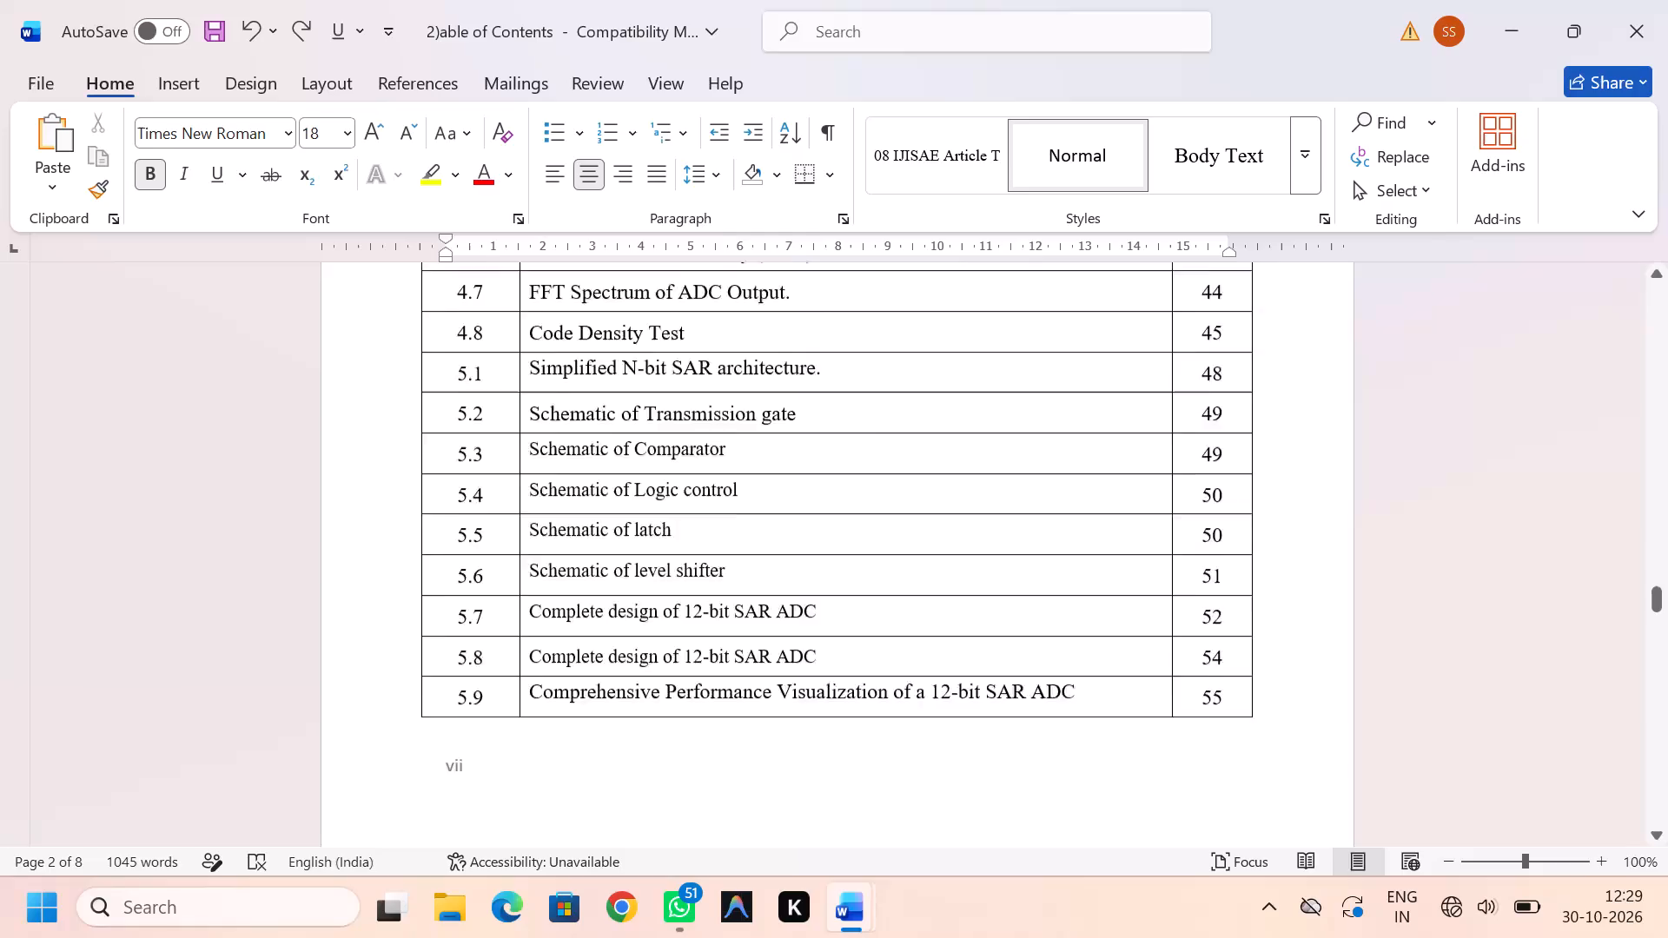
Review the table of contents, checking the section headings and page numbers listed for Chapters 1 to 4.
{"action": "scroll", "coordinate": [791, 677], "scroll_direction": "up", "scroll_amount": 8}
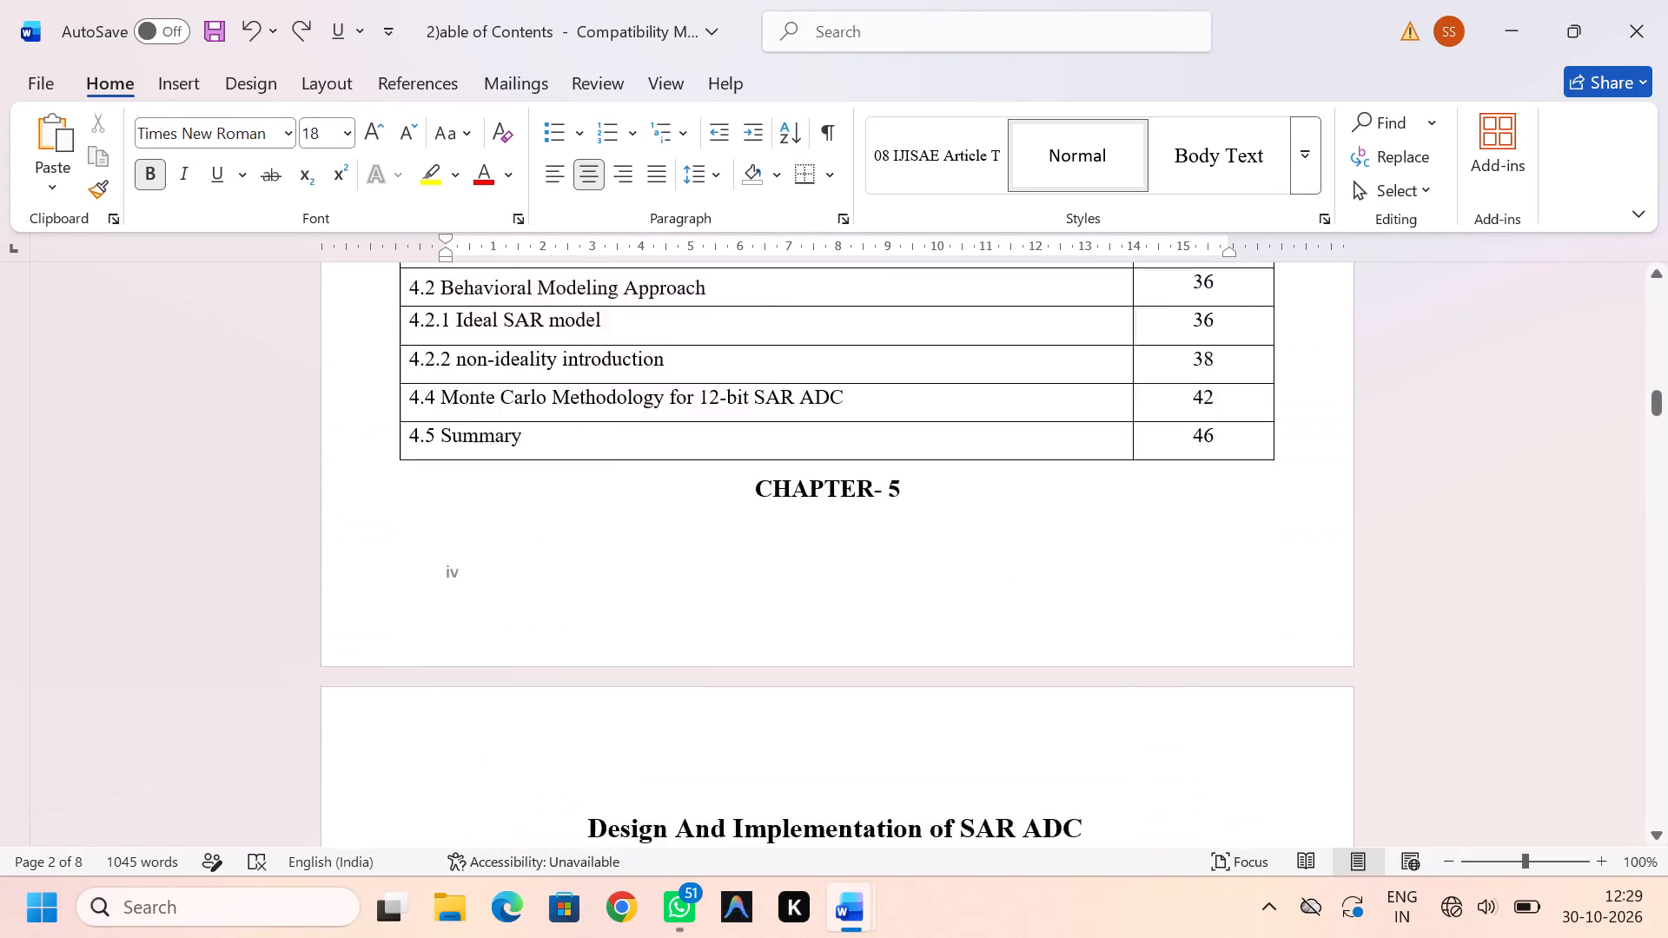
{"action": "scroll", "coordinate": [791, 677], "scroll_direction": "up", "scroll_amount": 2}
{"action": "scroll", "coordinate": [791, 677], "scroll_direction": "right", "scroll_amount": 1}
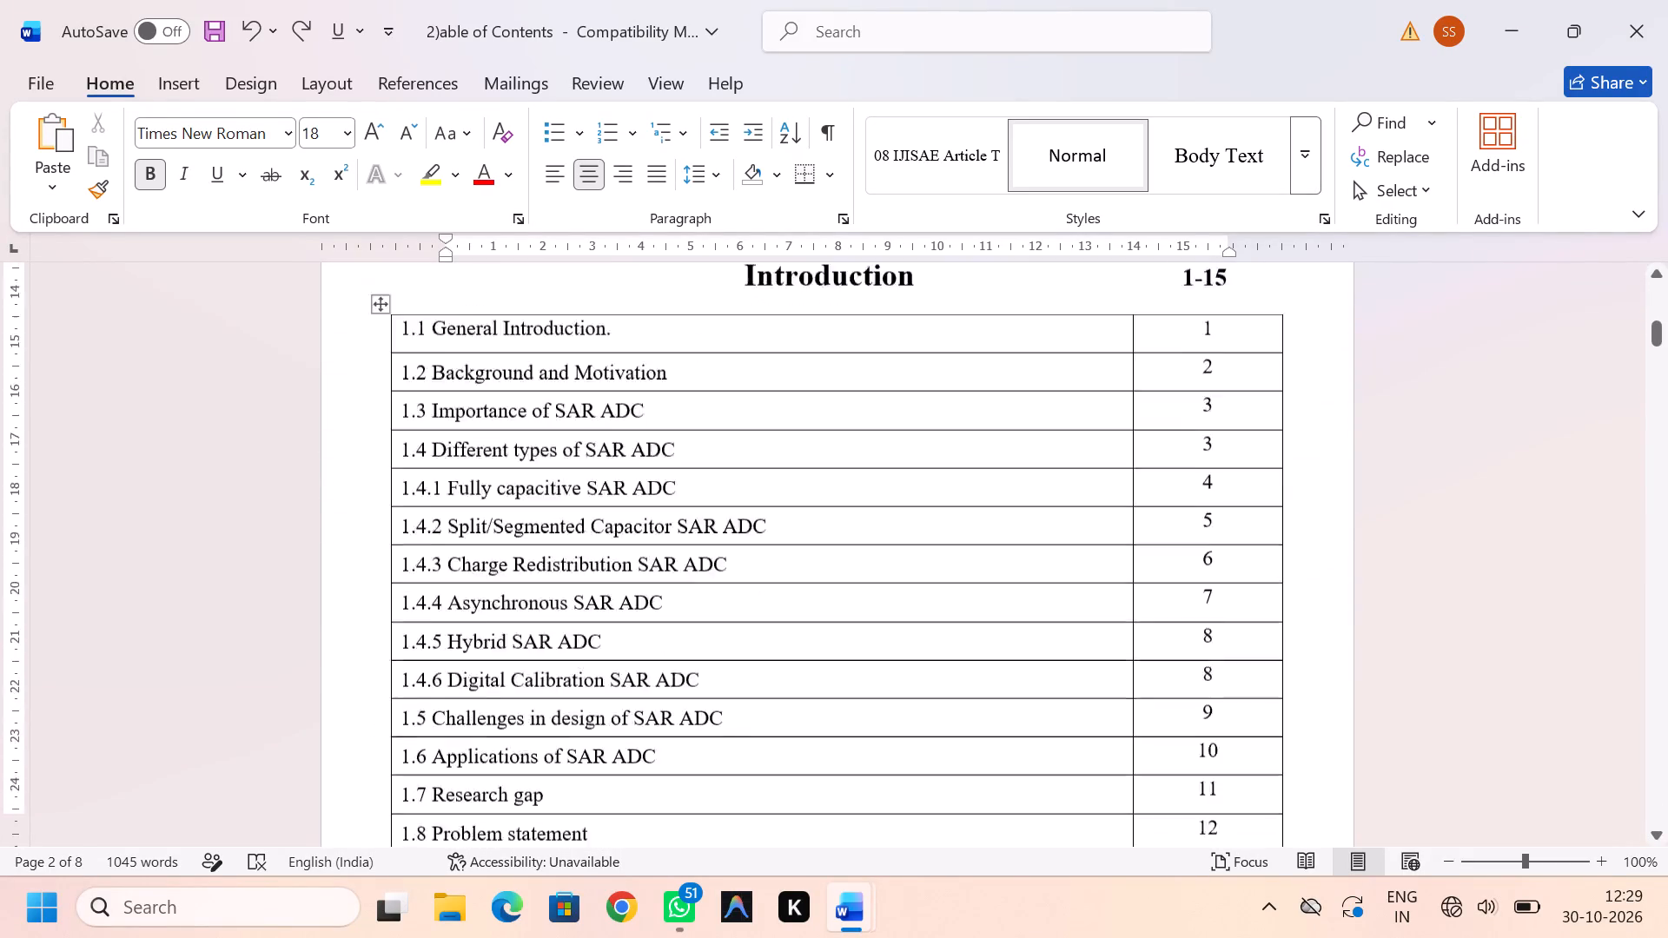
{"action": "scroll", "coordinate": [791, 677], "scroll_direction": "right", "scroll_amount": 1}
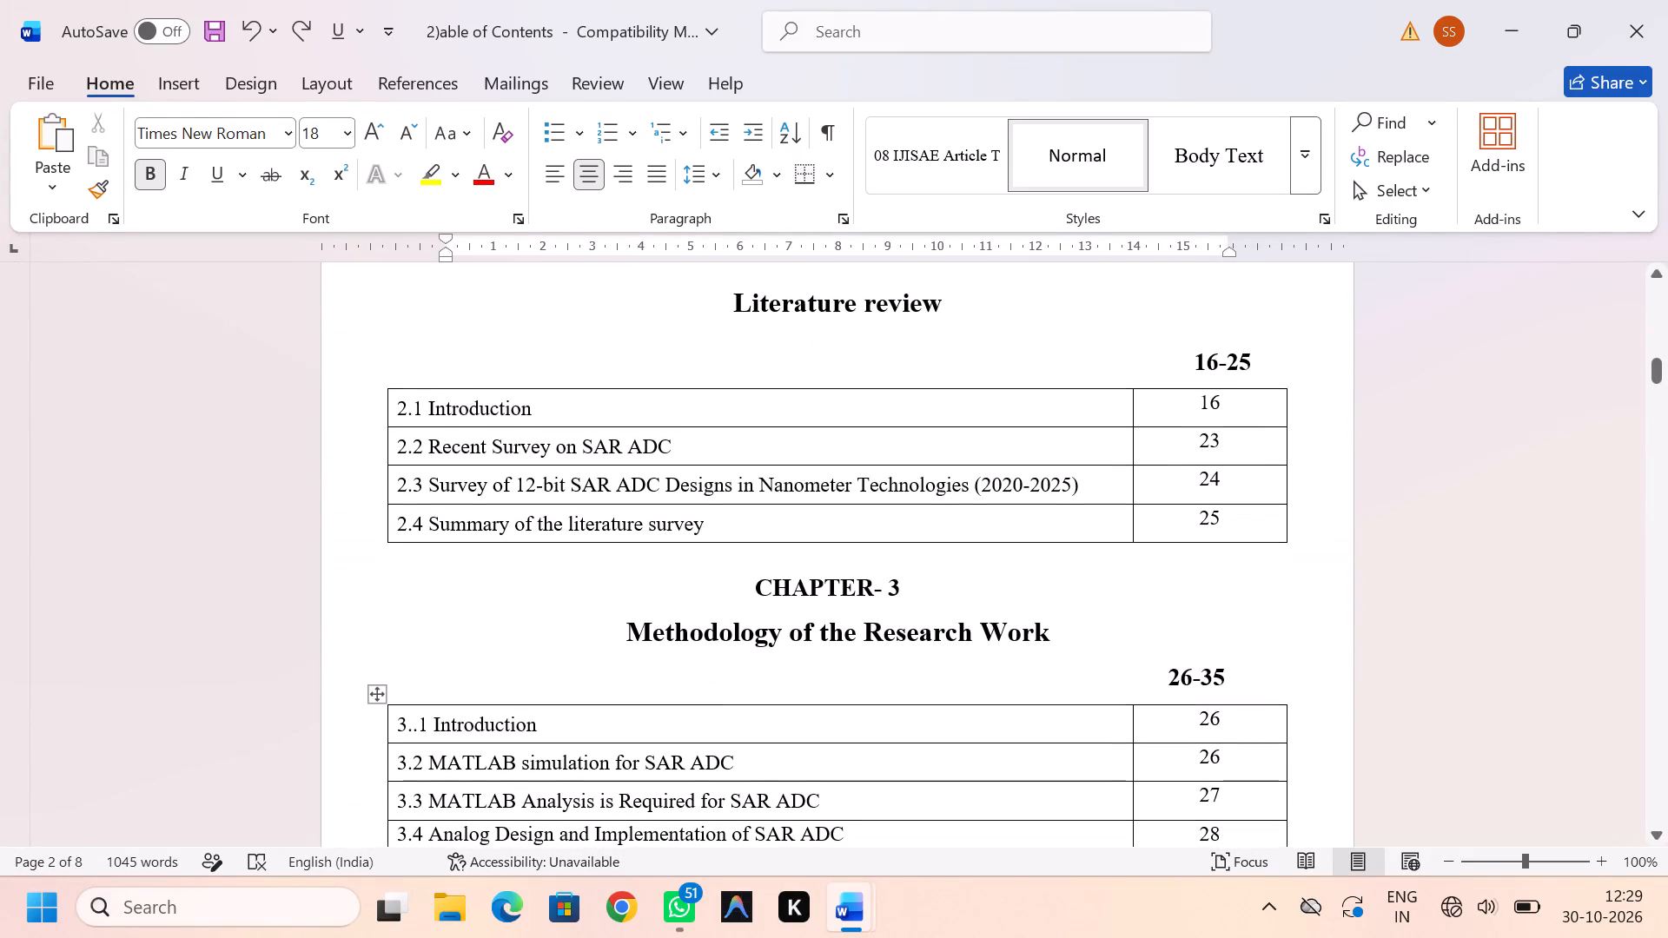
{"action": "scroll", "coordinate": [791, 677], "scroll_direction": "down", "scroll_amount": 1}
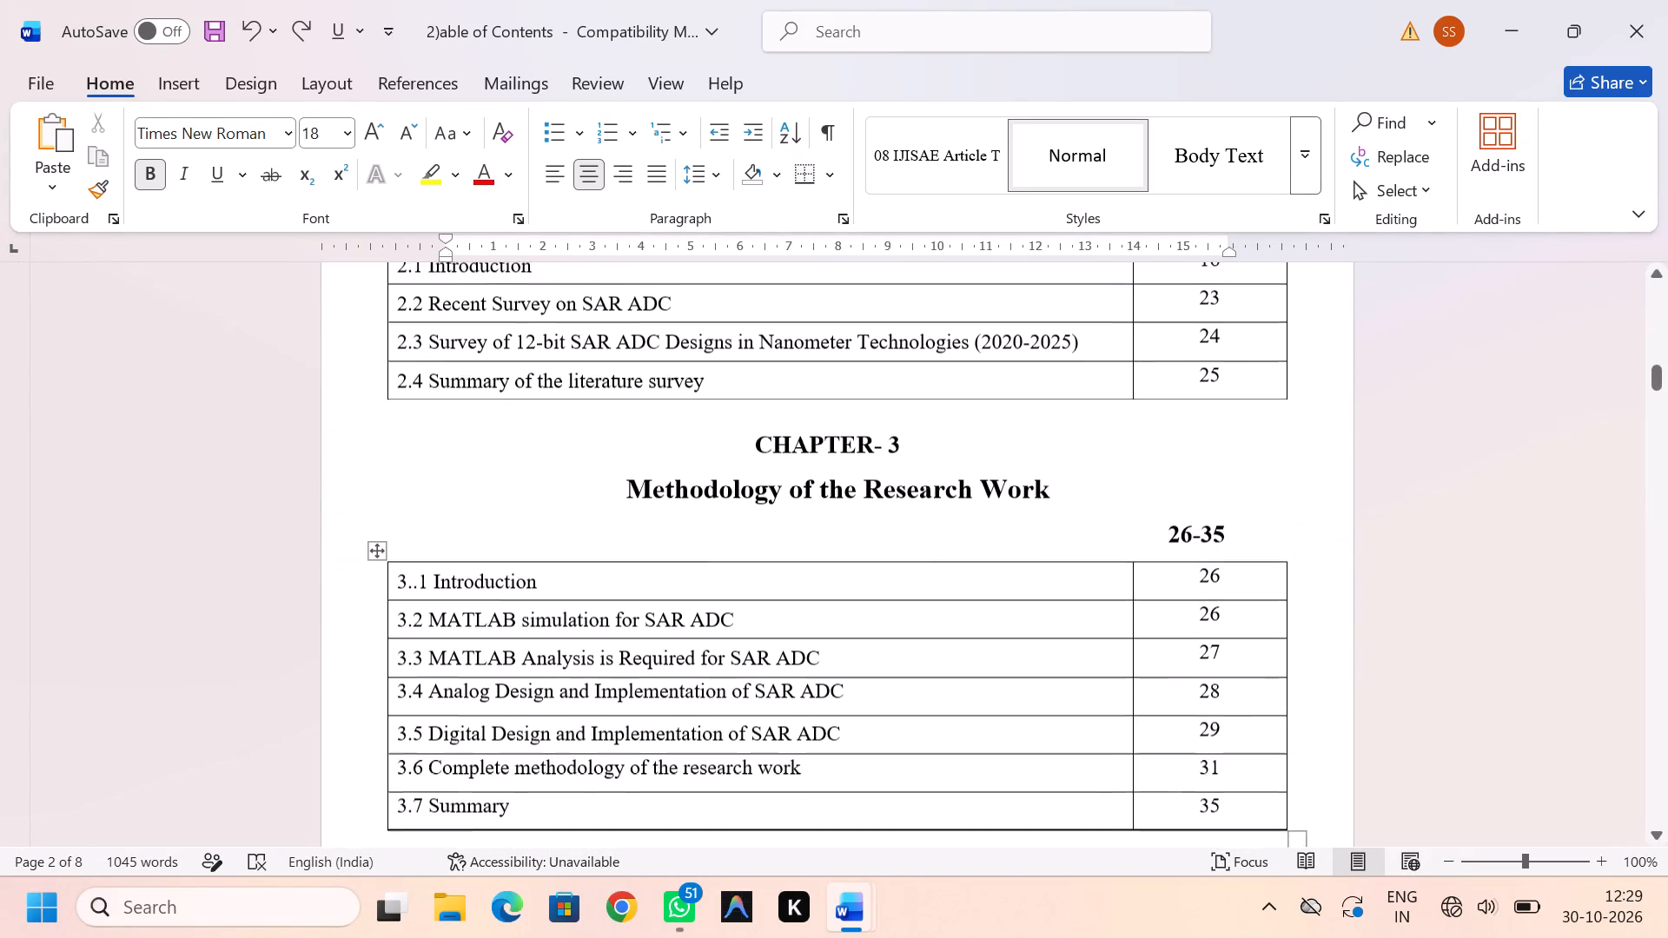
{"action": "scroll", "coordinate": [791, 677], "scroll_direction": "down", "scroll_amount": 2}
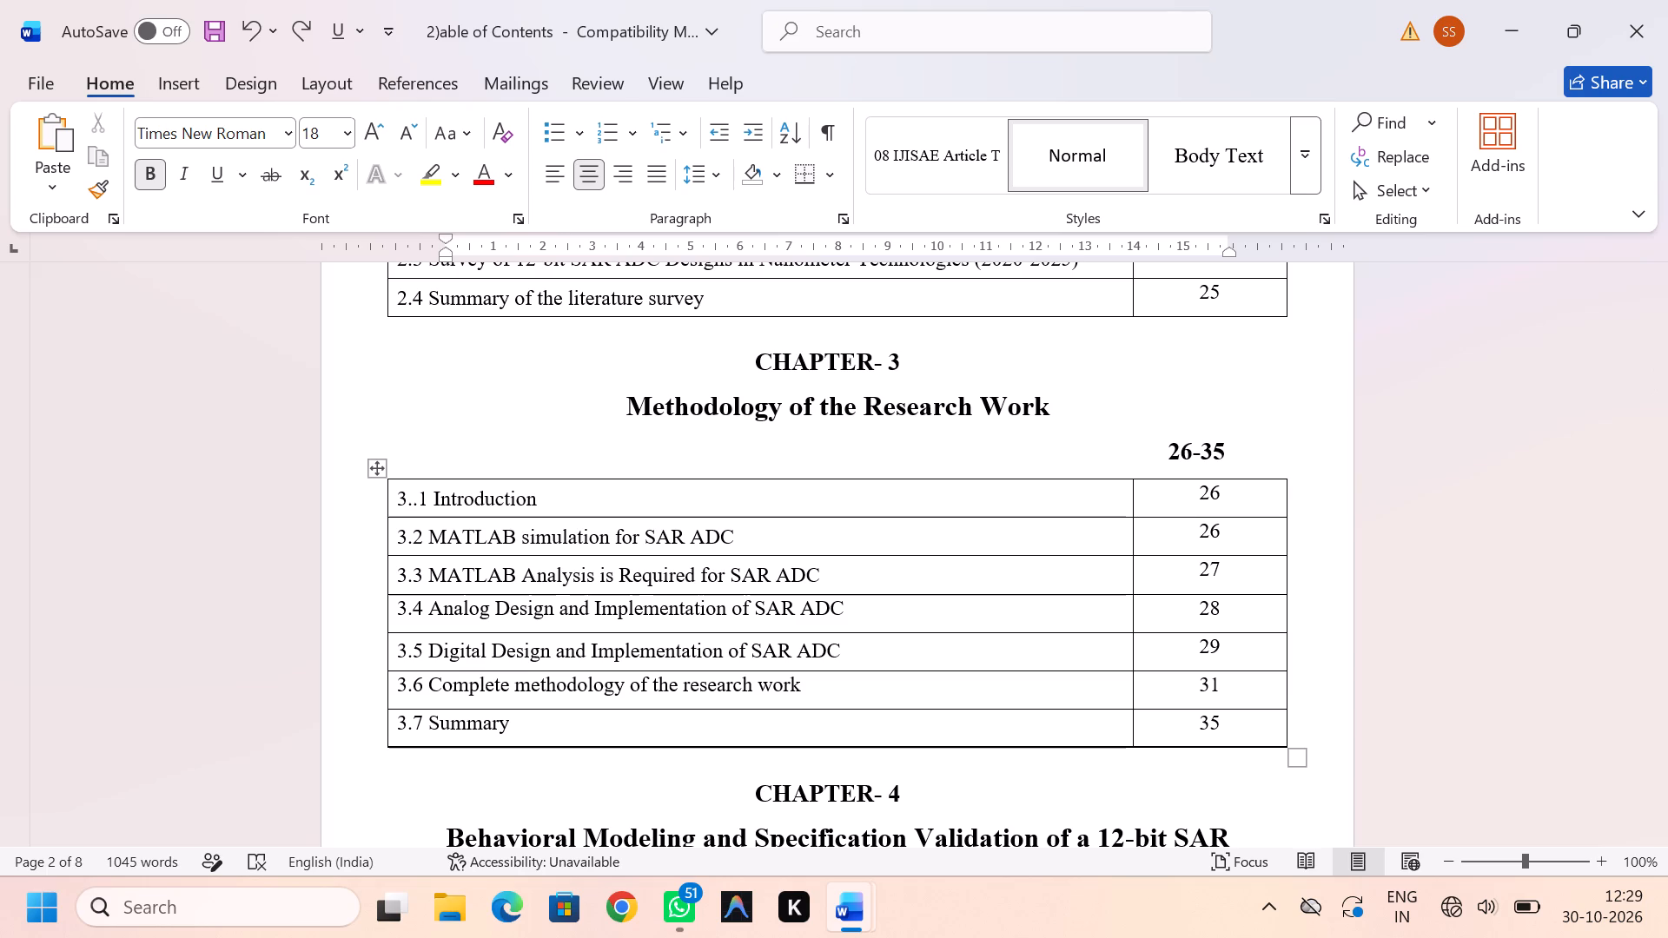
{"action": "scroll", "coordinate": [791, 677], "scroll_direction": "up", "scroll_amount": 3}
{"action": "scroll", "coordinate": [791, 677], "scroll_direction": "right", "scroll_amount": 1}
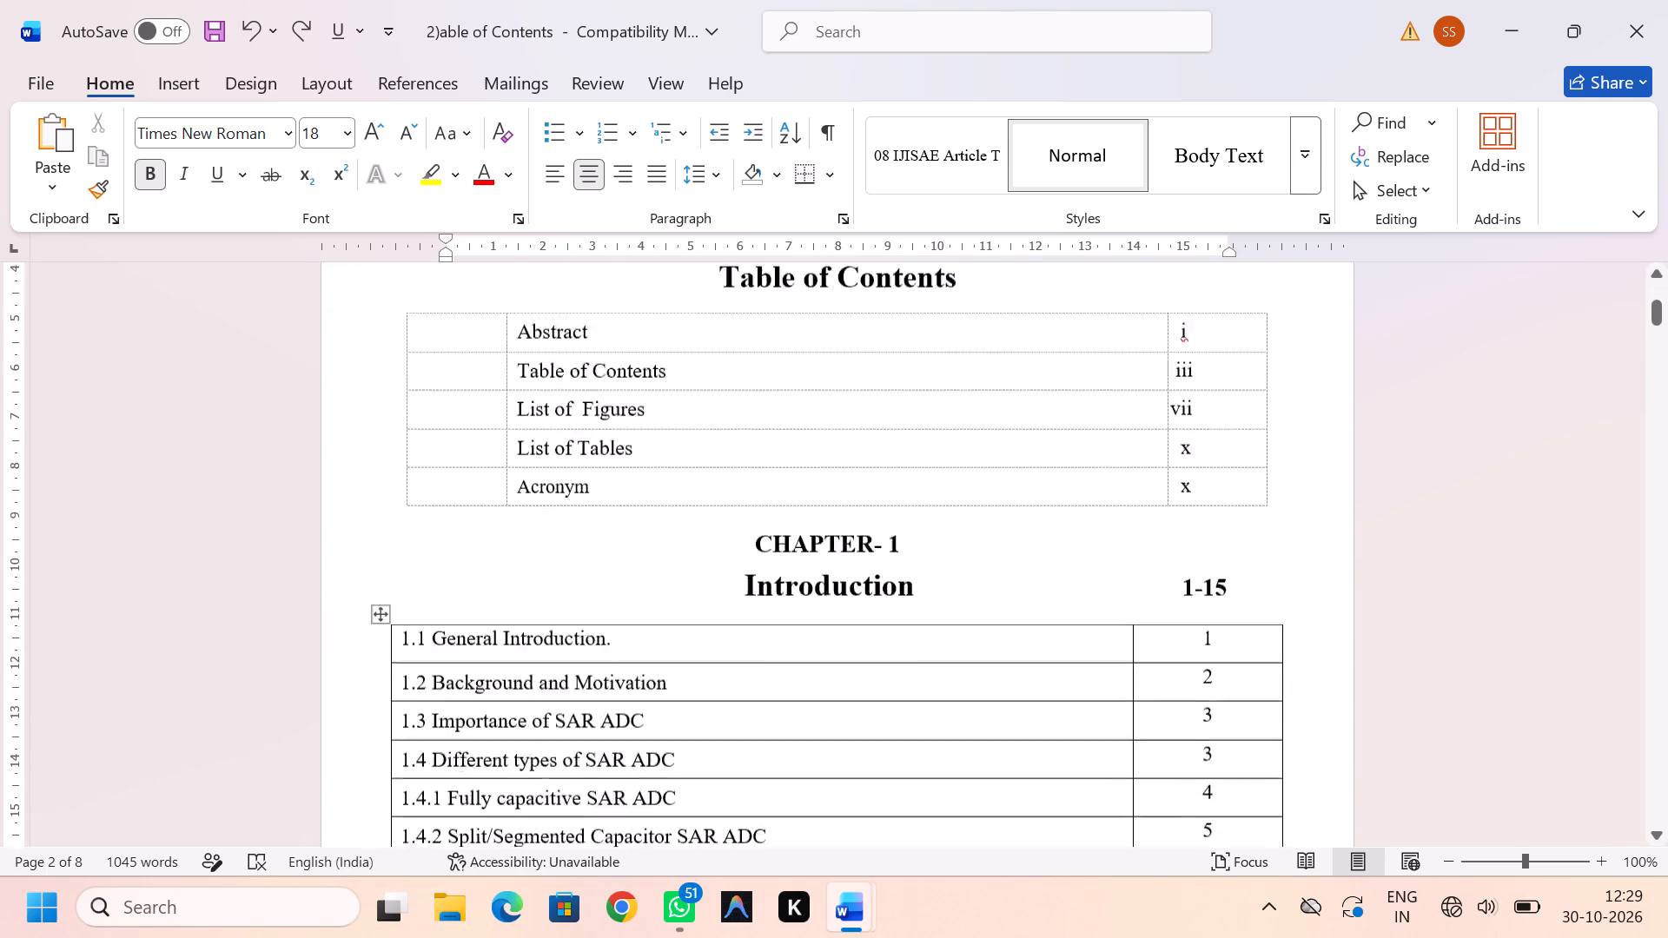
{"action": "scroll", "coordinate": [791, 677], "scroll_direction": "right", "scroll_amount": 1}
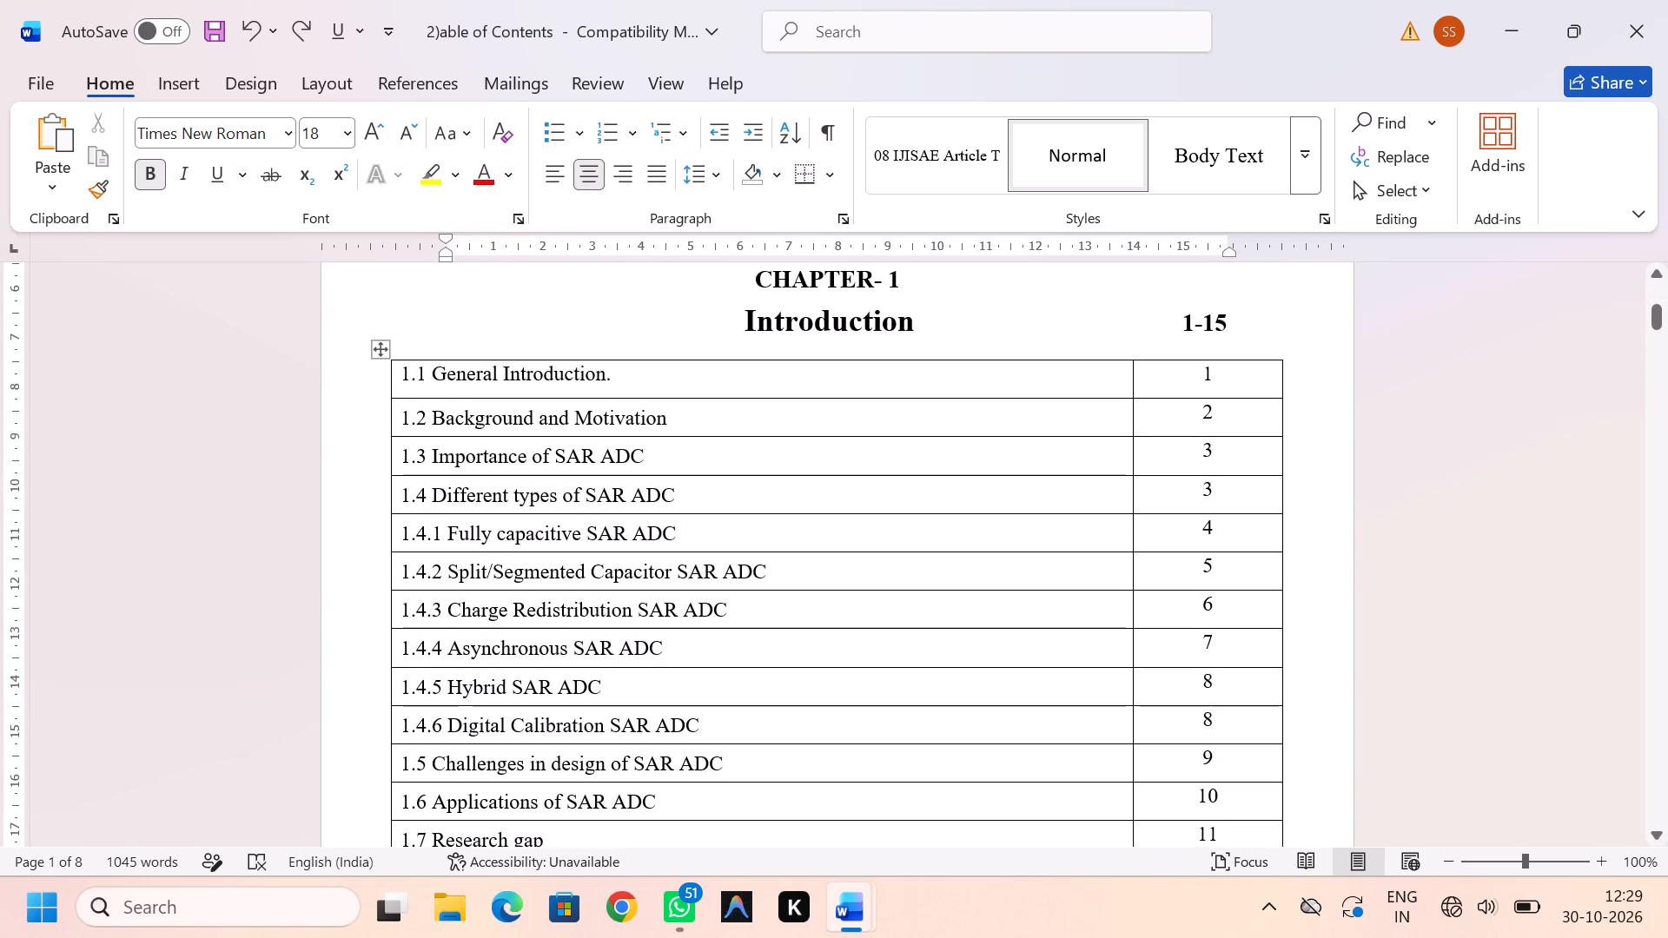
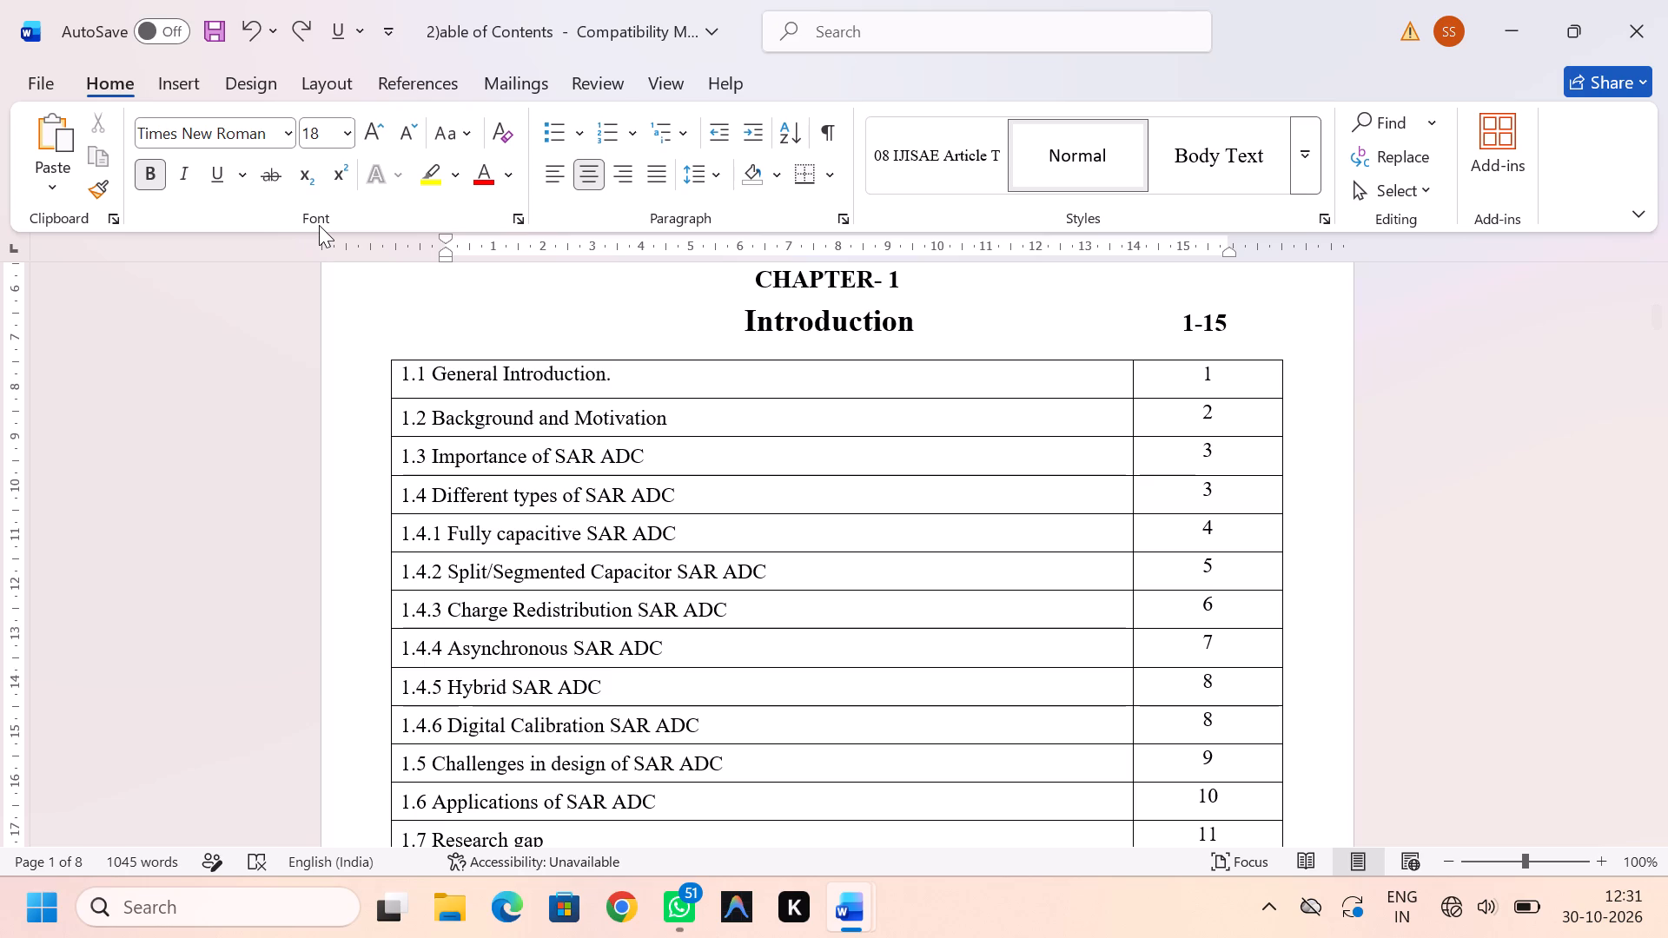
Examine the front-matter entries and the first Chapter 1 sections at the start of the table of contents.
{"action": "scroll", "coordinate": [319, 225], "scroll_direction": "down", "scroll_amount": 1}
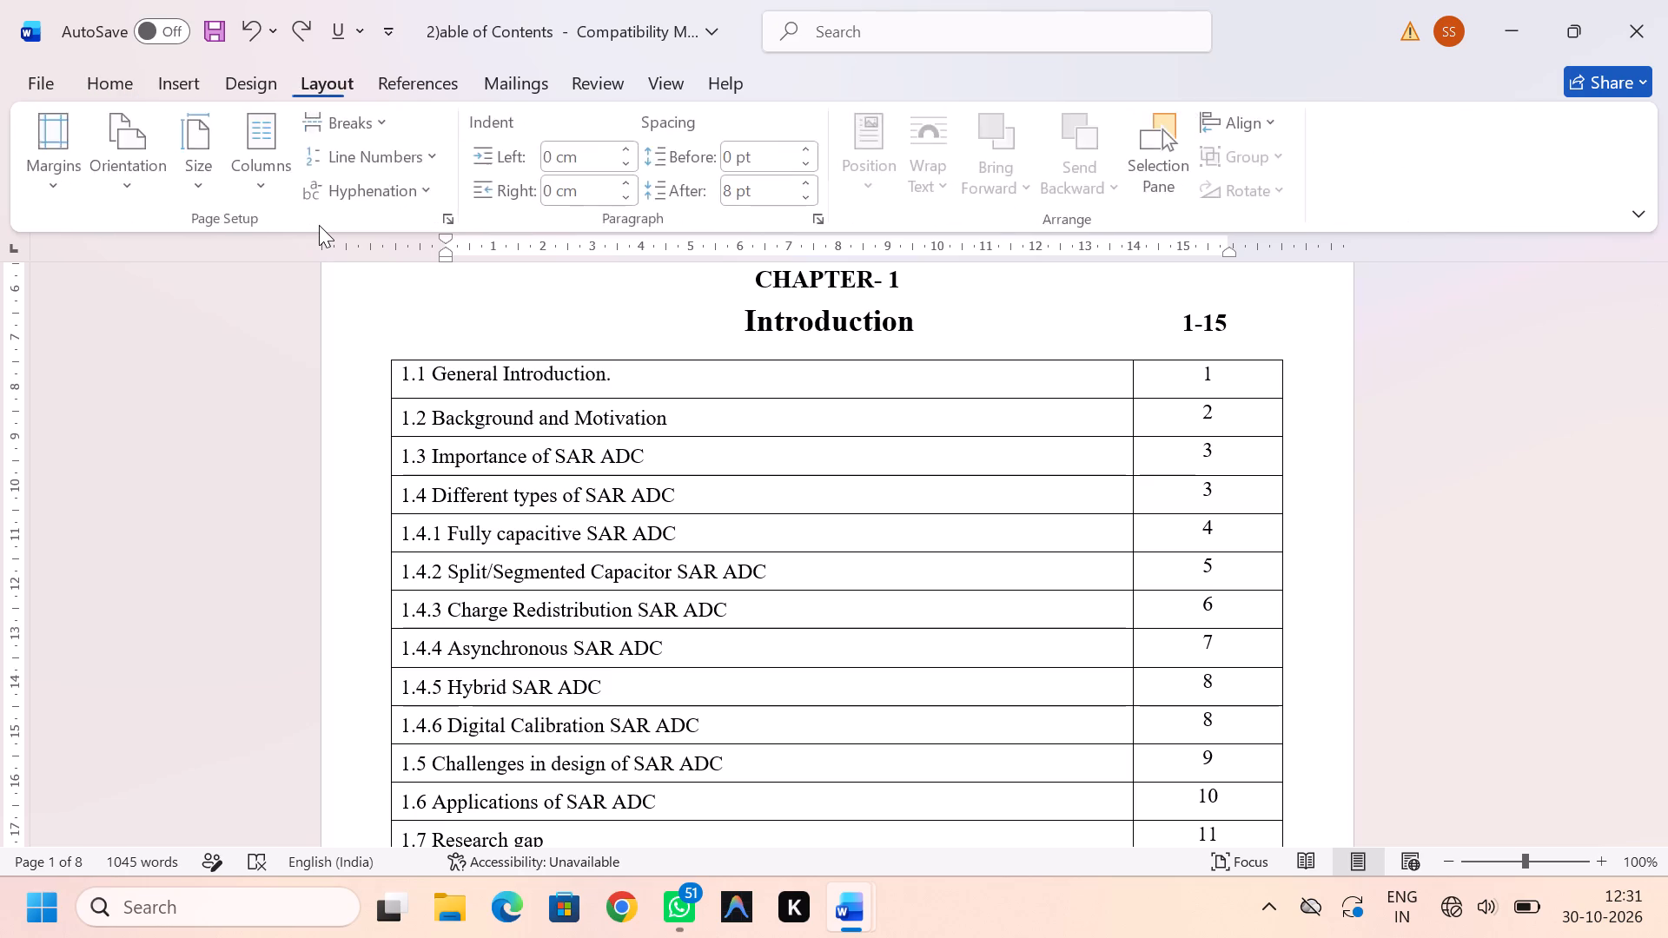
{"action": "scroll", "coordinate": [319, 225], "scroll_direction": "down", "scroll_amount": 1}
{"action": "scroll", "coordinate": [469, 326], "scroll_direction": "up", "scroll_amount": 1}
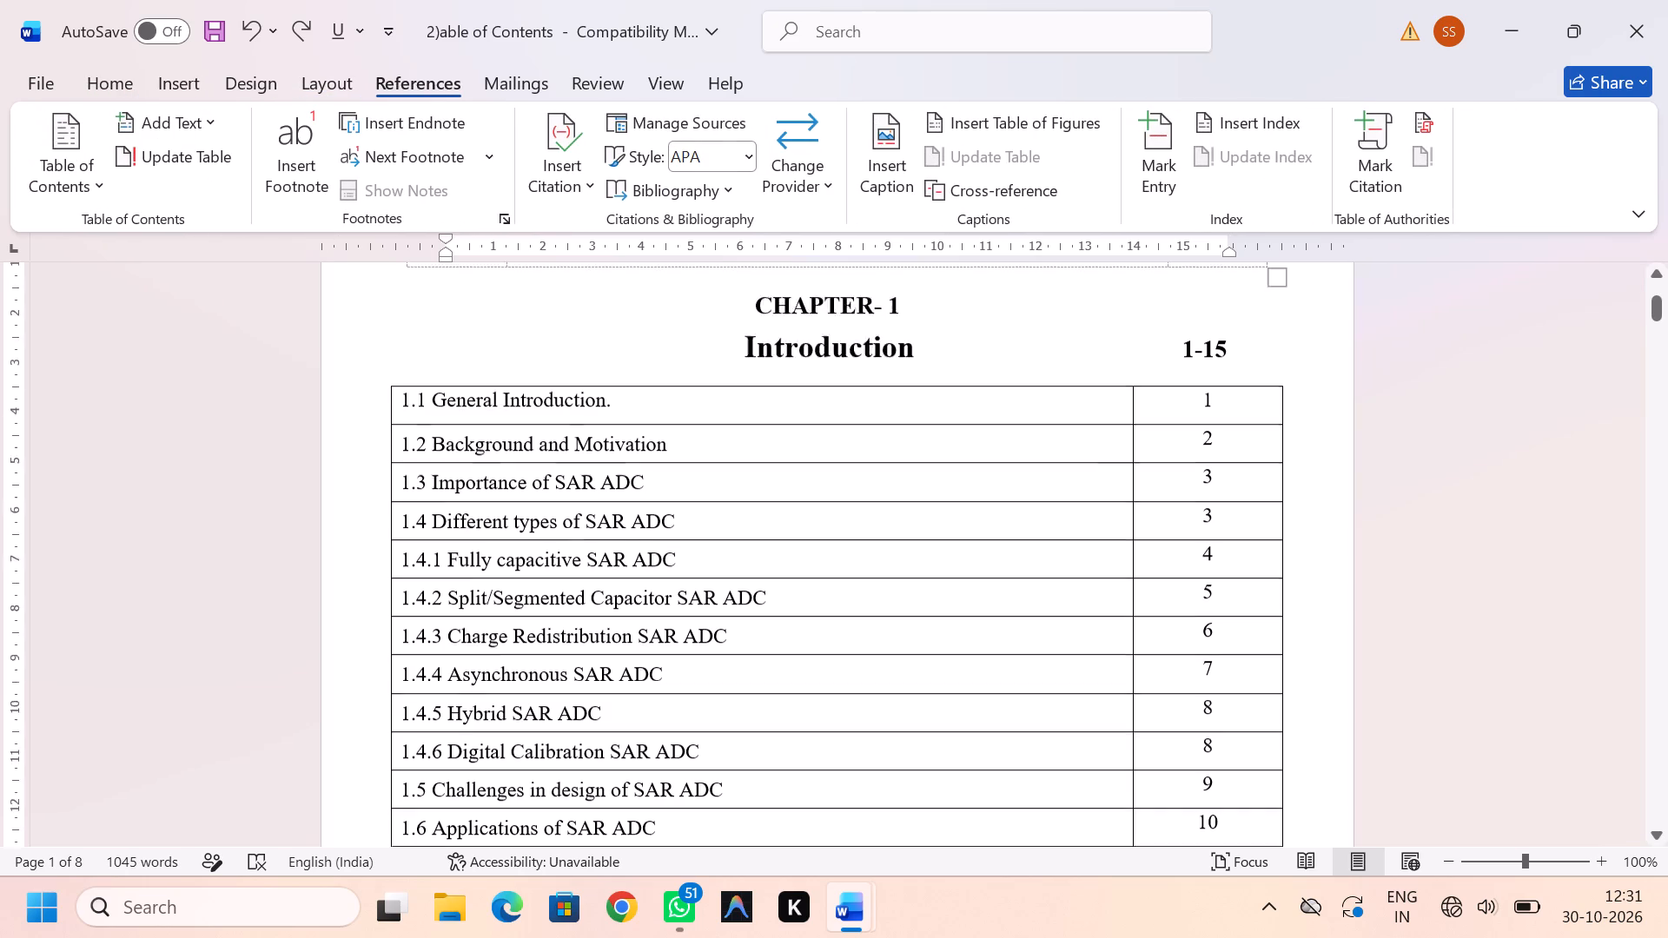
{"action": "scroll", "coordinate": [469, 326], "scroll_direction": "up", "scroll_amount": 3}
{"action": "scroll", "coordinate": [469, 326], "scroll_direction": "down", "scroll_amount": 1}
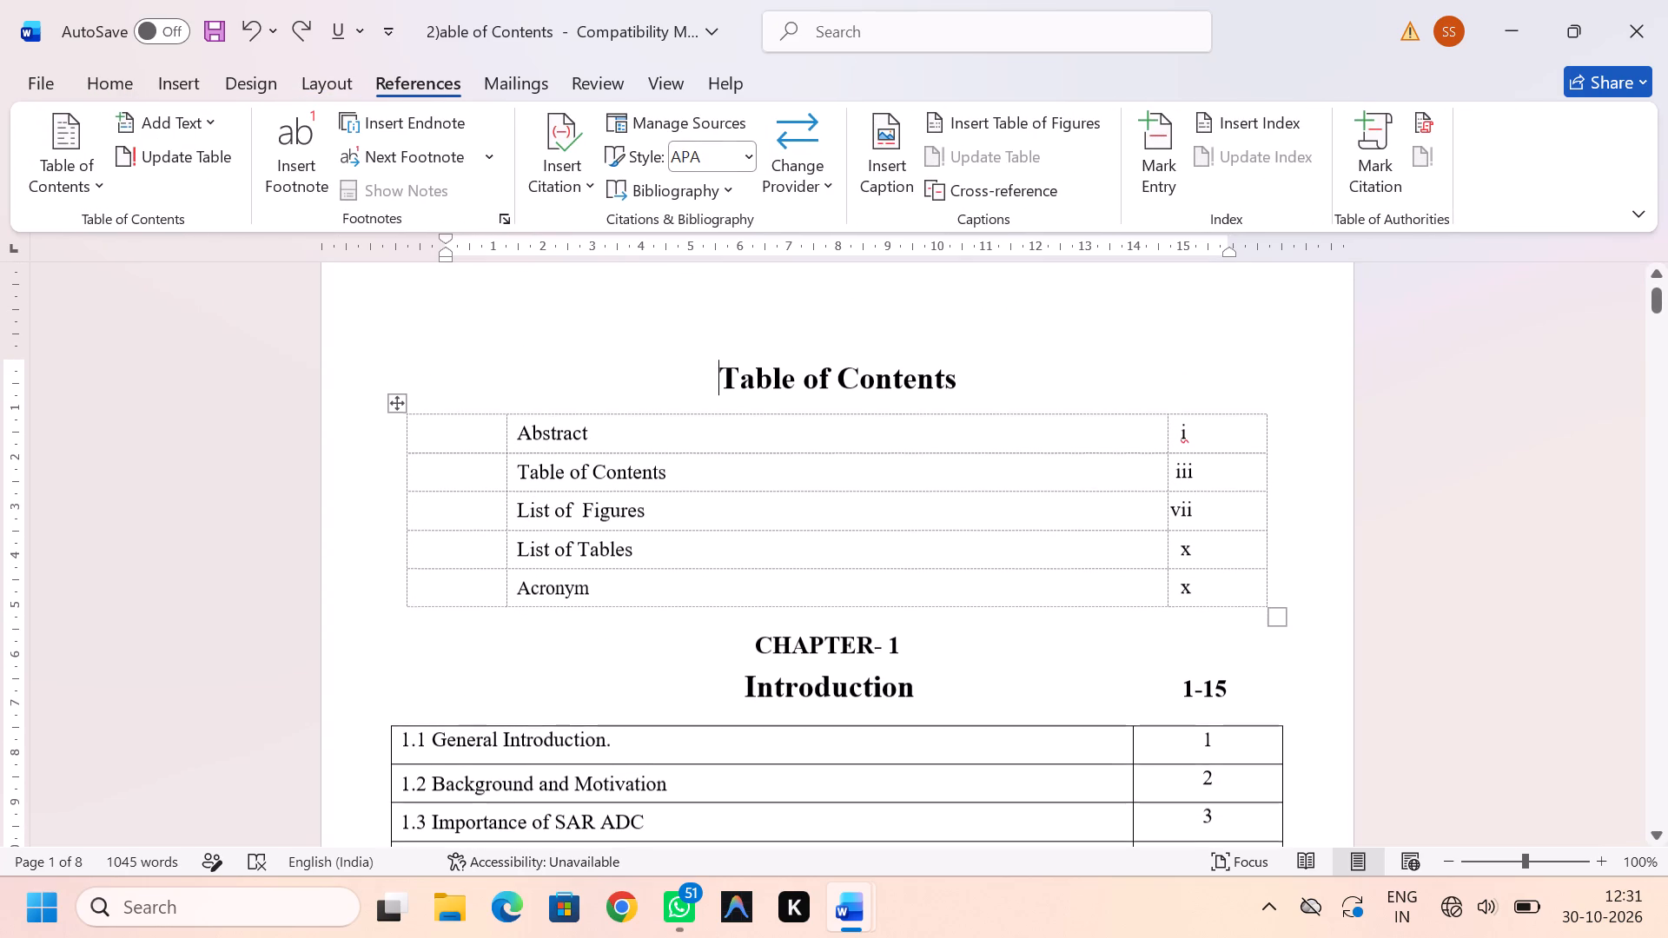
{"action": "scroll", "coordinate": [469, 326], "scroll_direction": "down", "scroll_amount": 1}
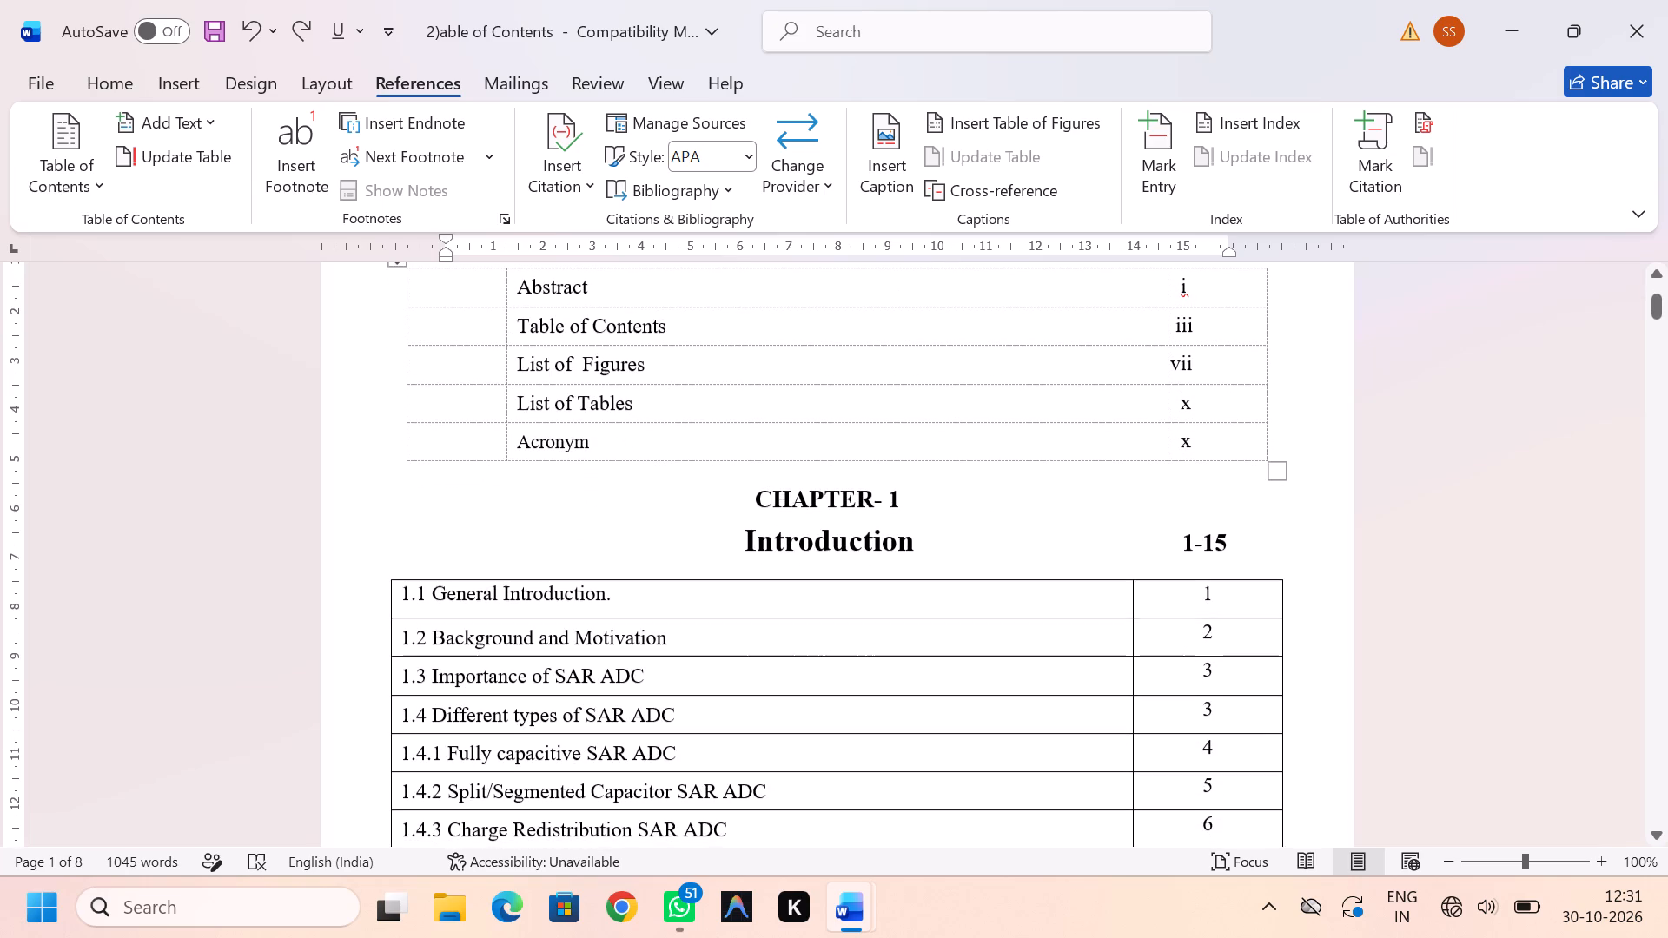
{"action": "scroll", "coordinate": [469, 326], "scroll_direction": "up", "scroll_amount": 1}
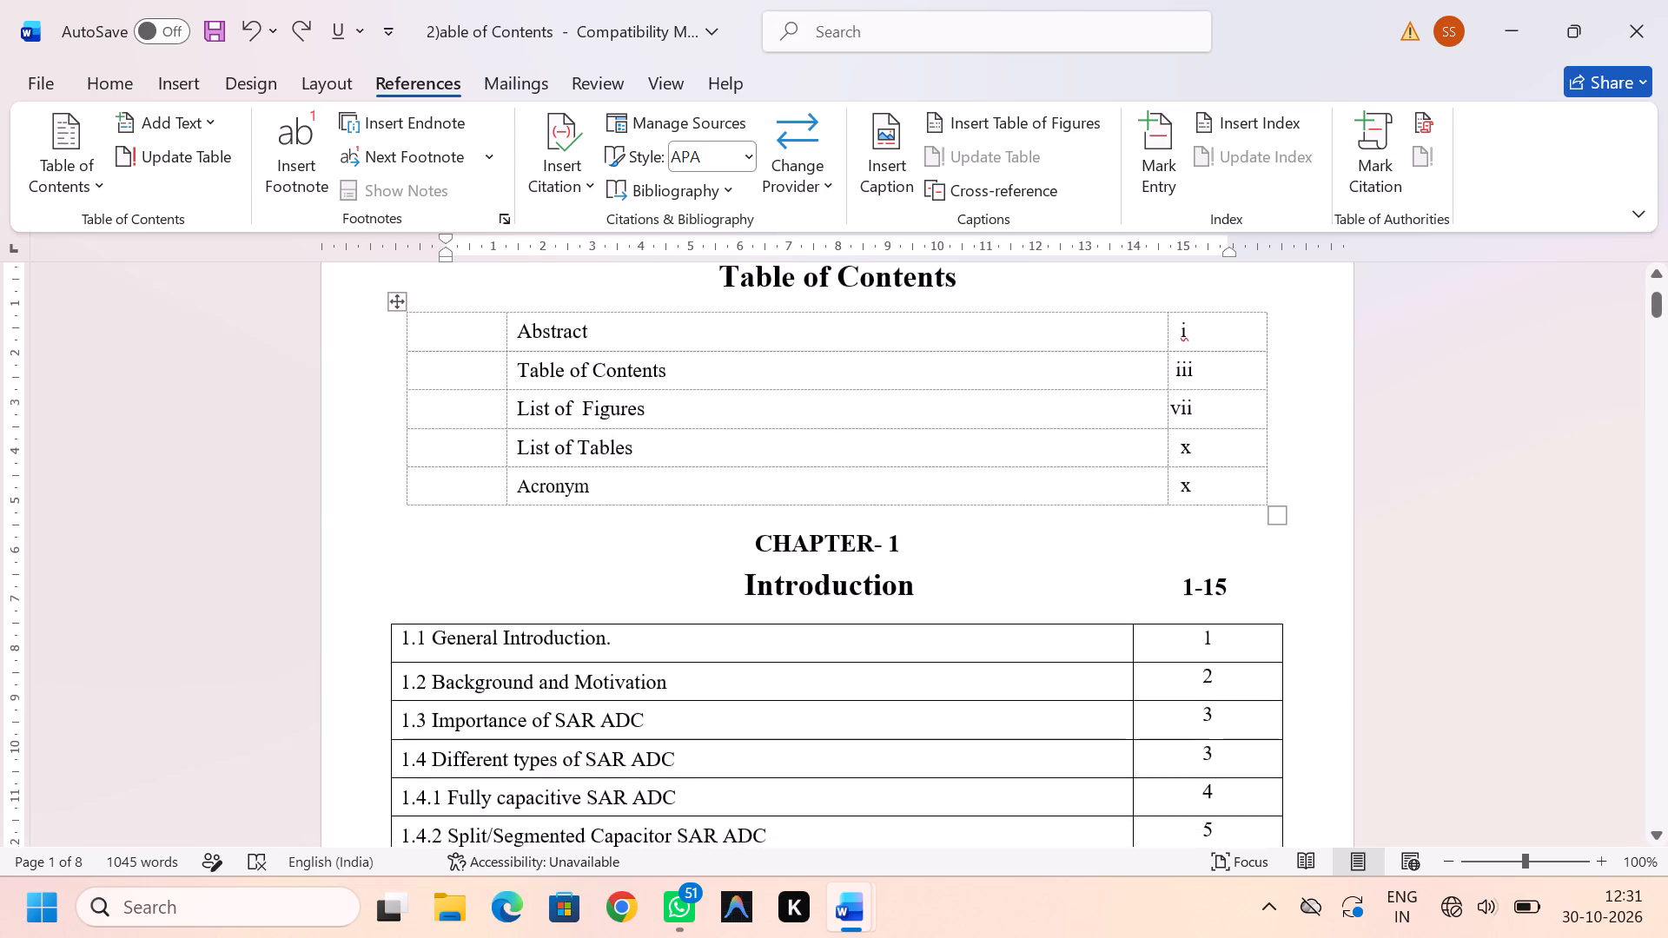
{"action": "scroll", "coordinate": [469, 326], "scroll_direction": "down", "scroll_amount": 2}
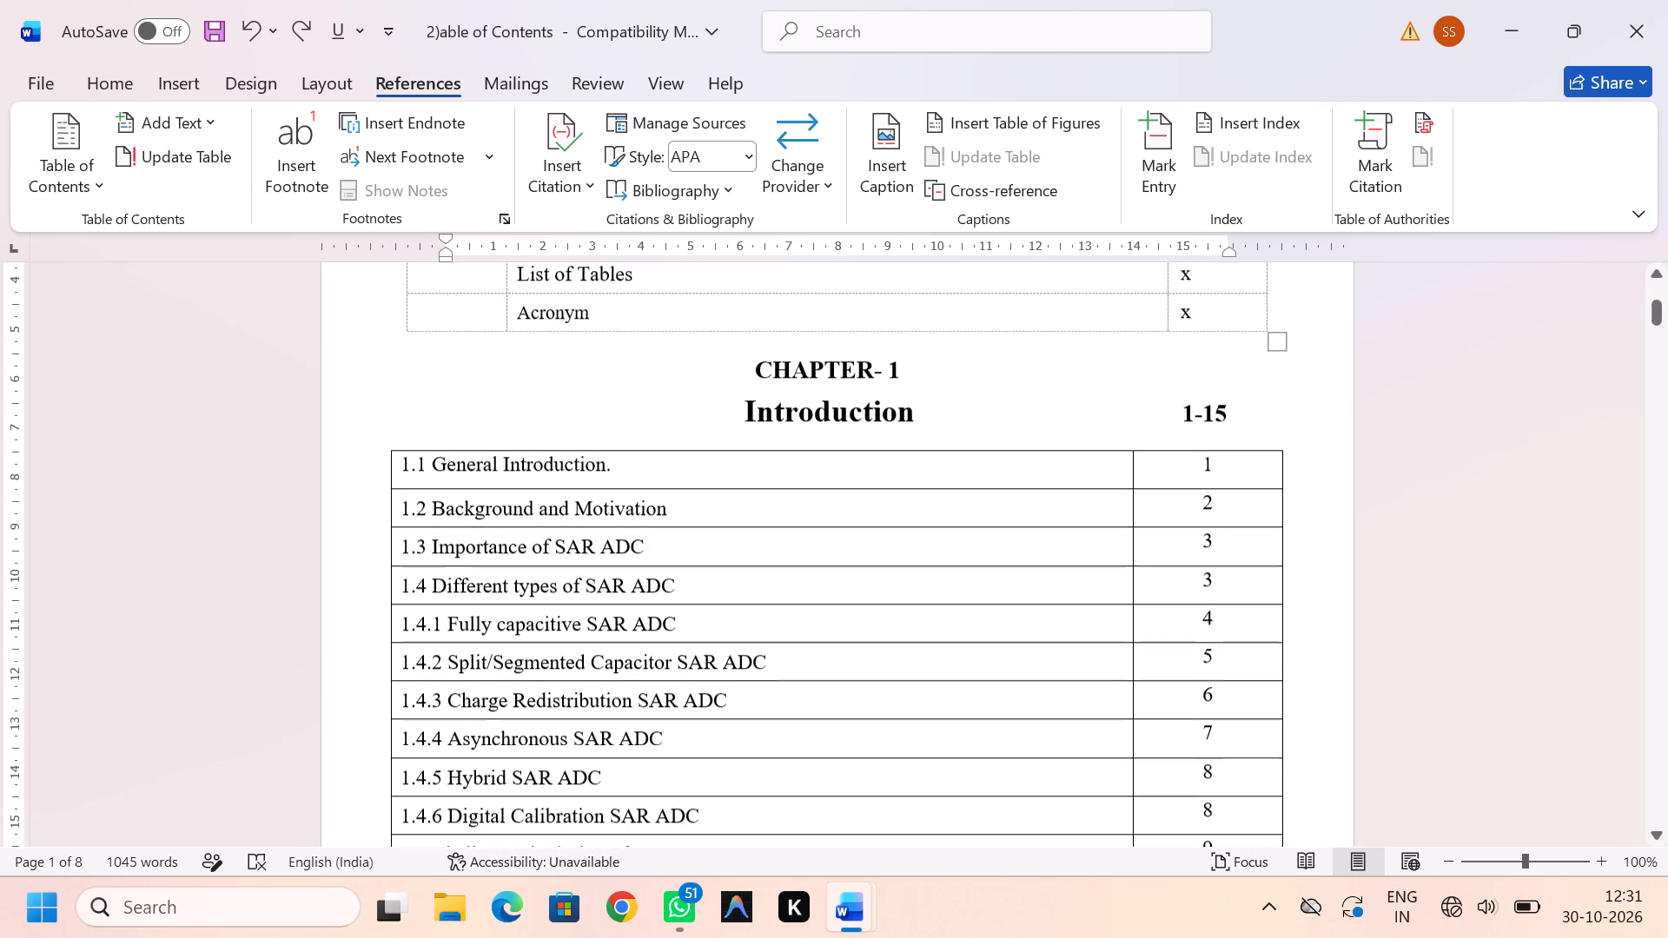
{"action": "scroll", "coordinate": [469, 326], "scroll_direction": "down", "scroll_amount": 1}
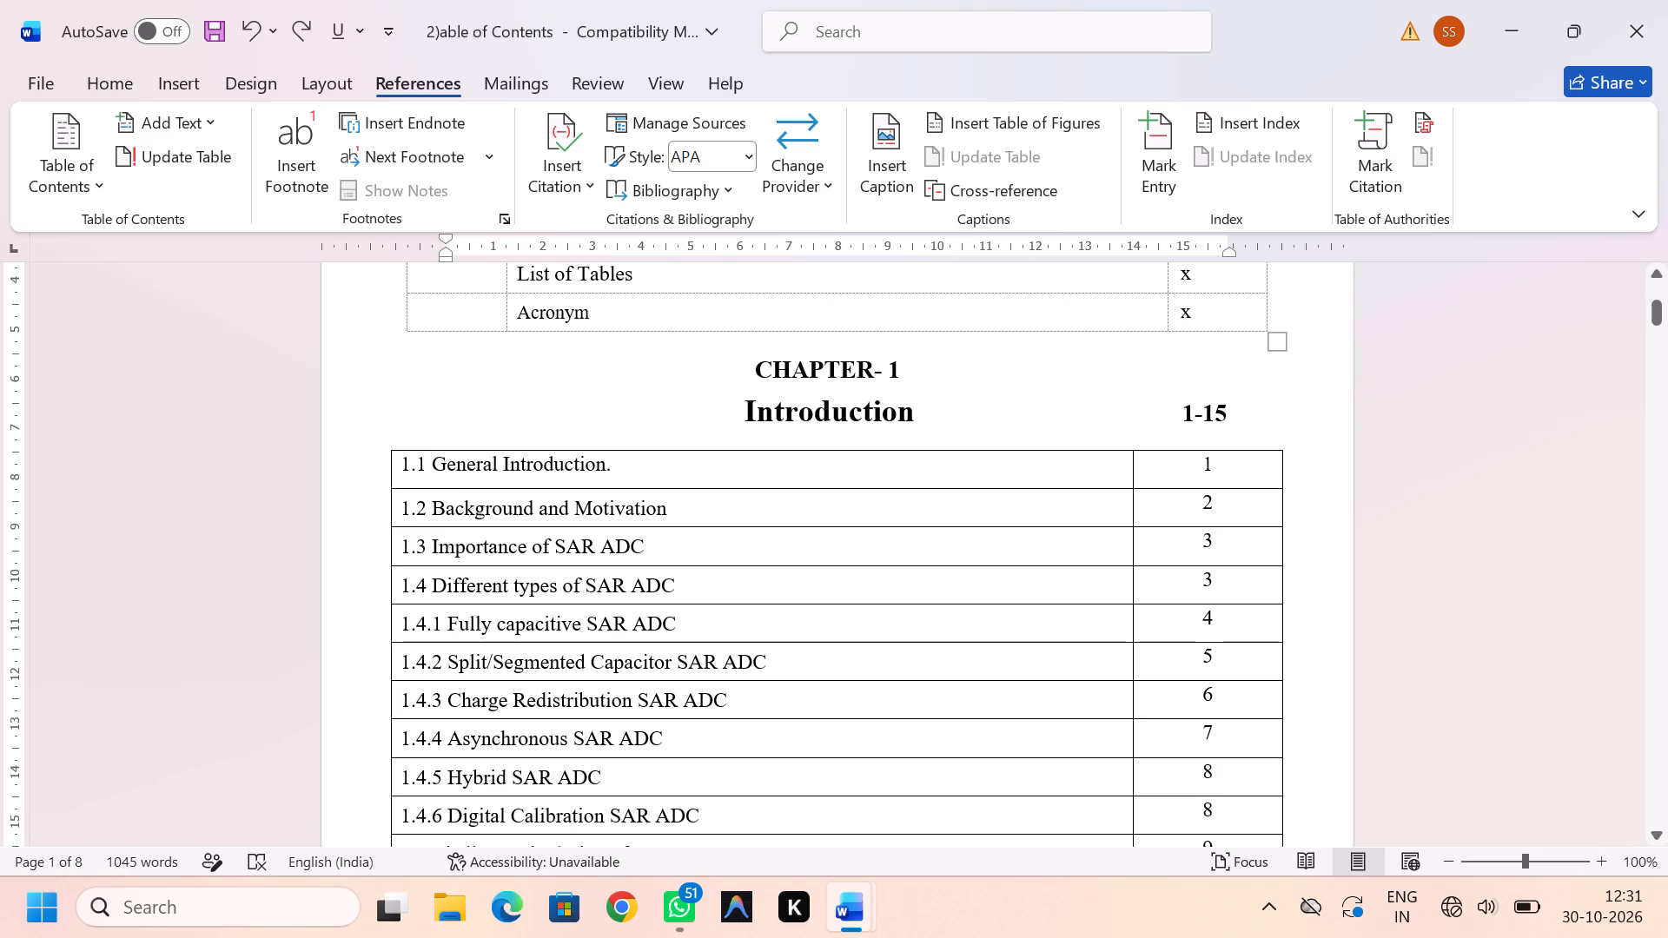
{"action": "scroll", "coordinate": [469, 326], "scroll_direction": "up", "scroll_amount": 1}
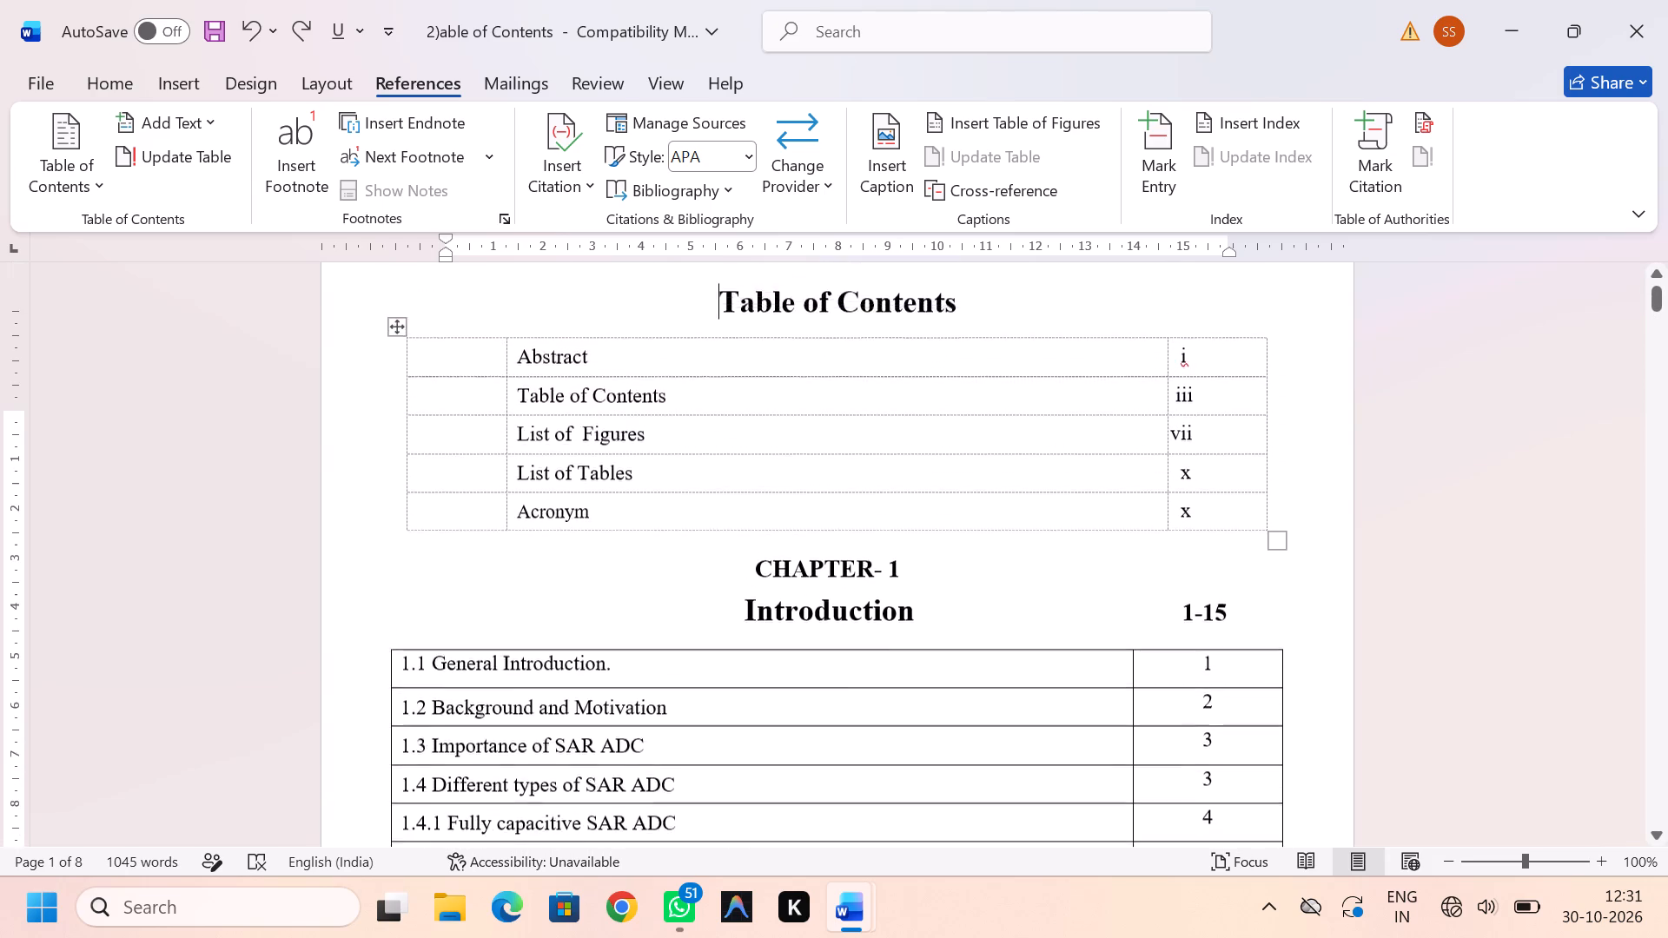
{"action": "scroll", "coordinate": [469, 326], "scroll_direction": "up", "scroll_amount": 2}
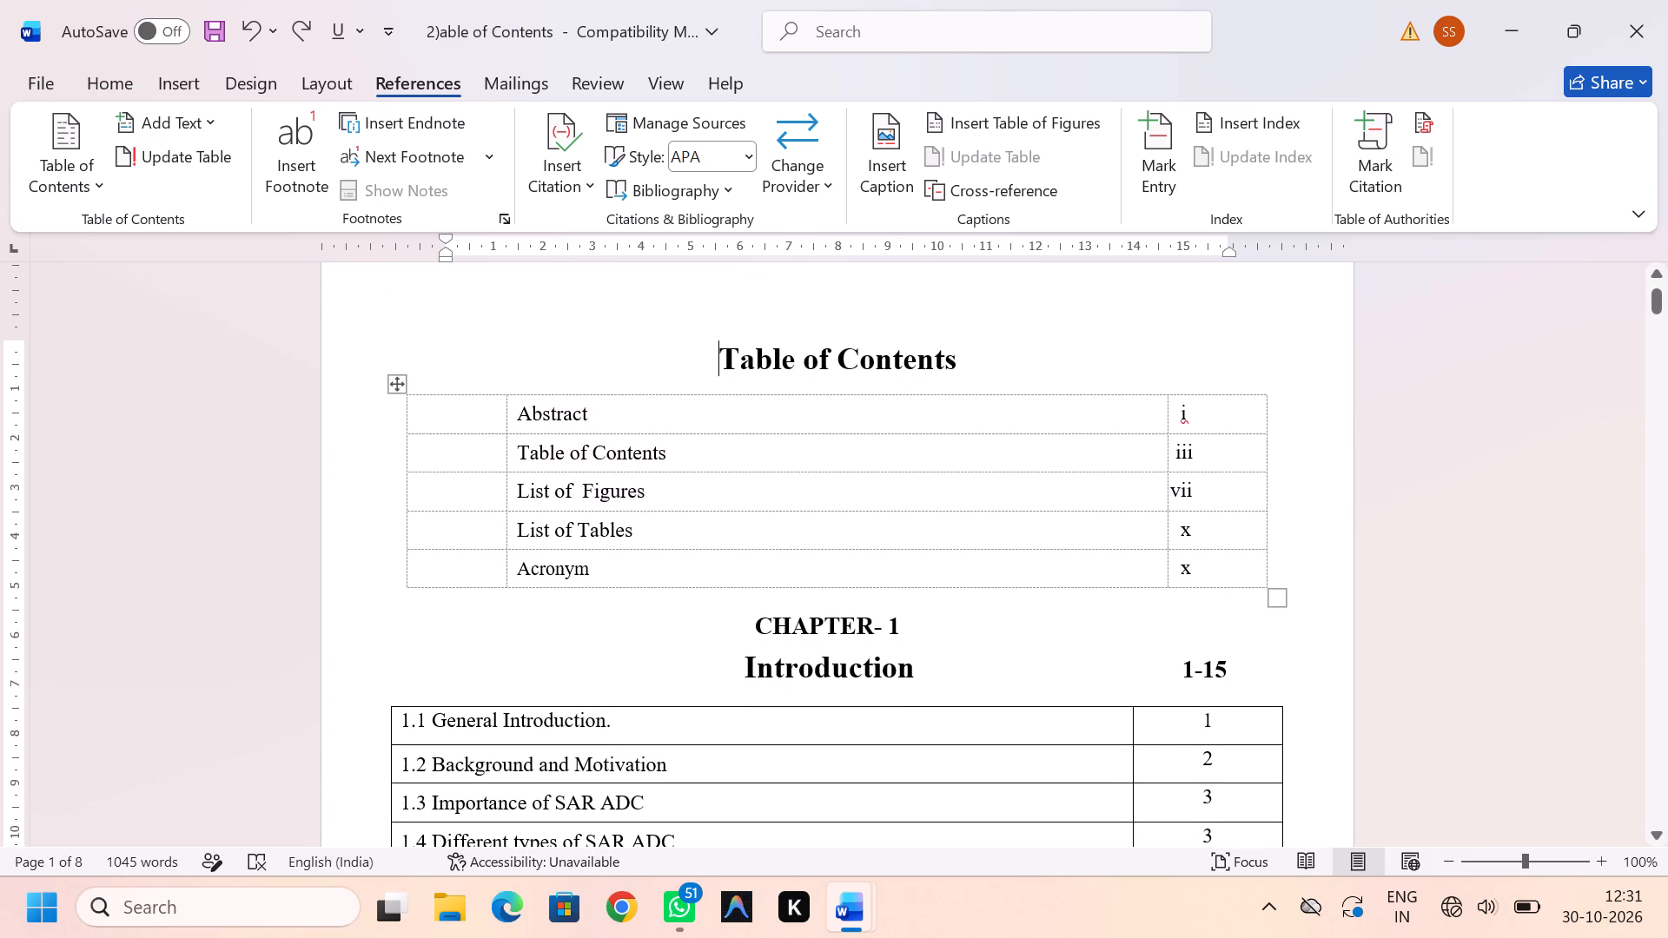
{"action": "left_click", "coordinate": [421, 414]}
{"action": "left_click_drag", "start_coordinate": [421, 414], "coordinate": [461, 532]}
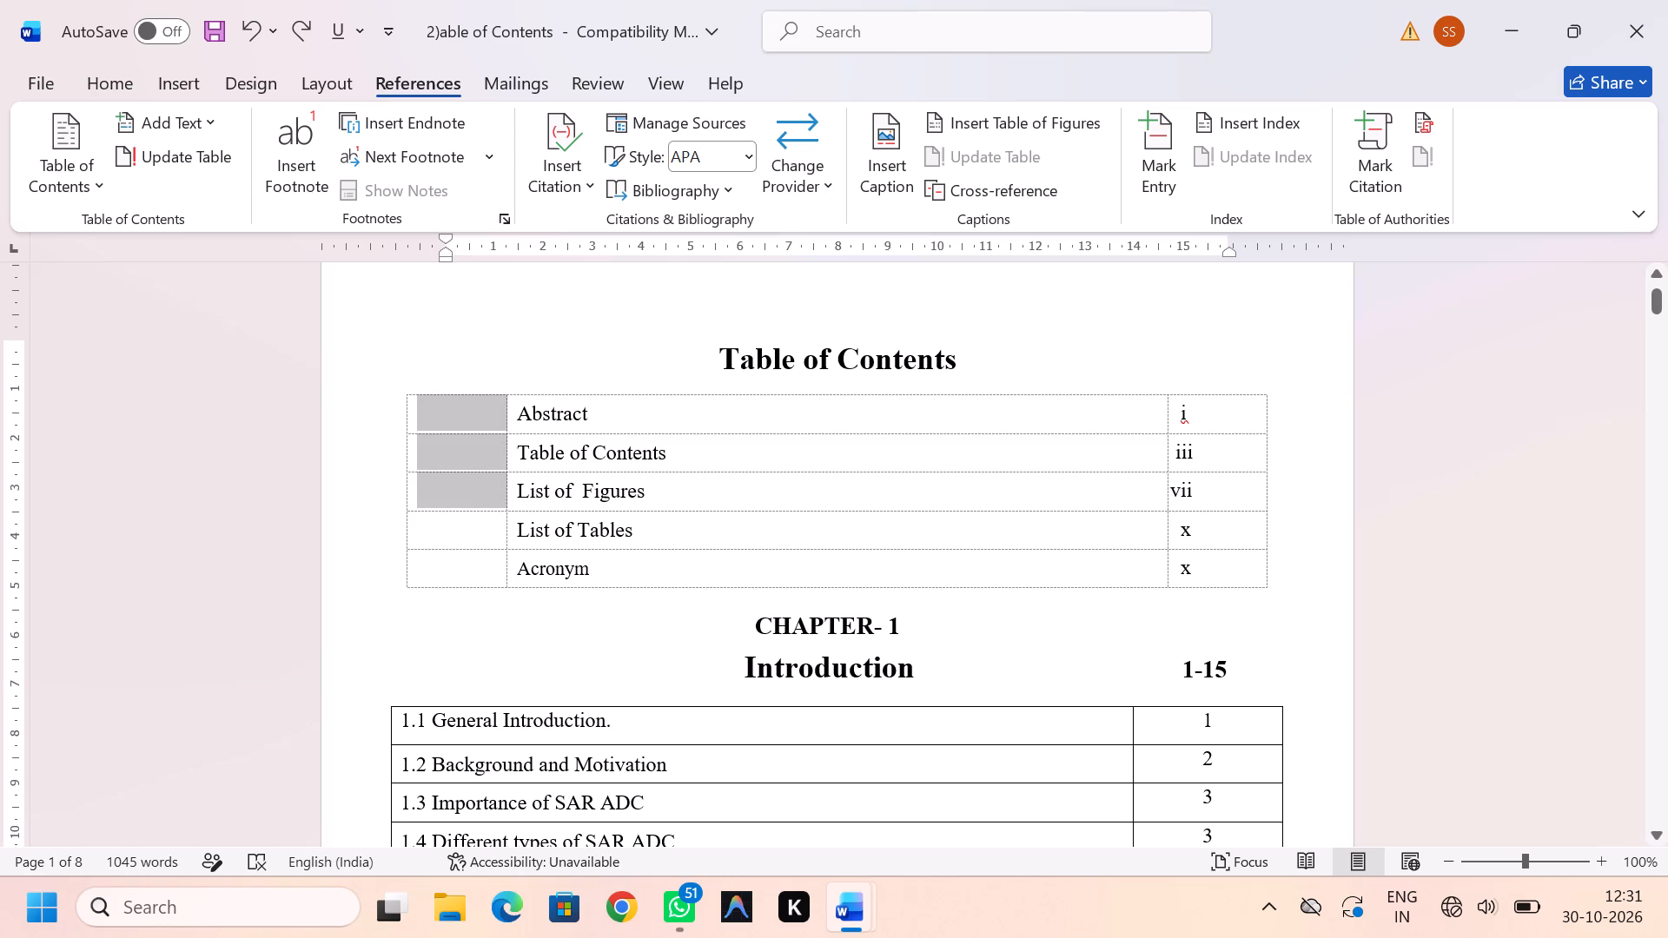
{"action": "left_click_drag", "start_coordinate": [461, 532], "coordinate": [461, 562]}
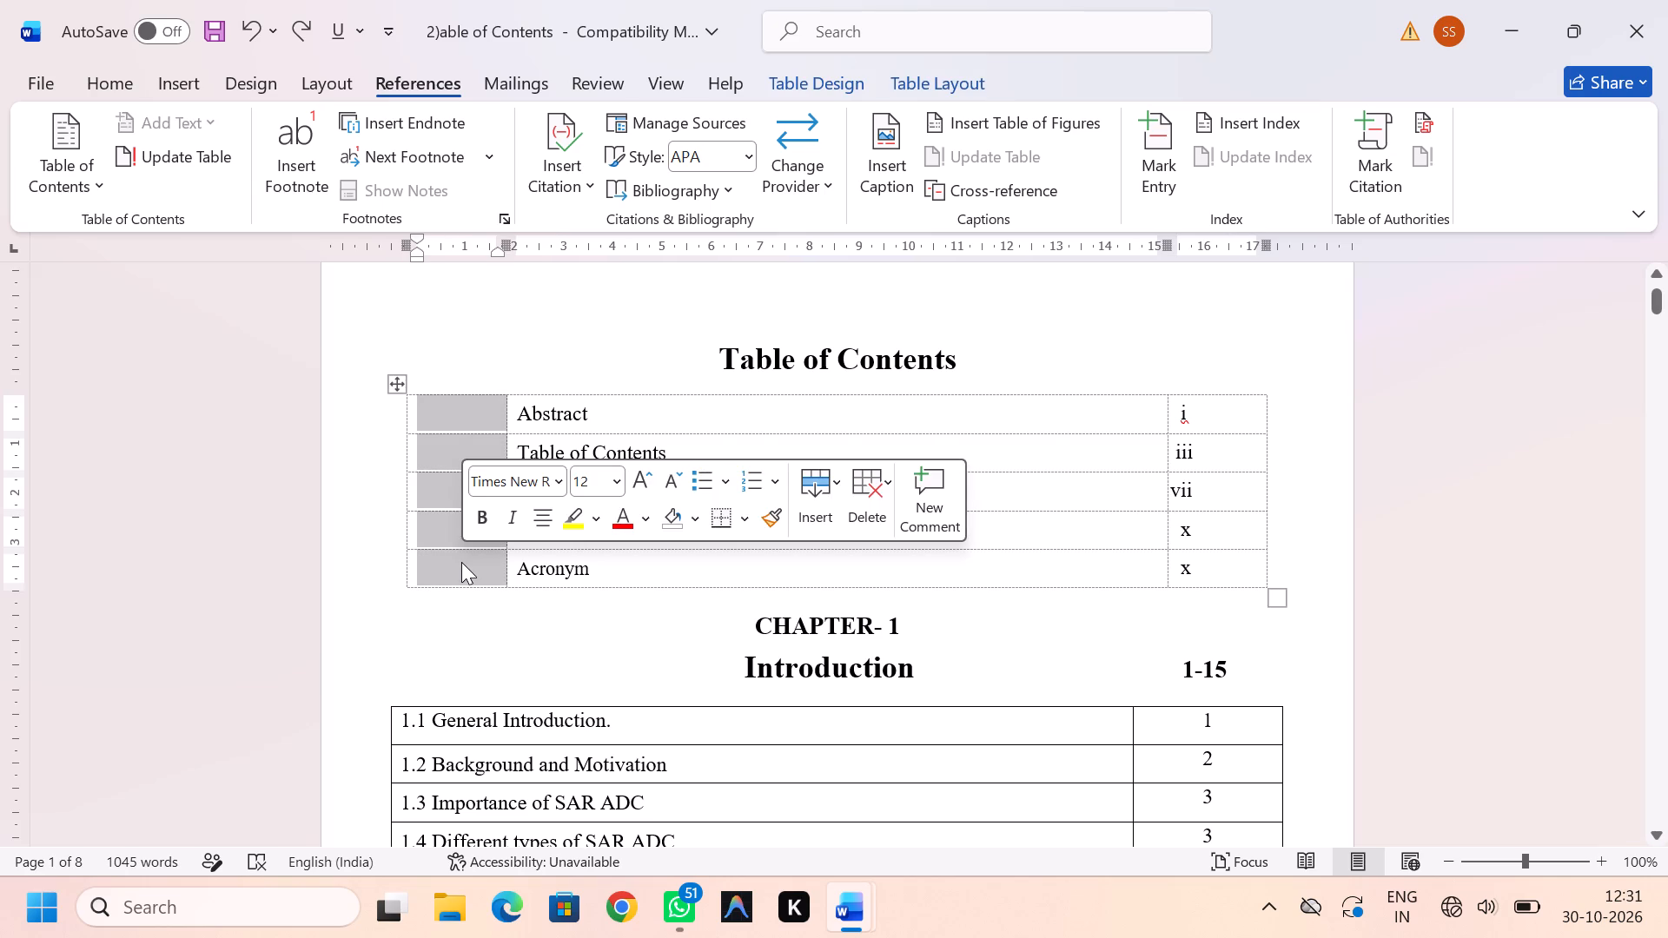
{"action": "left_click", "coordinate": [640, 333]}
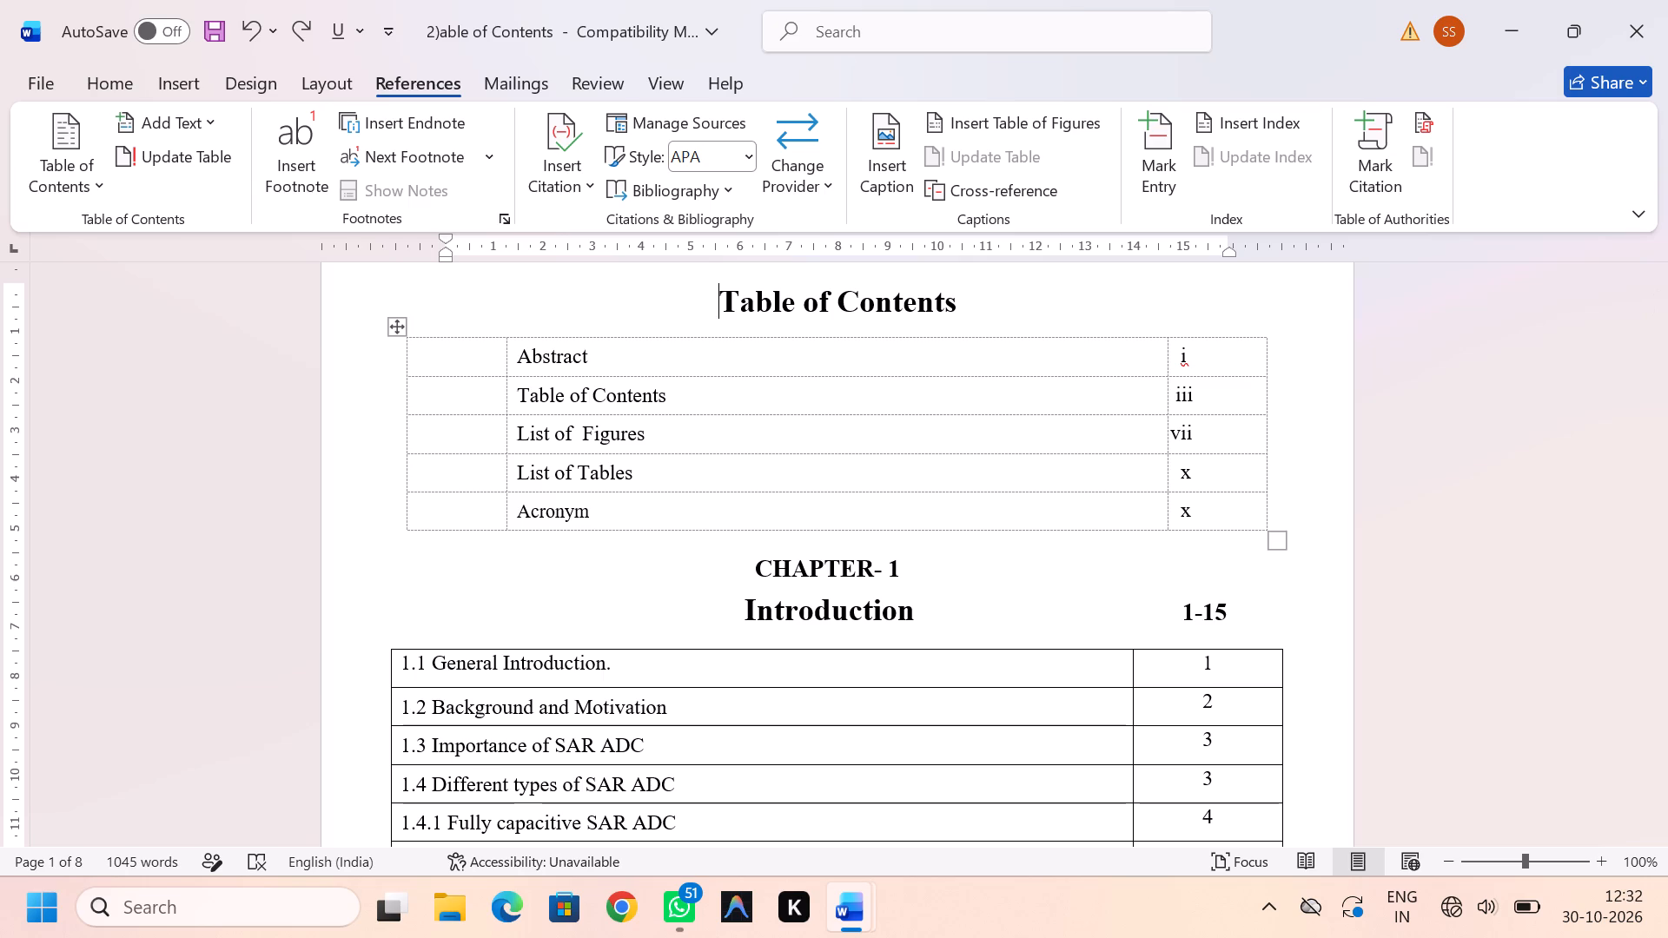
Review the Chapter 1 entries and page numbers, from General Introduction down to Thesis Organization.
{"action": "scroll", "coordinate": [640, 333], "scroll_direction": "down", "scroll_amount": 1}
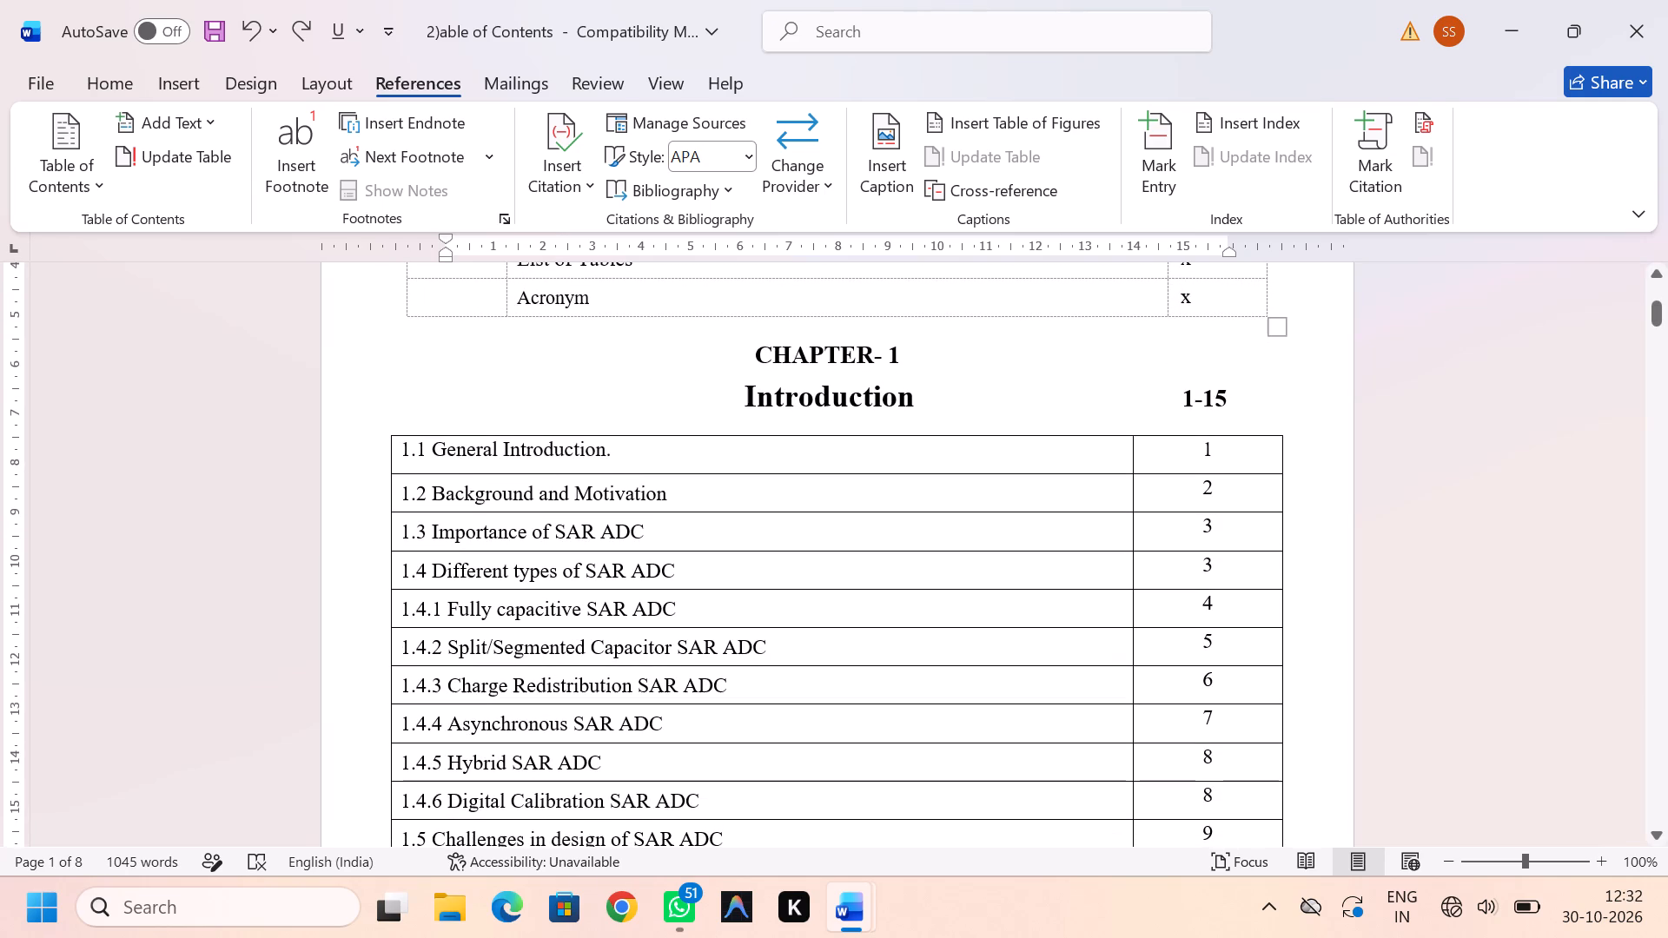
{"action": "scroll", "coordinate": [640, 333], "scroll_direction": "right", "scroll_amount": 1}
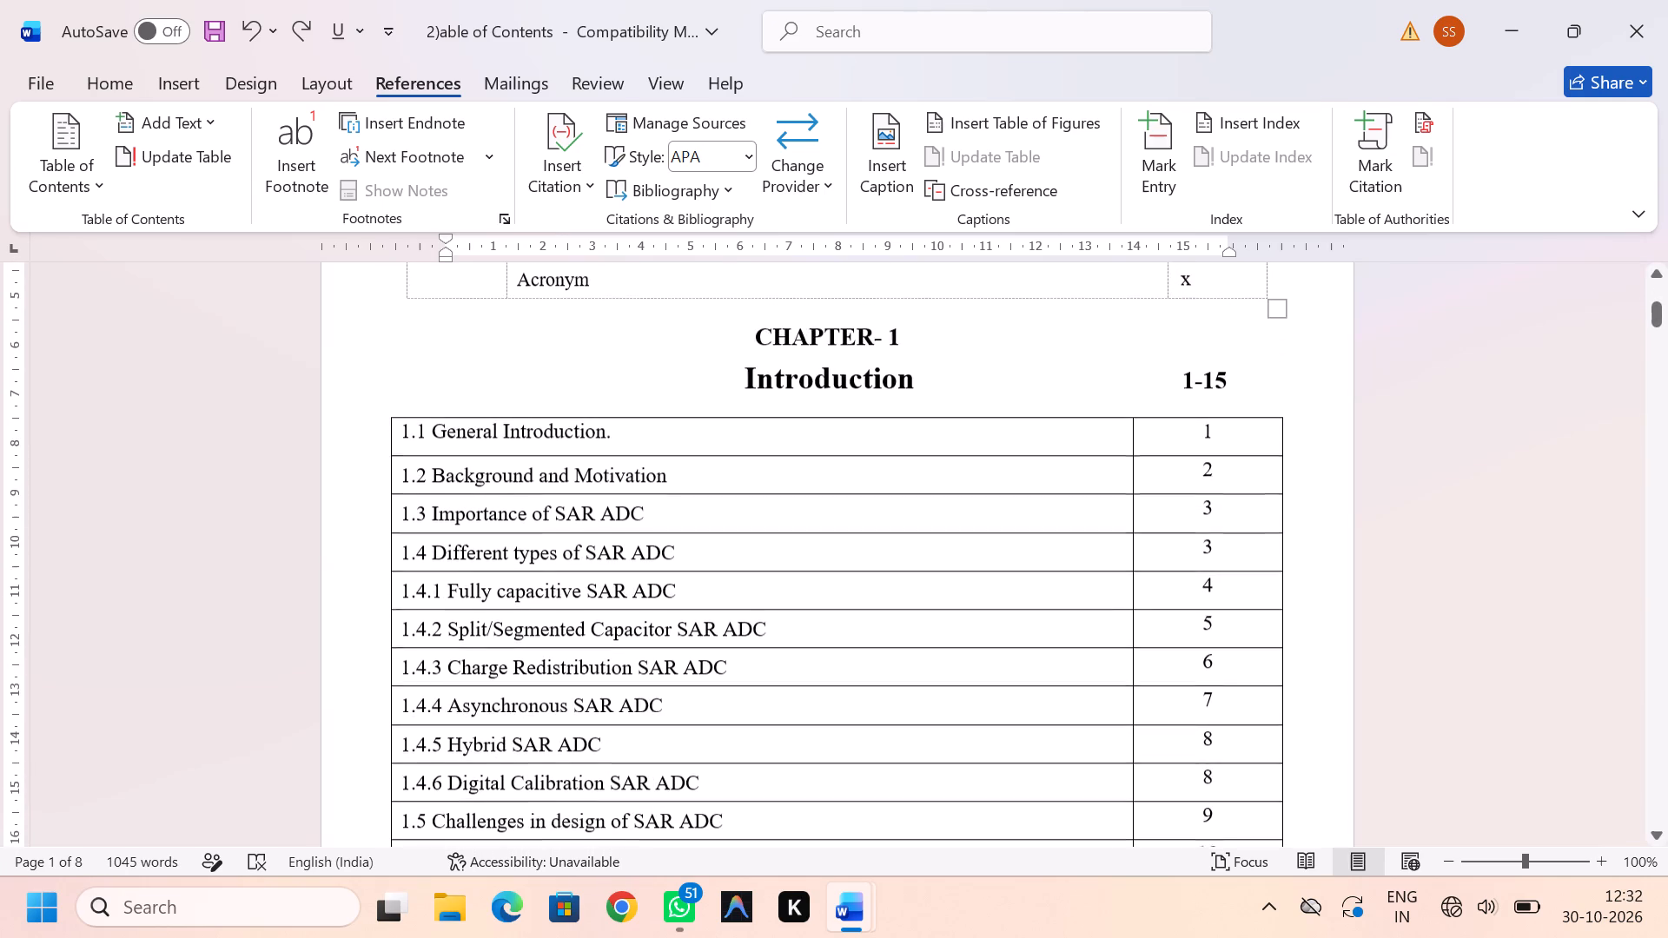
{"action": "scroll", "coordinate": [640, 333], "scroll_direction": "right", "scroll_amount": 1}
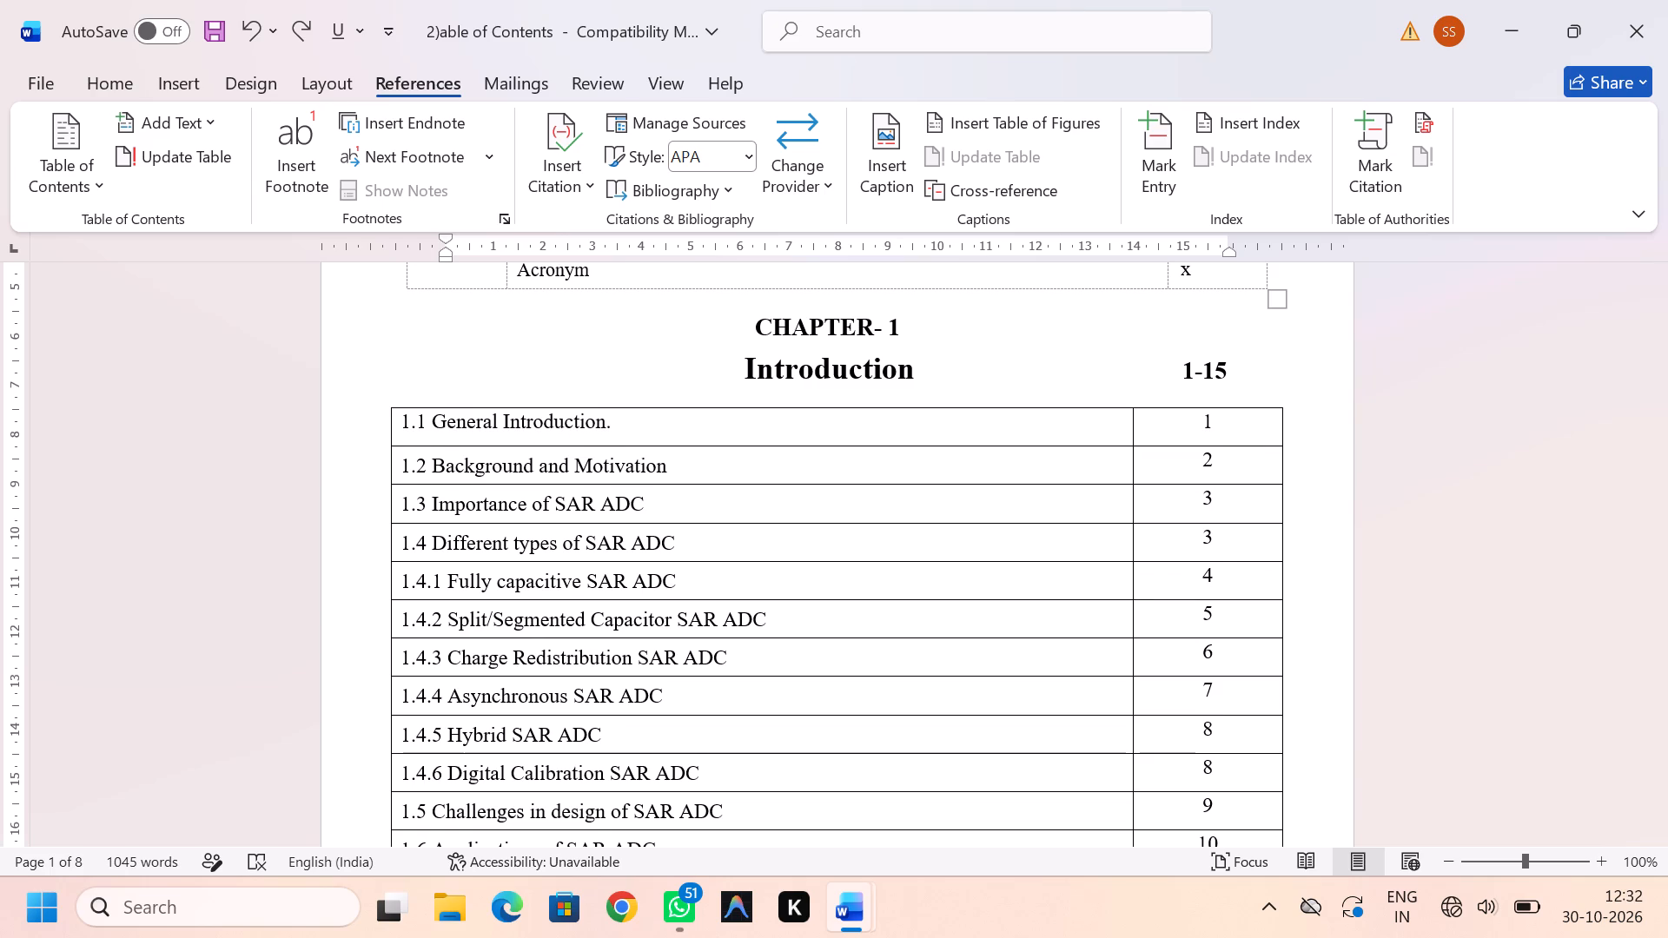
{"action": "scroll", "coordinate": [640, 333], "scroll_direction": "down", "scroll_amount": 1}
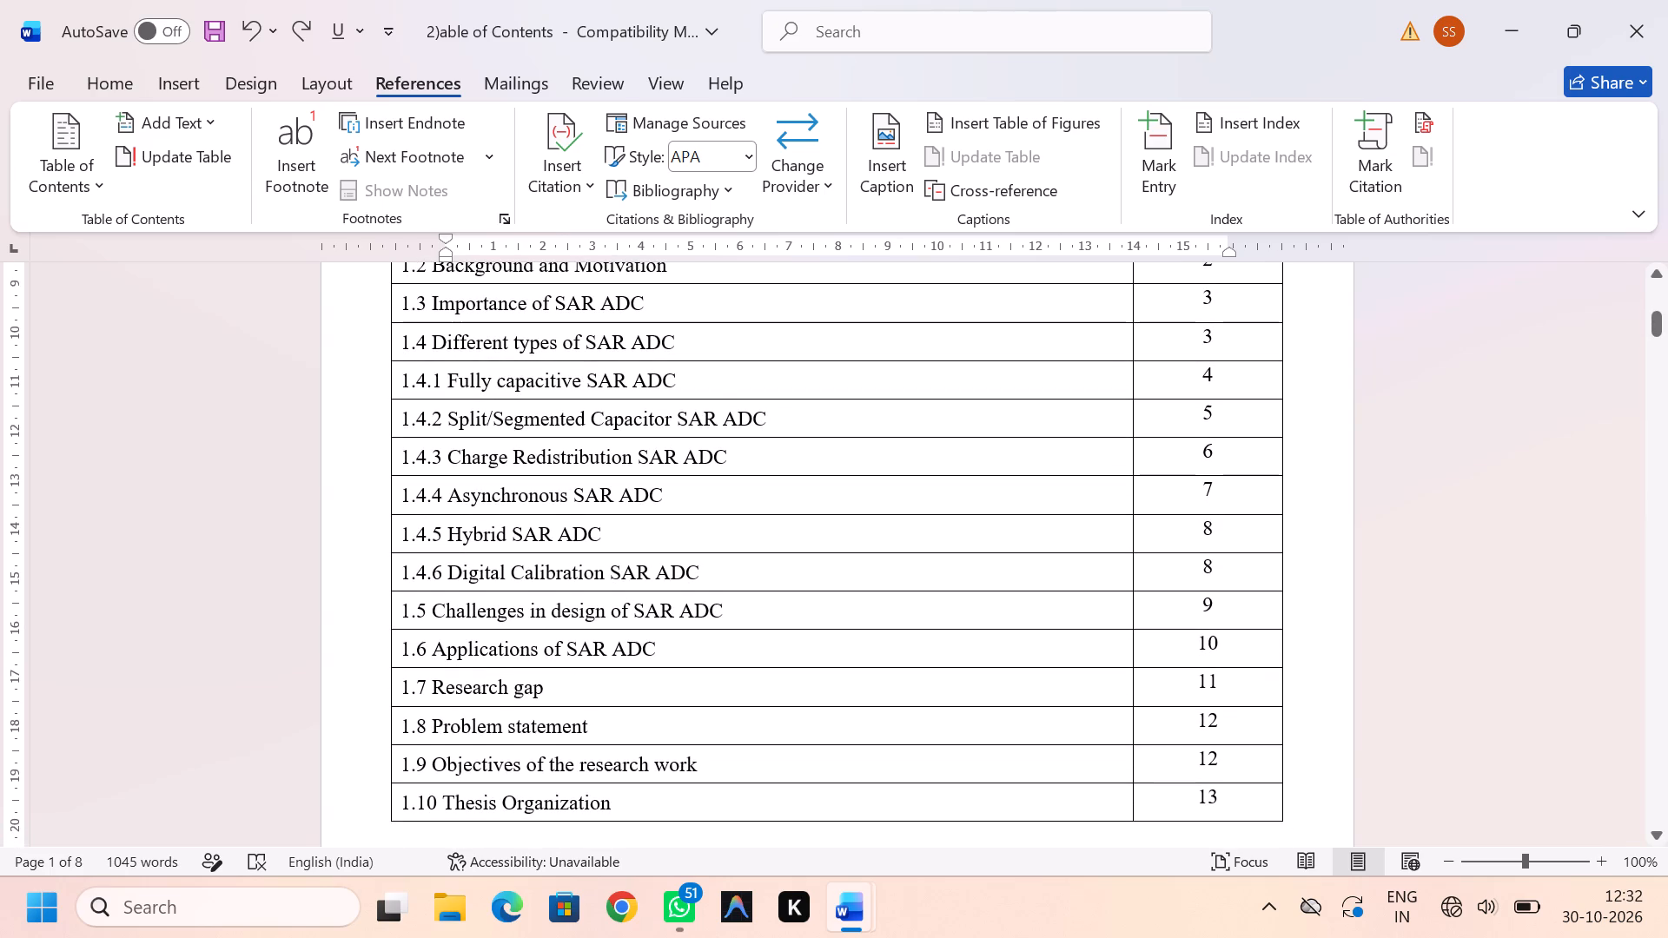
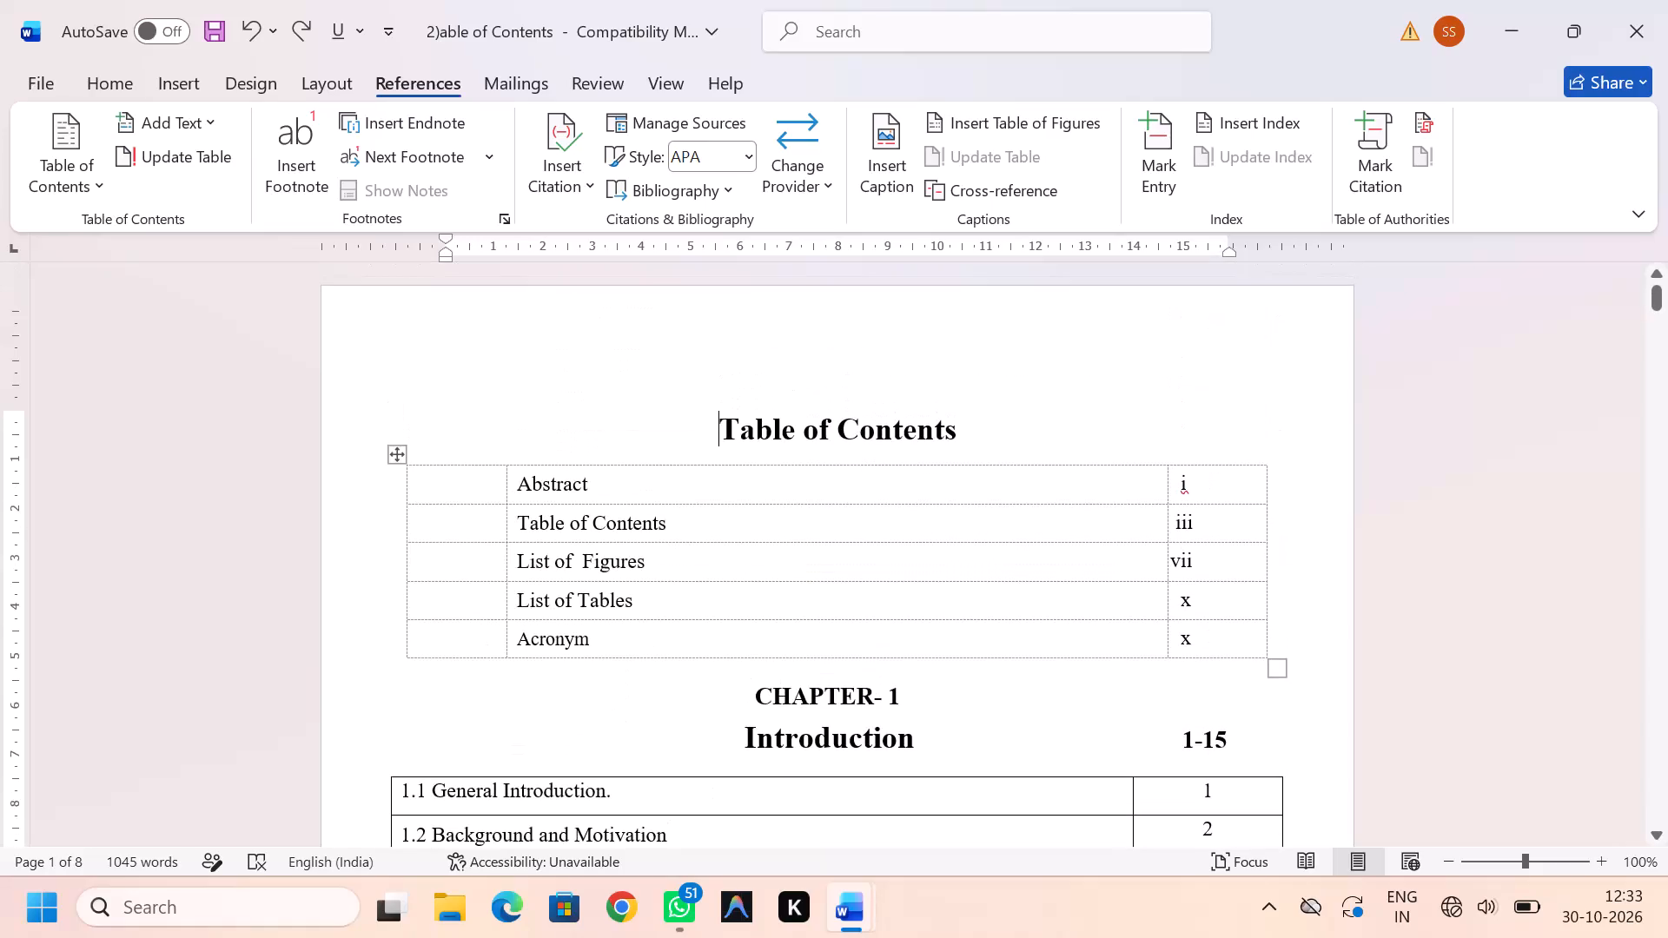
Retitle Chapter 1 entry 1.3 as "Importance of Mobile Surveillance", replacing the words SAR ADC.
{"action": "scroll", "coordinate": [640, 333], "scroll_direction": "down", "scroll_amount": 1}
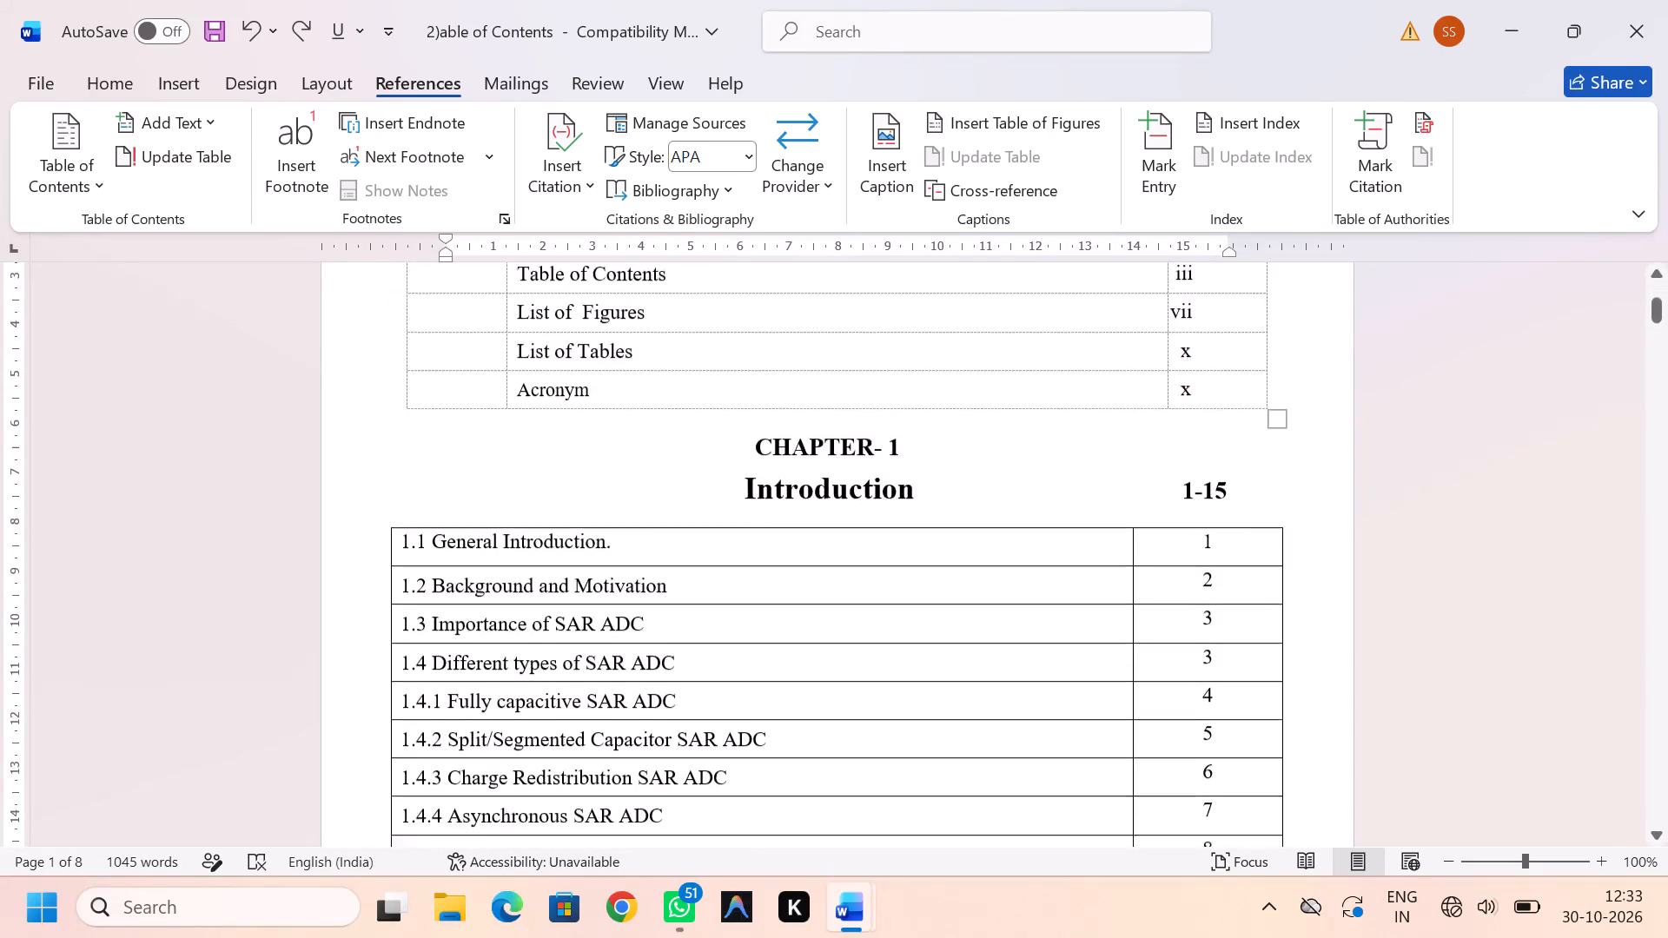
{"action": "scroll", "coordinate": [640, 333], "scroll_direction": "down", "scroll_amount": 1}
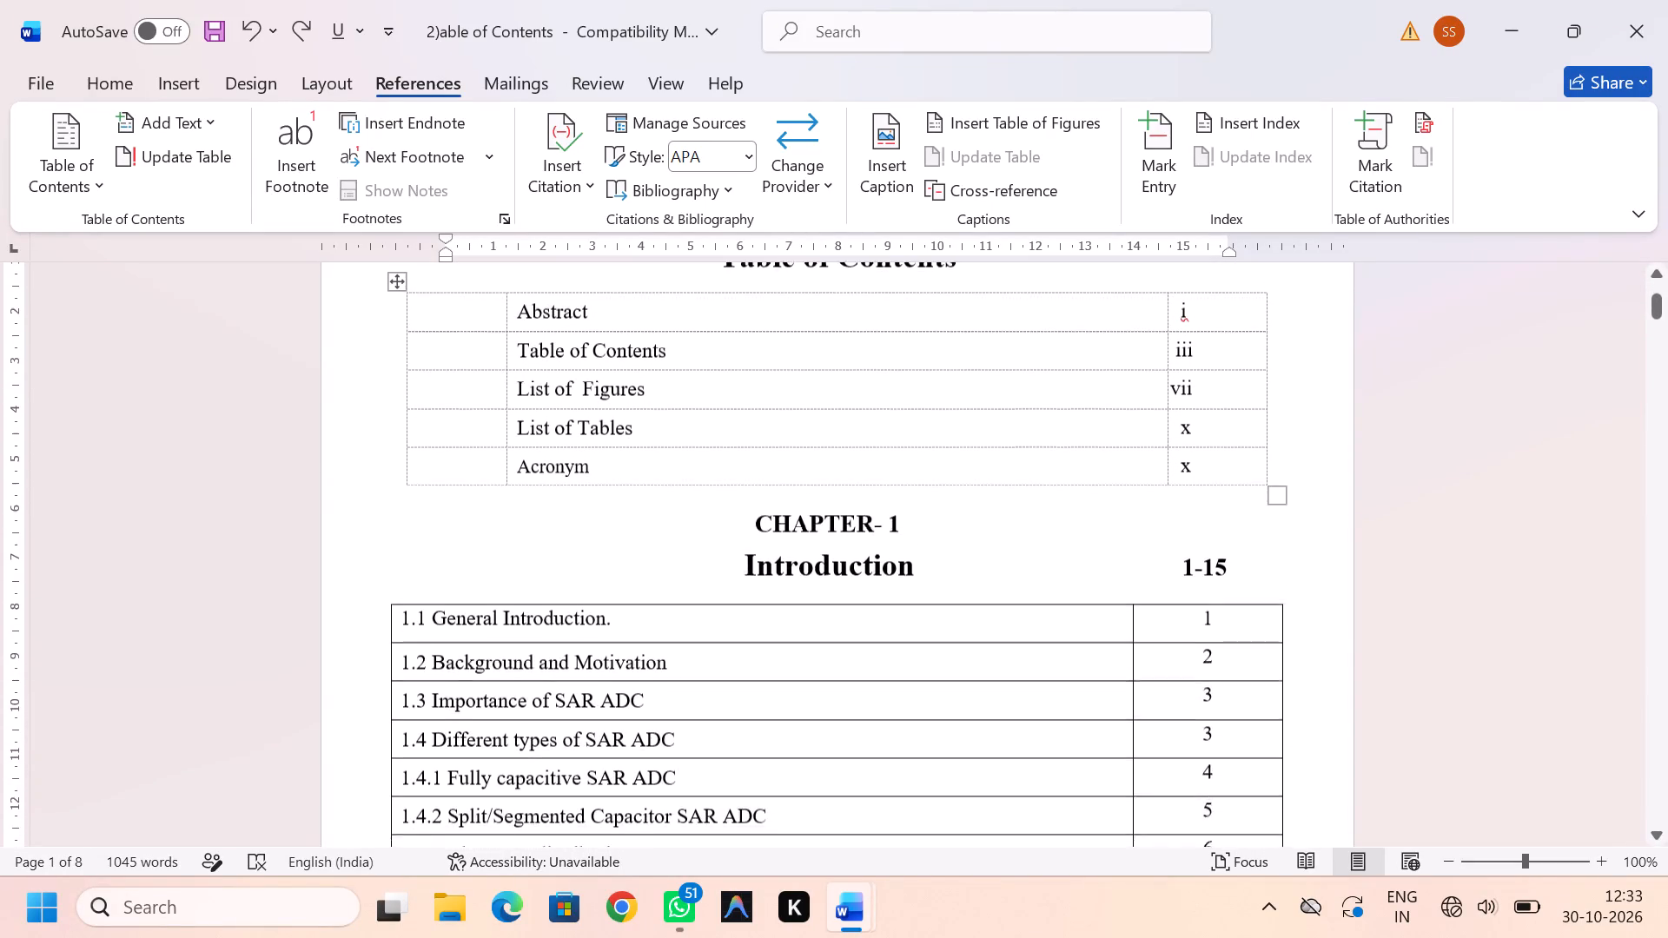
{"action": "scroll", "coordinate": [640, 333], "scroll_direction": "down", "scroll_amount": 1}
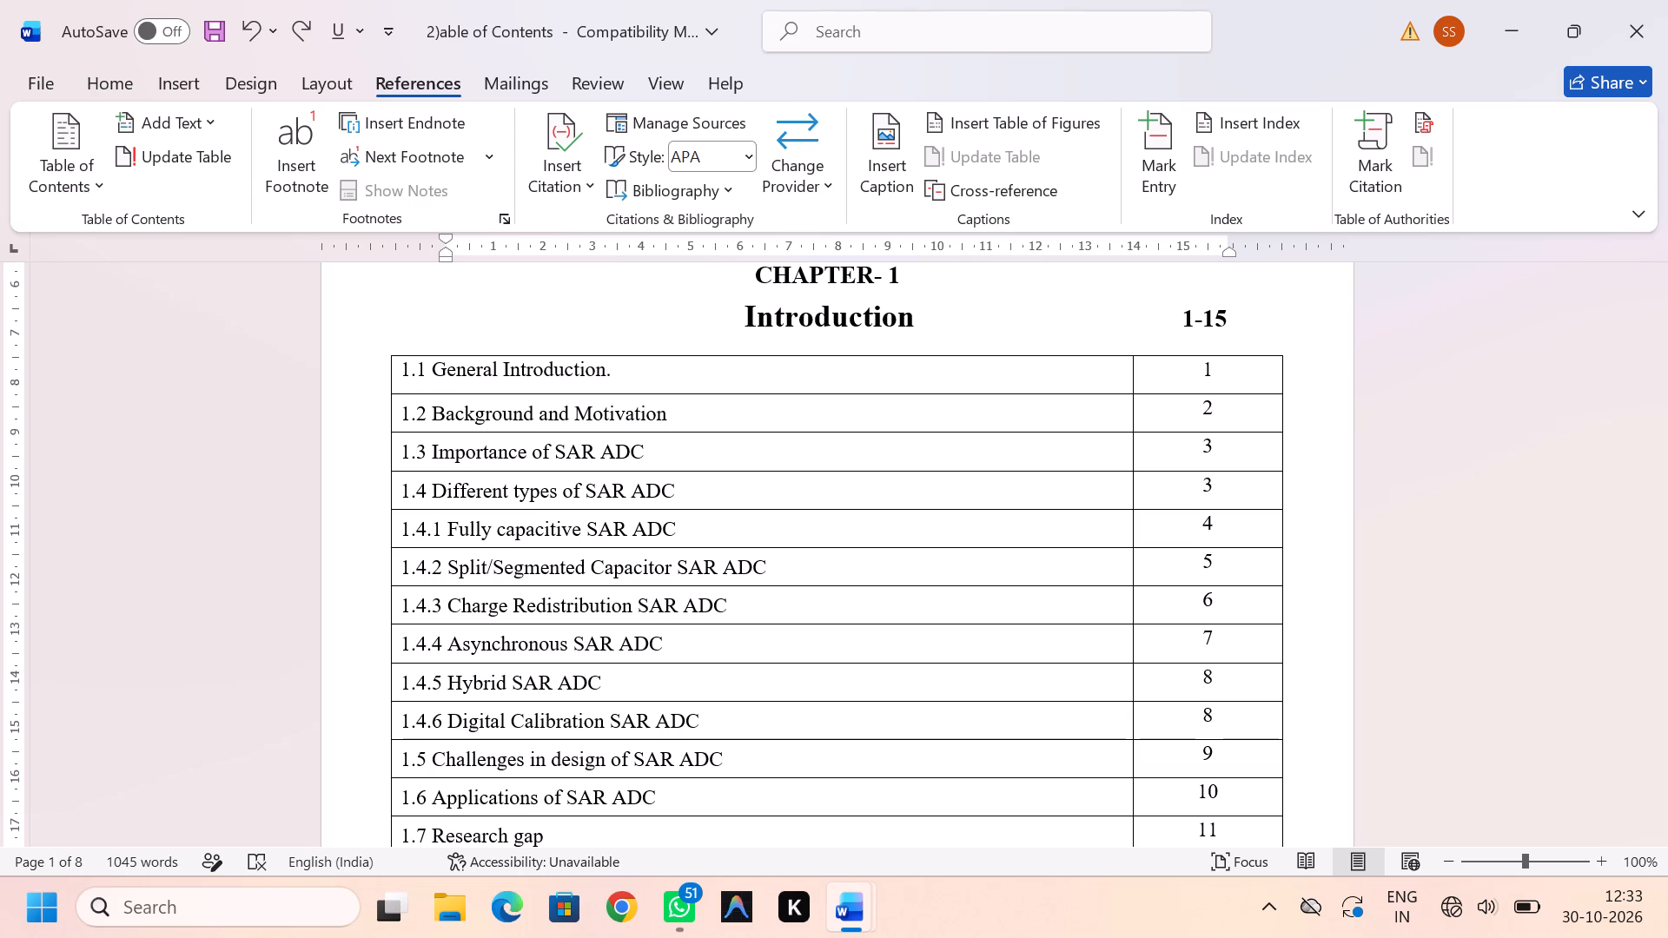
{"action": "left_click", "coordinate": [685, 462]}
{"action": "key", "text": "BackSpace"}
{"action": "key", "text": "BackSpace"}
{"action": "key", "text": "BackSpace"}
{"action": "key", "text": "BackSpace"}
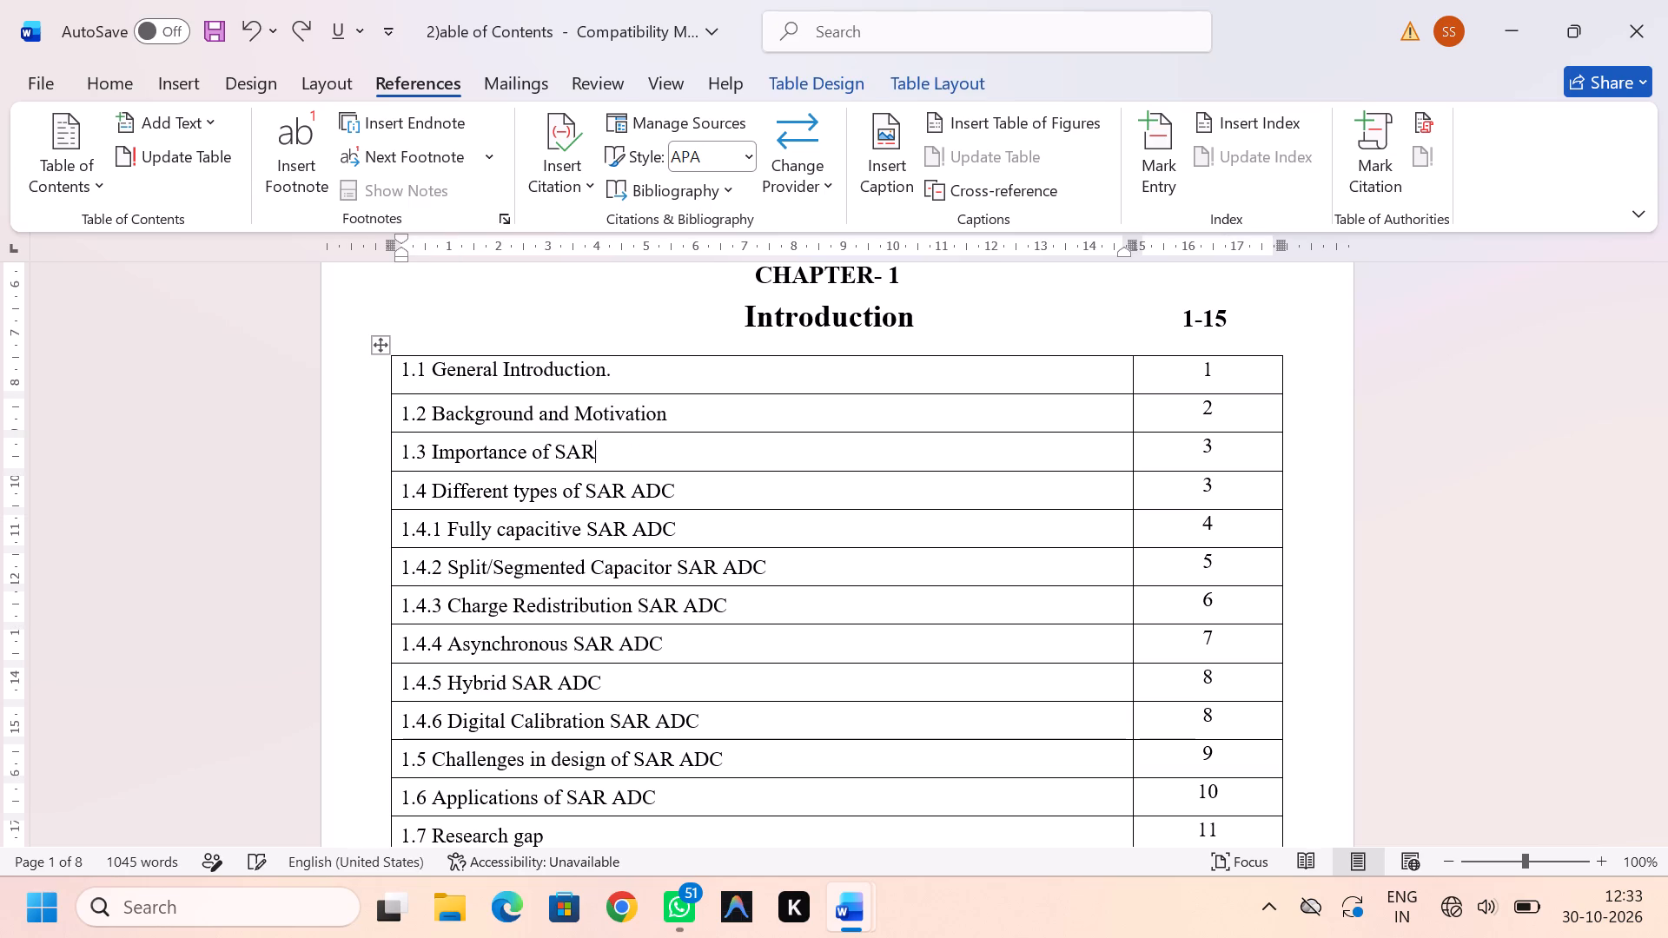
{"action": "key", "text": "BackSpace"}
{"action": "key", "text": "BackSpace"}
{"action": "key", "text": "BackSpace"}
{"action": "type", "text": "mobile"}
{"action": "key", "text": "space"}
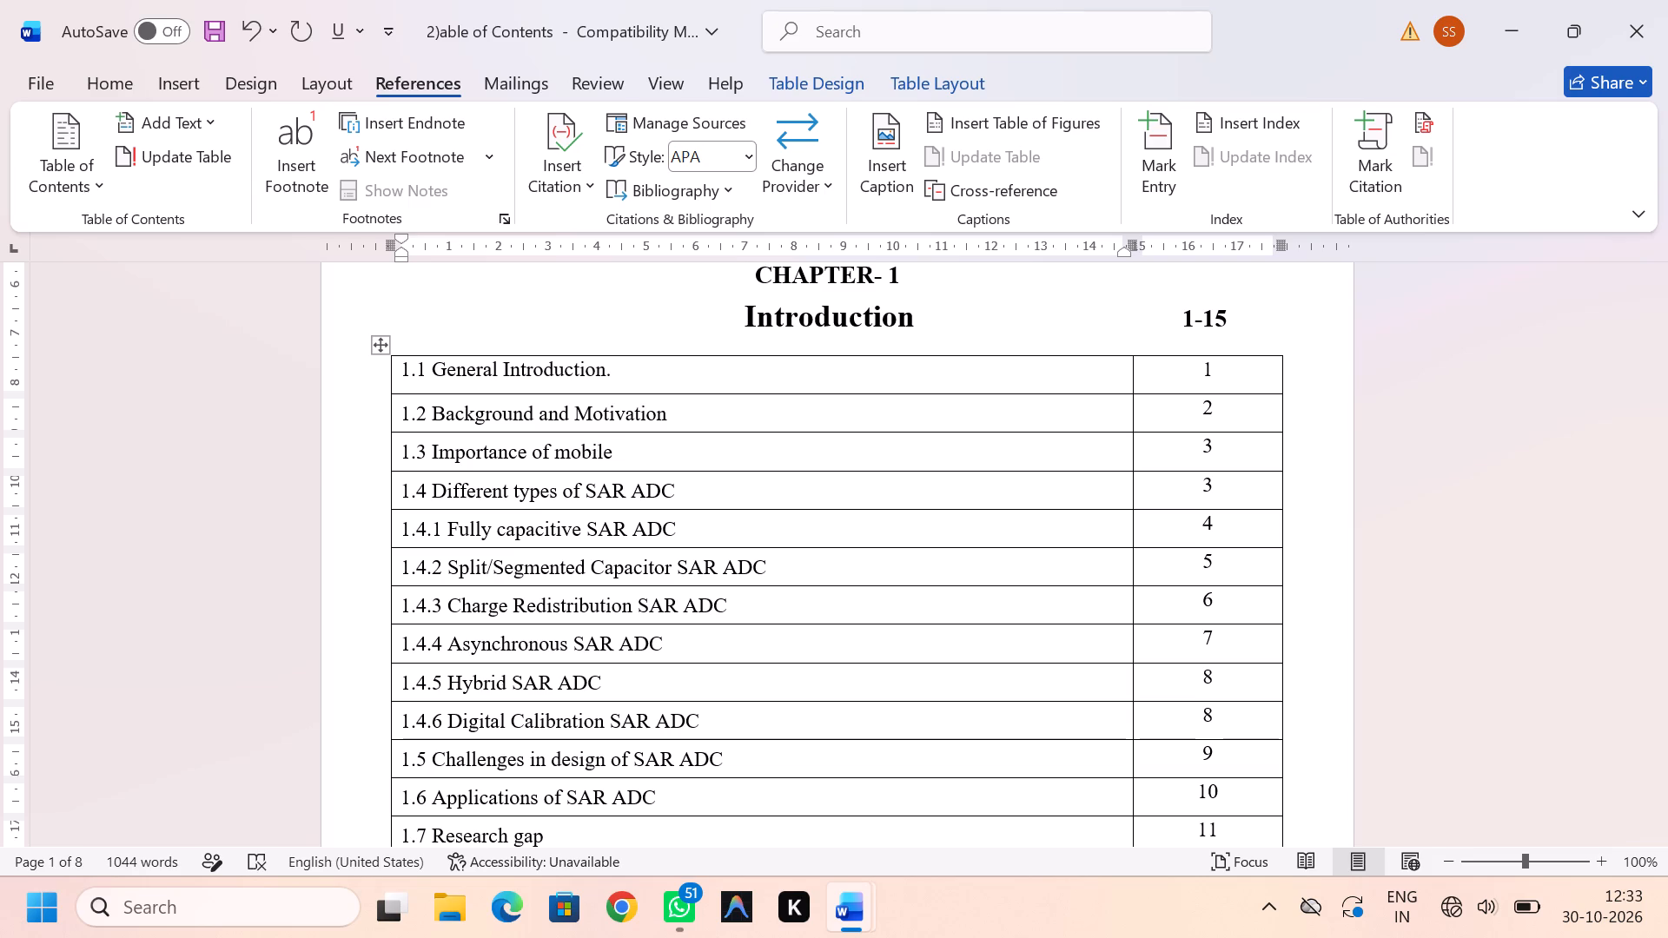
{"action": "key", "text": "Left"}
{"action": "key", "text": "Left"}
{"action": "key", "text": "Left"}
{"action": "key", "text": "Left"}
{"action": "key", "text": "Left"}
{"action": "key", "text": "Left"}
{"action": "key", "text": "BackSpace"}
{"action": "key", "text": "shift+m"}
{"action": "key", "text": "Right"}
{"action": "key", "text": "Right"}
{"action": "key", "text": "Right"}
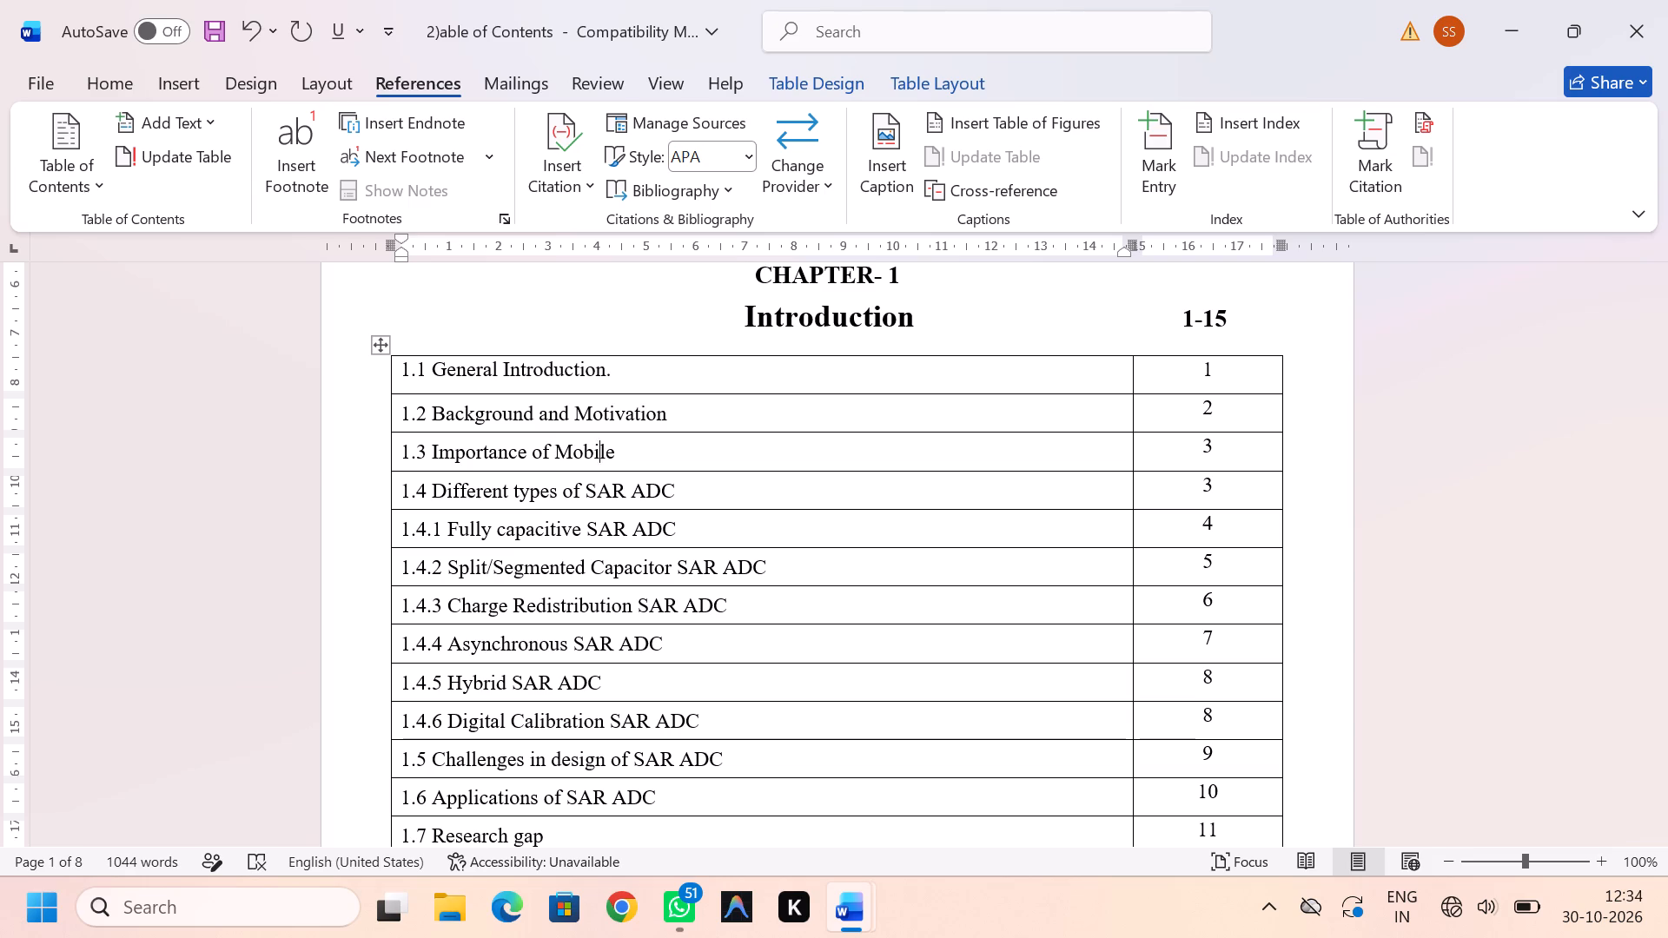
{"action": "key", "text": "Right"}
{"action": "key", "text": "Right"}
{"action": "key", "text": "space"}
{"action": "type", "text": "su"}
{"action": "key", "text": "BackSpace"}
{"action": "key", "text": "BackSpace"}
{"action": "type", "text": "Sur"}
{"action": "type", "text": "ve"}
{"action": "key", "text": "i"}
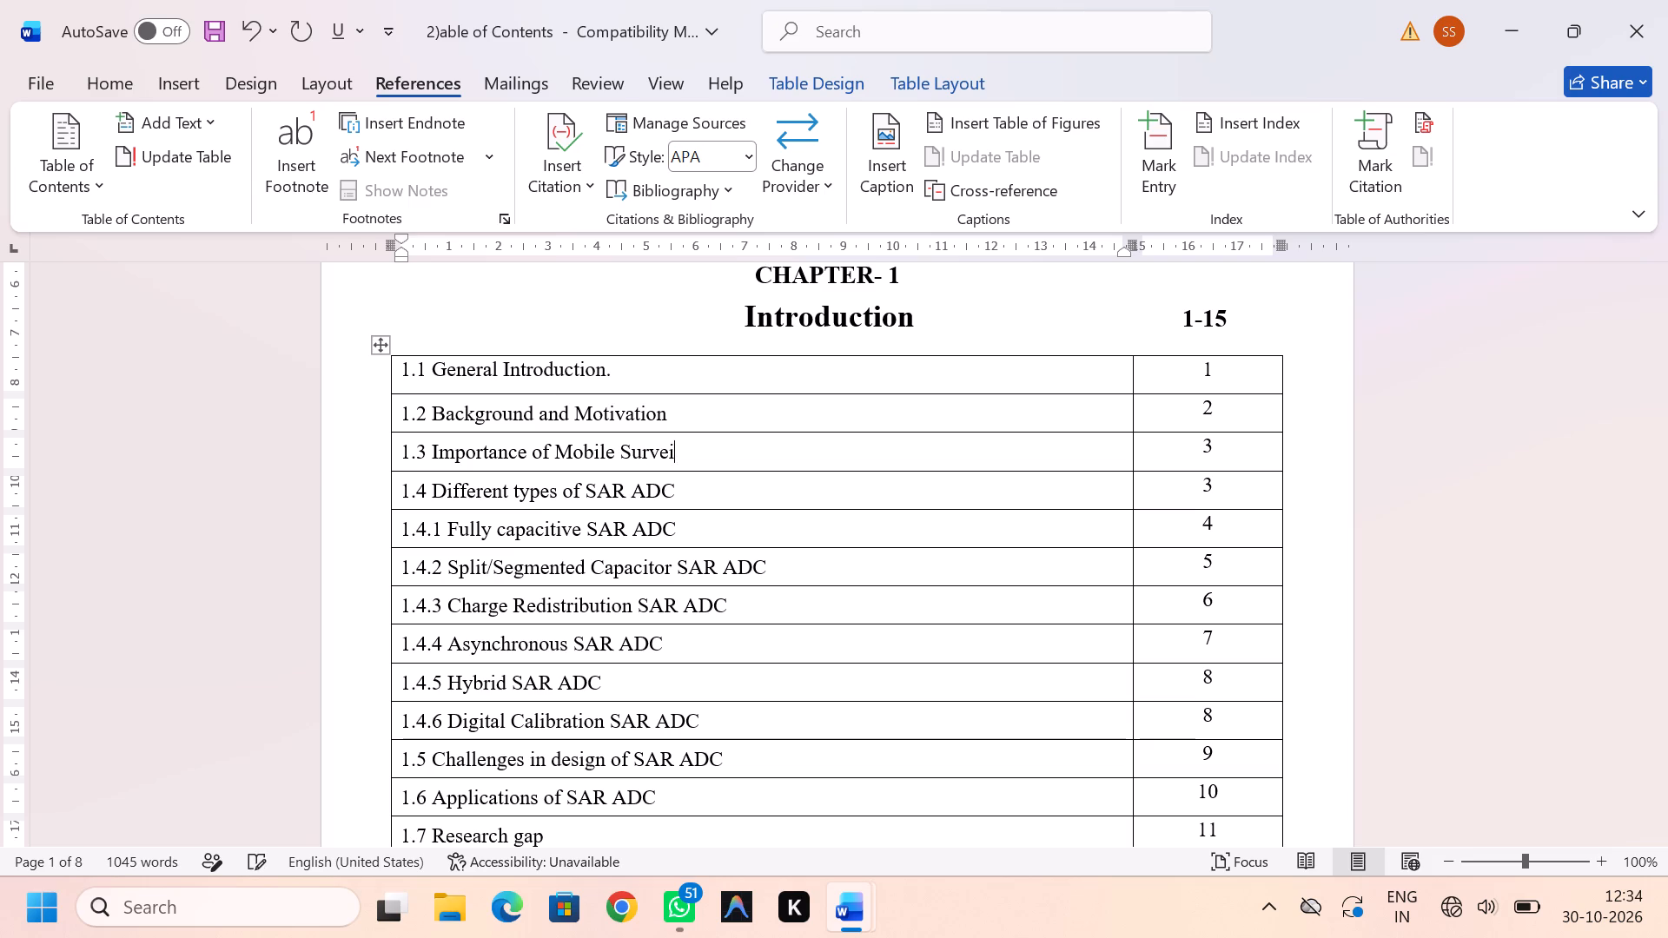
{"action": "type", "text": "ll"}
{"action": "type", "text": "ance"}
Retitle entry 1.4 as "Different types of Surveillance Approaches", replacing the words SAR ADC.
{"action": "left_click", "coordinate": [674, 496]}
{"action": "key", "text": "BackSpace"}
{"action": "key", "text": "BackSpace"}
{"action": "key", "text": "BackSpace"}
{"action": "key", "text": "BackSpace"}
{"action": "key", "text": "BackSpace"}
{"action": "key", "text": "BackSpace"}
{"action": "key", "text": "BackSpace"}
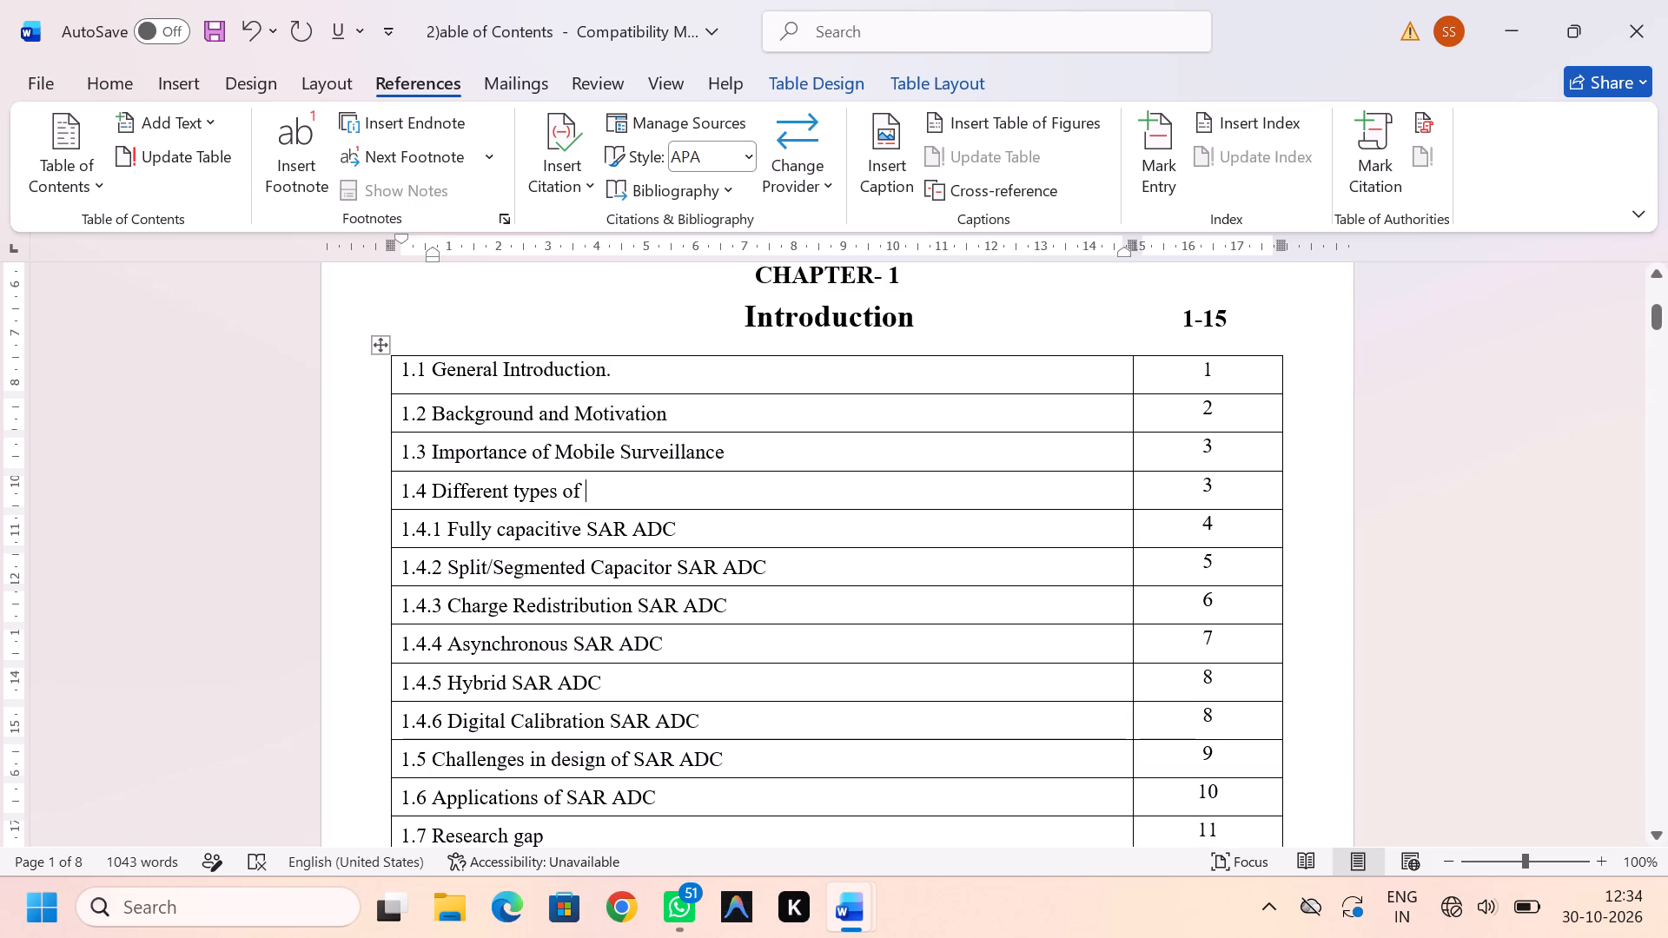
{"action": "key", "text": "shift+s"}
{"action": "key", "text": "u"}
{"action": "key", "text": "r"}
{"action": "key", "text": "e"}
{"action": "key", "text": "BackSpace"}
{"action": "type", "text": "ve"}
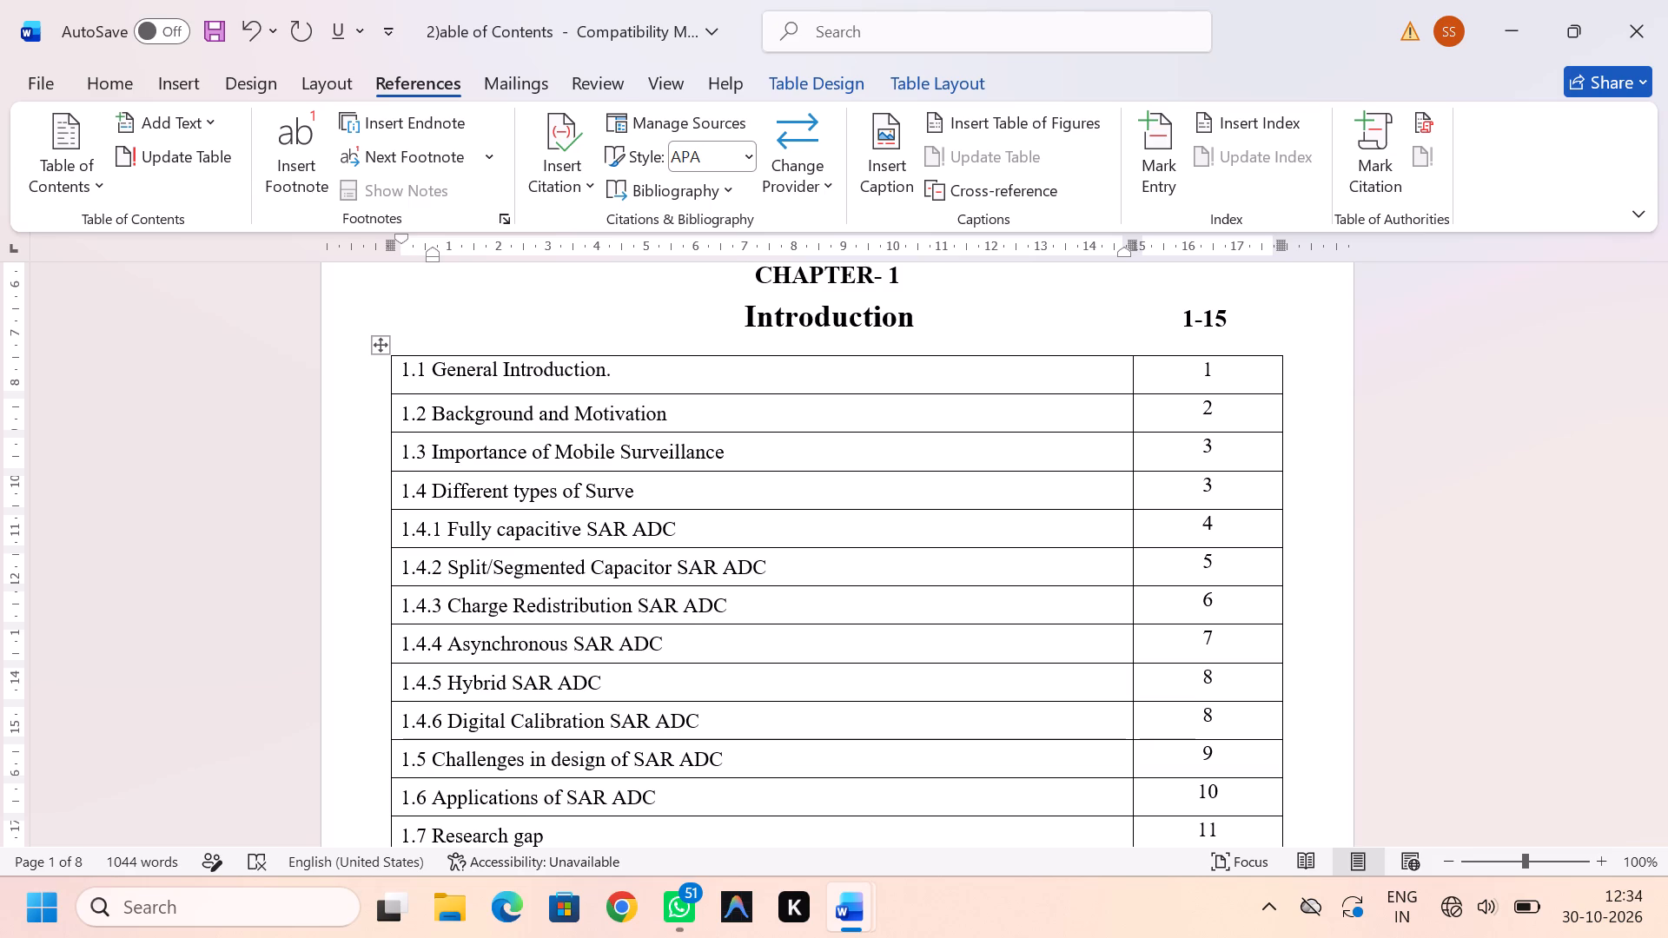
{"action": "key", "text": "i"}
{"action": "type", "text": "llance"}
{"action": "key", "text": "space"}
{"action": "type", "text": "ap"}
{"action": "key", "text": "BackSpace"}
{"action": "key", "text": "BackSpace"}
{"action": "type", "text": "Approc"}
{"action": "key", "text": "BackSpace"}
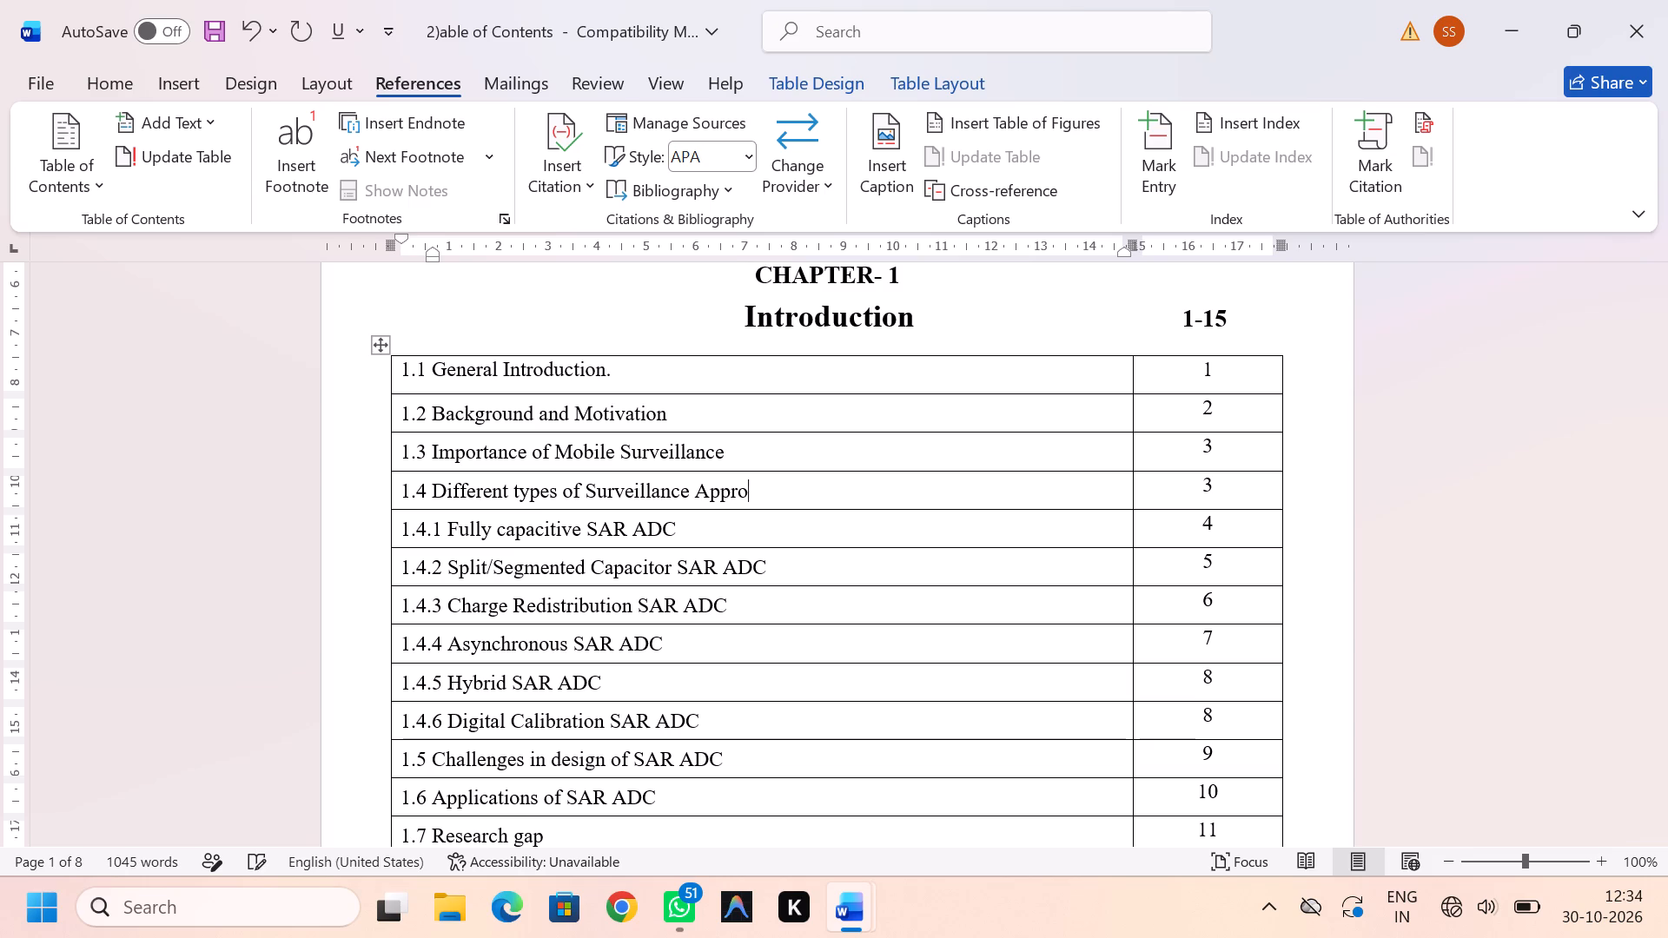
{"action": "type", "text": "aches"}
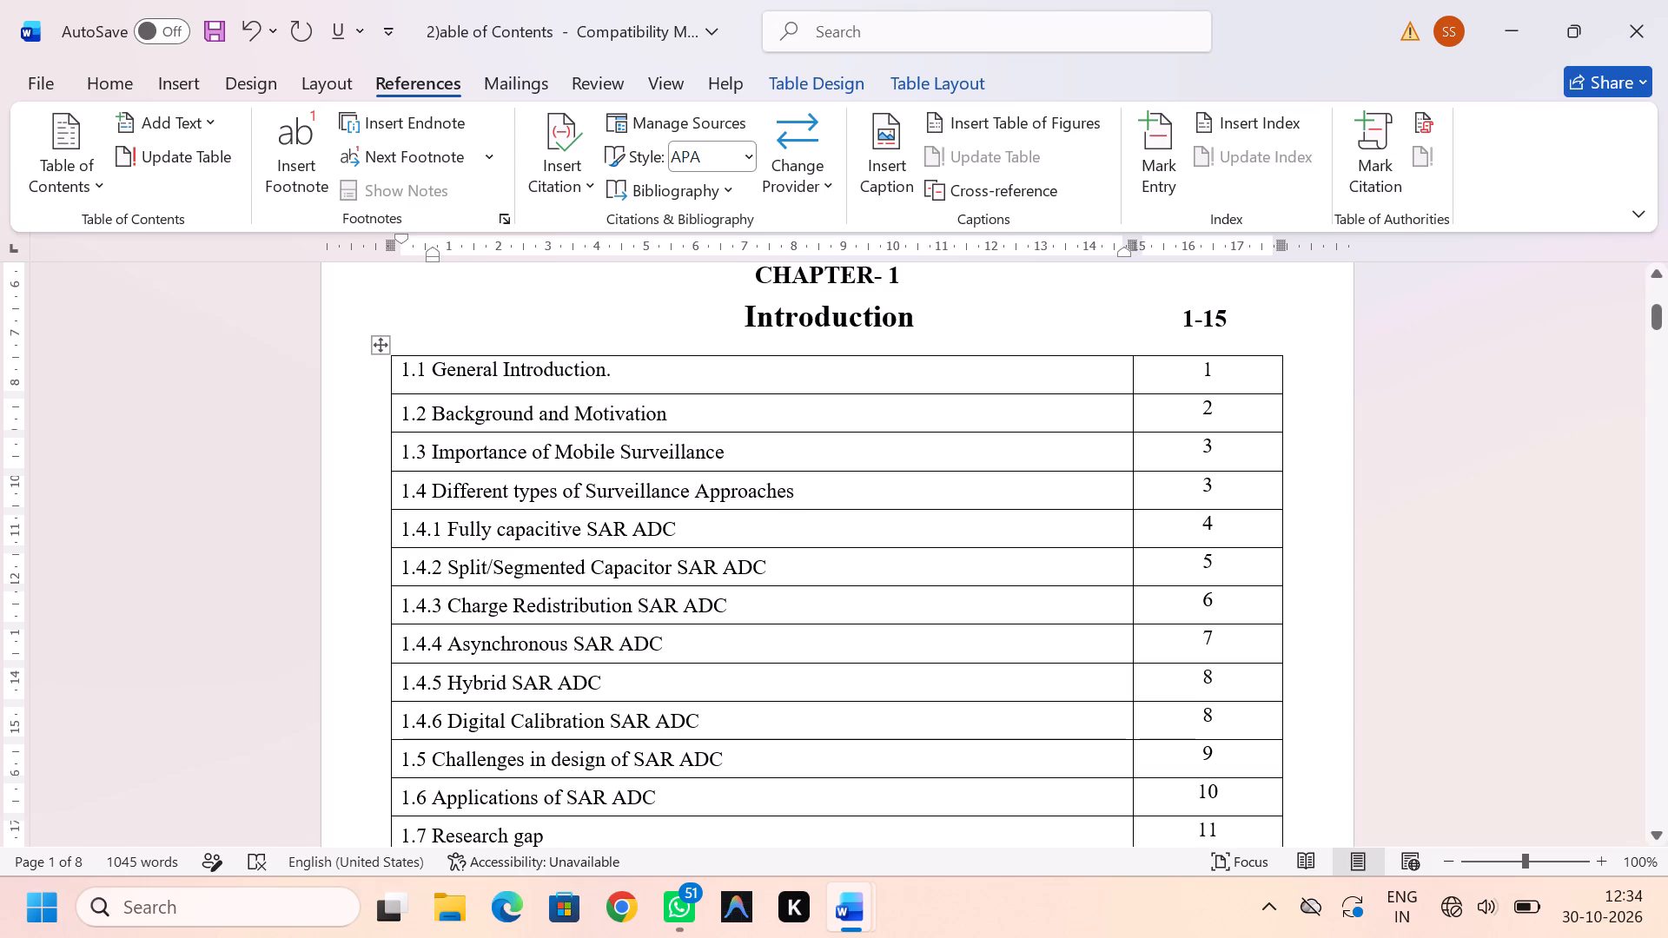
Replace the title text of entry 1.4.1 with "Fixed camera", keeping its section number.
{"action": "left_click", "coordinate": [676, 523]}
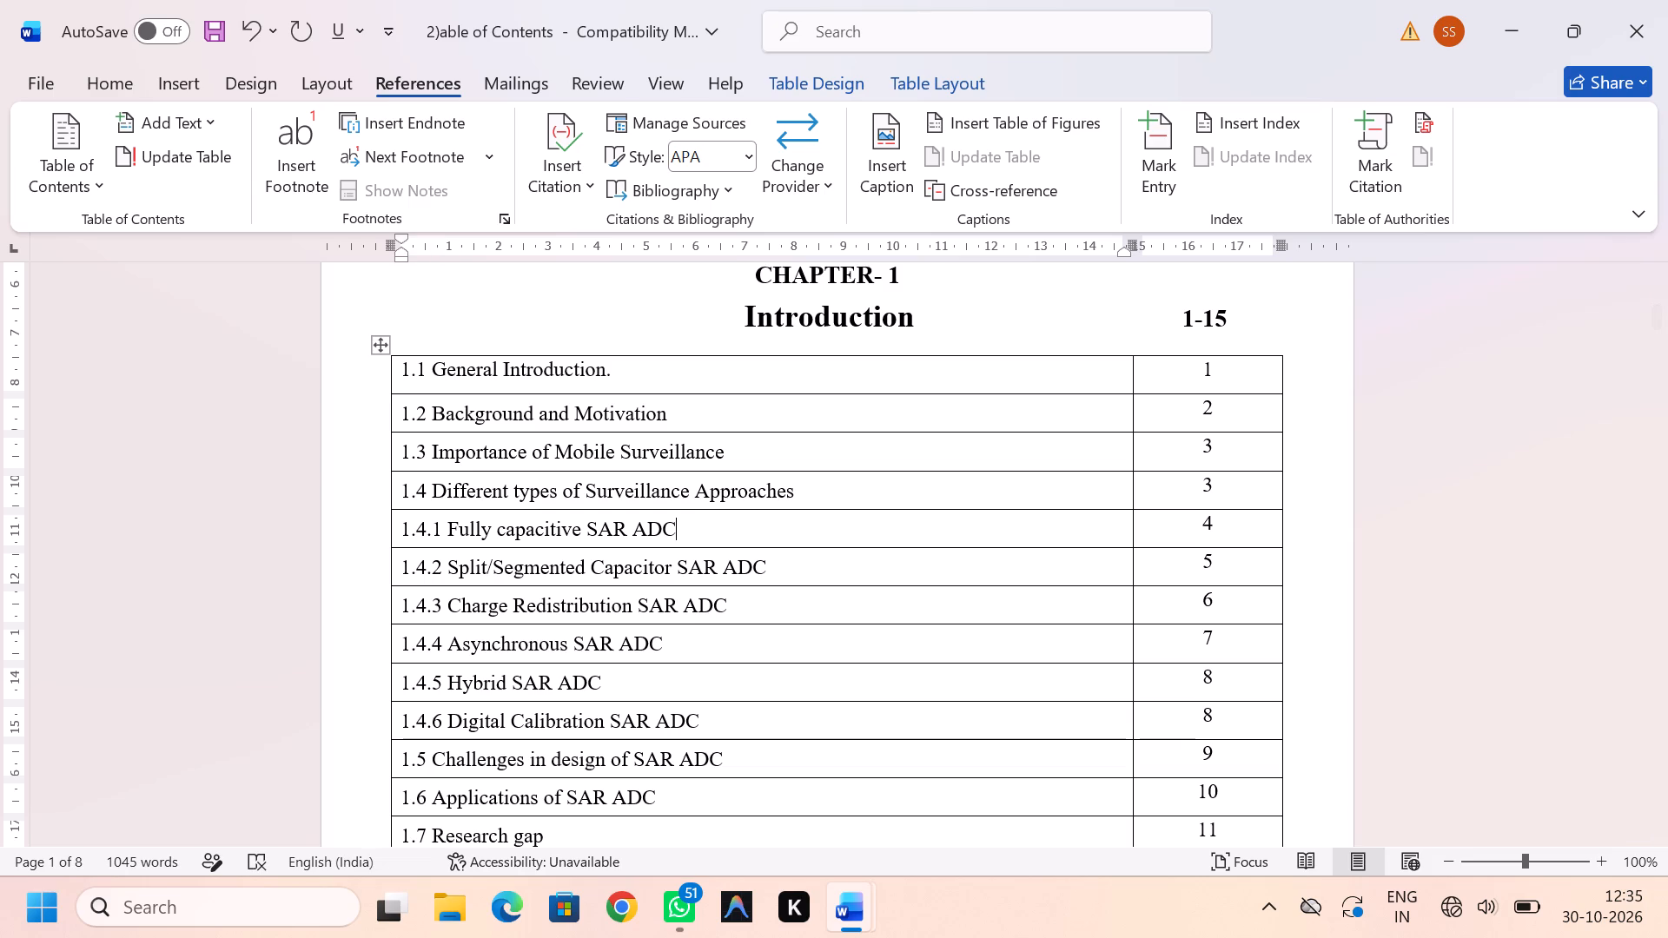
{"action": "key", "text": "BackSpace"}
{"action": "key", "text": "BackSpace"}
{"action": "key", "text": "BackSpace"}
{"action": "key", "text": "BackSpace"}
{"action": "key", "text": "BackSpace"}
{"action": "key", "text": "BackSpace"}
{"action": "key", "text": "BackSpace"}
{"action": "key", "text": "BackSpace"}
{"action": "key", "text": "BackSpace"}
{"action": "key", "text": "BackSpace"}
{"action": "key", "text": "BackSpace"}
{"action": "key", "text": "BackSpace"}
{"action": "key", "text": "BackSpace"}
{"action": "key", "text": "BackSpace"}
{"action": "key", "text": "BackSpace"}
{"action": "key", "text": "BackSpace"}
{"action": "key", "text": "BackSpace"}
{"action": "key", "text": "BackSpace"}
{"action": "key", "text": "BackSpace"}
{"action": "key", "text": "BackSpace"}
{"action": "key", "text": "BackSpace"}
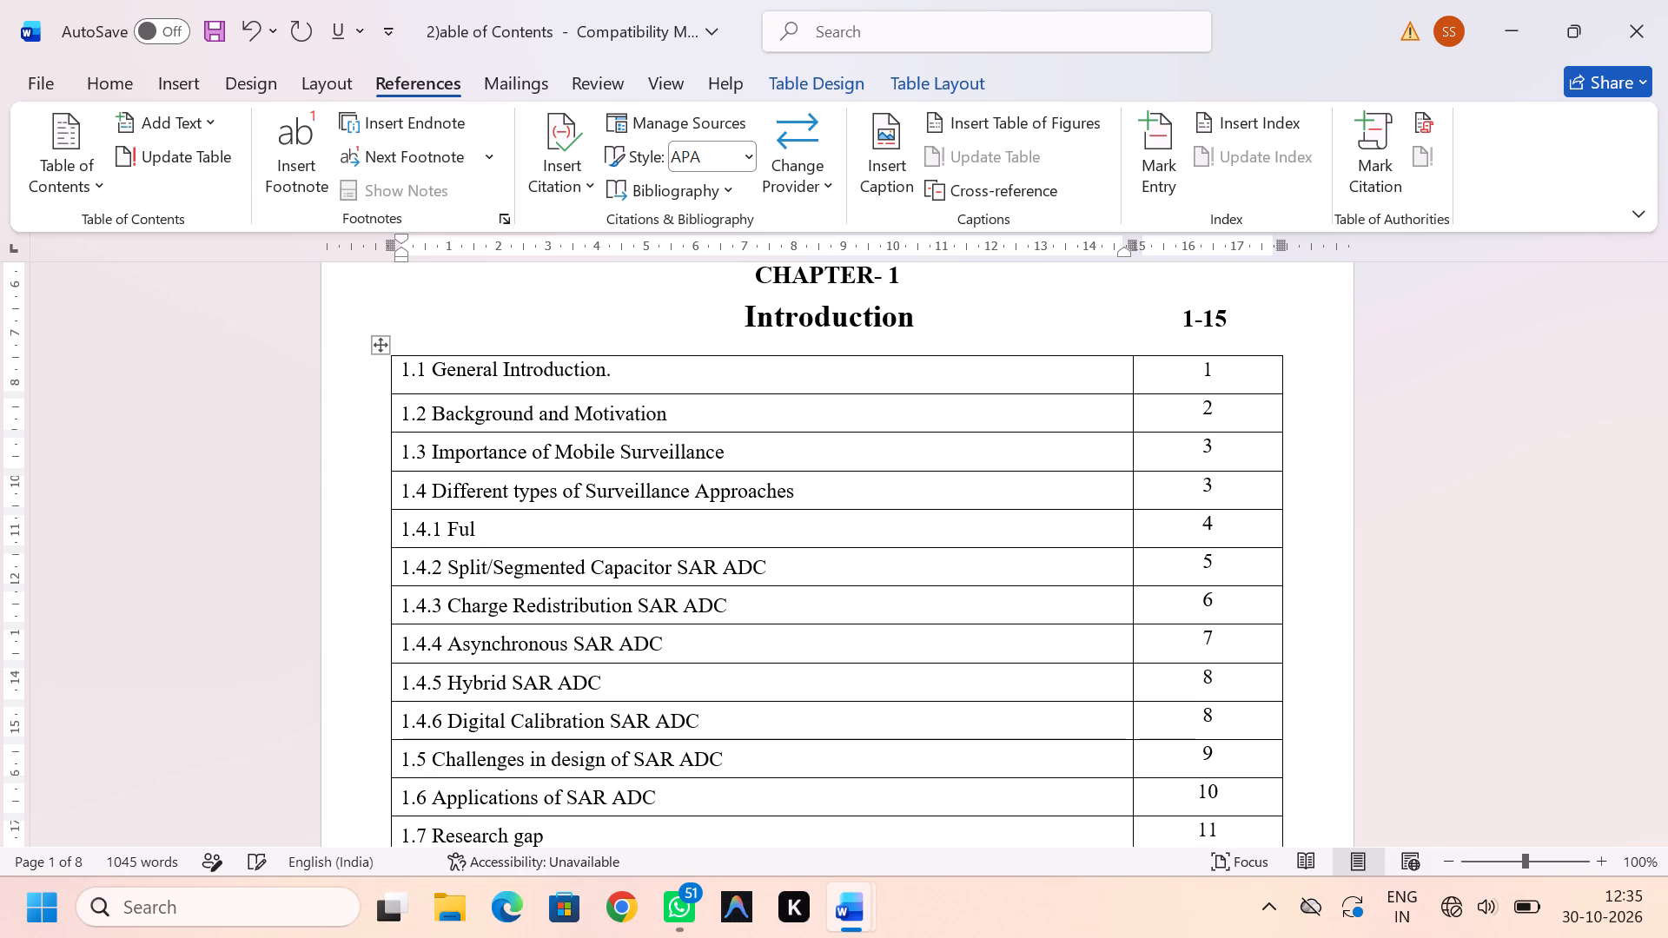
{"action": "key", "text": "BackSpace"}
{"action": "key", "text": "BackSpace"}
{"action": "type", "text": "ix"}
{"action": "type", "text": "ed c"}
{"action": "type", "text": "amer"}
{"action": "type", "text": "a"}
{"action": "key", "text": "space"}
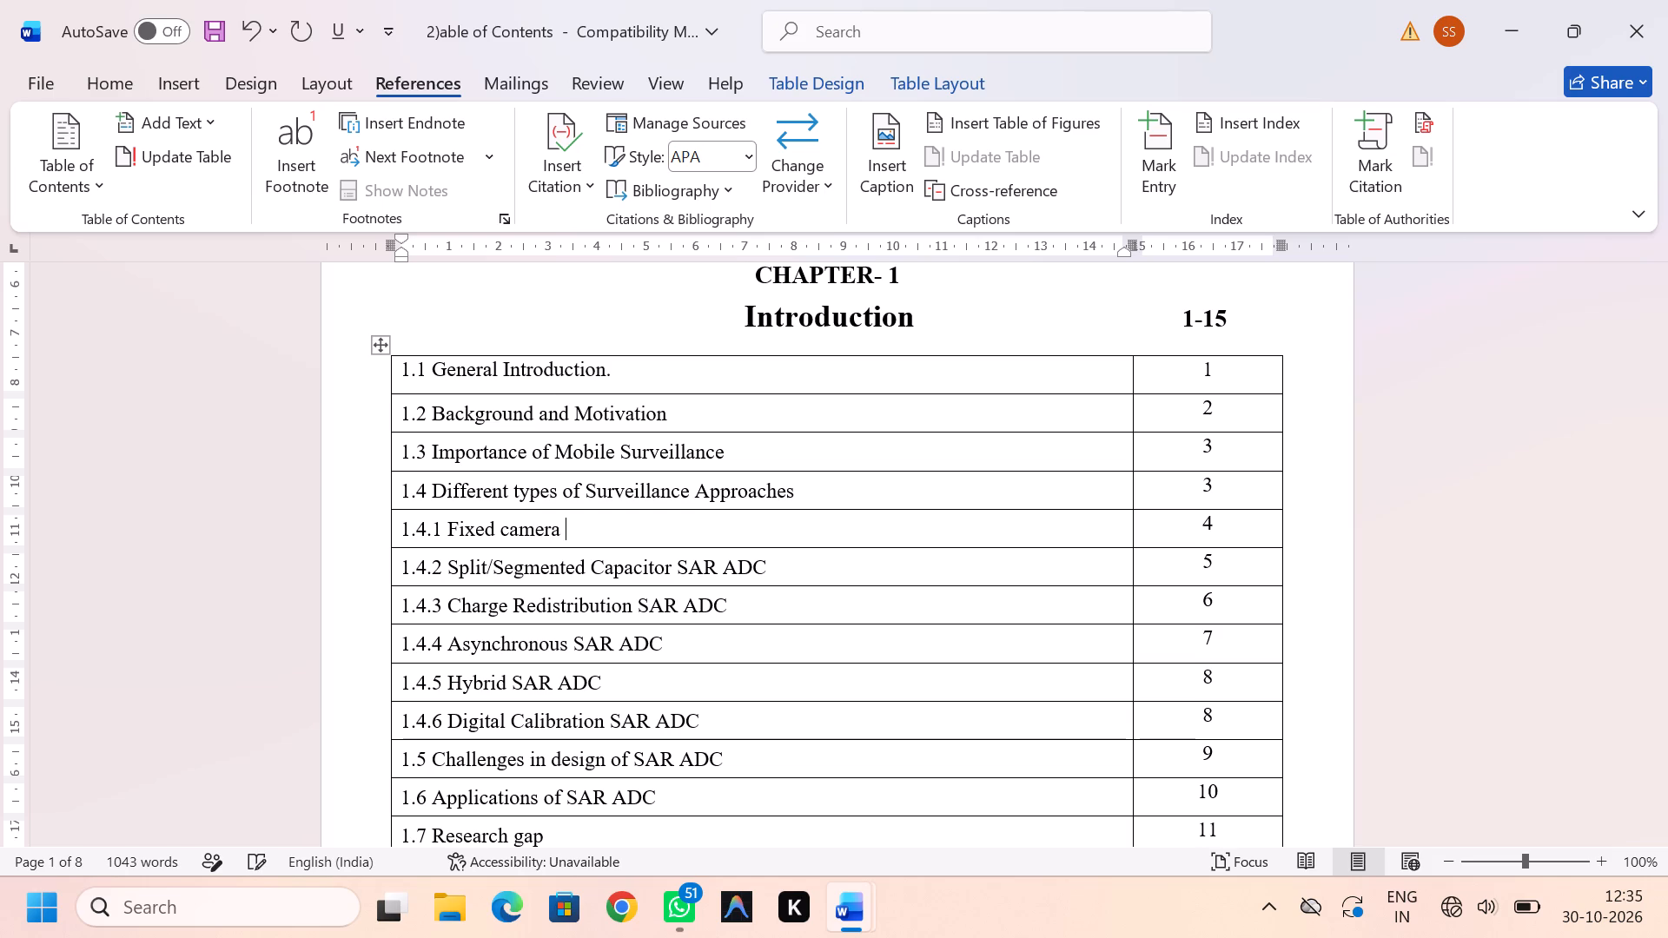
{"action": "key", "text": "s"}
Copy the word "Surveillance" from entry 1.4 and paste it after "Fixed camera" in entry 1.4.1.
{"action": "left_click_drag", "start_coordinate": [688, 494], "coordinate": [586, 494]}
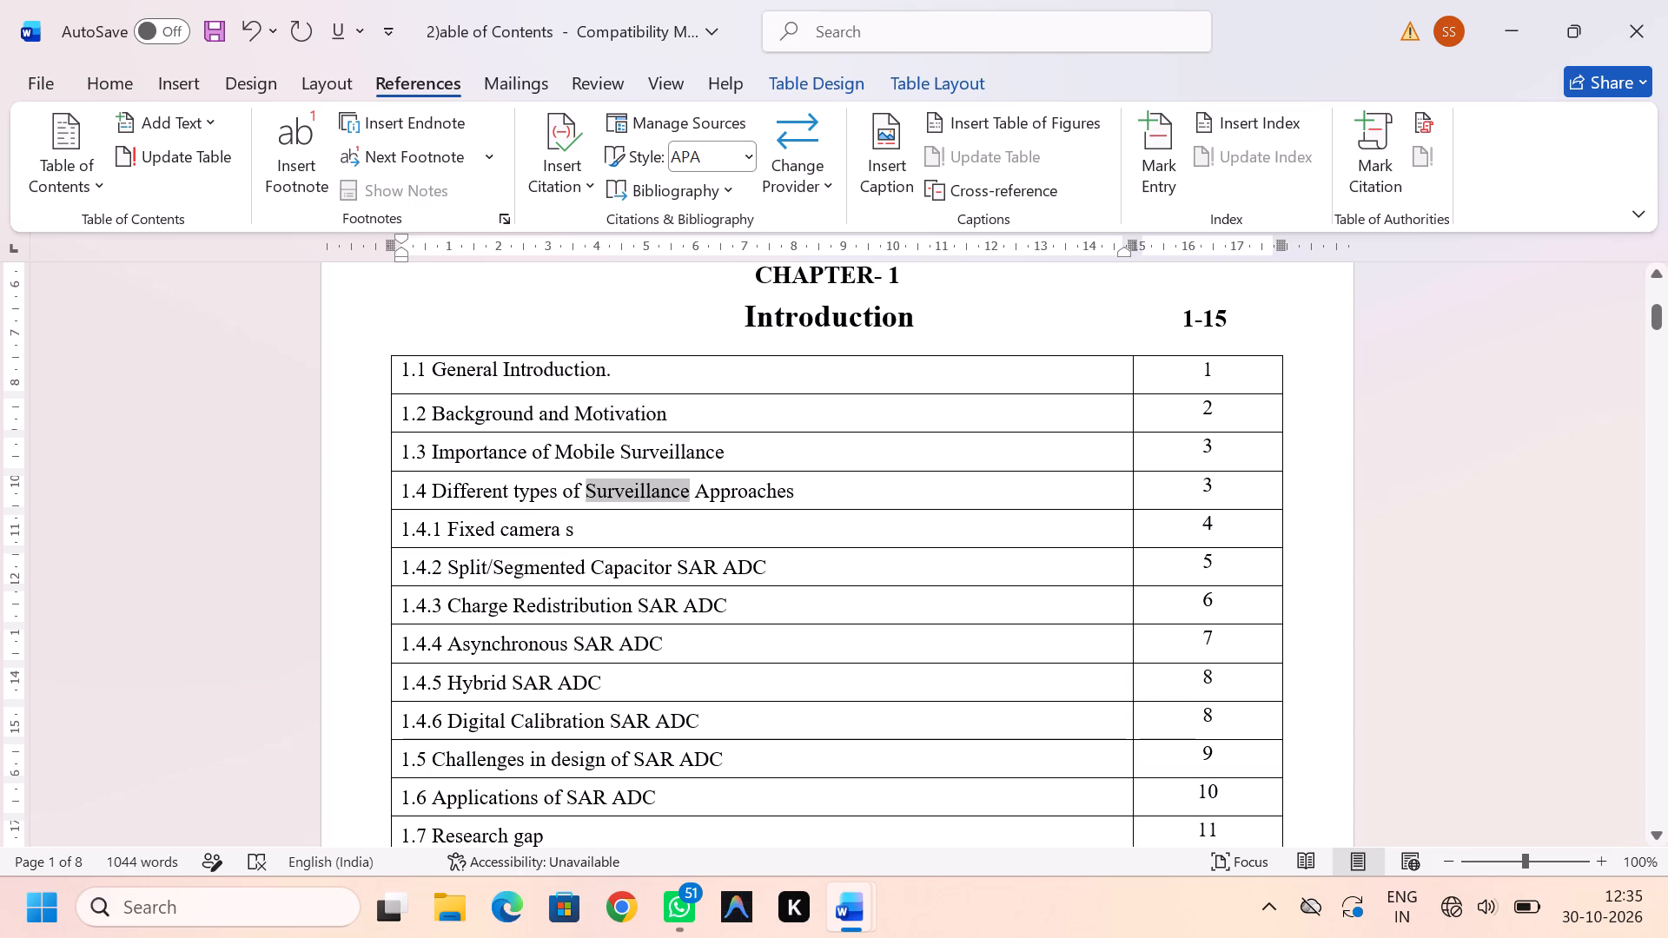
{"action": "left_click_drag", "start_coordinate": [586, 494], "coordinate": [582, 493]}
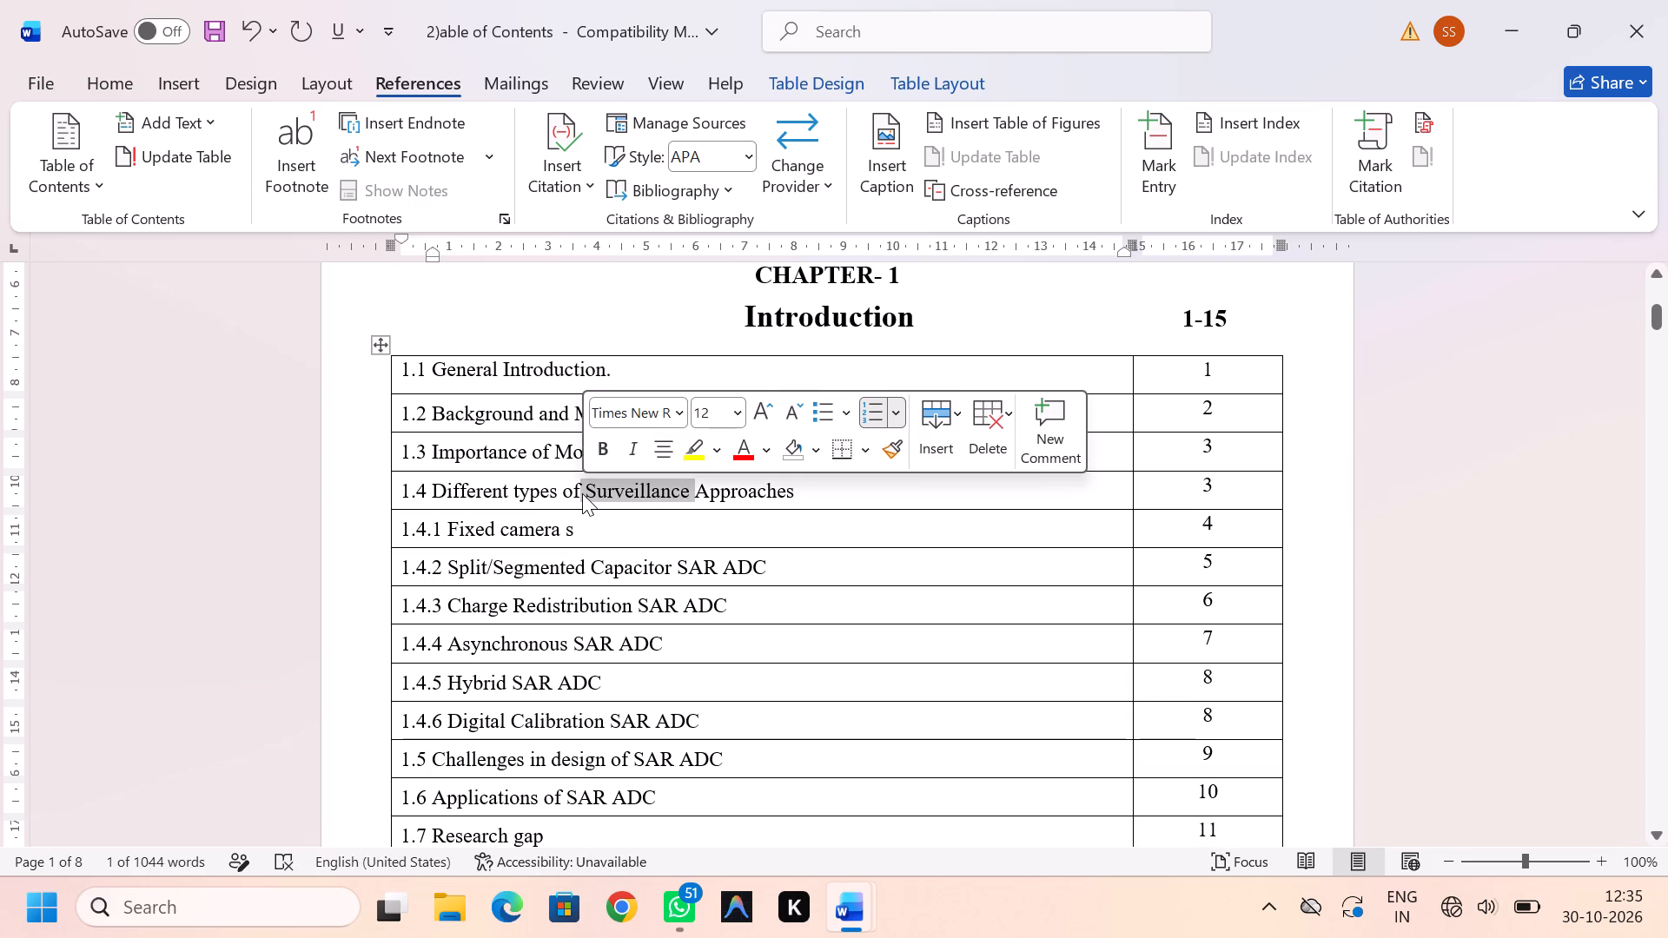
{"action": "key", "text": "ctrl+c"}
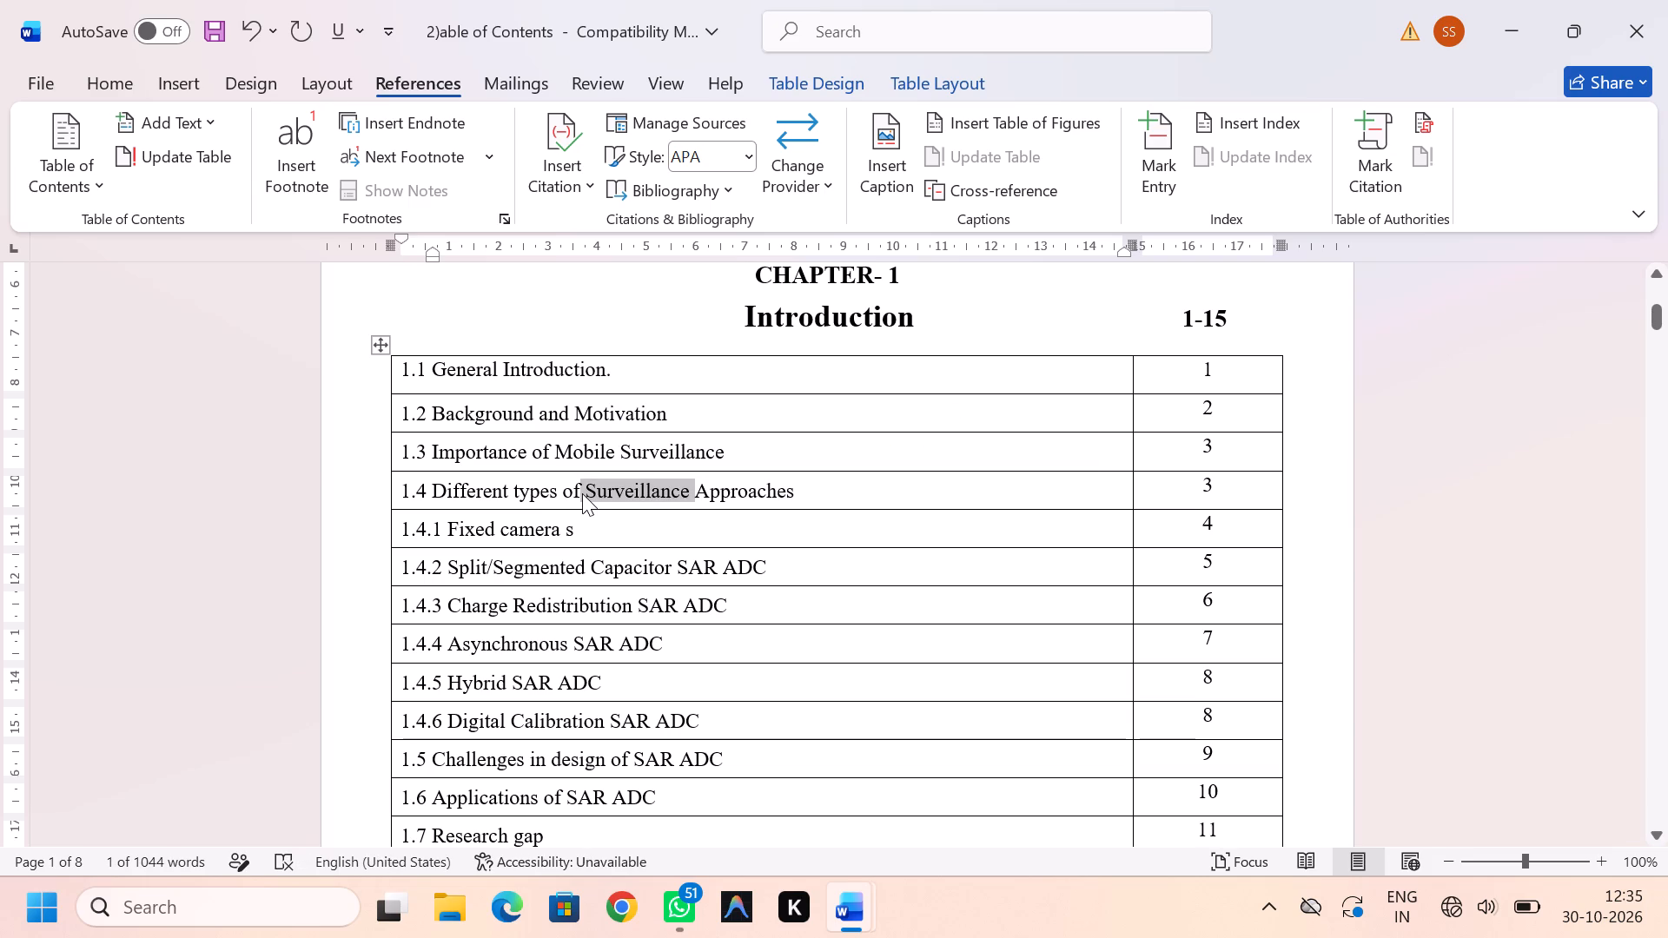
{"action": "left_click", "coordinate": [585, 537]}
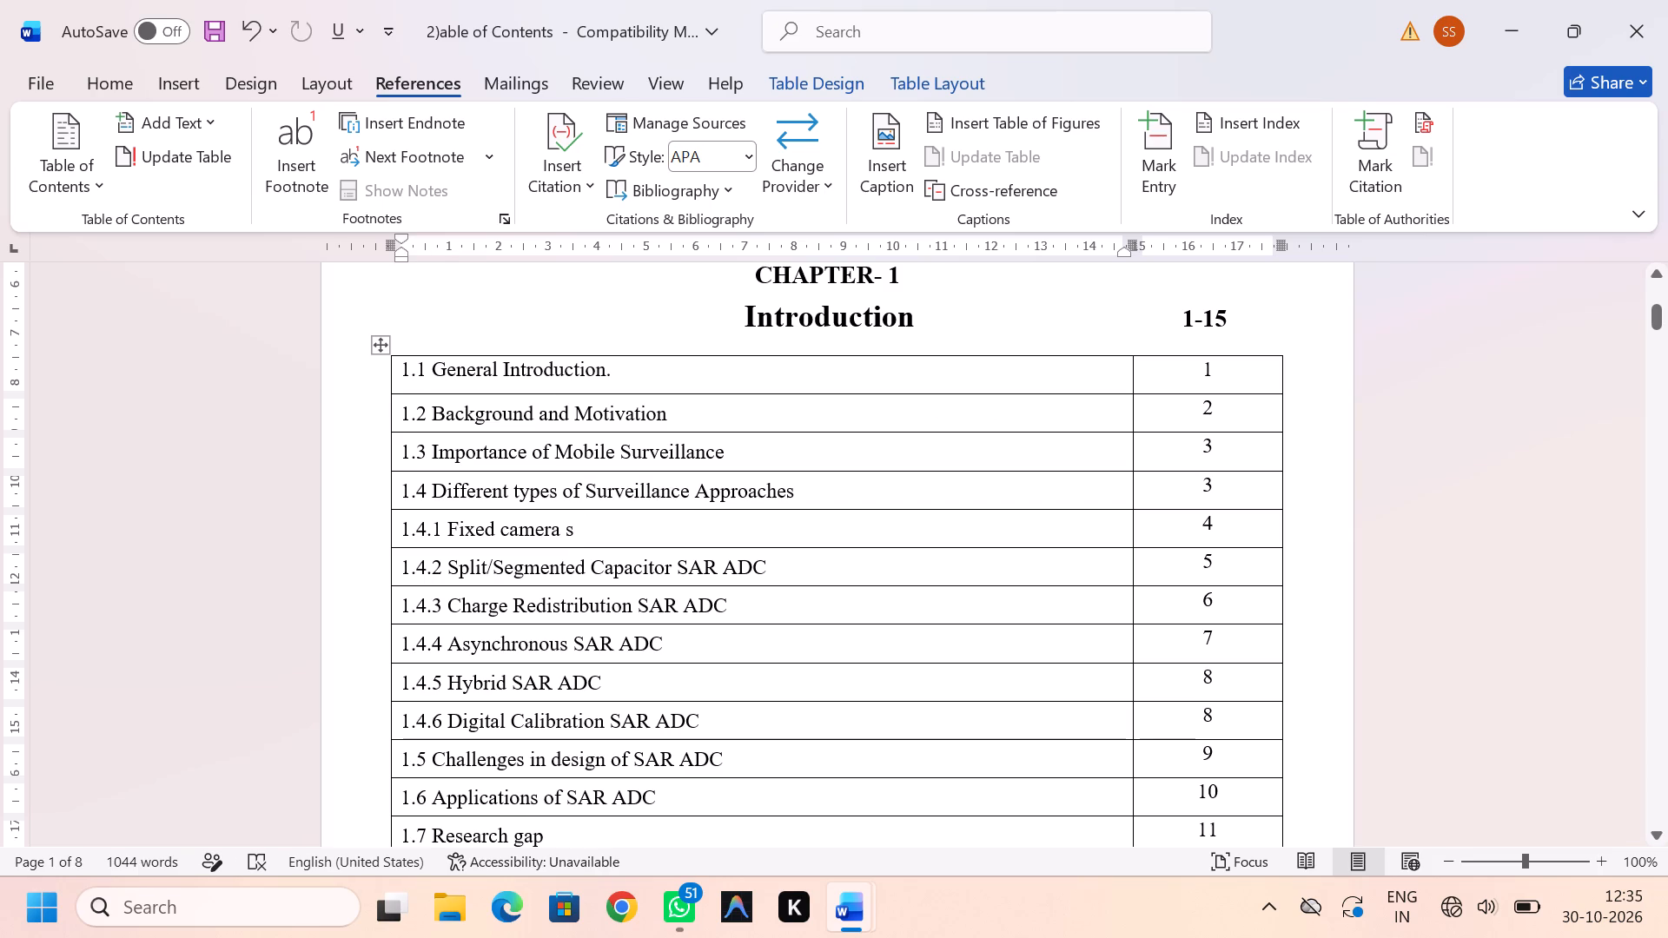
{"action": "key", "text": "BackSpace"}
{"action": "key", "text": "ctrl+v"}
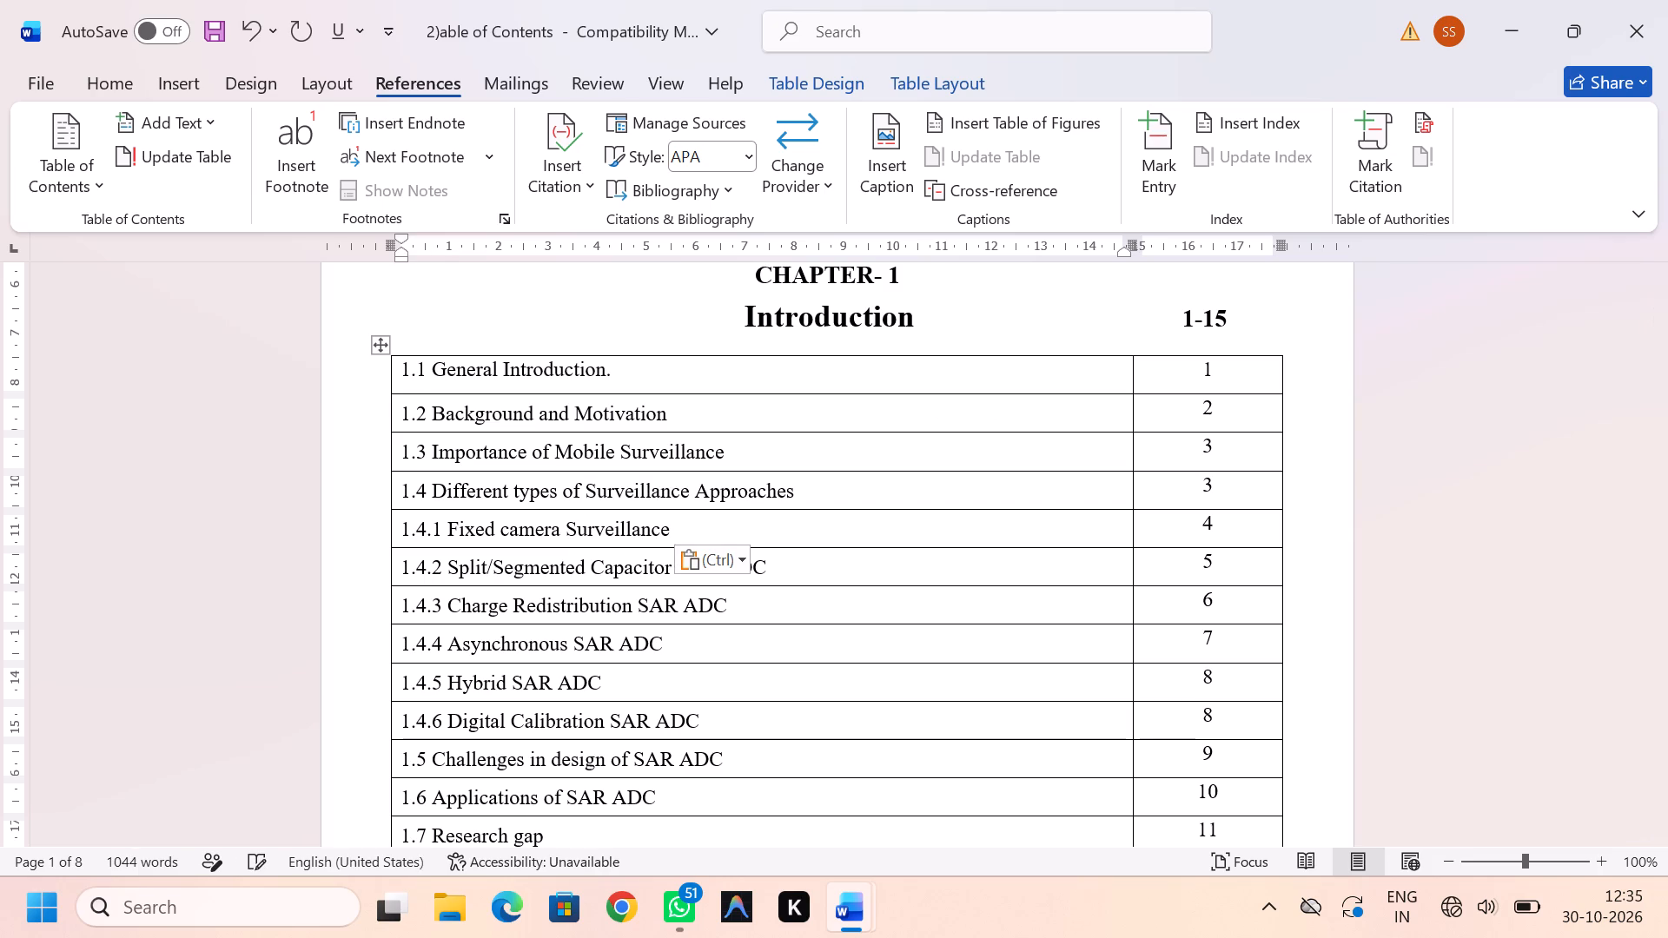
Complete entry 1.4.1 as "Fixed Camera Surveillance System", adding the word System and capitalising Camera.
{"action": "key", "text": "space"}
{"action": "key", "text": "shift+s"}
{"action": "type", "text": "ystem"}
{"action": "left_click", "coordinate": [507, 531]}
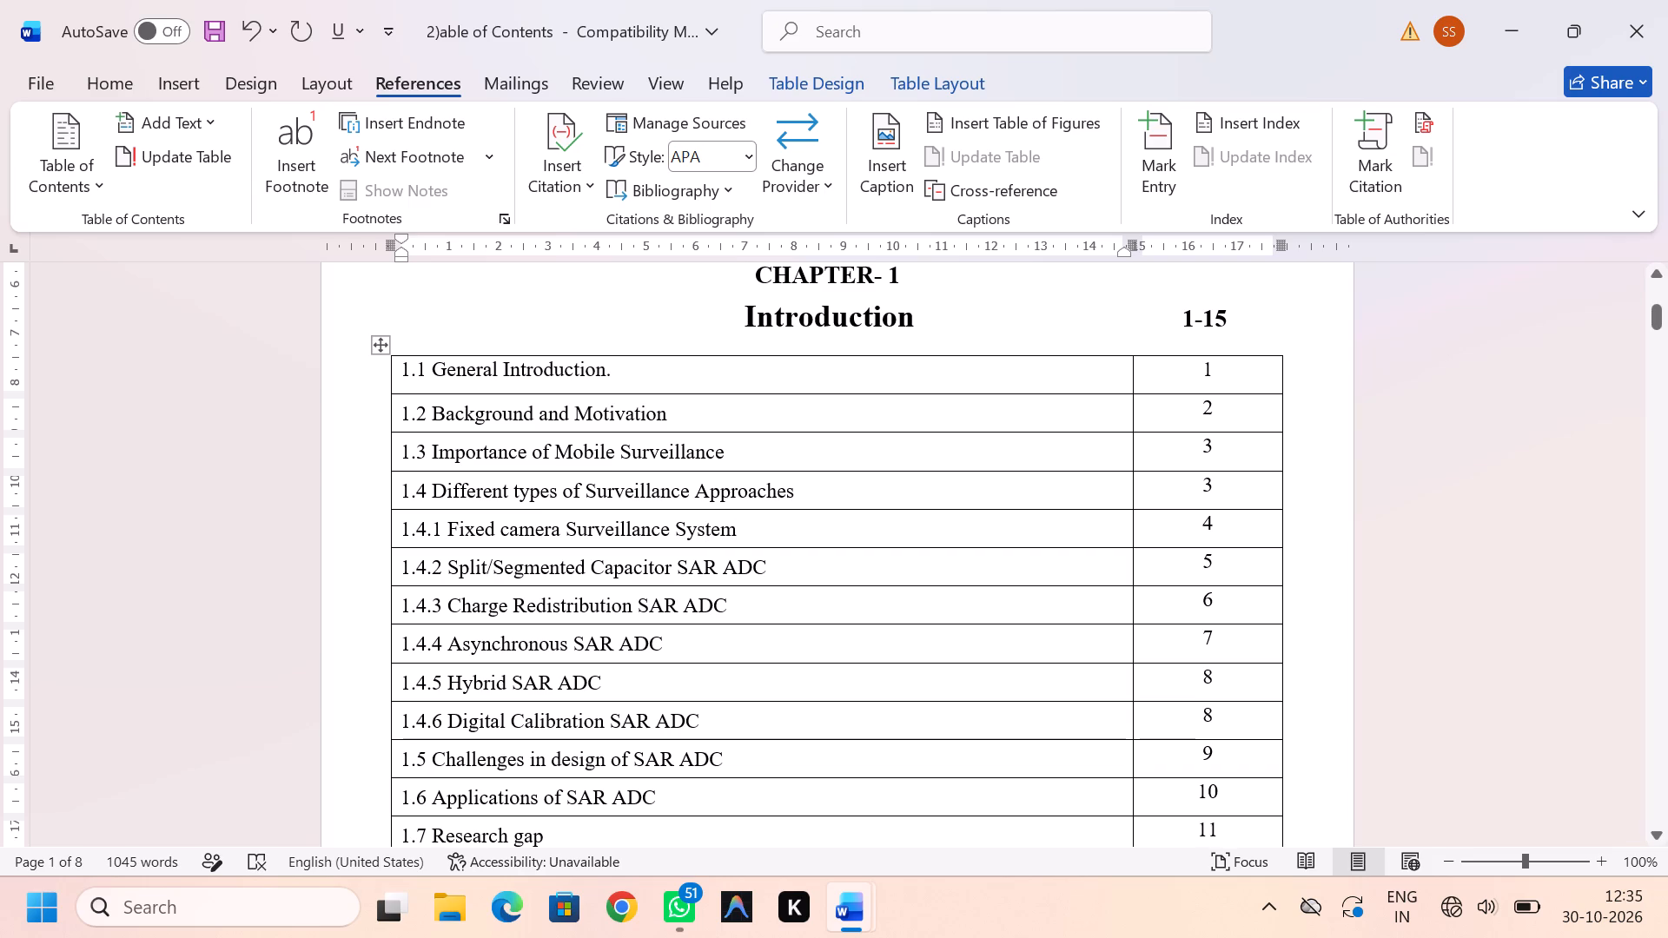
{"action": "key", "text": "BackSpace"}
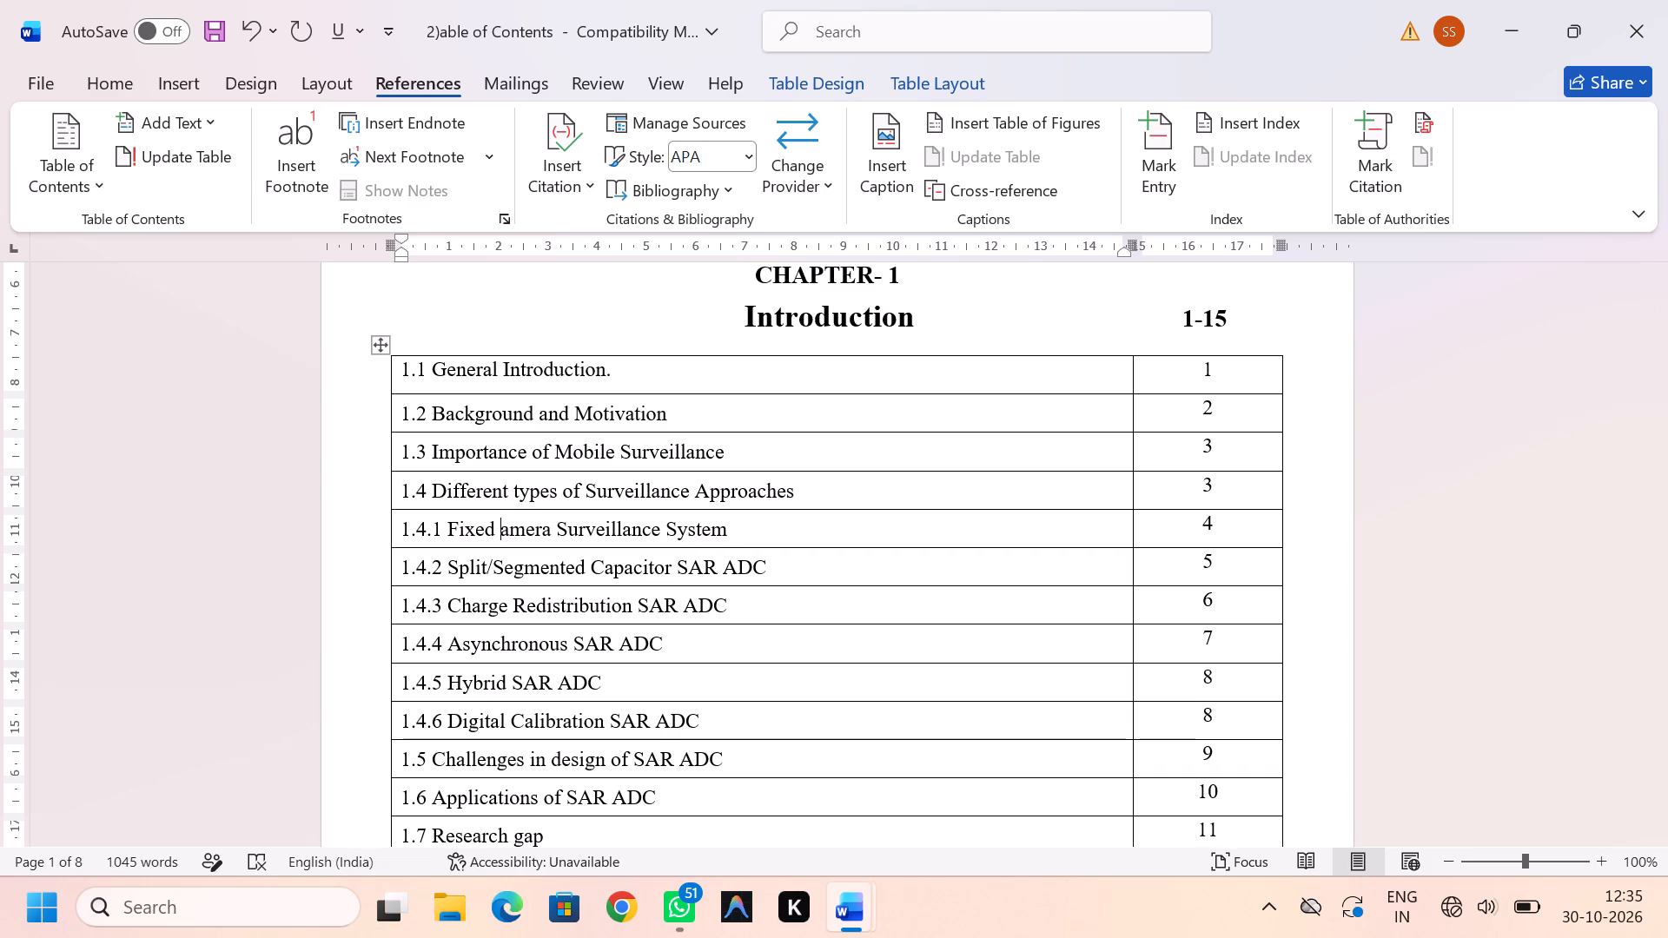
{"action": "key", "text": "shift+c"}
Replace the title text of entry 1.4.2 with "Mobile", keeping its section number.
{"action": "left_click", "coordinate": [778, 570]}
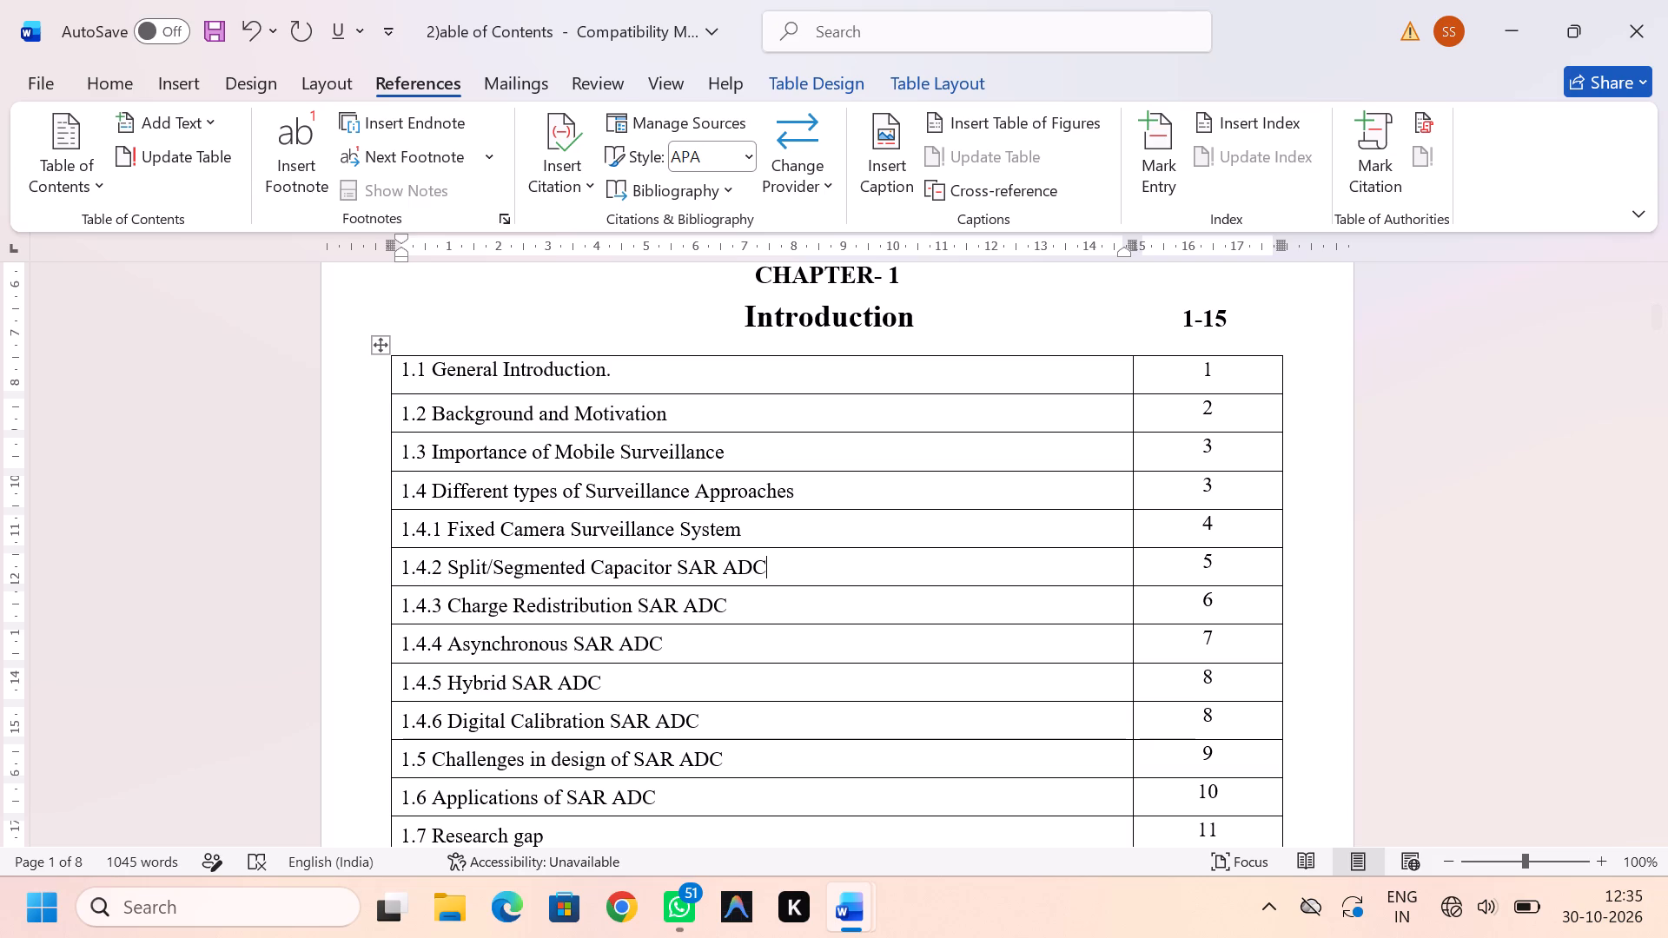
{"action": "key", "text": "BackSpace"}
{"action": "key", "text": "BackSpace"}
{"action": "key", "text": "BackSpace"}
{"action": "key", "text": "BackSpace"}
{"action": "key", "text": "BackSpace"}
{"action": "key", "text": "BackSpace"}
{"action": "key", "text": "BackSpace"}
{"action": "key", "text": "BackSpace"}
{"action": "key", "text": "BackSpace"}
{"action": "key", "text": "BackSpace"}
{"action": "key", "text": "BackSpace"}
{"action": "key", "text": "BackSpace"}
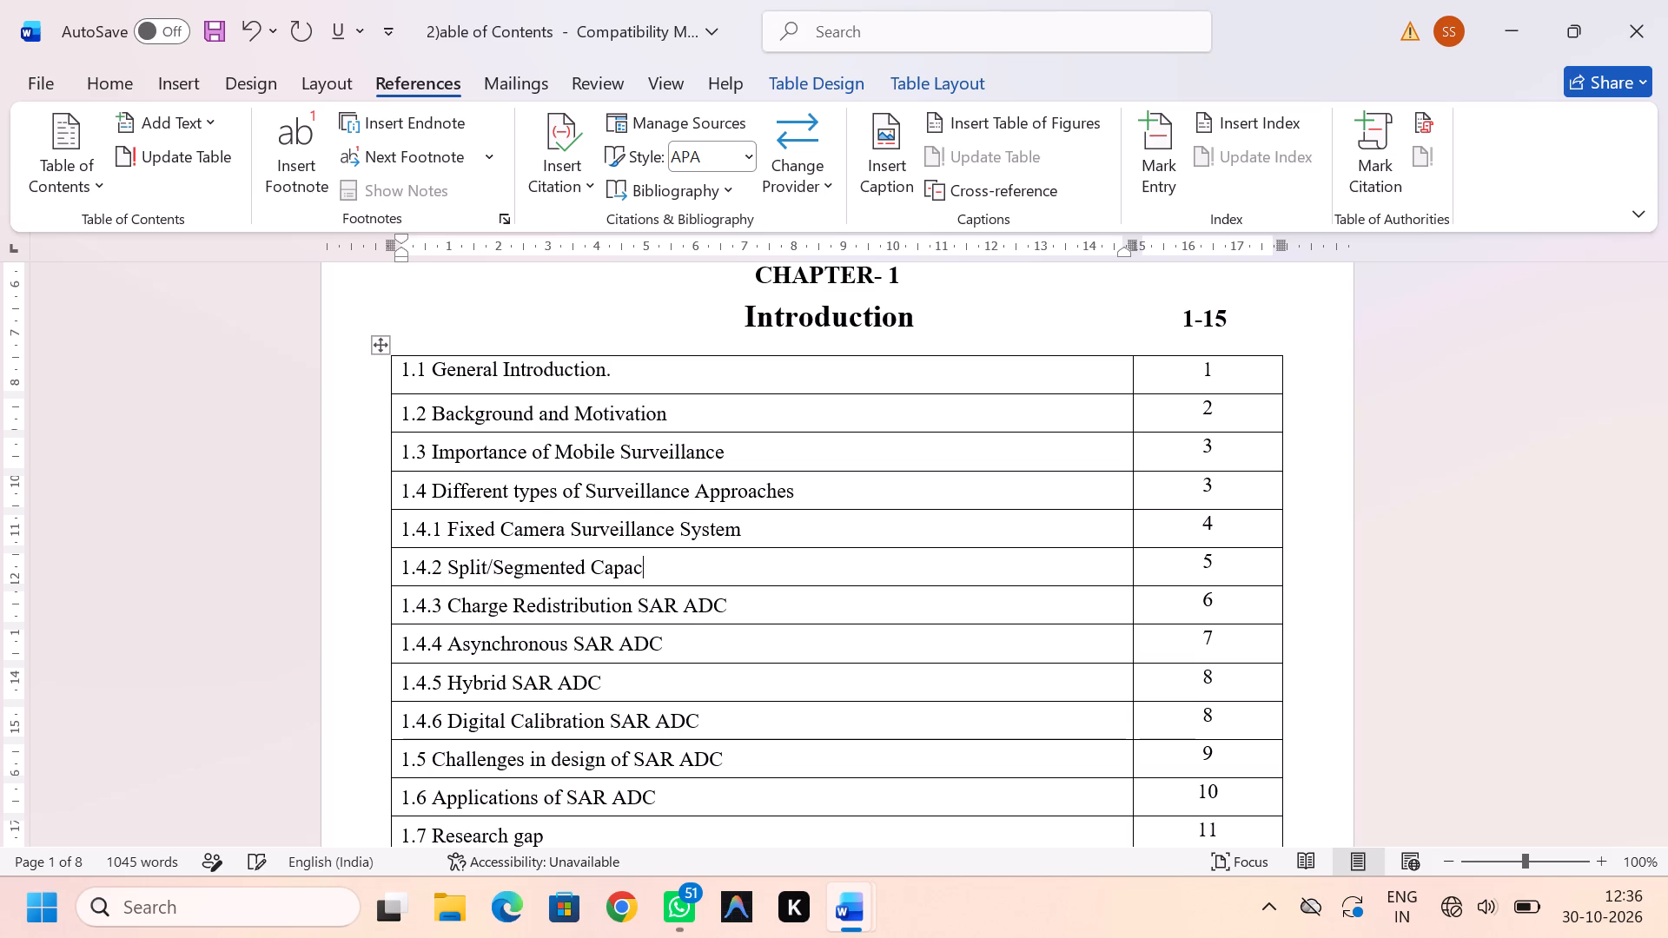
{"action": "key", "text": "BackSpace"}
{"action": "key", "text": "BackSpace"}
{"action": "key", "text": "BackSpace"}
{"action": "key", "text": "BackSpace"}
{"action": "key", "text": "BackSpace"}
{"action": "key", "text": "BackSpace"}
{"action": "key", "text": "BackSpace"}
{"action": "key", "text": "BackSpace"}
{"action": "key", "text": "BackSpace"}
{"action": "key", "text": "BackSpace"}
{"action": "key", "text": "BackSpace"}
{"action": "key", "text": "BackSpace"}
{"action": "key", "text": "BackSpace"}
{"action": "key", "text": "BackSpace"}
{"action": "key", "text": "BackSpace"}
{"action": "key", "text": "BackSpace"}
{"action": "key", "text": "BackSpace"}
{"action": "key", "text": "BackSpace"}
{"action": "key", "text": "BackSpace"}
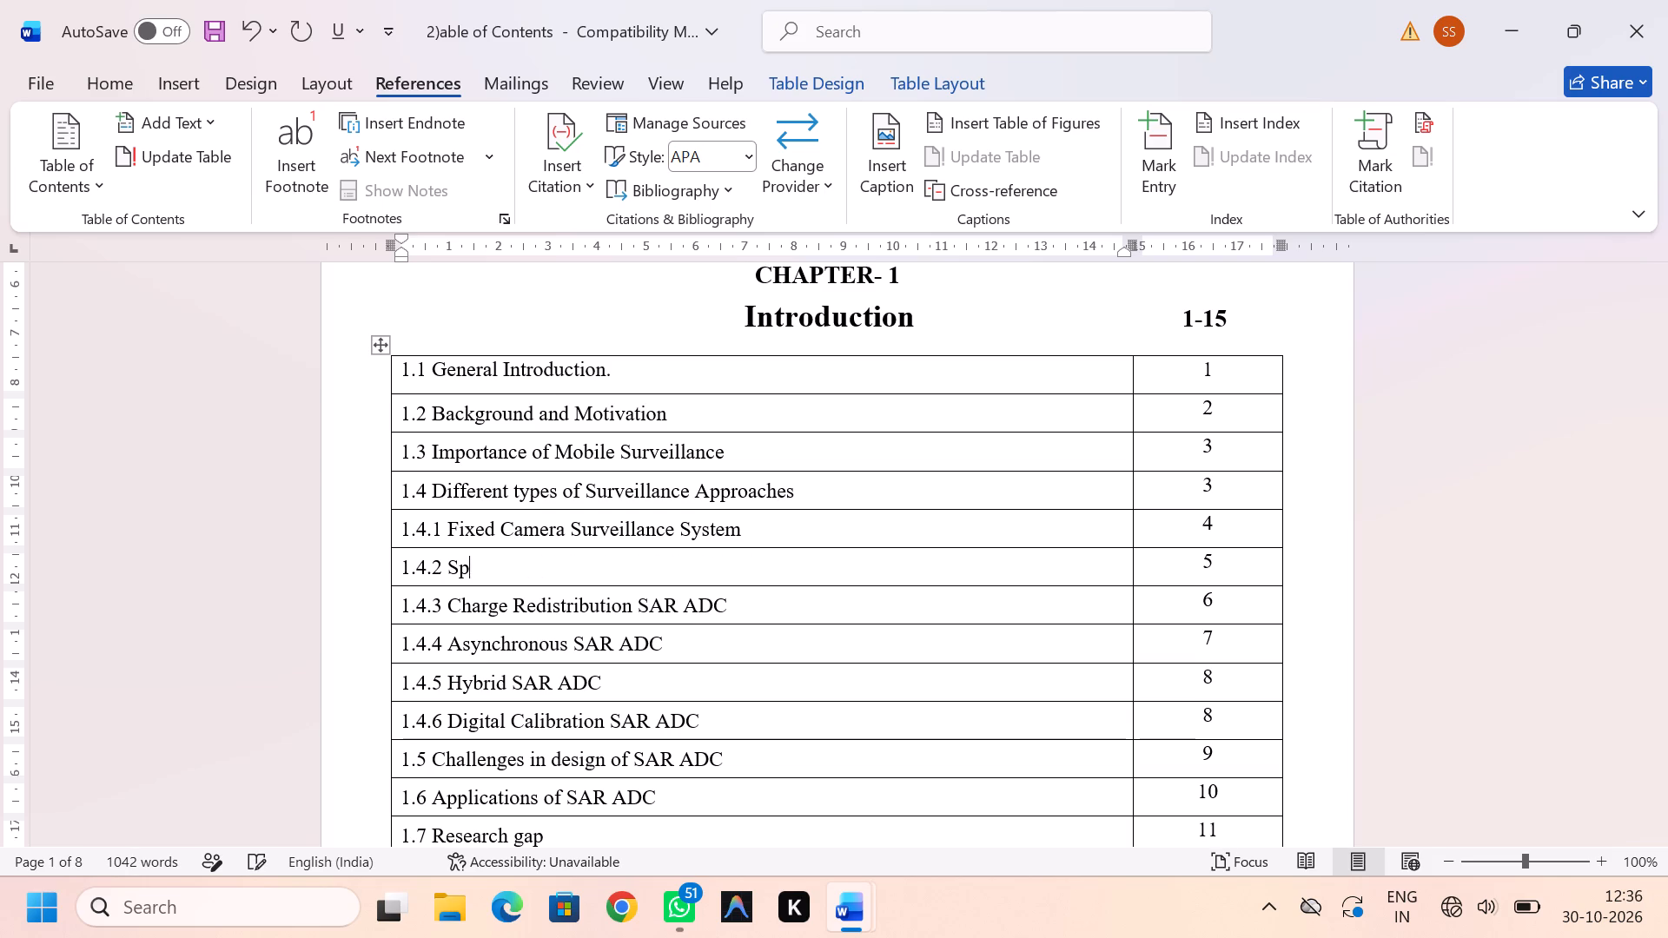
{"action": "key", "text": "BackSpace"}
{"action": "key", "text": "BackSpace"}
{"action": "key", "text": "m"}
{"action": "key", "text": "BackSpace"}
{"action": "key", "text": "shift+m"}
{"action": "type", "text": "ob"}
{"action": "type", "text": "ile"}
{"action": "key", "text": "space"}
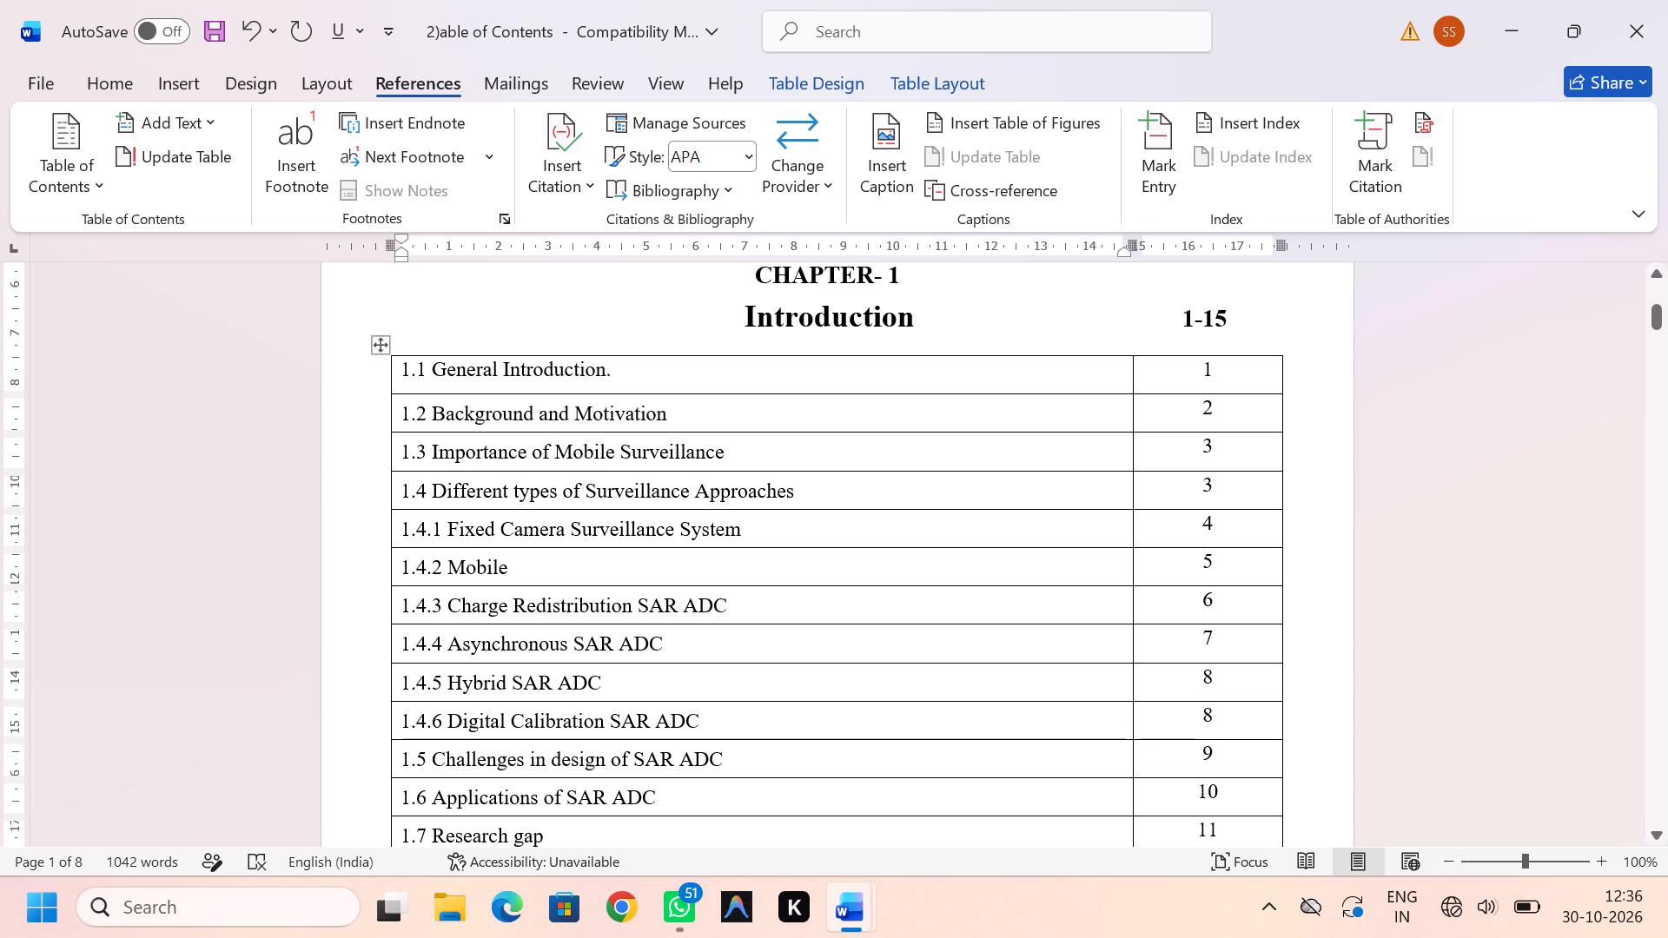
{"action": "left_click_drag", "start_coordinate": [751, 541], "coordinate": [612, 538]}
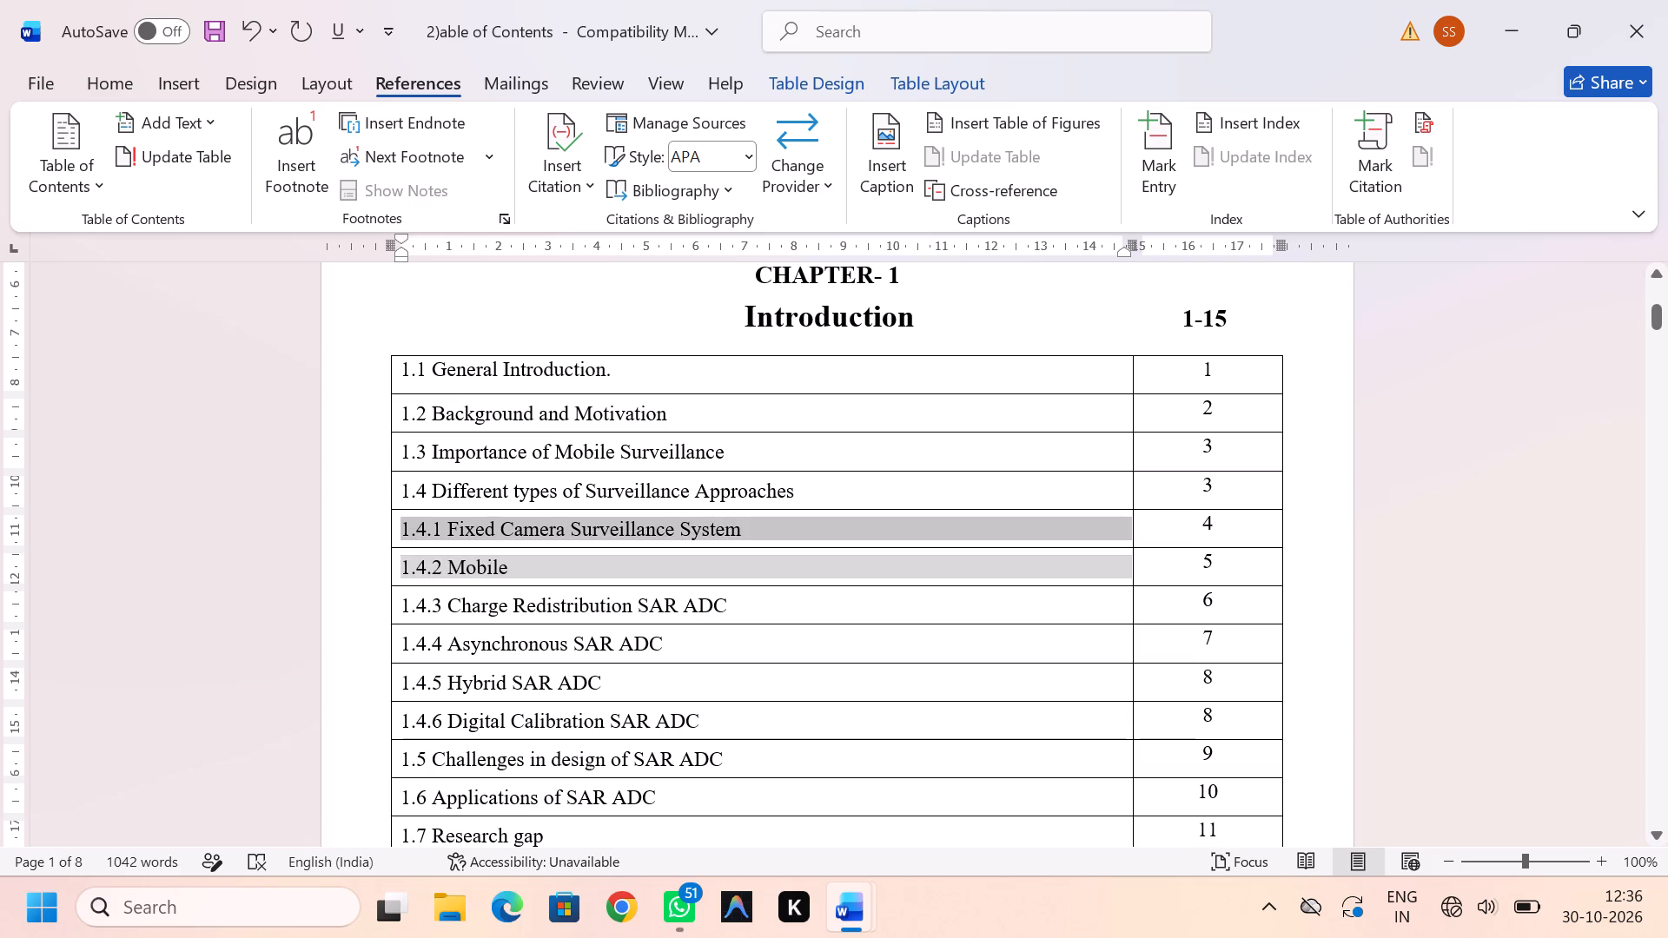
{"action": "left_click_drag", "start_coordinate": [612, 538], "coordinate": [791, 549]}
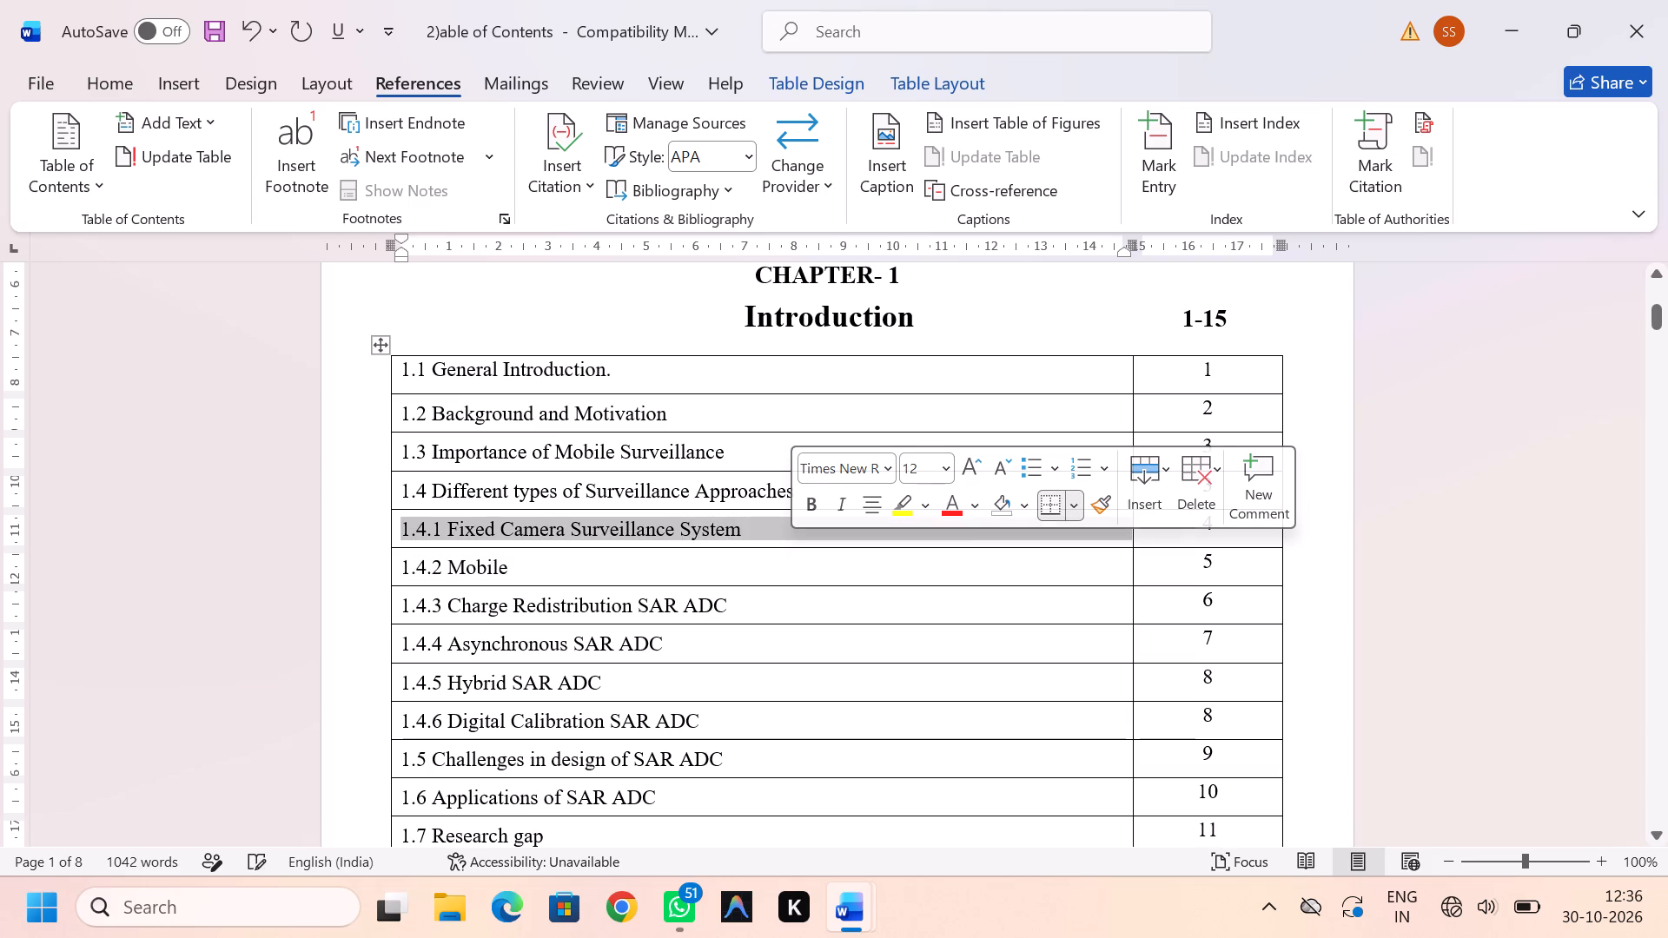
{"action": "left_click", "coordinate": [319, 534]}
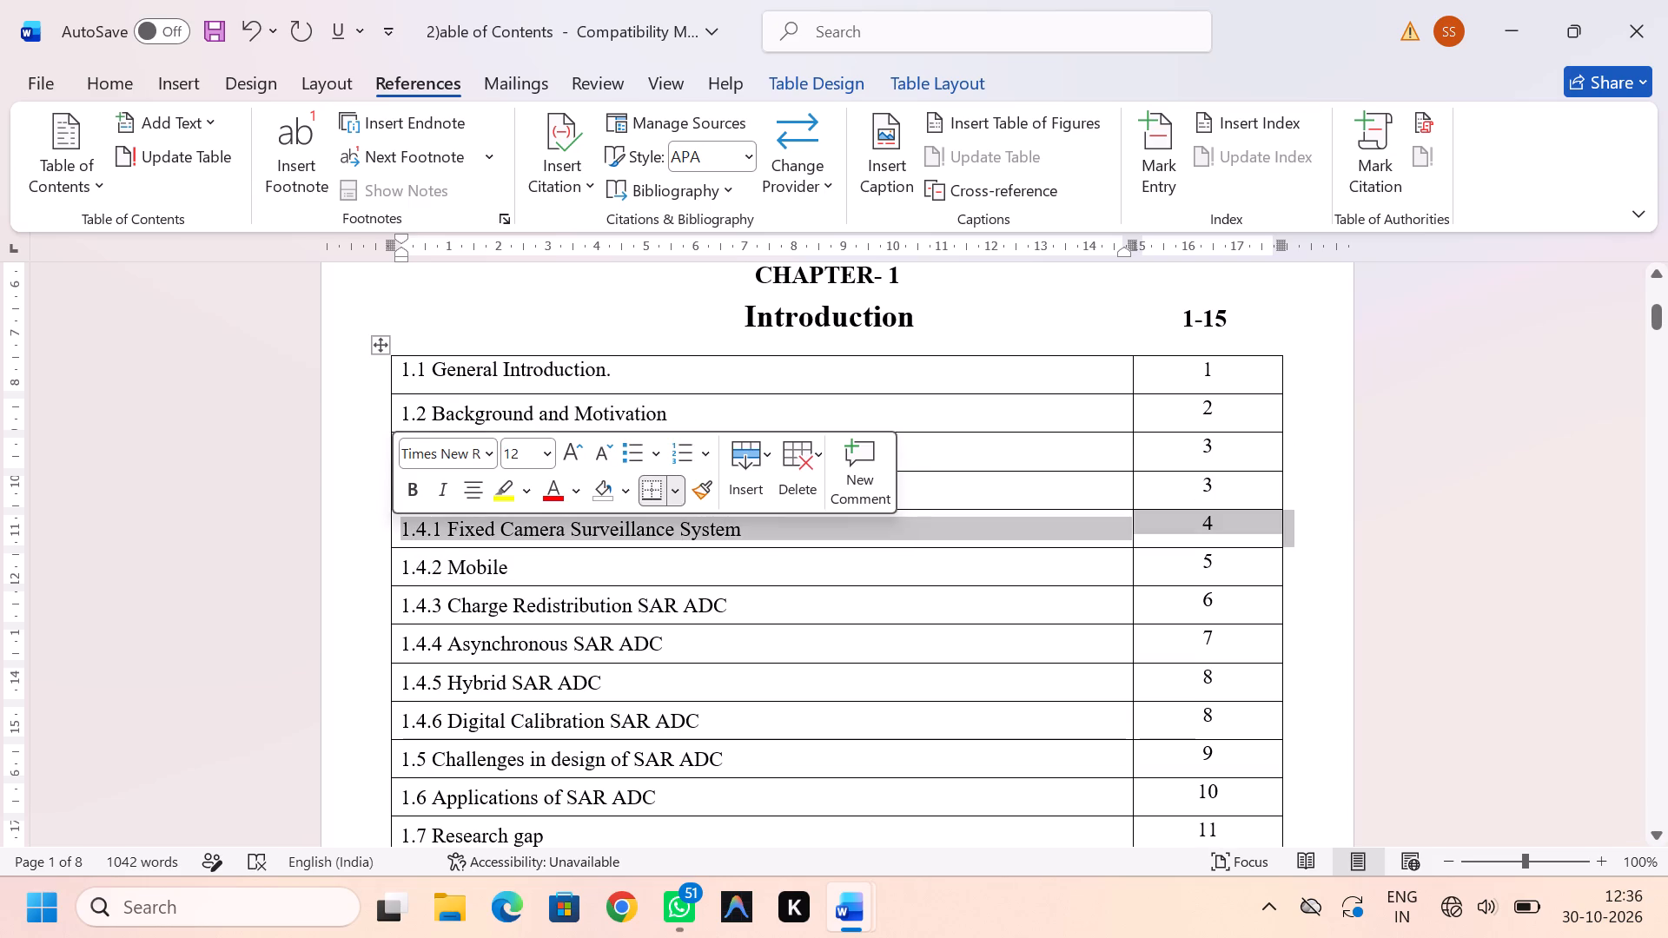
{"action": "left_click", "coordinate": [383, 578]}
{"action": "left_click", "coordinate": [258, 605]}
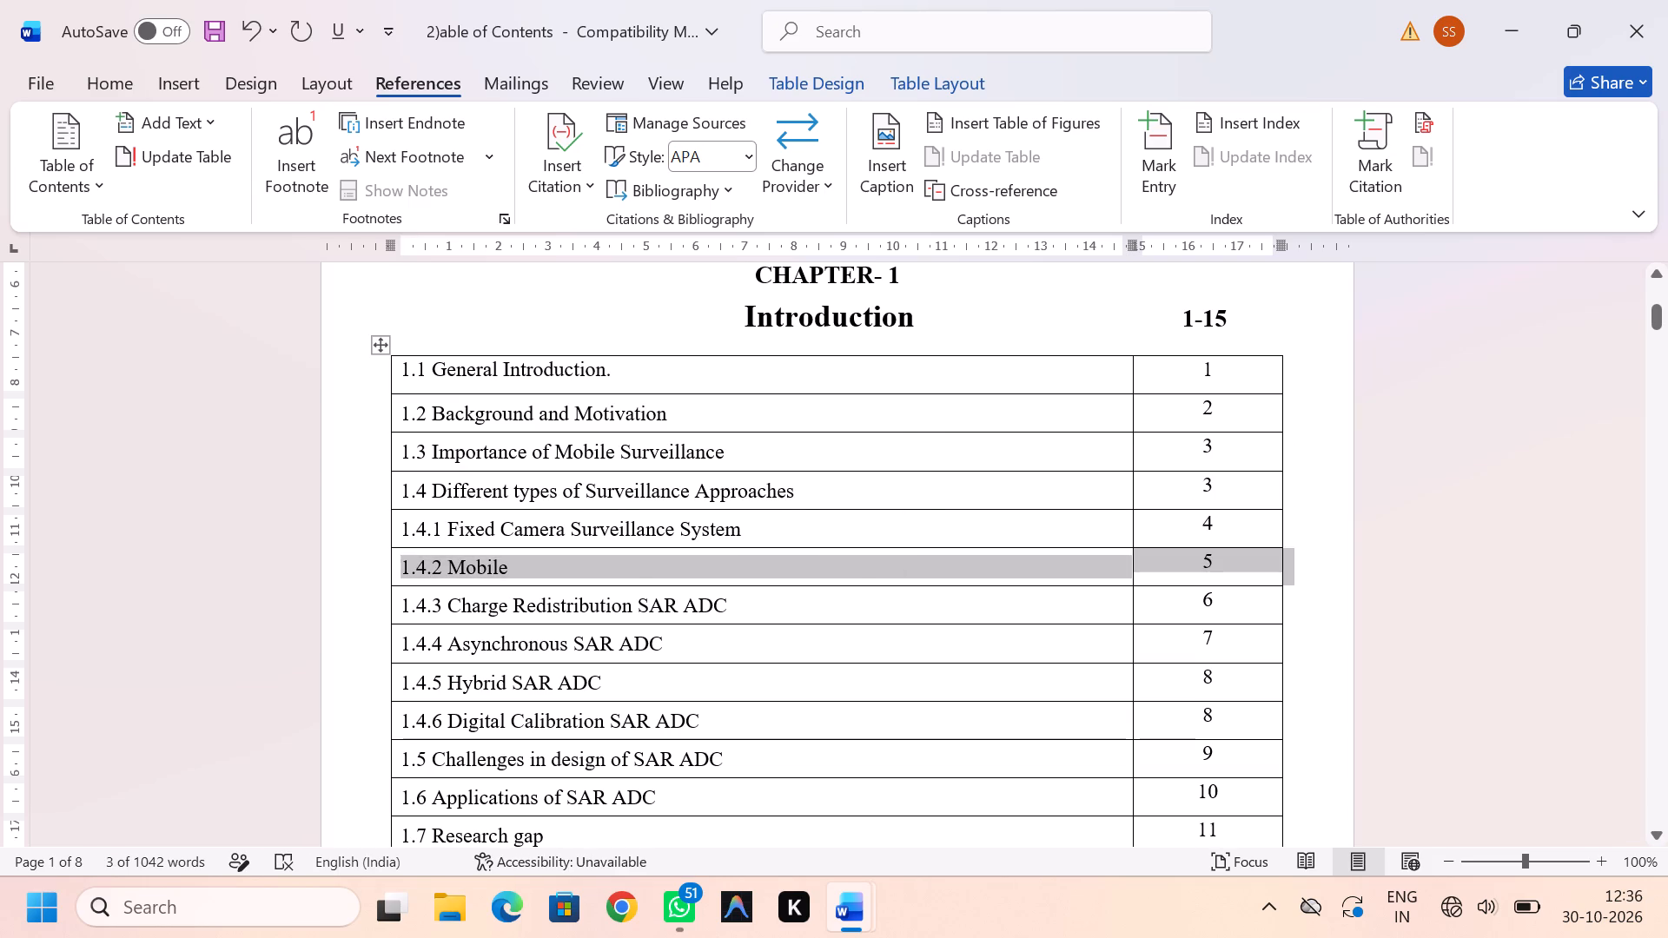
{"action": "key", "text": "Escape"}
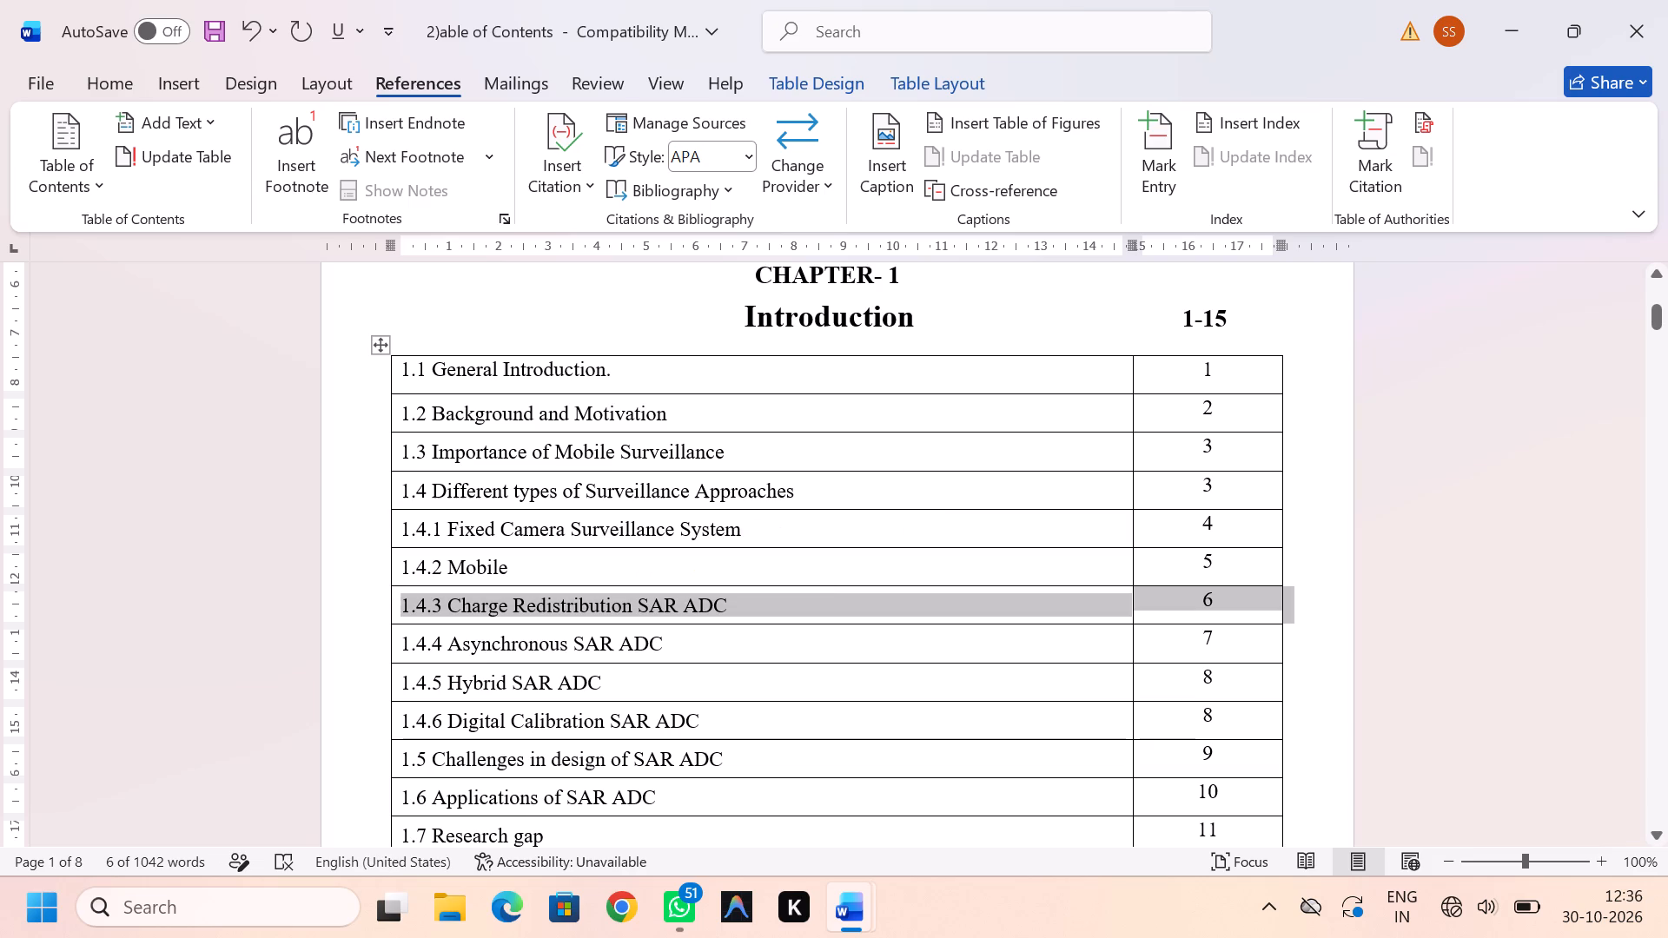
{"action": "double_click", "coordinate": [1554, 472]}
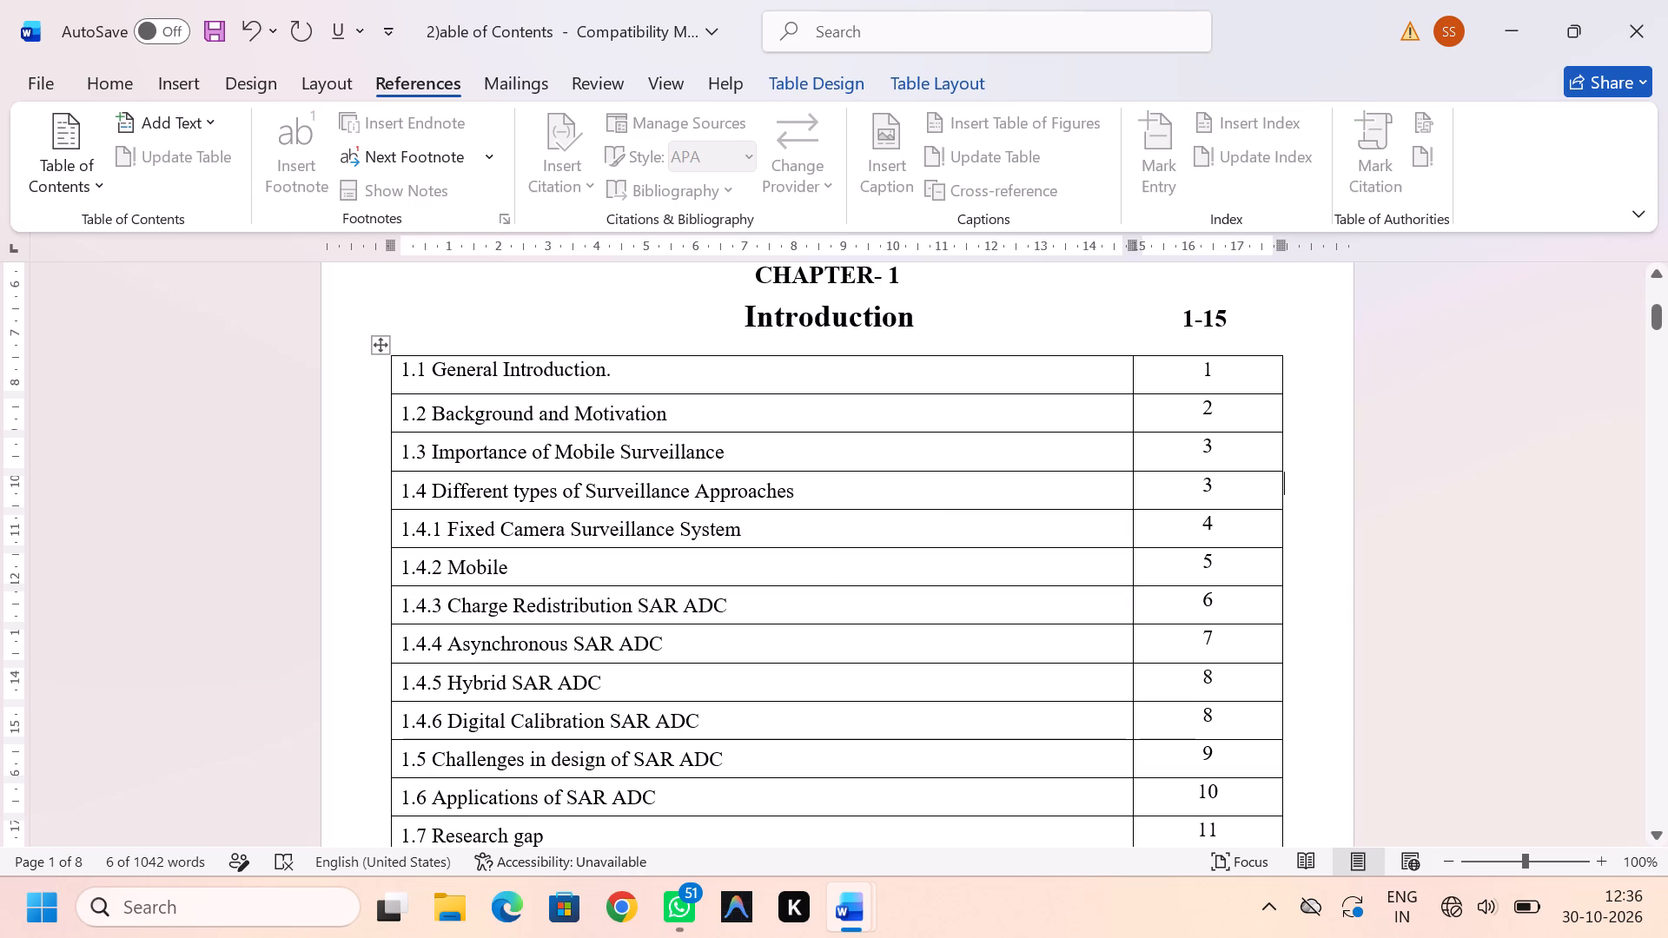
Paste the copied word "Surveillance" after "Mobile" in entry 1.4.2, followed by a space.
{"action": "left_click", "coordinate": [513, 565]}
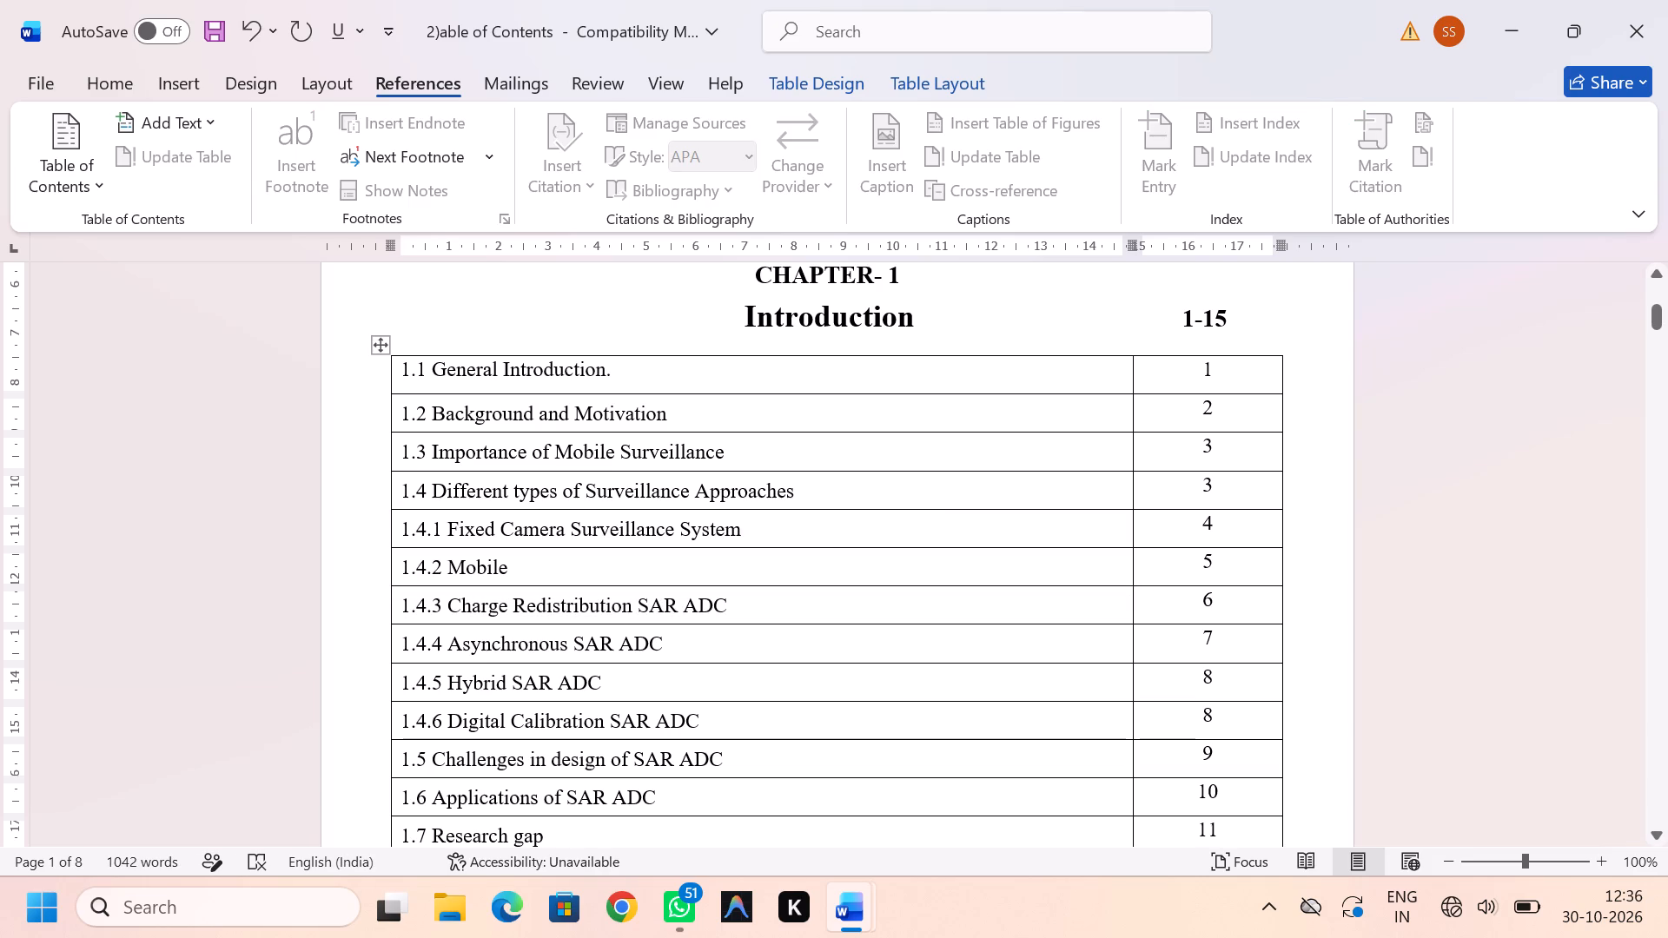
{"action": "key", "text": "ctrl+v"}
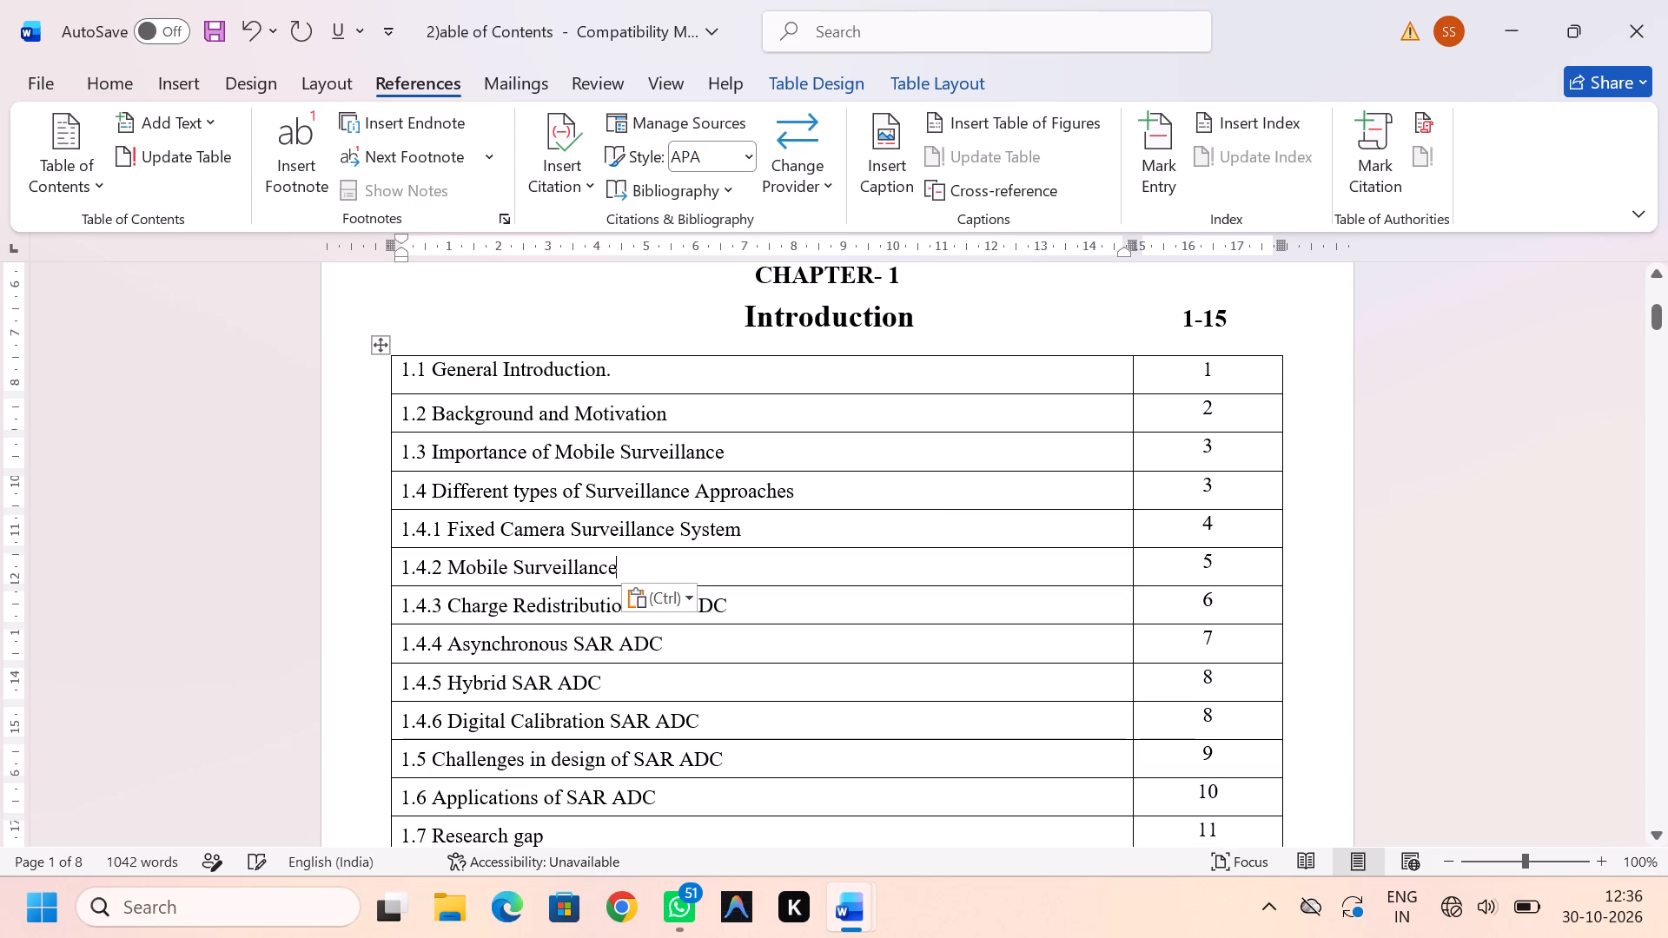
{"action": "key", "text": "space"}
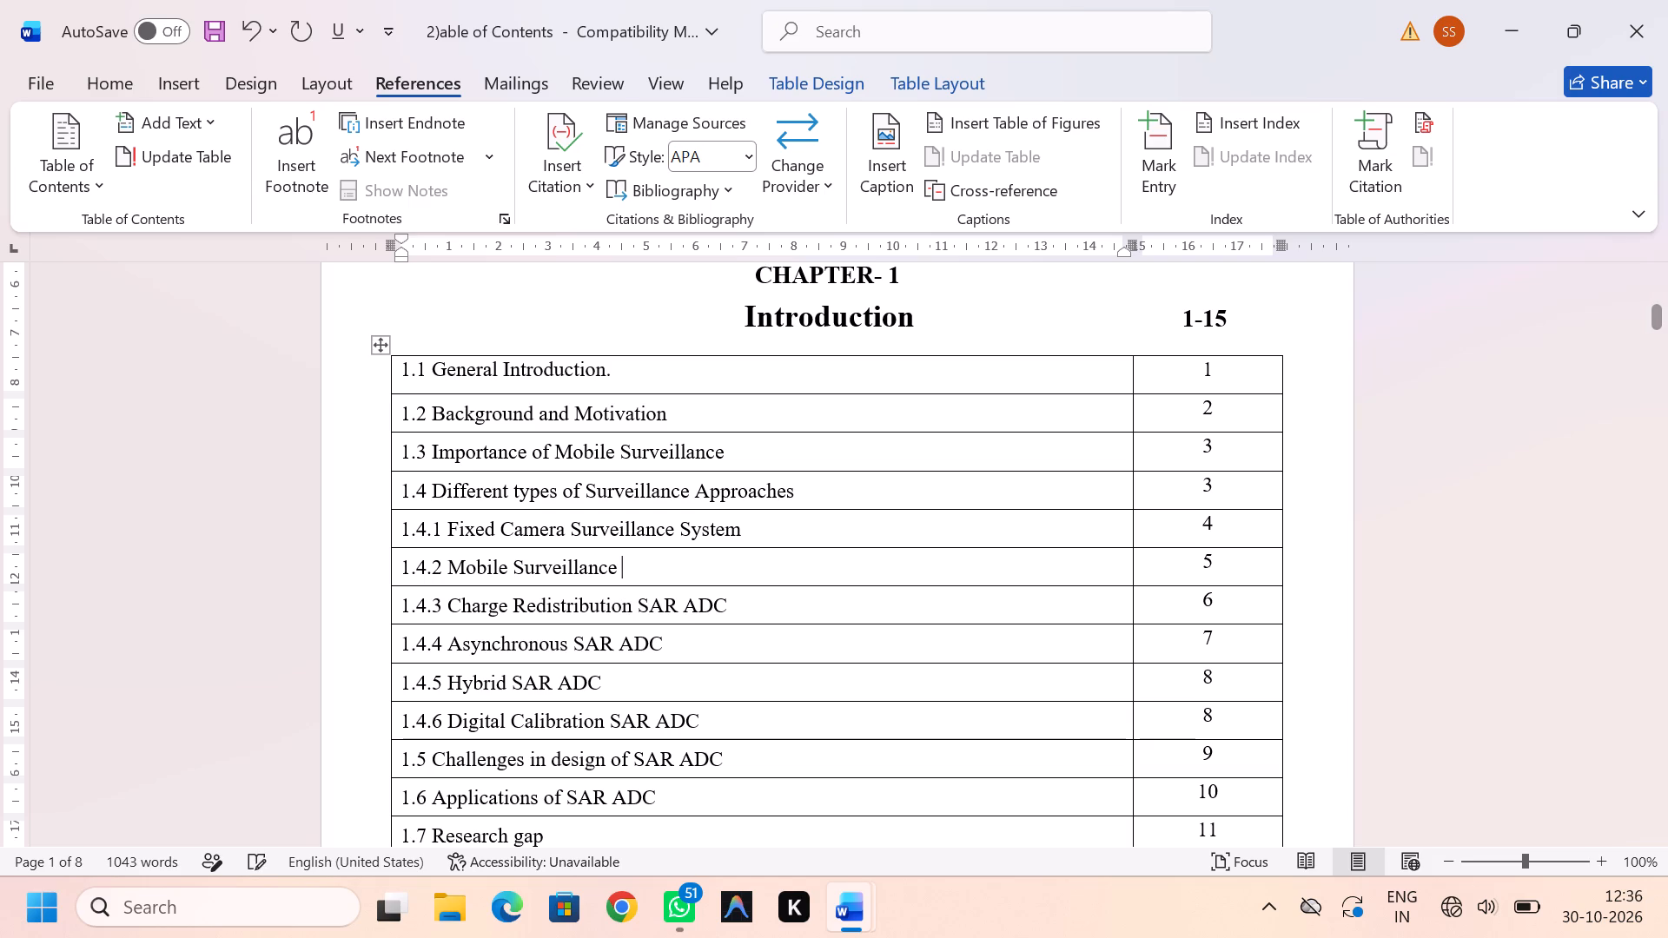
Add the word "Syatem" after "Mobile Surveillance" in entry 1.4.2.
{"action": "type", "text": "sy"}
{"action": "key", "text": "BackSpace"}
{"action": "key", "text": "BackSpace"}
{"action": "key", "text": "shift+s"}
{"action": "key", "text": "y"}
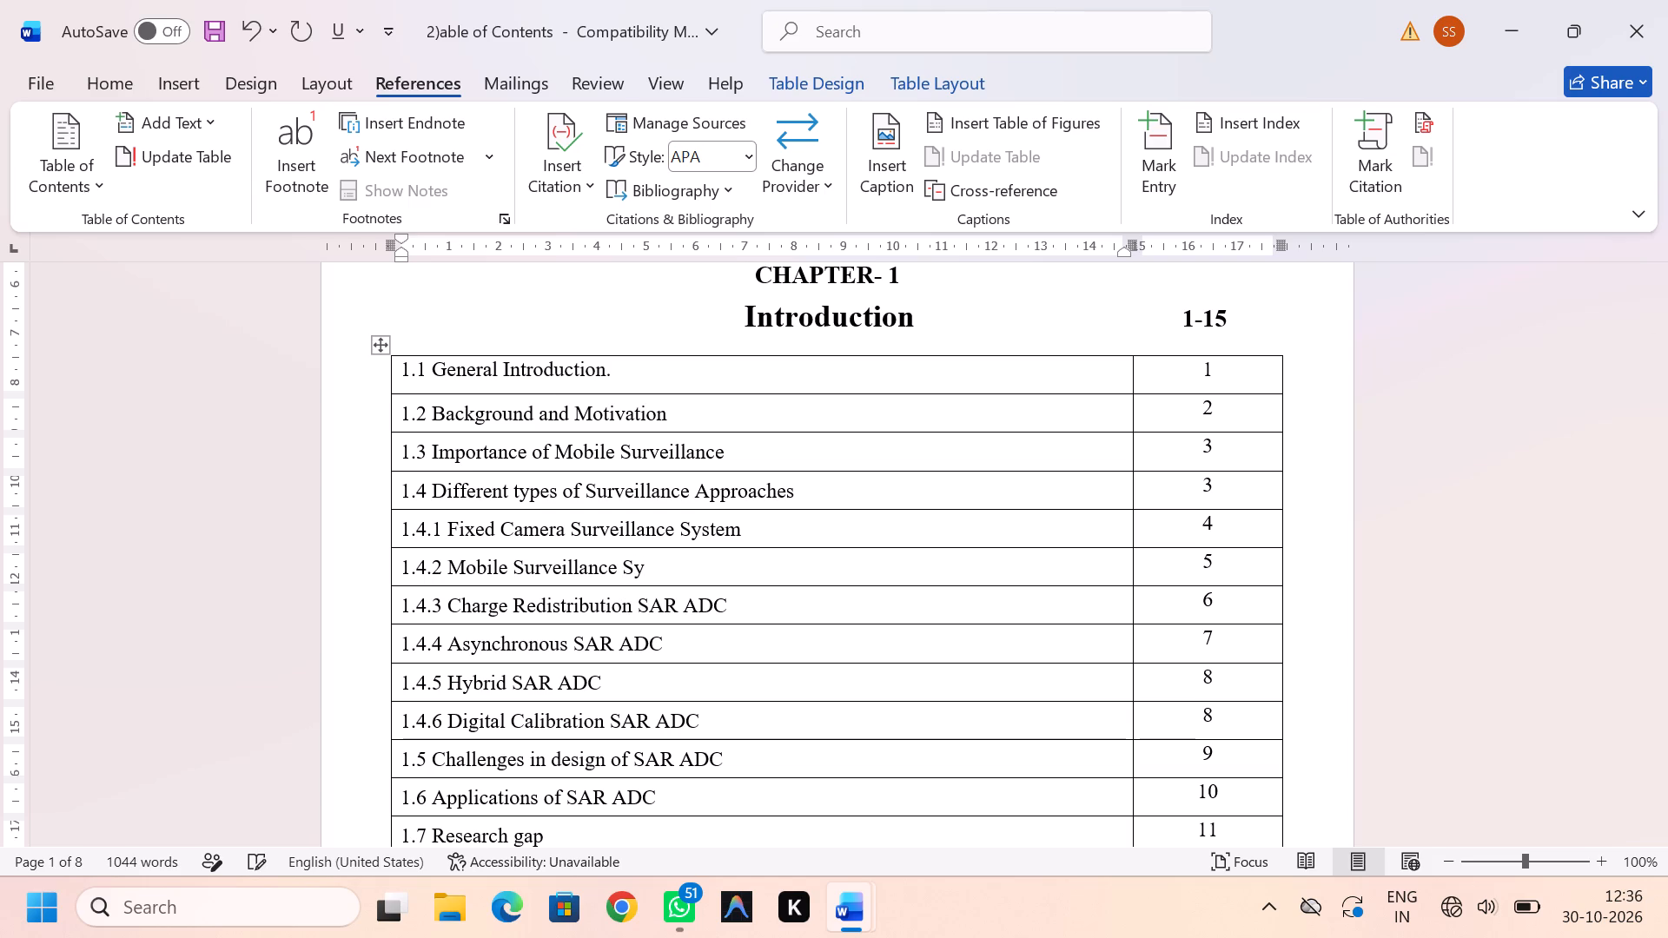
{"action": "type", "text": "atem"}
Clear the title text "Charge Redistribution SAR ADC" from entry 1.4.3, keeping its section number.
{"action": "scroll", "coordinate": [513, 565], "scroll_direction": "down", "scroll_amount": 1}
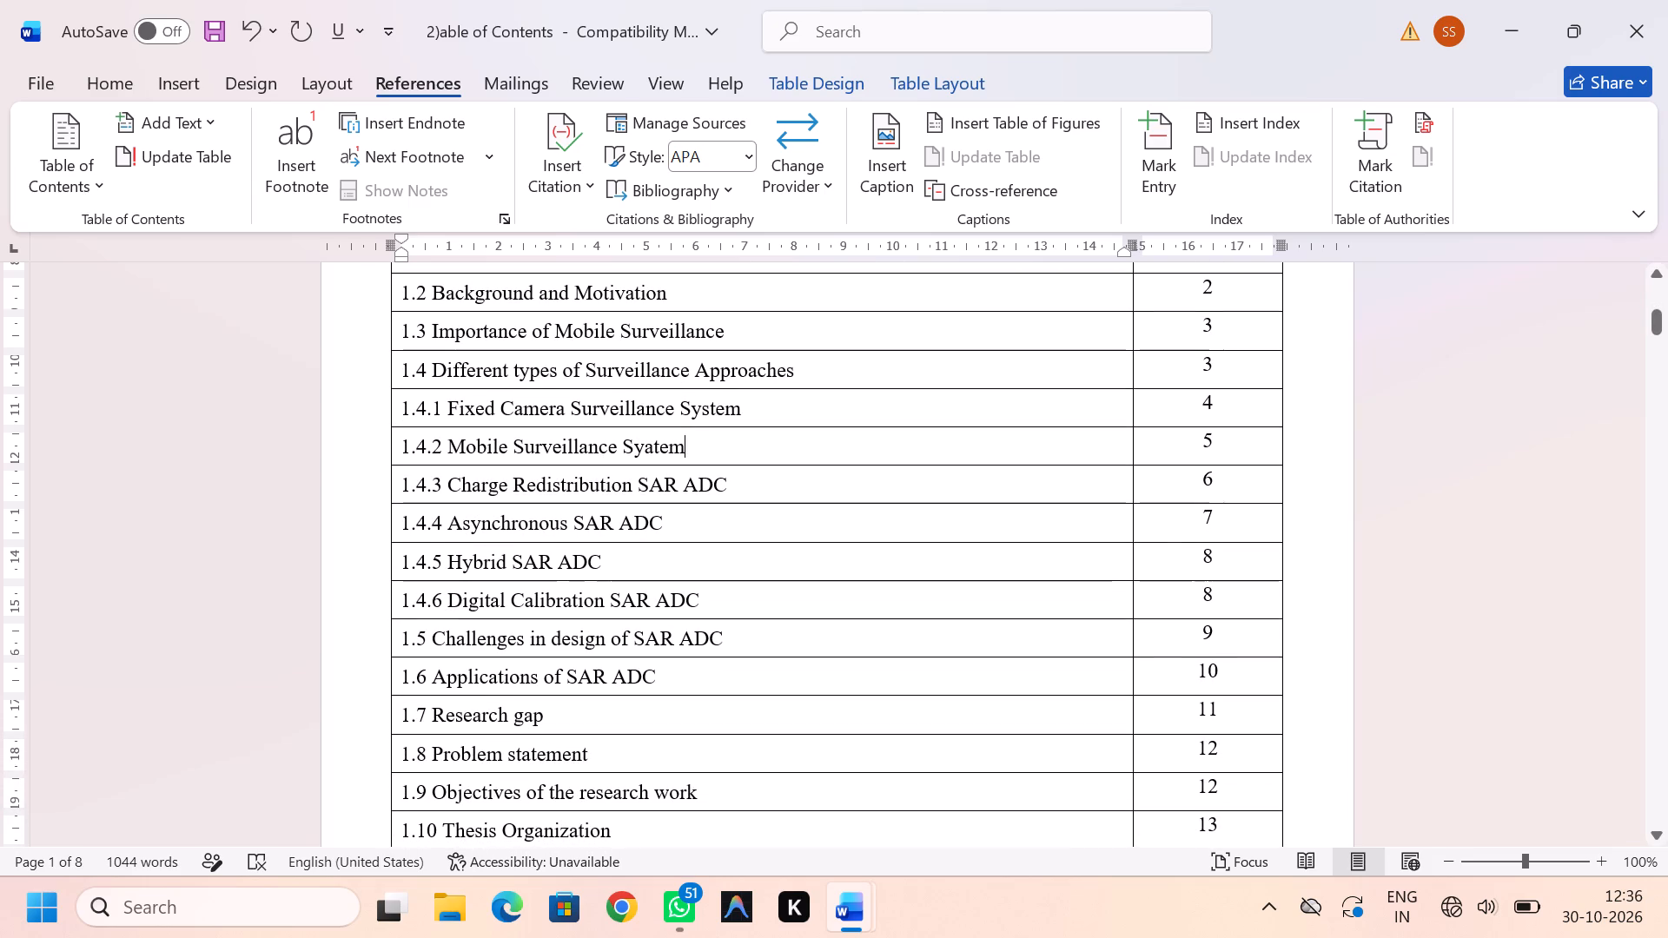
{"action": "left_click", "coordinate": [735, 484]}
{"action": "key", "text": "BackSpace"}
{"action": "key", "text": "BackSpace"}
{"action": "key", "text": "BackSpace"}
{"action": "key", "text": "BackSpace"}
{"action": "key", "text": "BackSpace"}
{"action": "key", "text": "BackSpace"}
{"action": "key", "text": "BackSpace"}
{"action": "key", "text": "BackSpace"}
{"action": "key", "text": "BackSpace"}
{"action": "key", "text": "BackSpace"}
{"action": "key", "text": "BackSpace"}
{"action": "key", "text": "BackSpace"}
{"action": "key", "text": "BackSpace"}
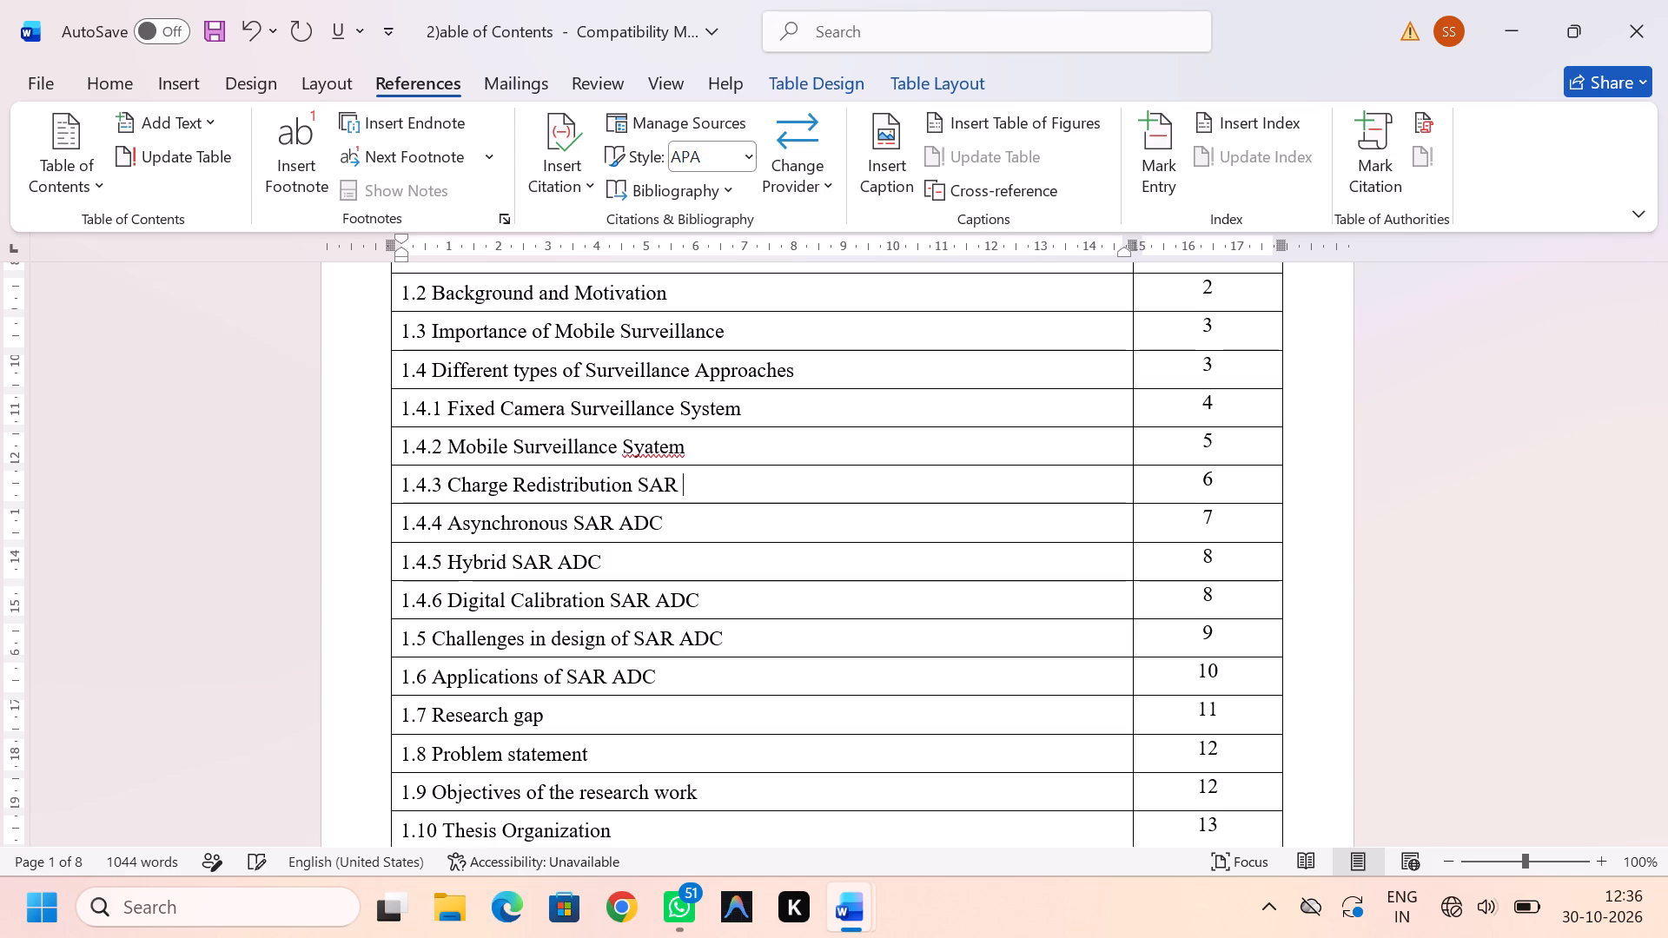
{"action": "key", "text": "BackSpace"}
{"action": "key", "text": "BackSpace"}
{"action": "key", "text": "BackSpace"}
{"action": "key", "text": "BackSpace"}
{"action": "key", "text": "BackSpace"}
{"action": "key", "text": "BackSpace"}
{"action": "key", "text": "BackSpace"}
{"action": "key", "text": "BackSpace"}
{"action": "key", "text": "BackSpace"}
{"action": "key", "text": "BackSpace"}
{"action": "key", "text": "BackSpace"}
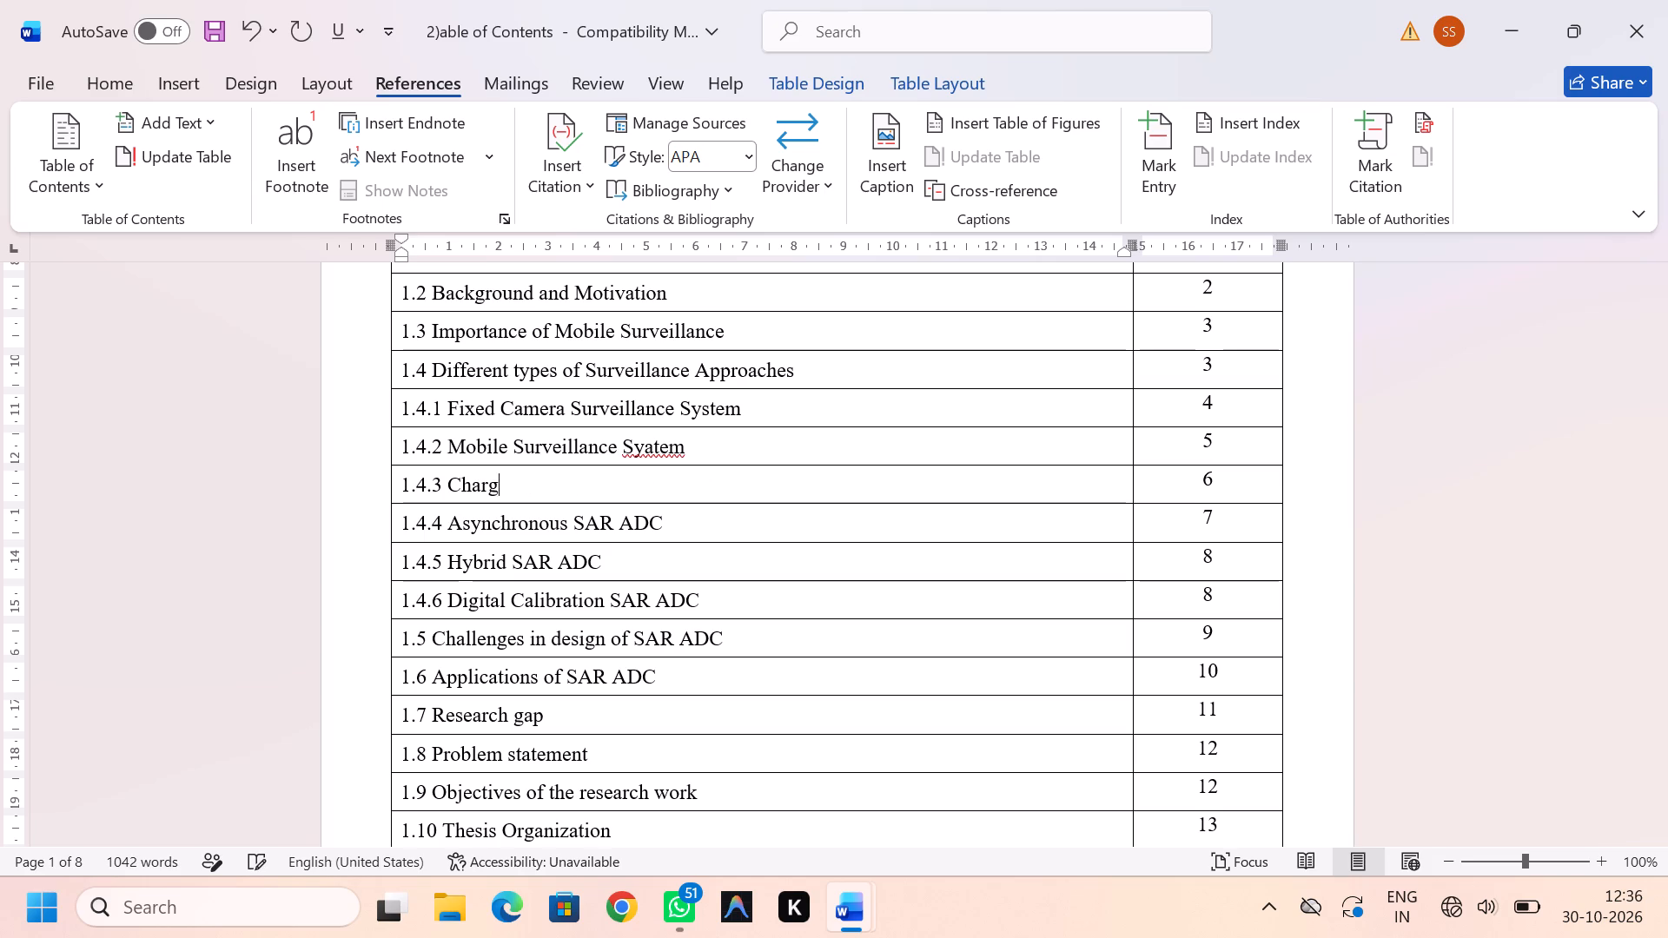
{"action": "key", "text": "BackSpace"}
{"action": "key", "text": "BackSpace"}
{"action": "key", "text": "BackSpace"}
{"action": "key", "text": "BackSpace"}
{"action": "key", "text": "BackSpace"}
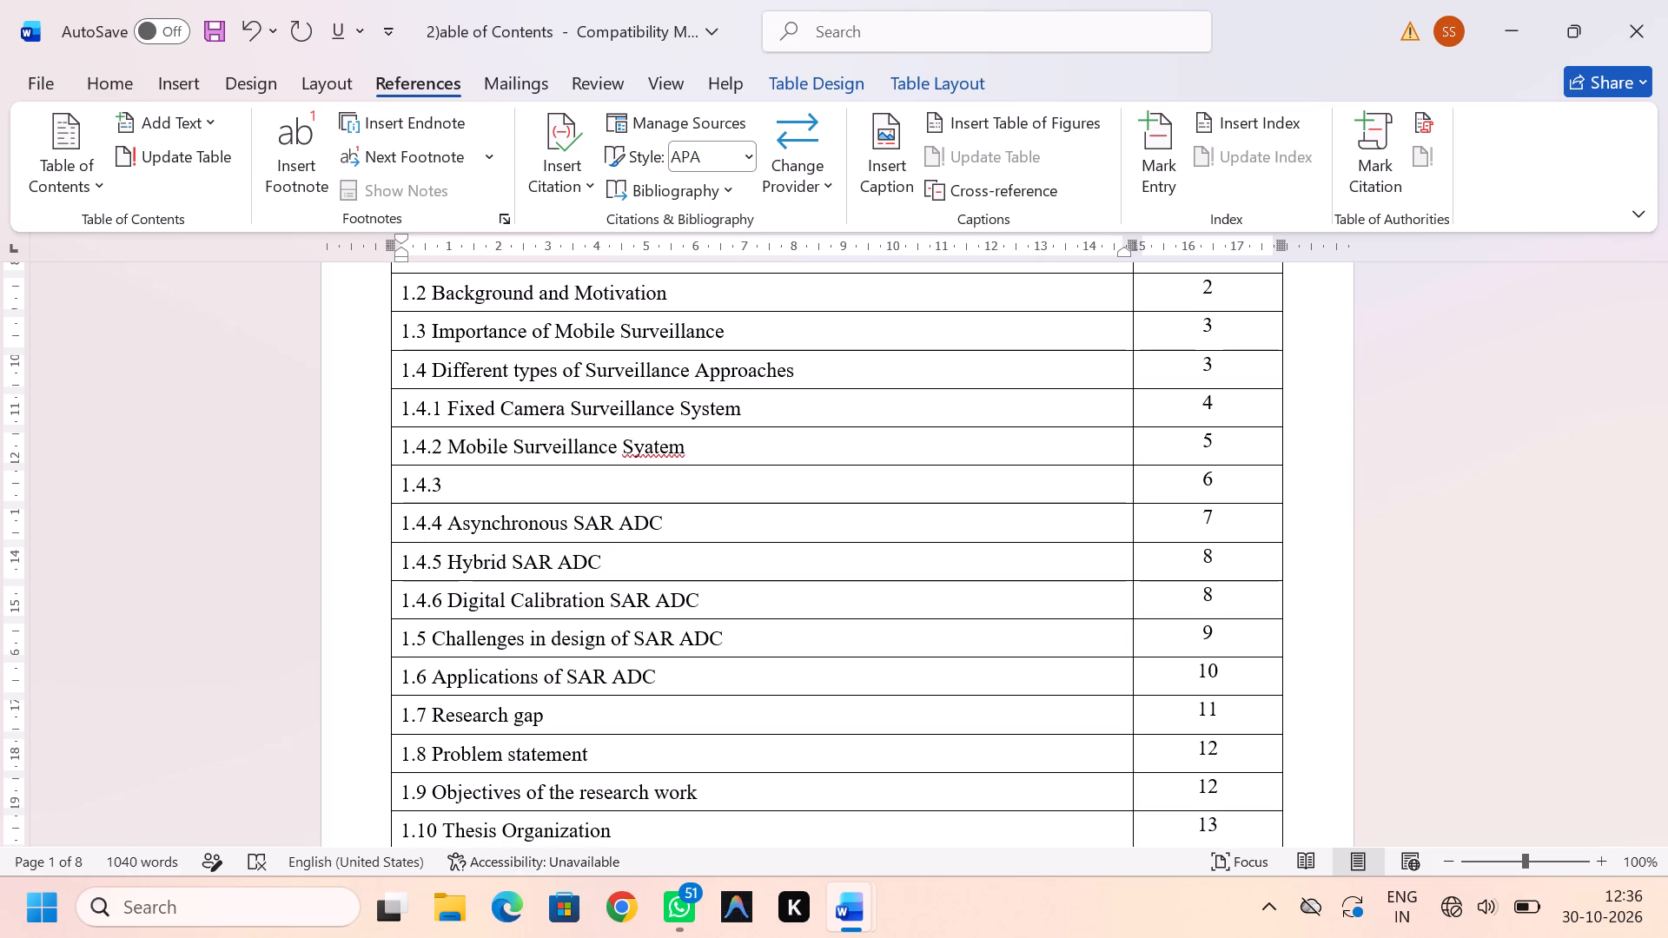
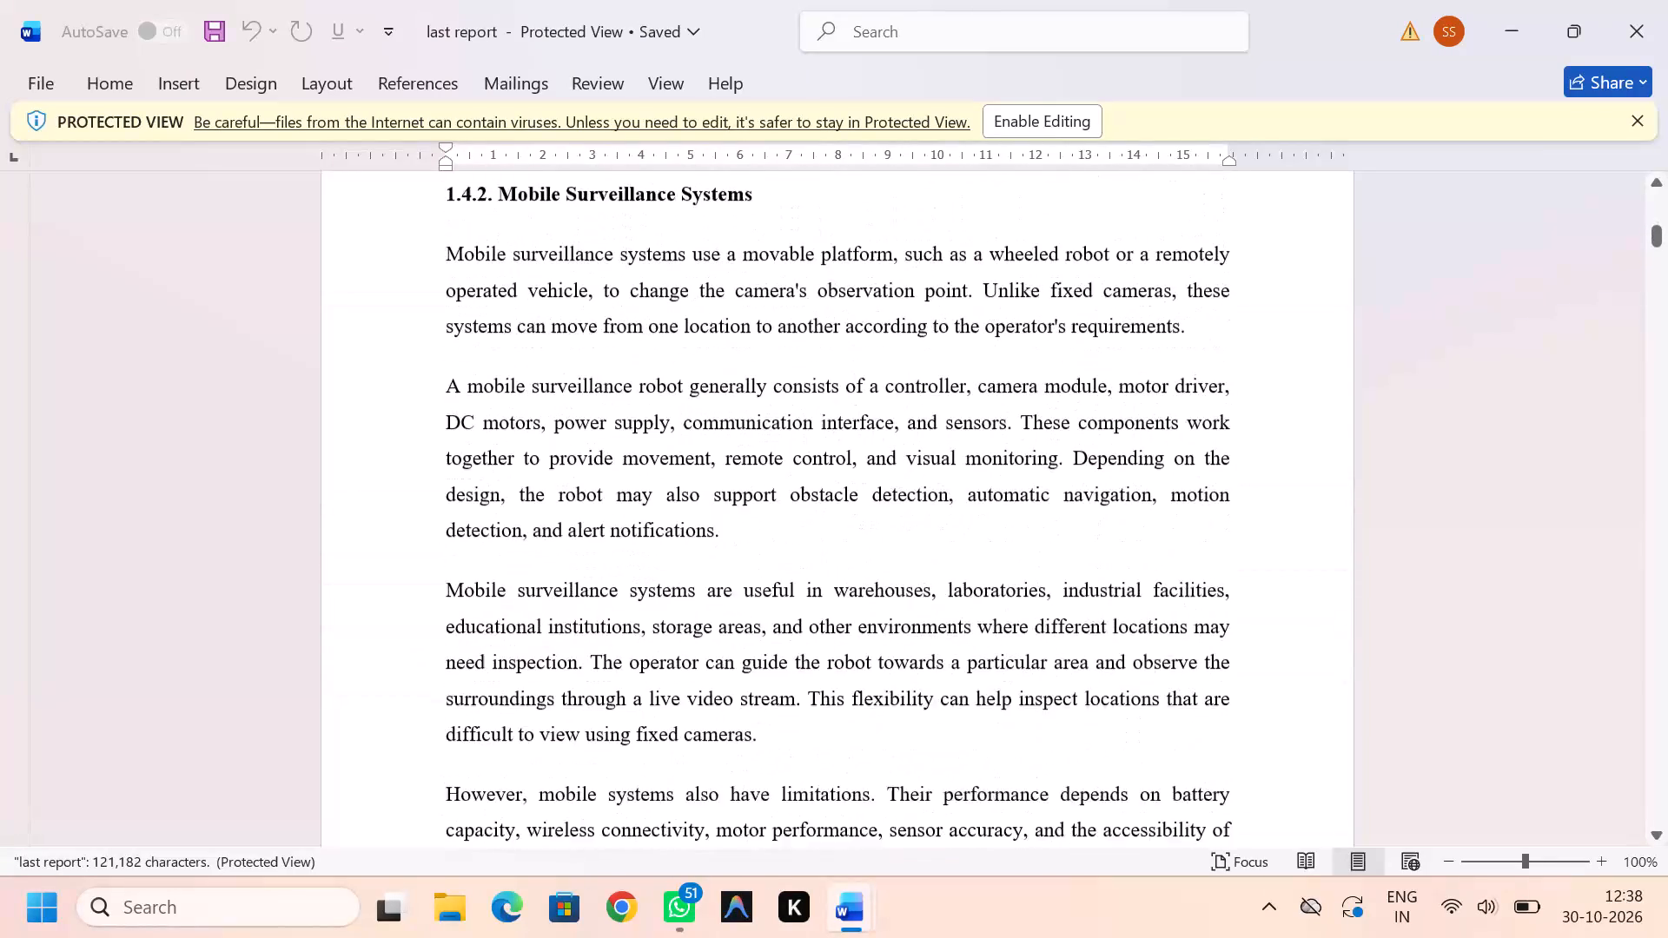
Copy the section 1.4.3 heading text "Comparison Between Fixed and Mobile Surveillance Systems" from the last report and return to the table of contents document.
{"action": "scroll", "coordinate": [691, 750], "scroll_direction": "up", "scroll_amount": 1}
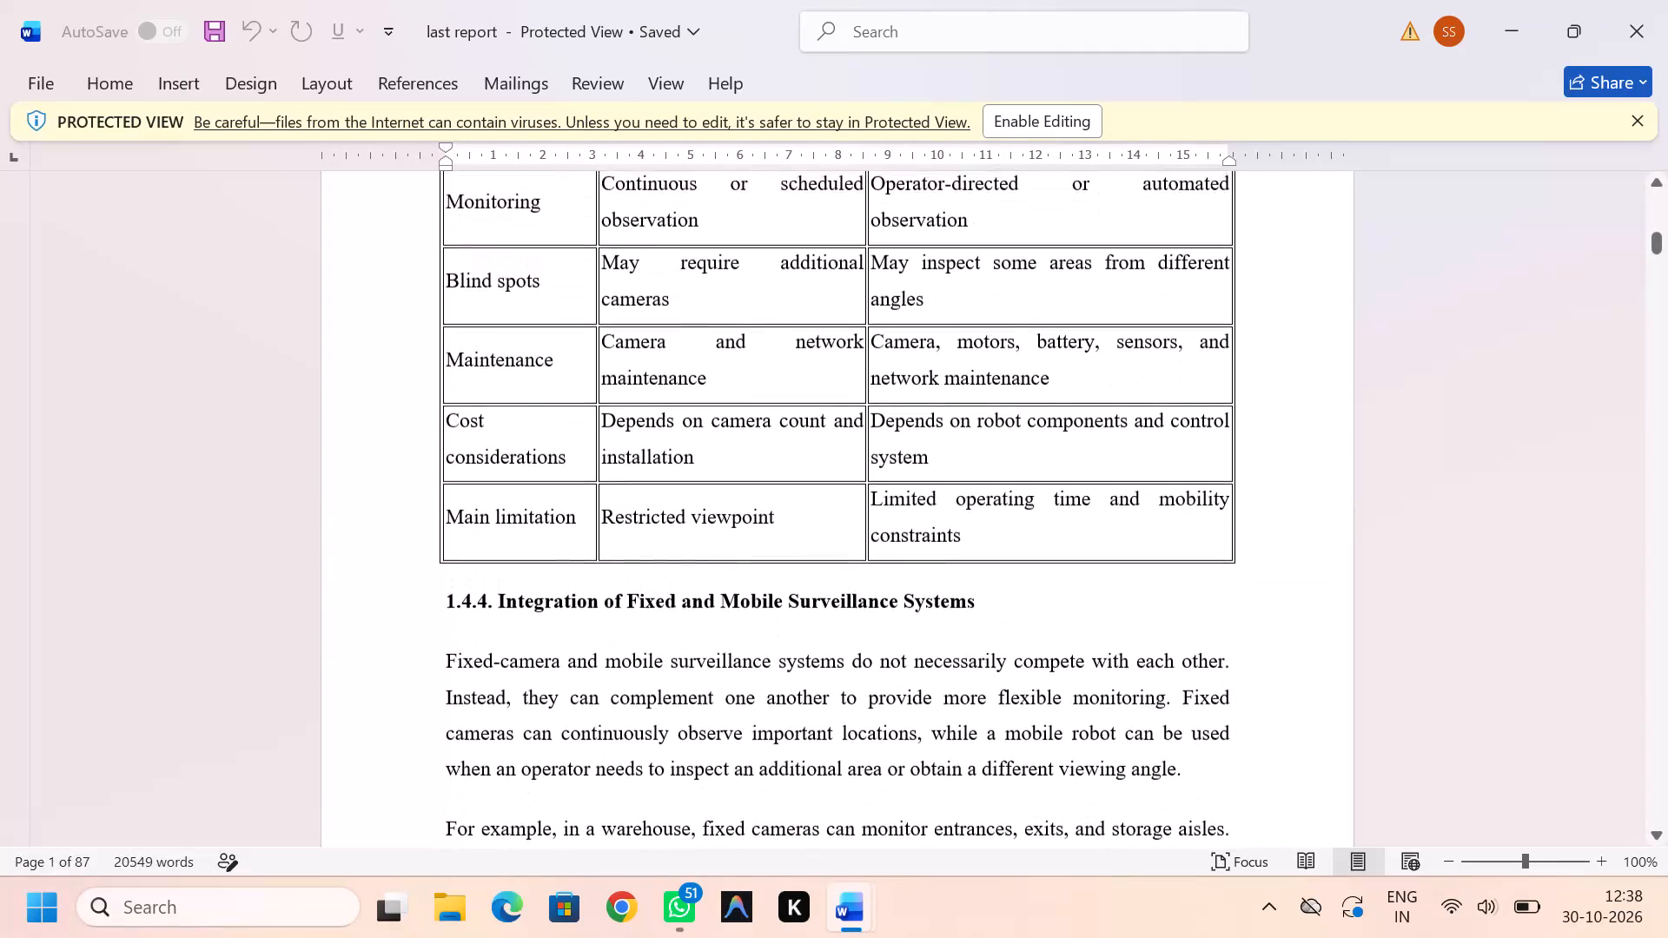
{"action": "scroll", "coordinate": [691, 750], "scroll_direction": "up", "scroll_amount": 4}
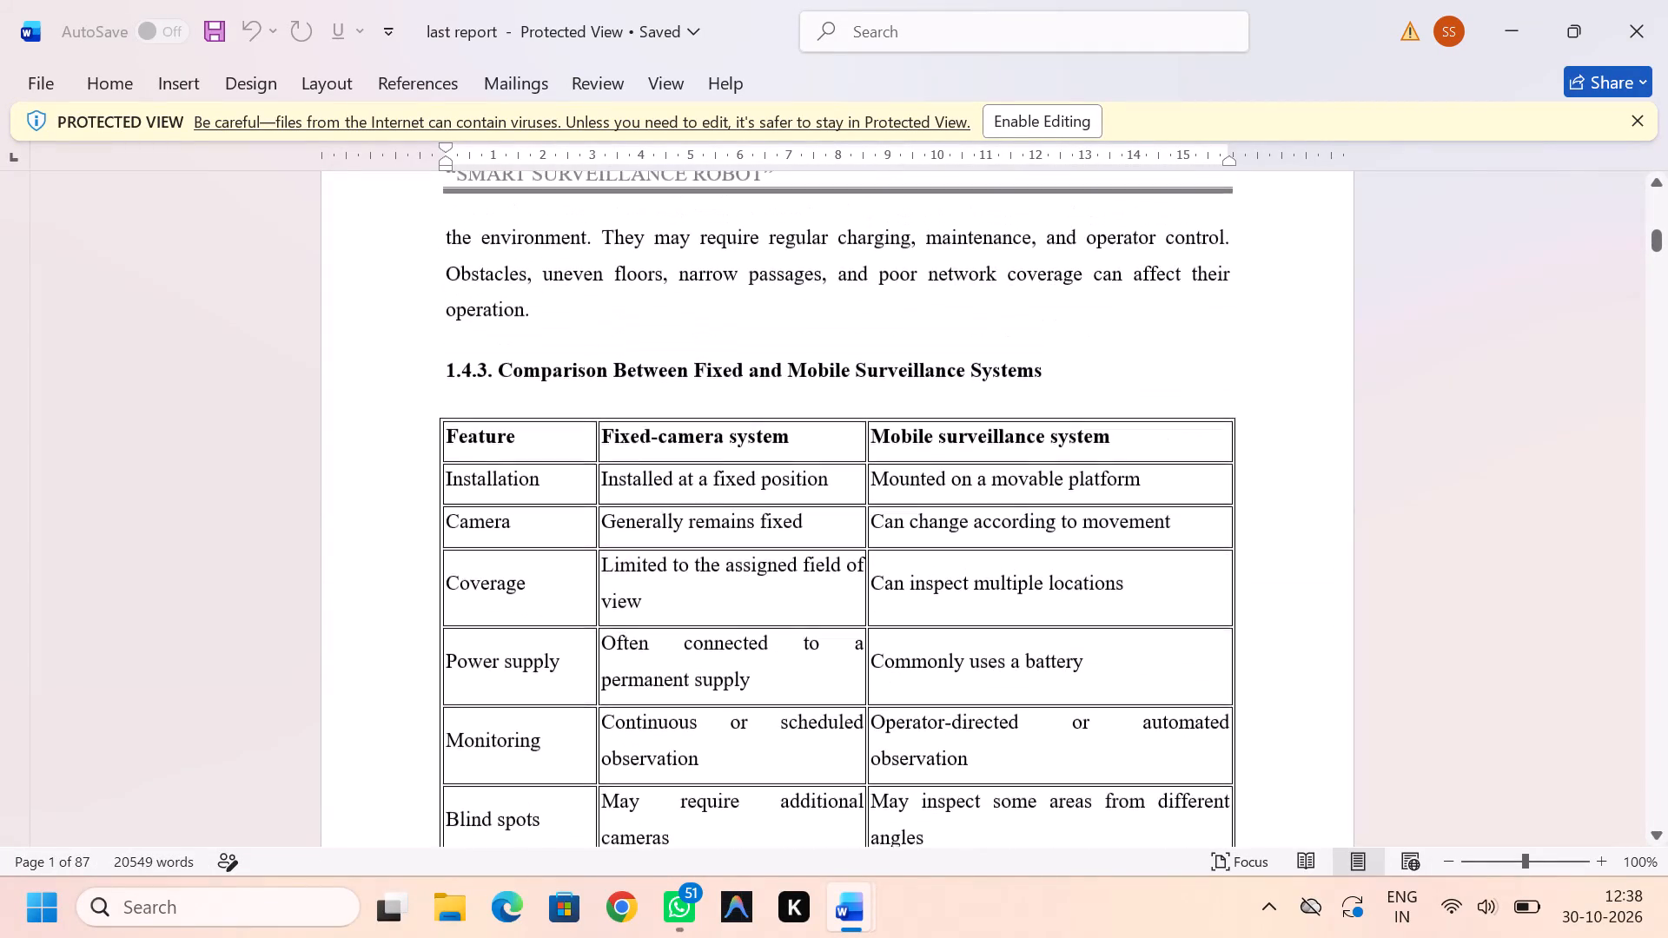
{"action": "scroll", "coordinate": [691, 750], "scroll_direction": "up", "scroll_amount": 1}
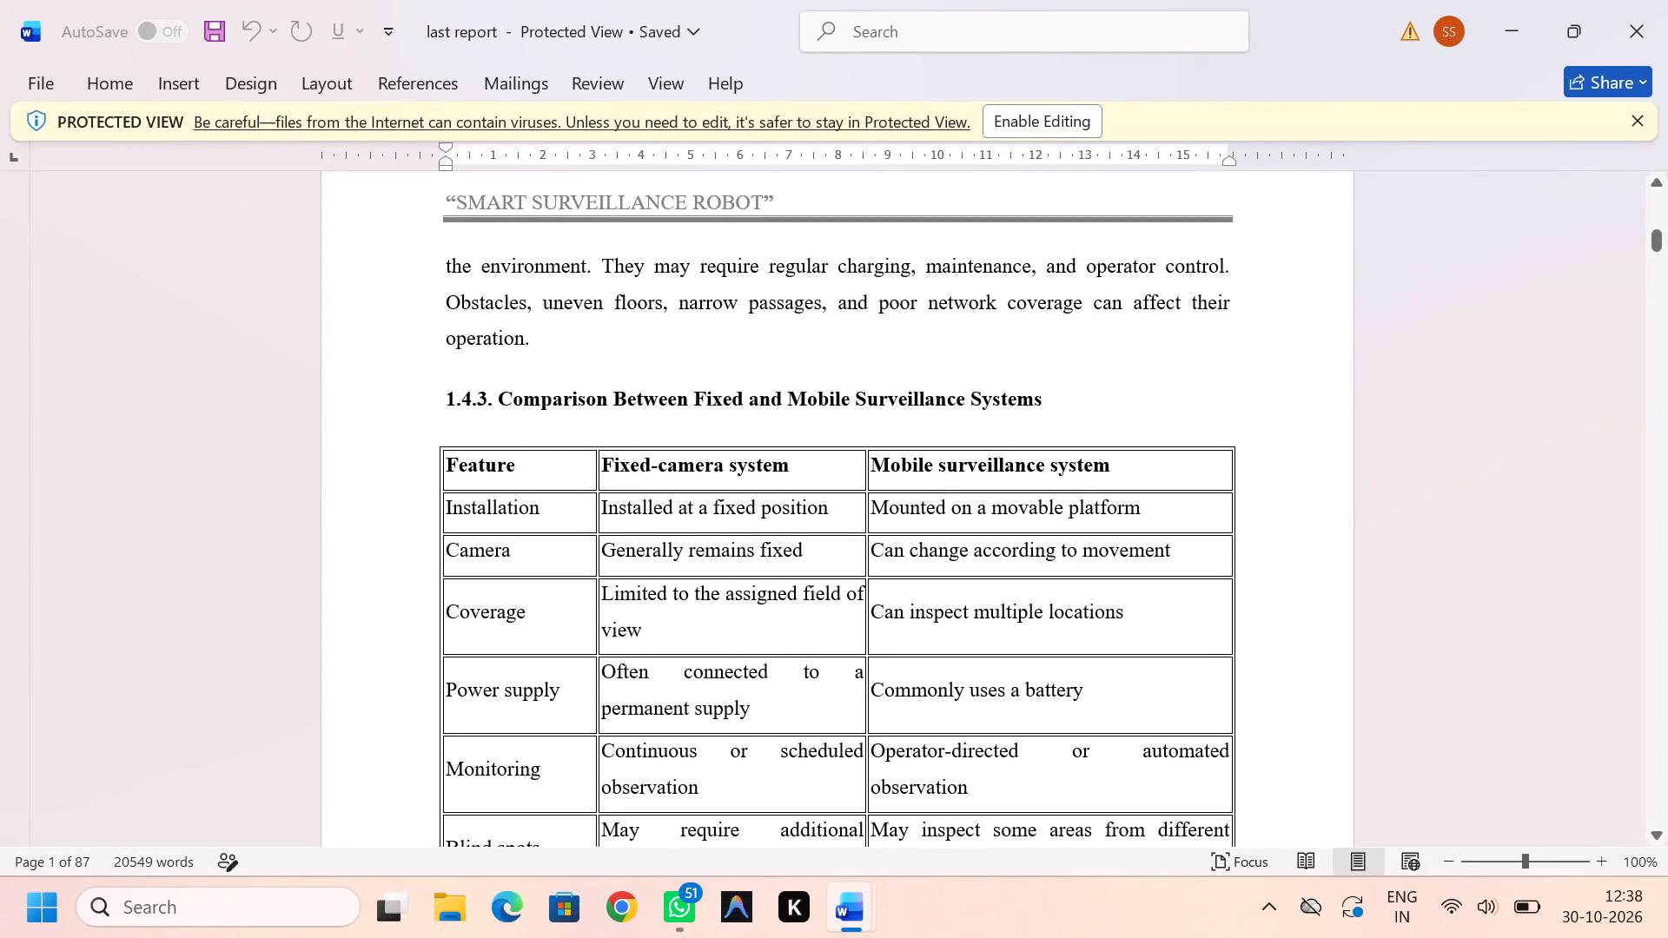
{"action": "left_click_drag", "start_coordinate": [492, 400], "coordinate": [1026, 390]}
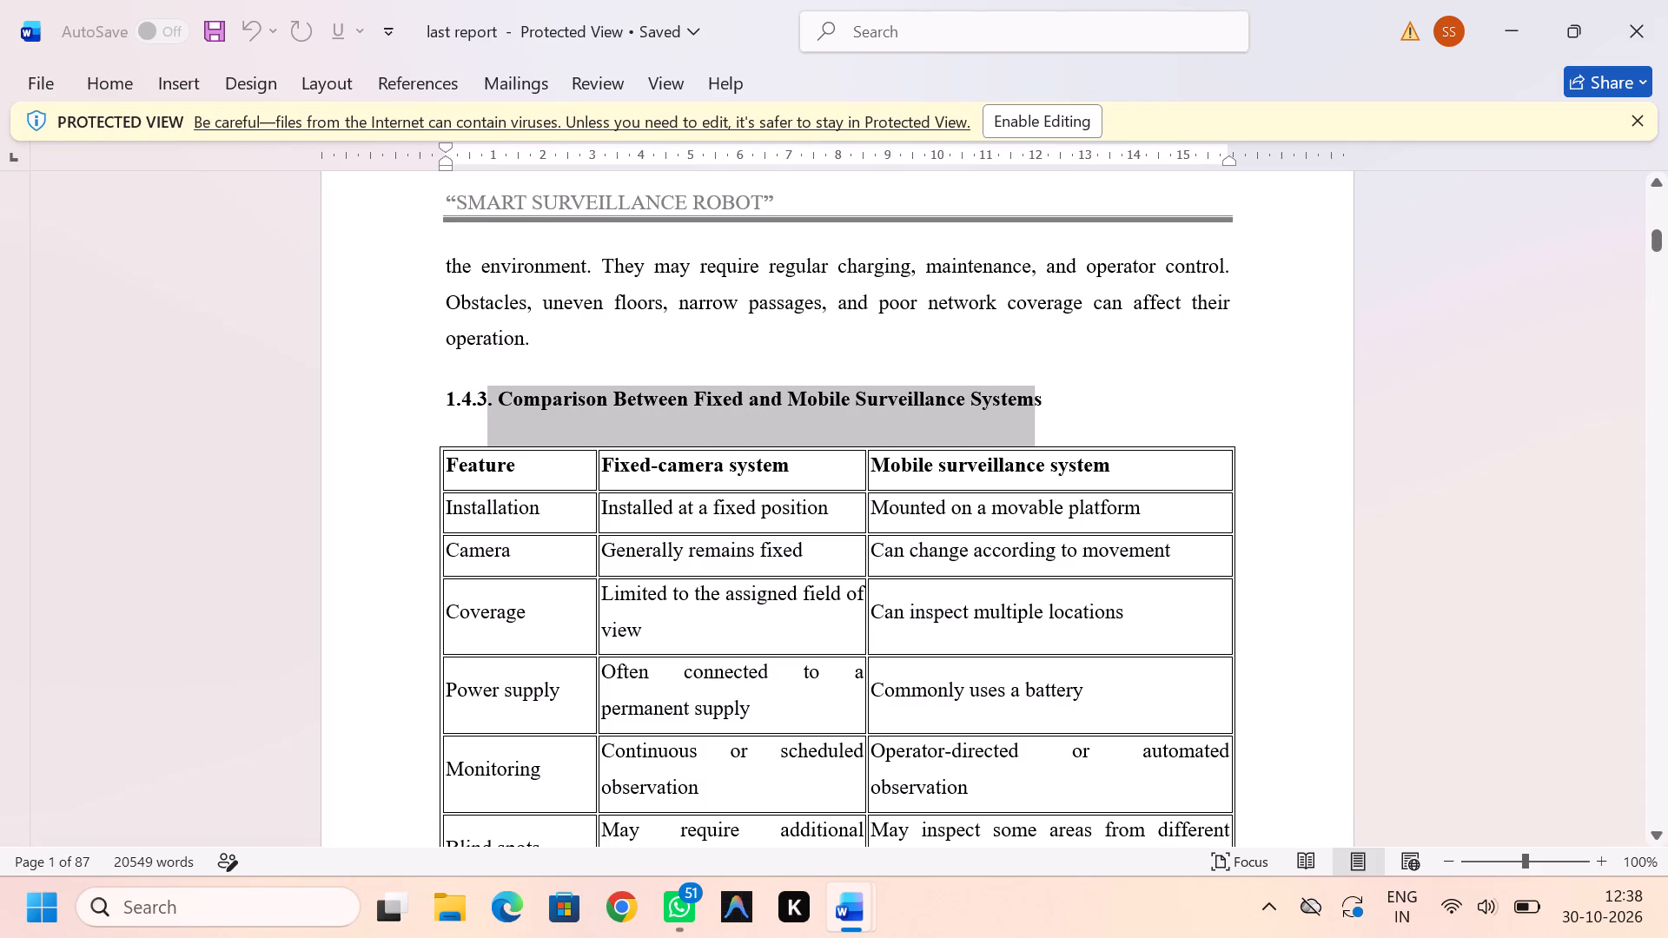
{"action": "left_click_drag", "start_coordinate": [1026, 390], "coordinate": [1042, 389]}
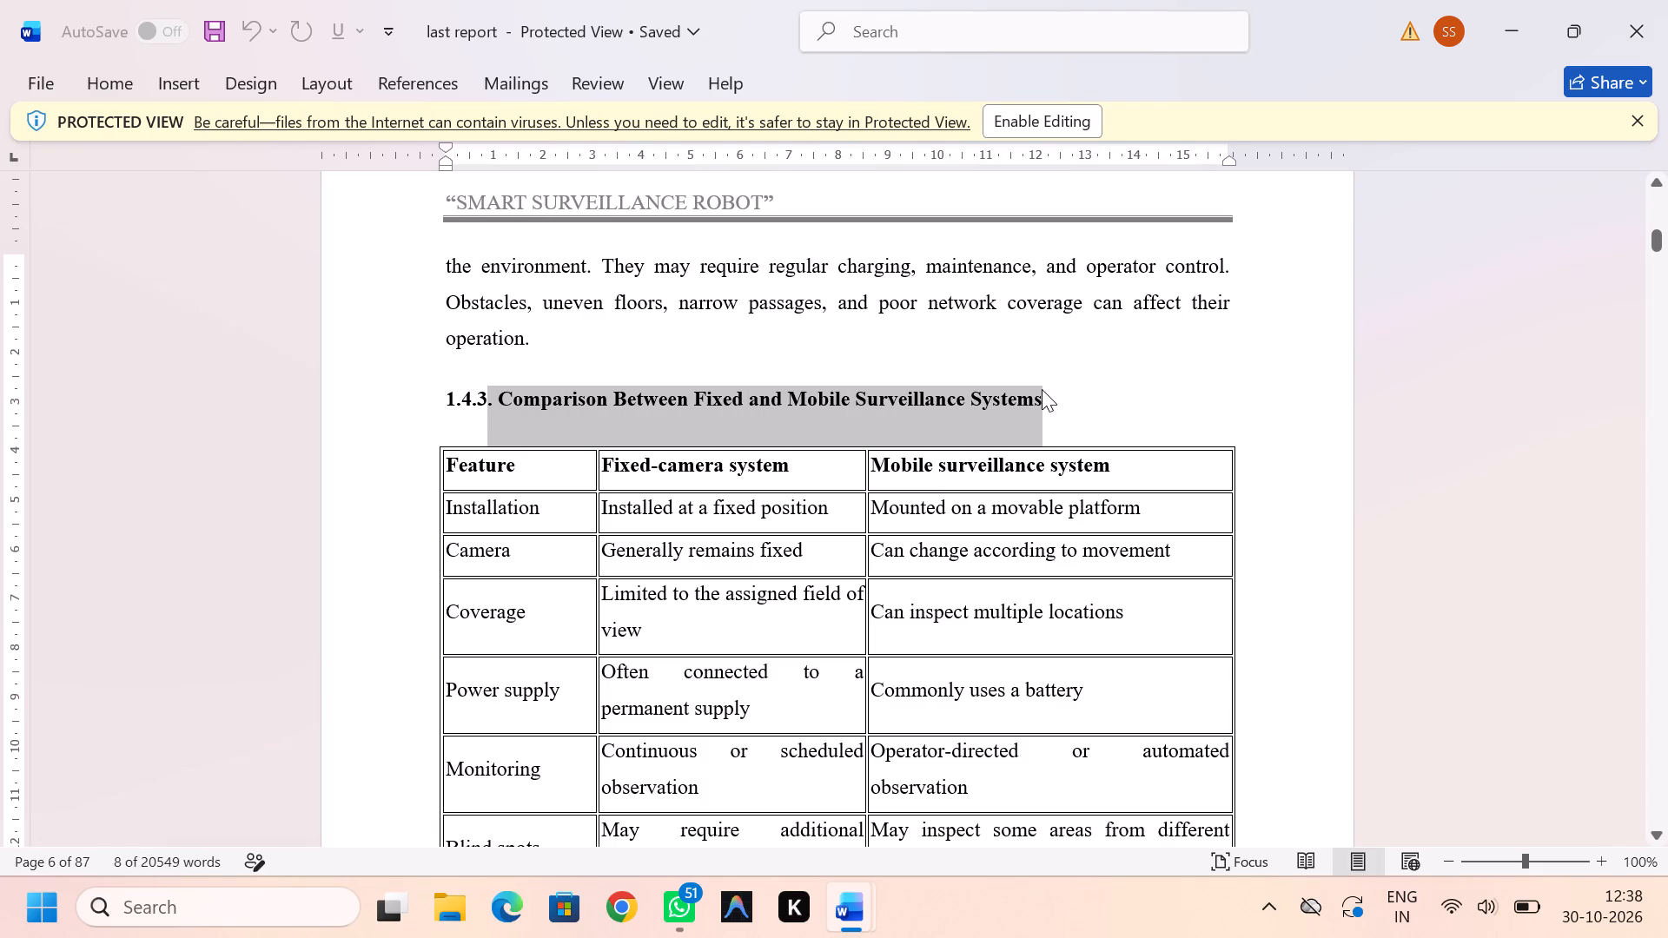
{"action": "key", "text": "ctrl+c"}
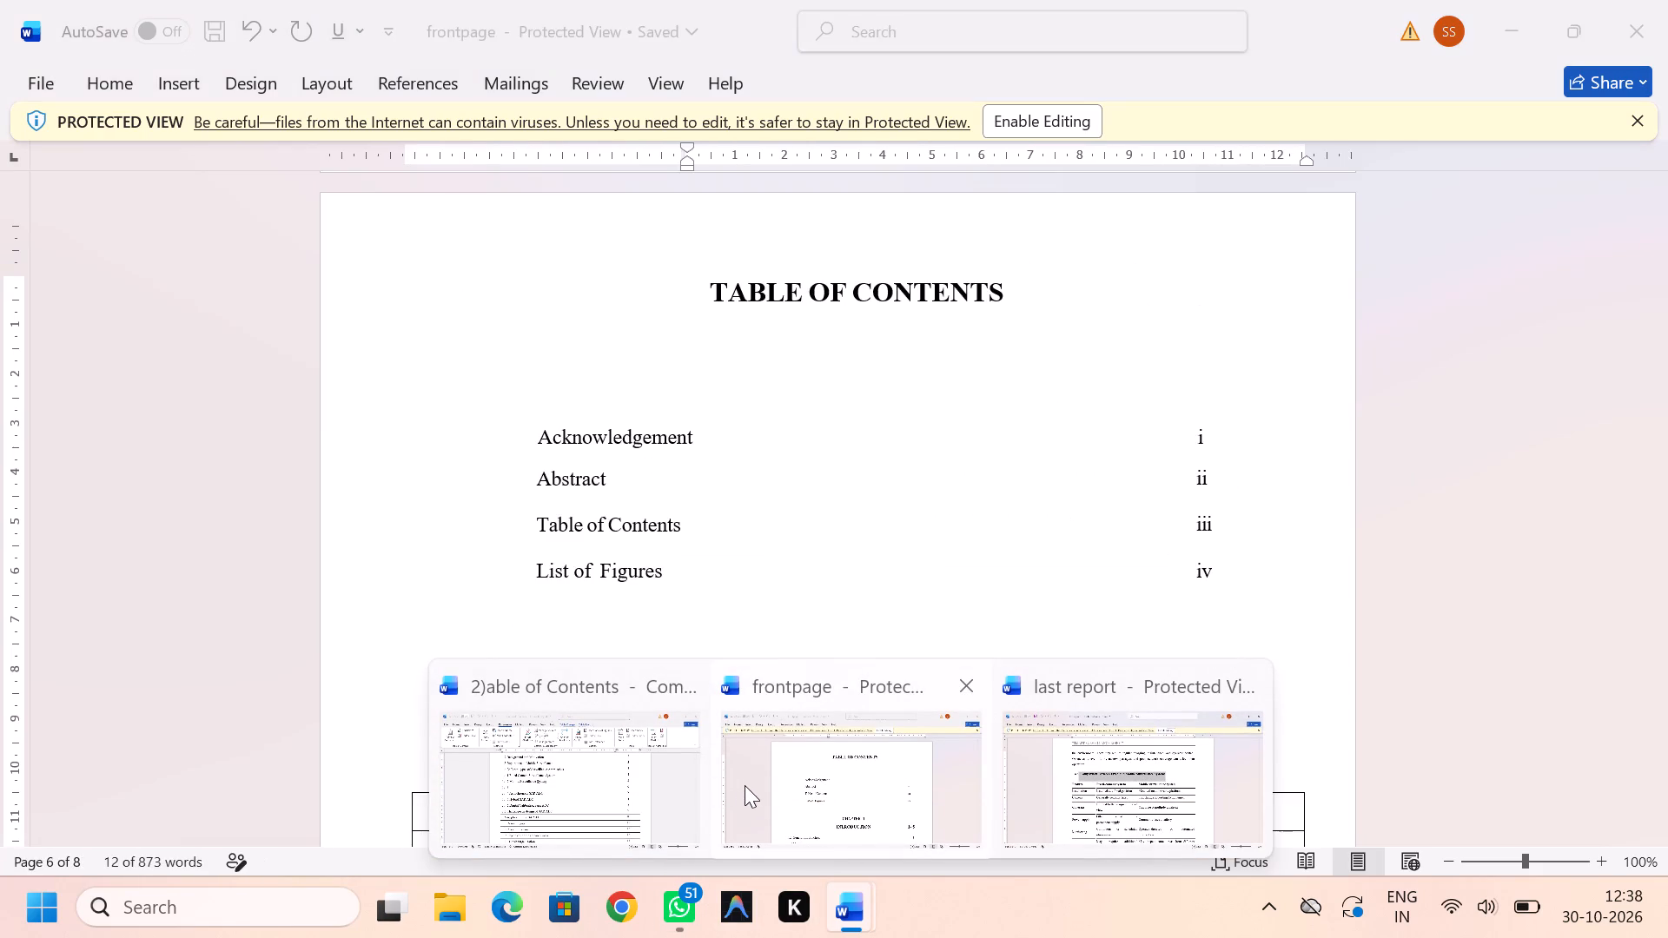
{"action": "left_click", "coordinate": [669, 787]}
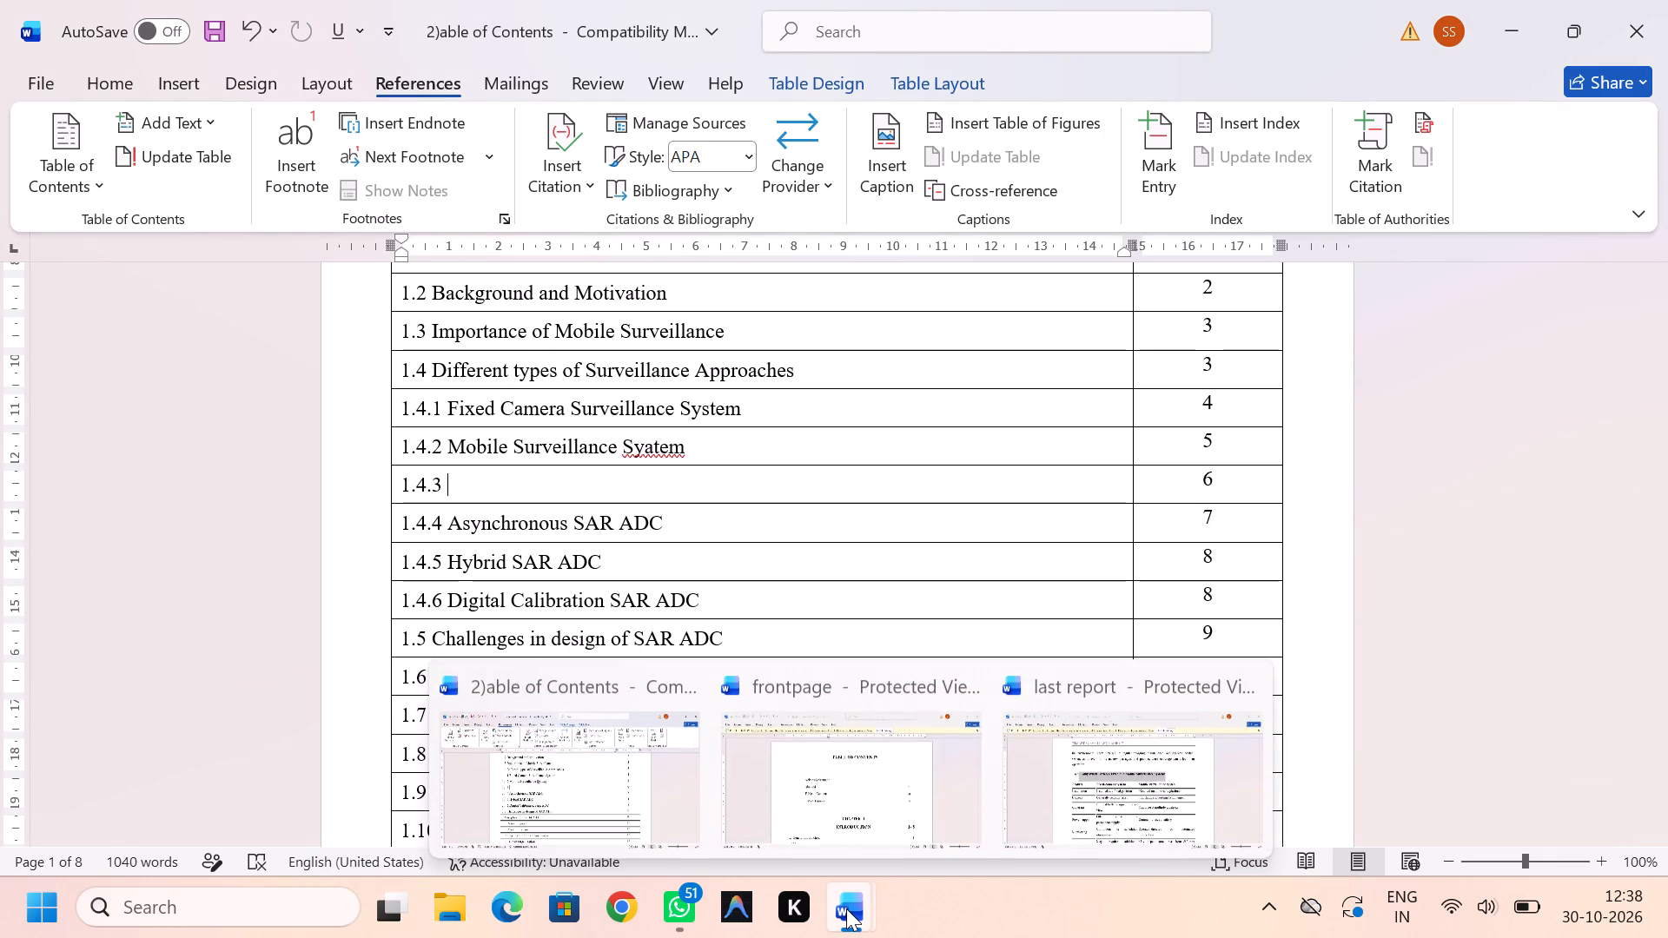
Close the frontpage document, keeping the table of contents and last report documents open.
{"action": "left_click", "coordinate": [858, 818]}
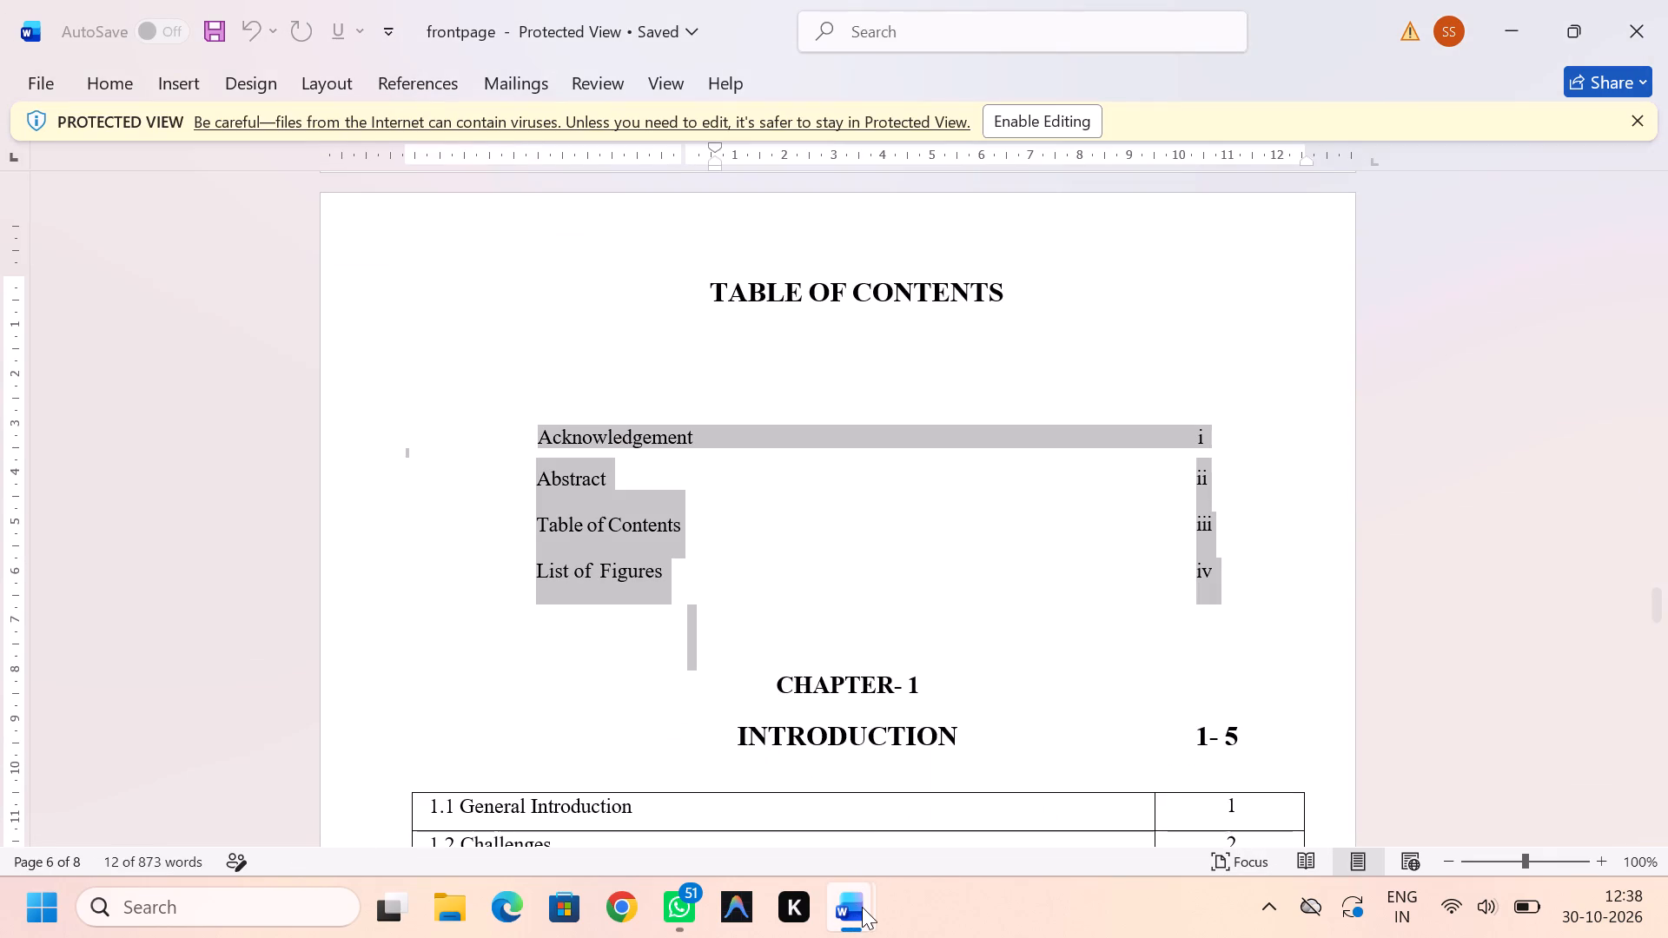
{"action": "left_click", "coordinate": [963, 684]}
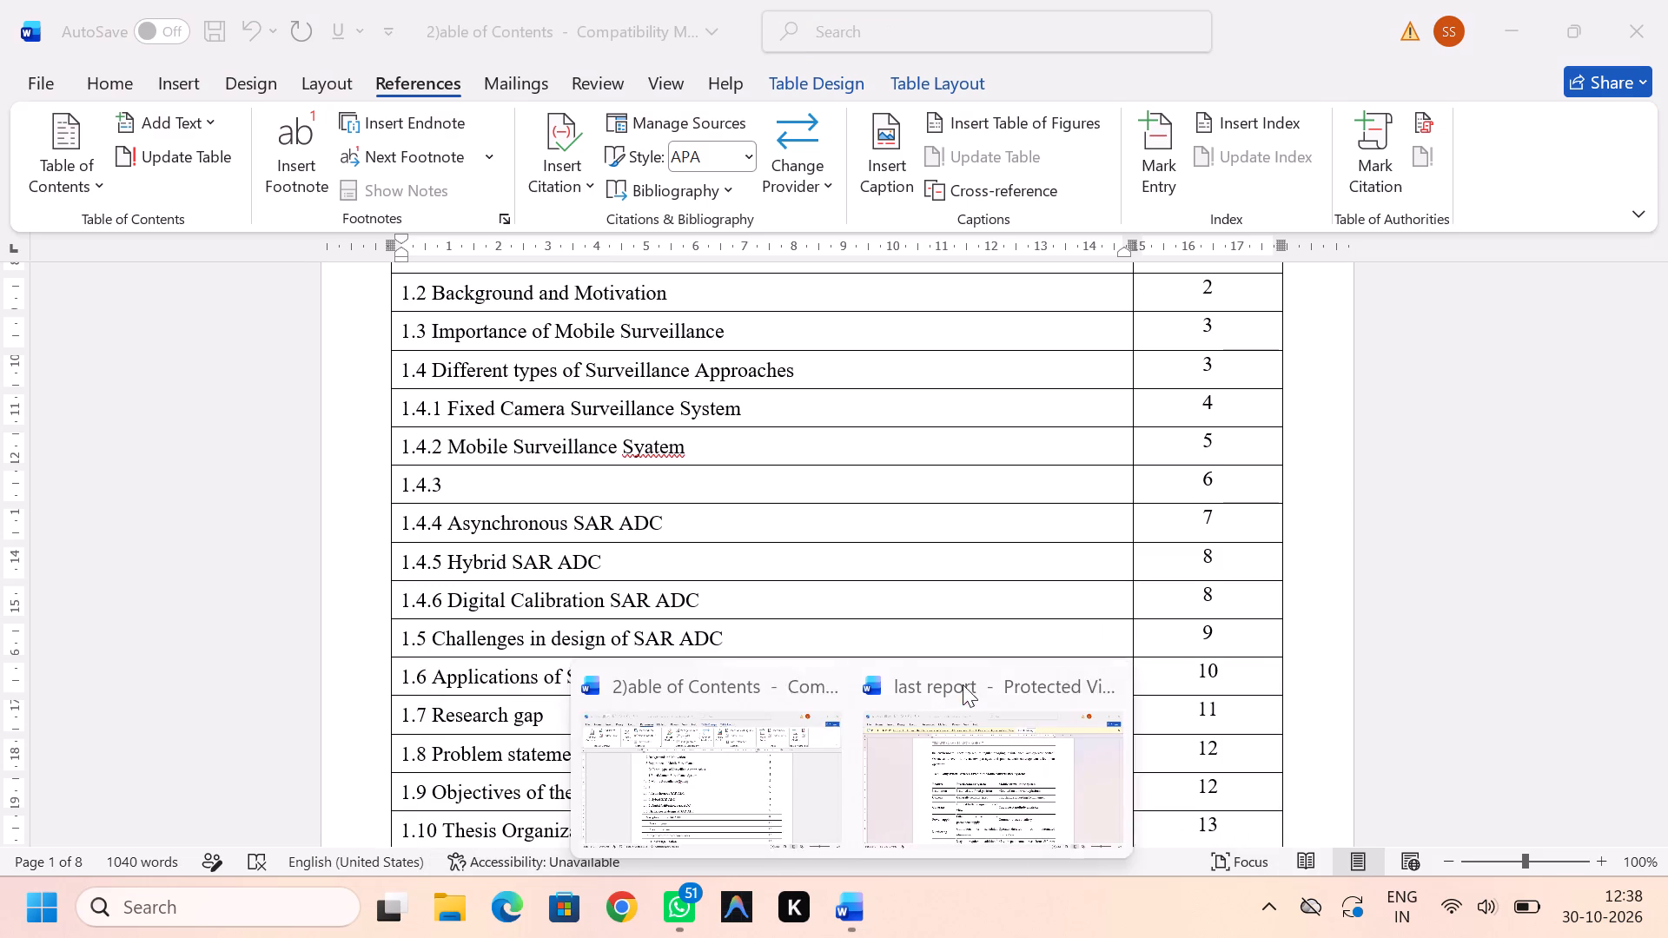
Paste the copied heading "Comparison Between Fixed and Mobile Surveillance Systems" into entry 1.4.3 and delete the stray period before it.
{"action": "left_click", "coordinate": [667, 782]}
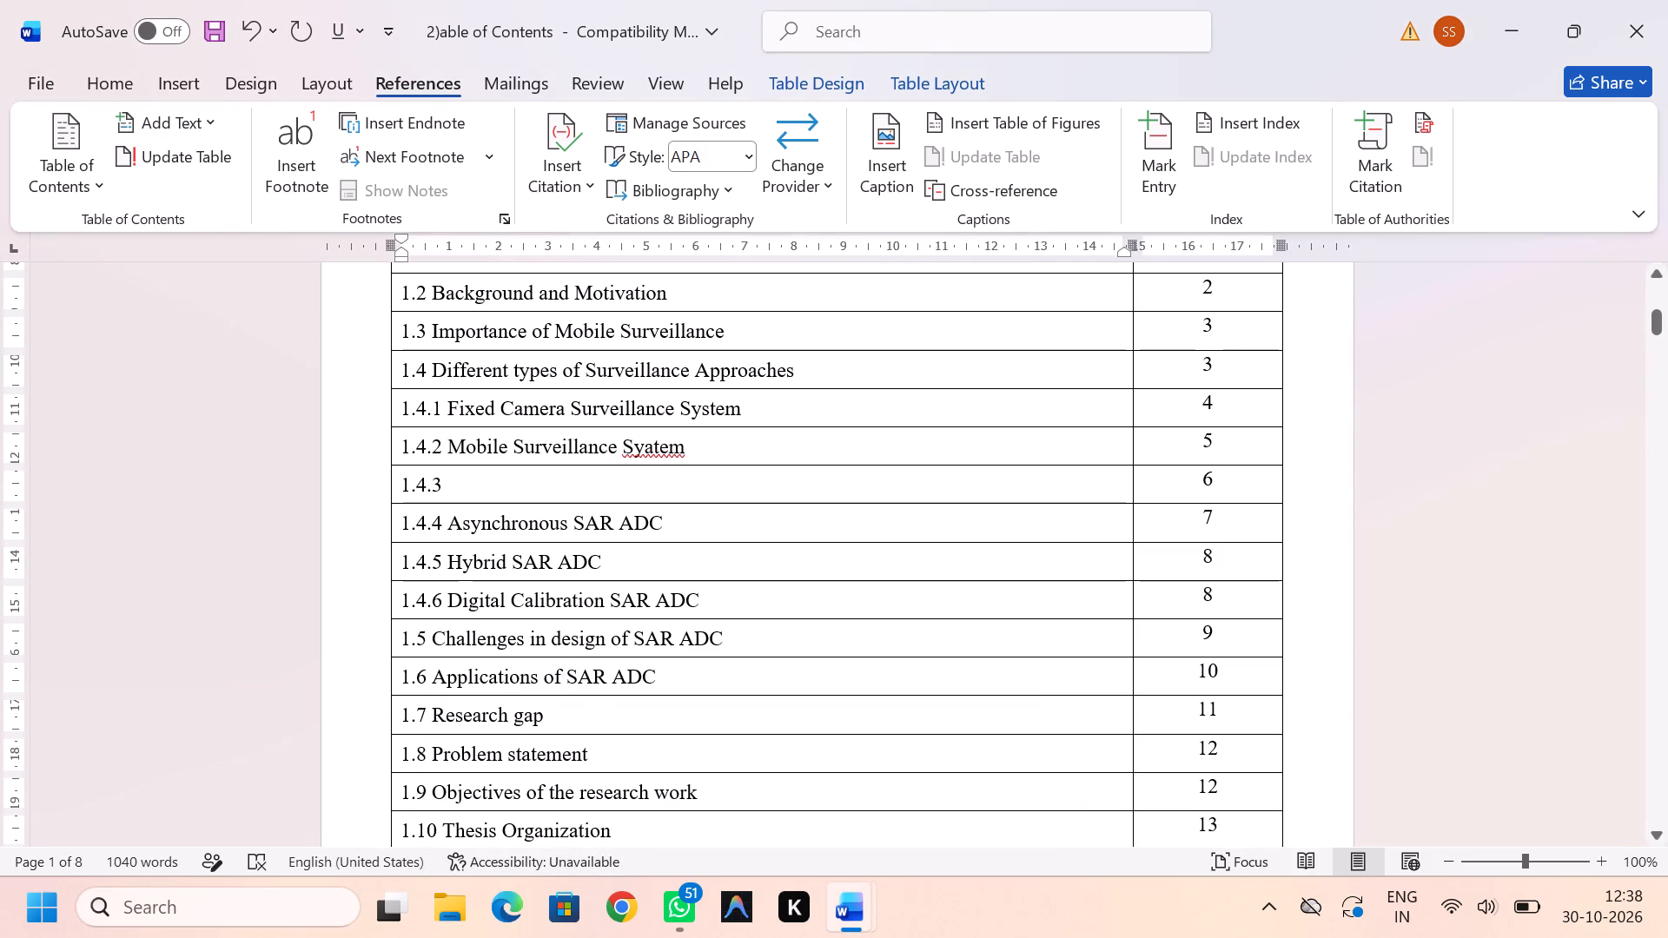
{"action": "key", "text": "ctrl+v"}
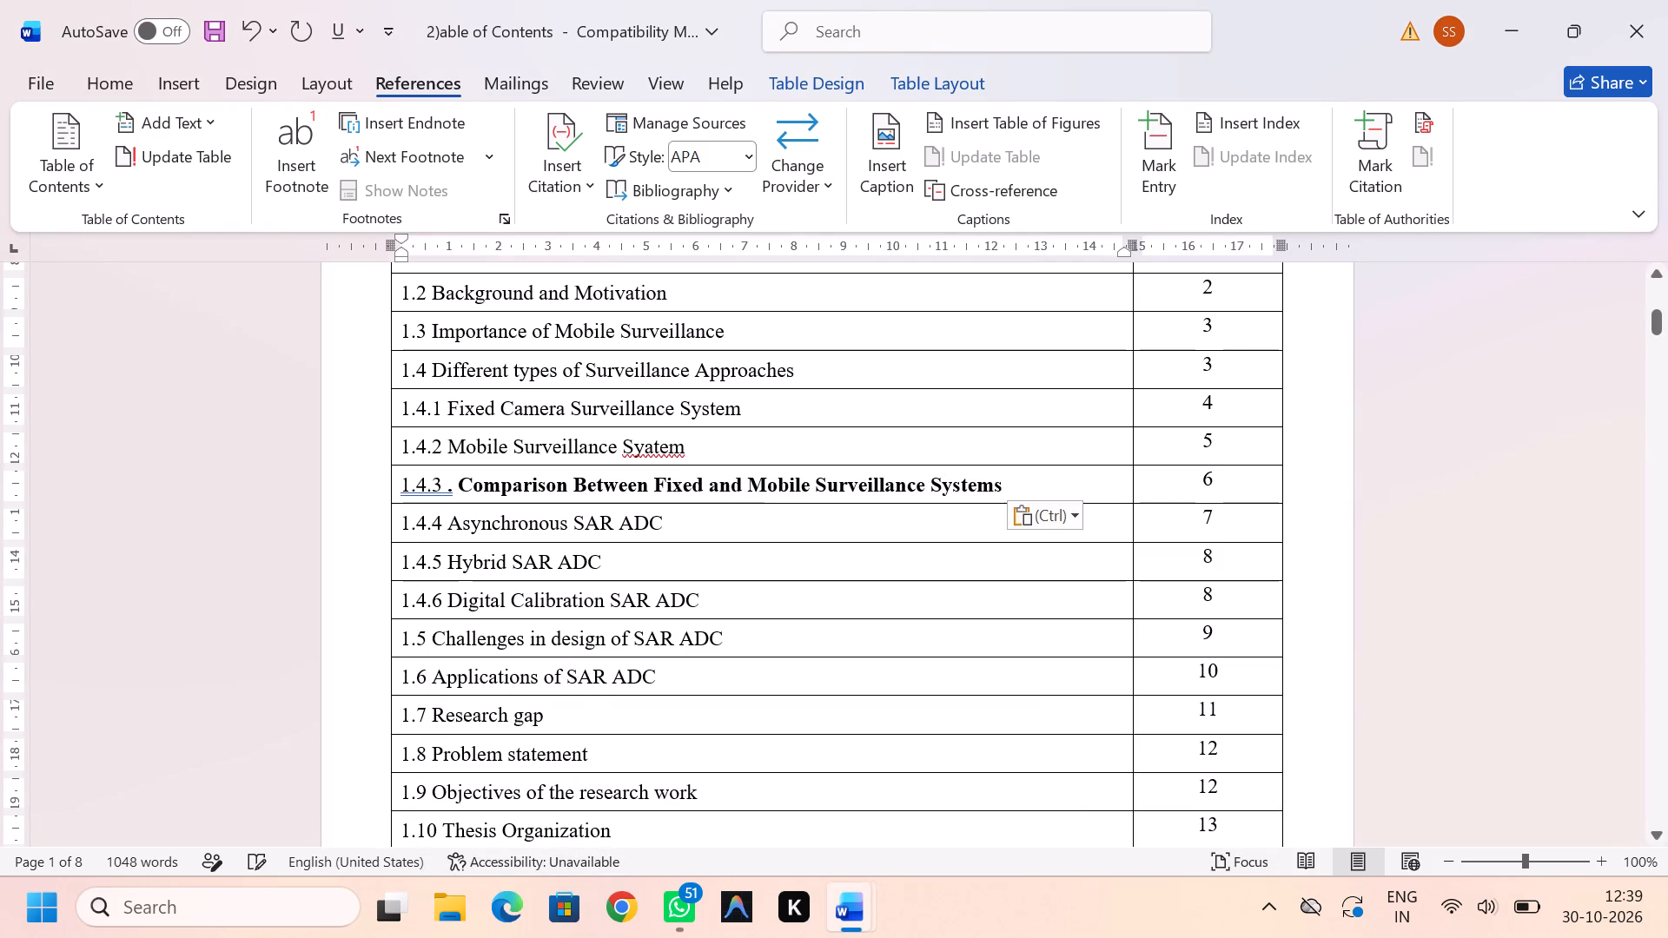
{"action": "left_click", "coordinate": [455, 484]}
{"action": "key", "text": "BackSpace"}
{"action": "key", "text": "BackSpace"}
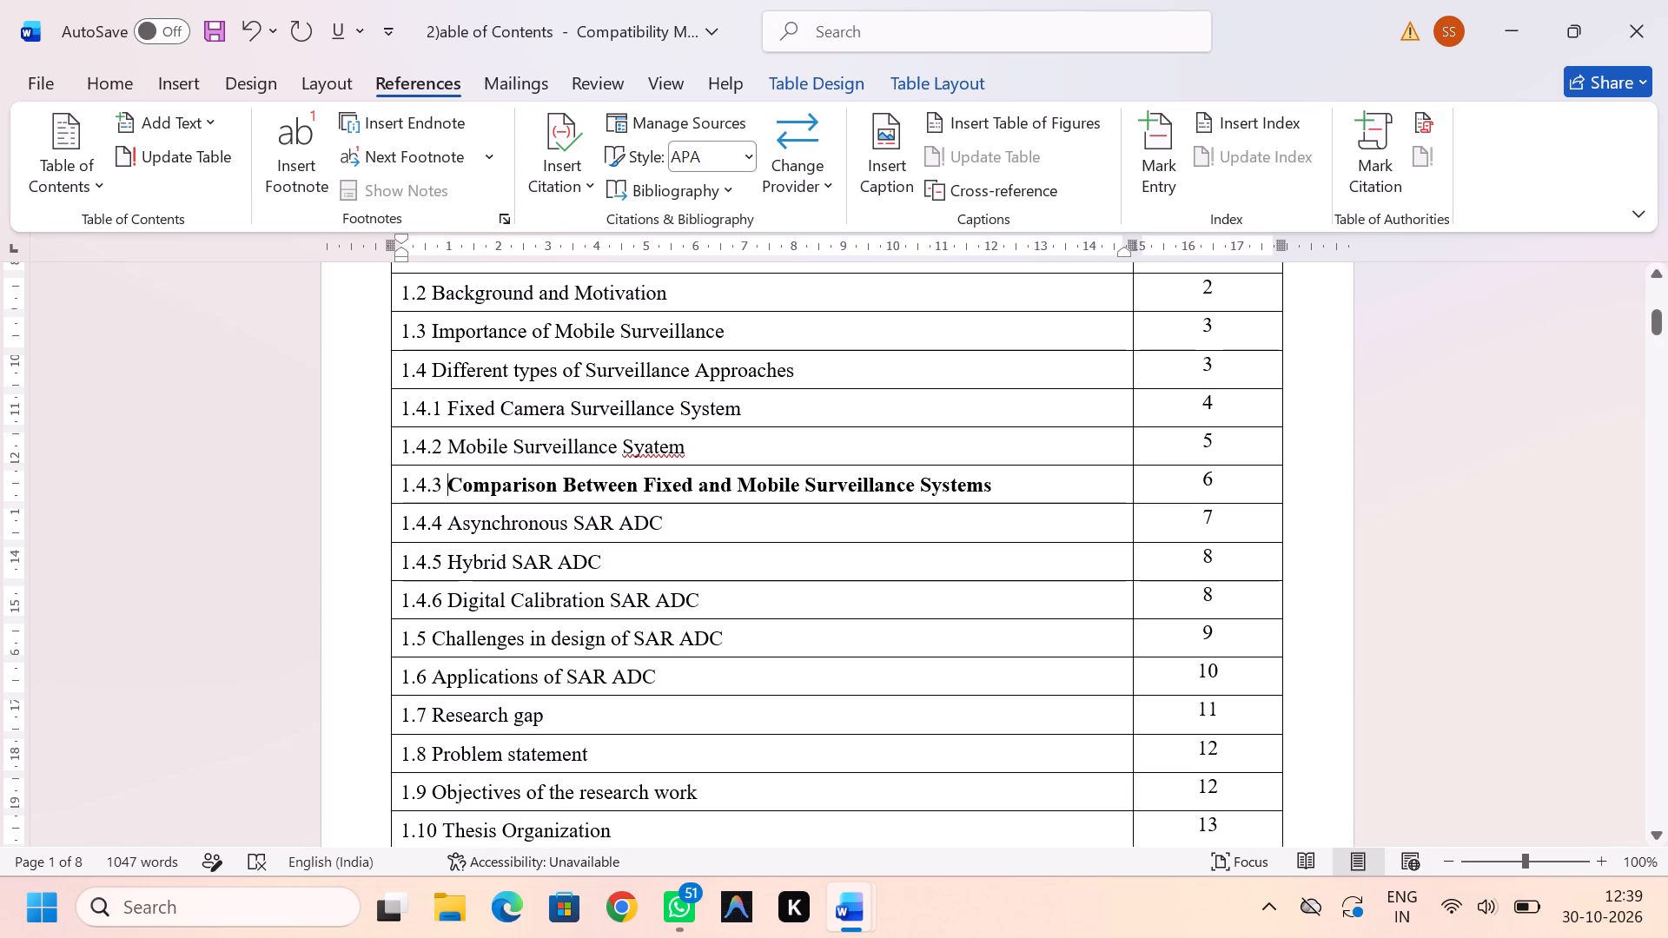
Remove the bold formatting from the whole title of entry 1.4.3.
{"action": "left_click_drag", "start_coordinate": [998, 484], "coordinate": [474, 493]}
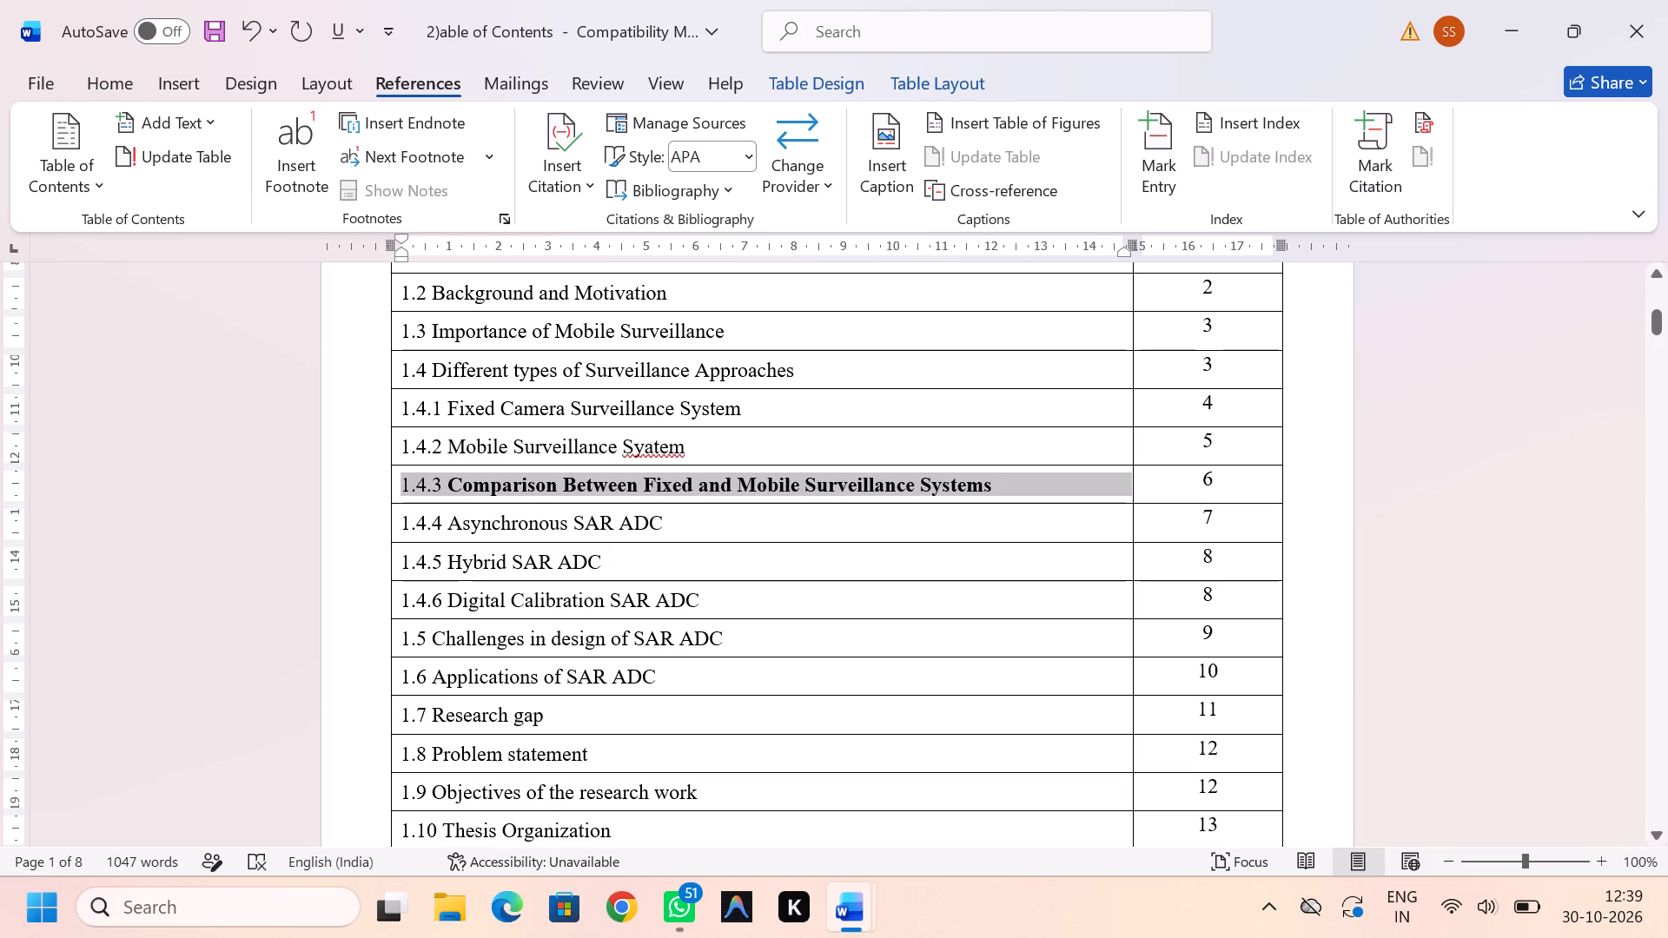
{"action": "left_click_drag", "start_coordinate": [474, 493], "coordinate": [467, 485]}
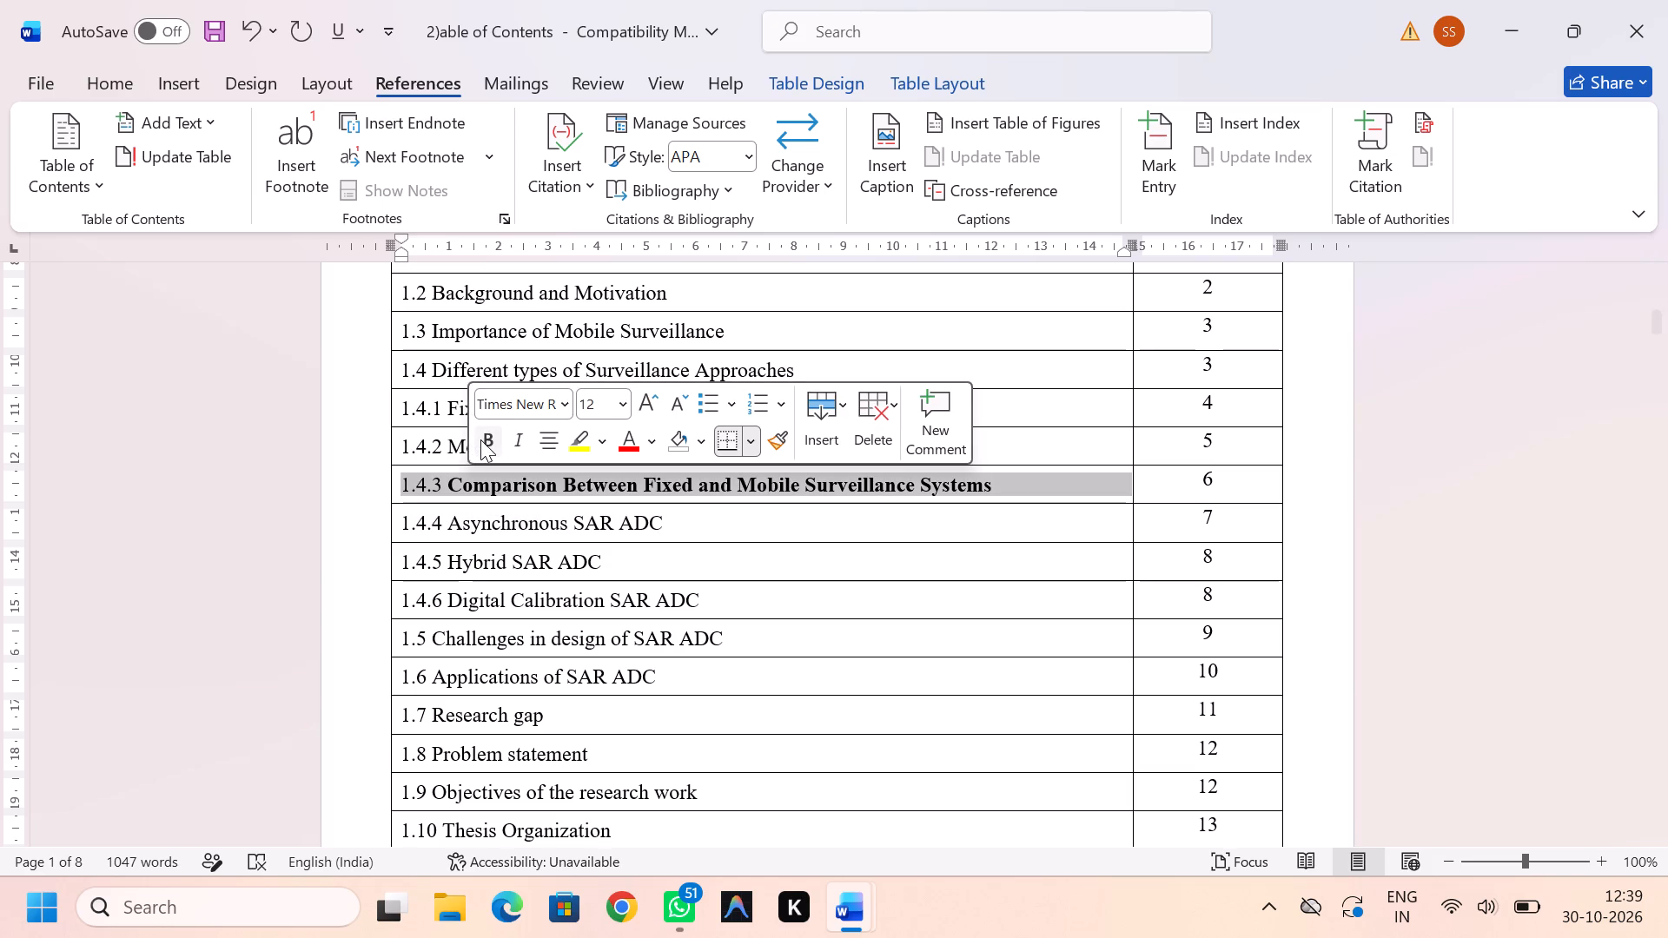
{"action": "left_click", "coordinate": [480, 439]}
{"action": "left_click", "coordinate": [480, 439]}
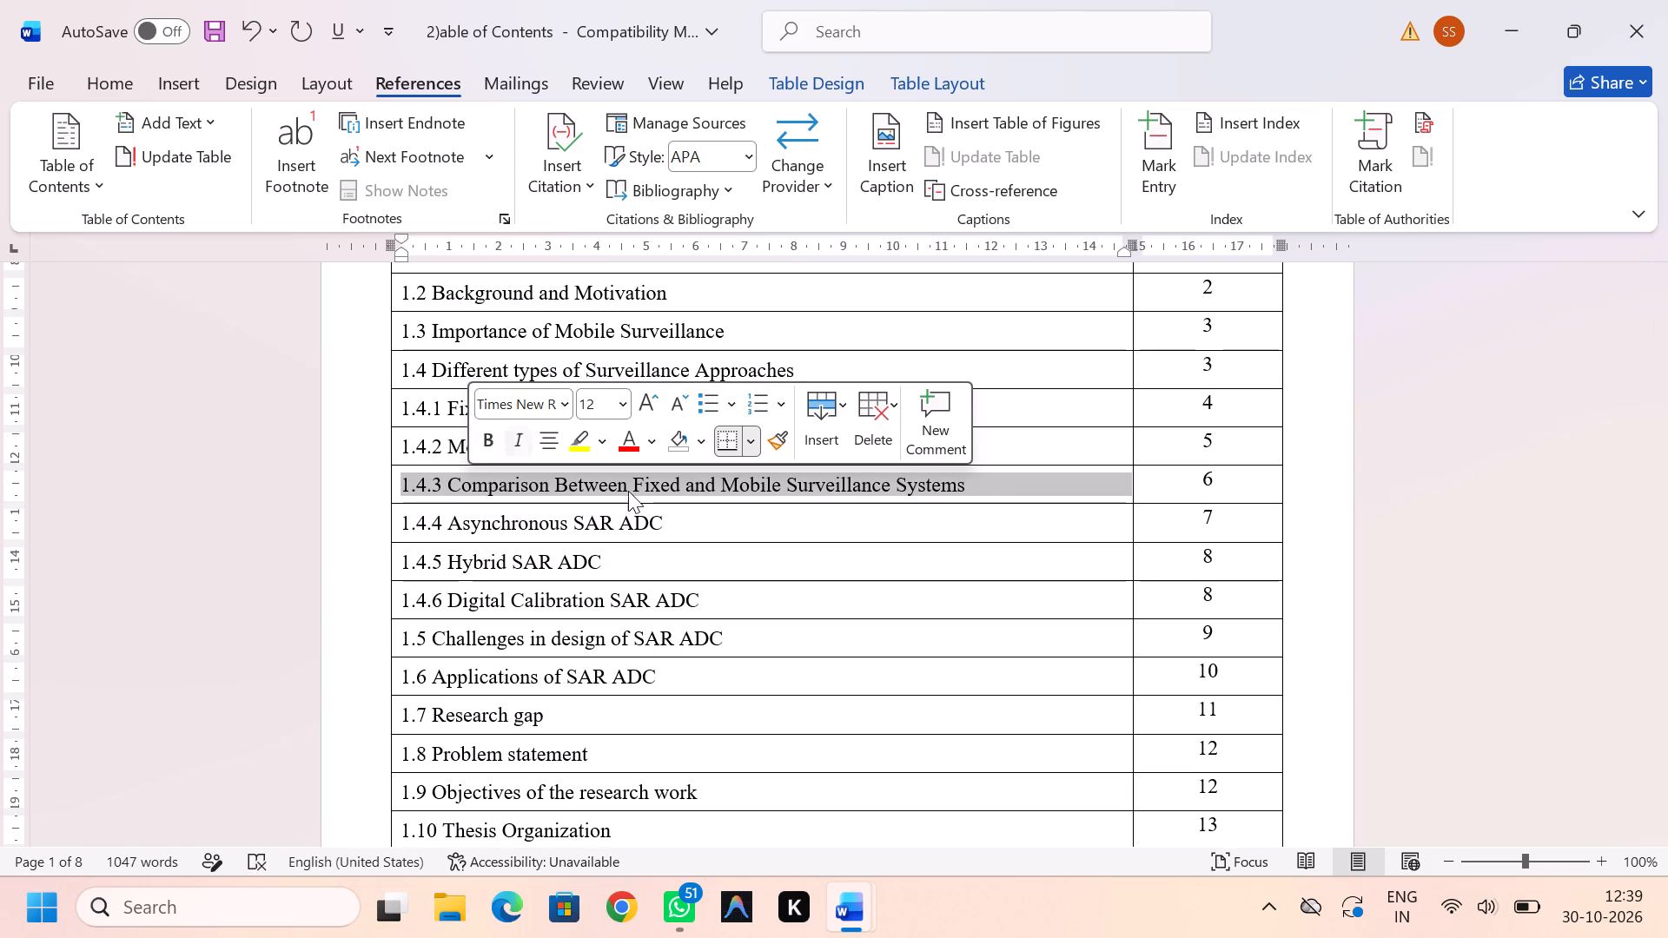
{"action": "left_click", "coordinate": [169, 500]}
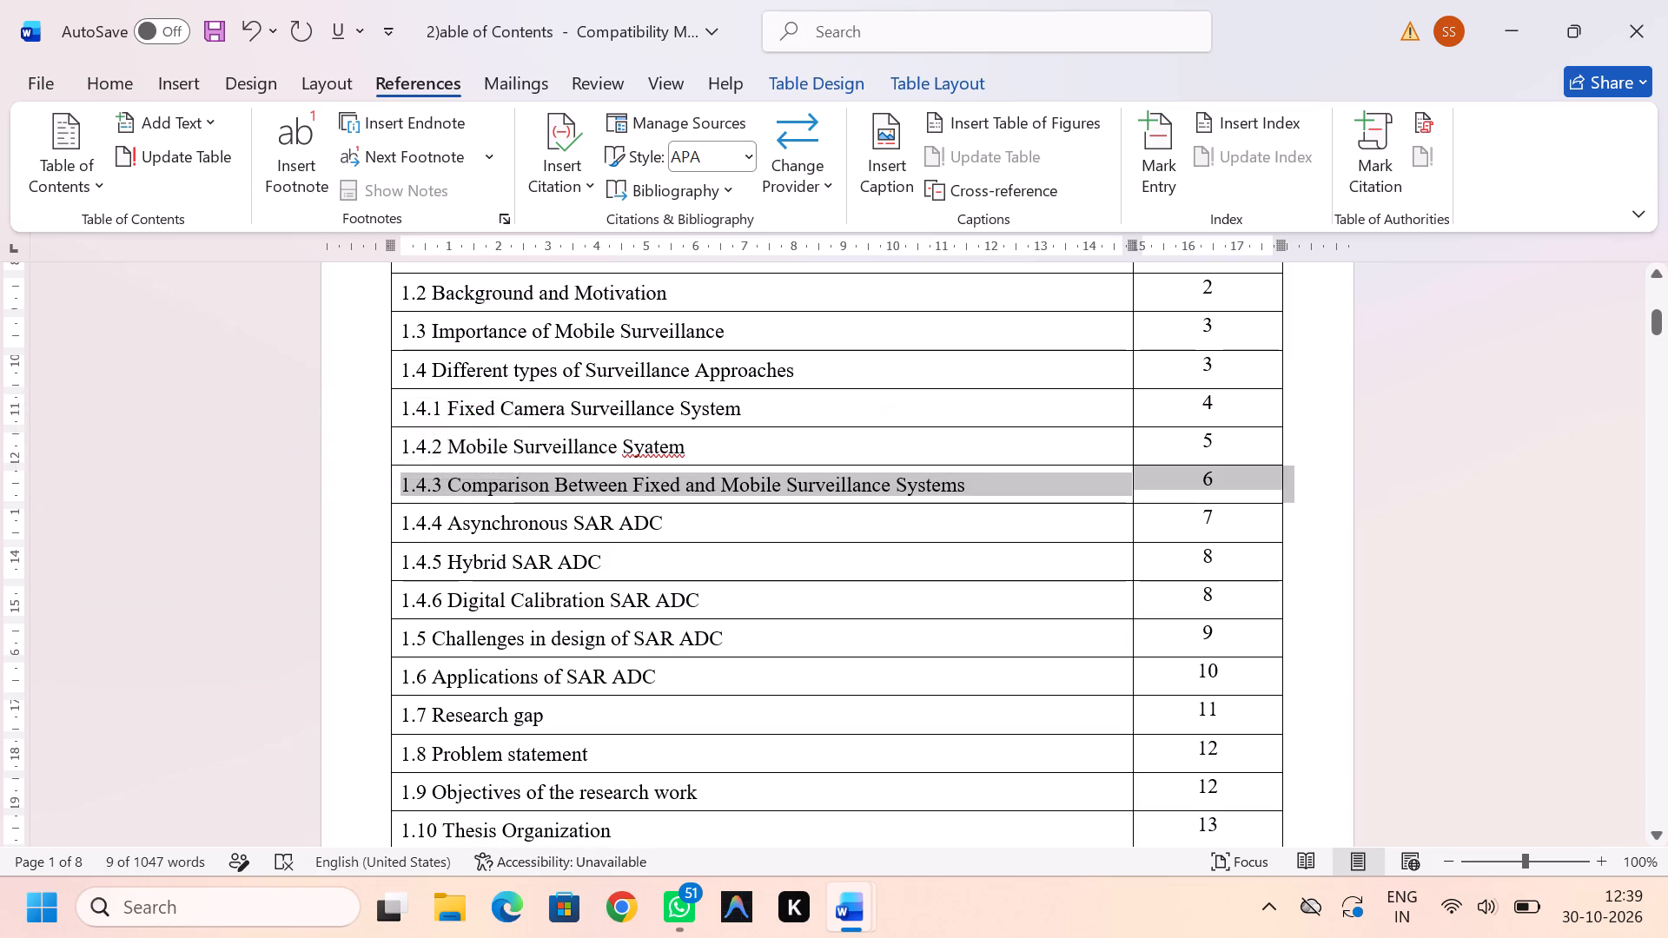
Copy the section 1.4.4 heading "Integration of Fixed and Mobile Surveillance Systems", without its number, from the last report document.
{"action": "double_click", "coordinate": [670, 535]}
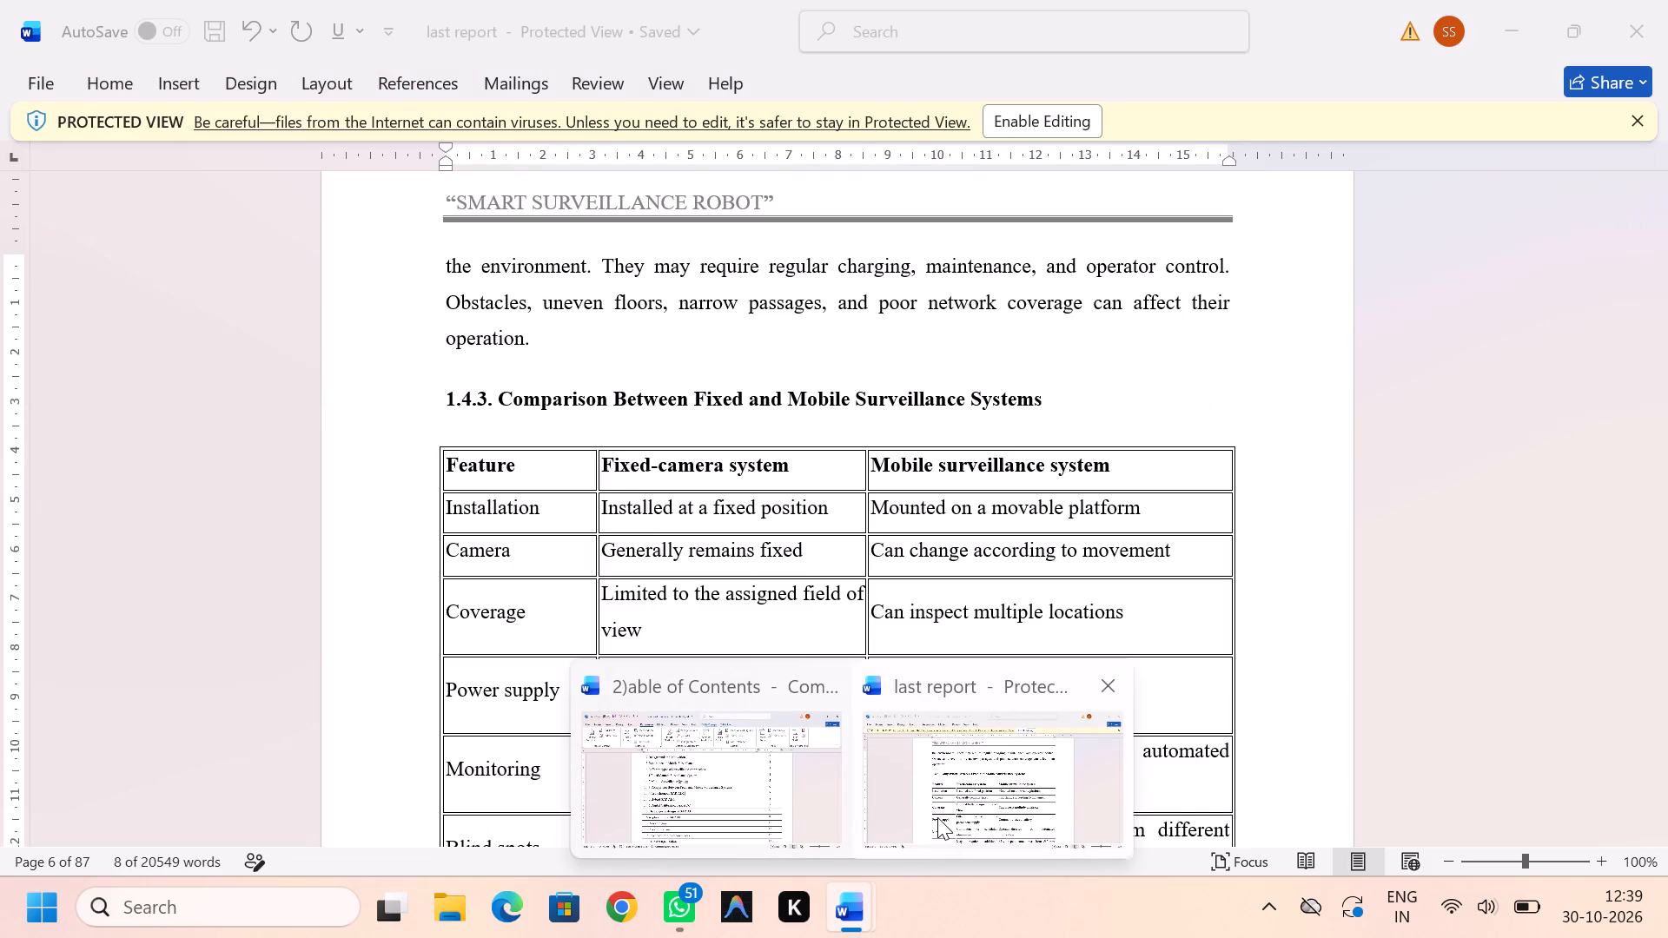
{"action": "left_click", "coordinate": [937, 817]}
{"action": "scroll", "coordinate": [859, 695], "scroll_direction": "down", "scroll_amount": 1}
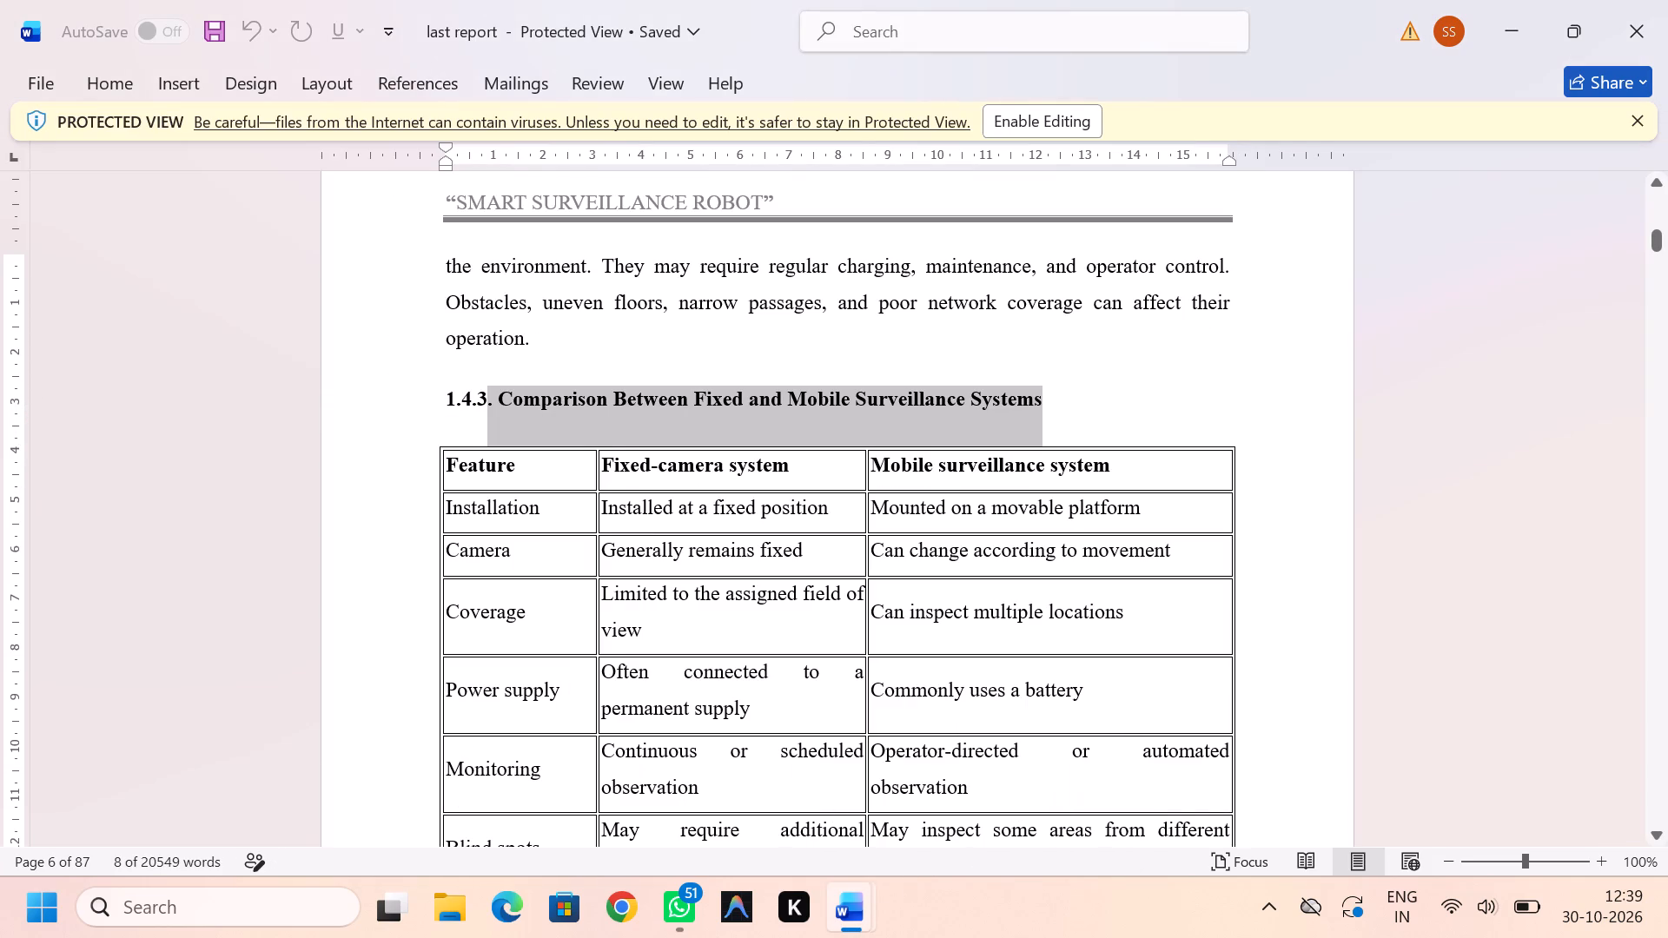
{"action": "left_click", "coordinate": [1345, 492]}
{"action": "scroll", "coordinate": [1345, 492], "scroll_direction": "down", "scroll_amount": 2}
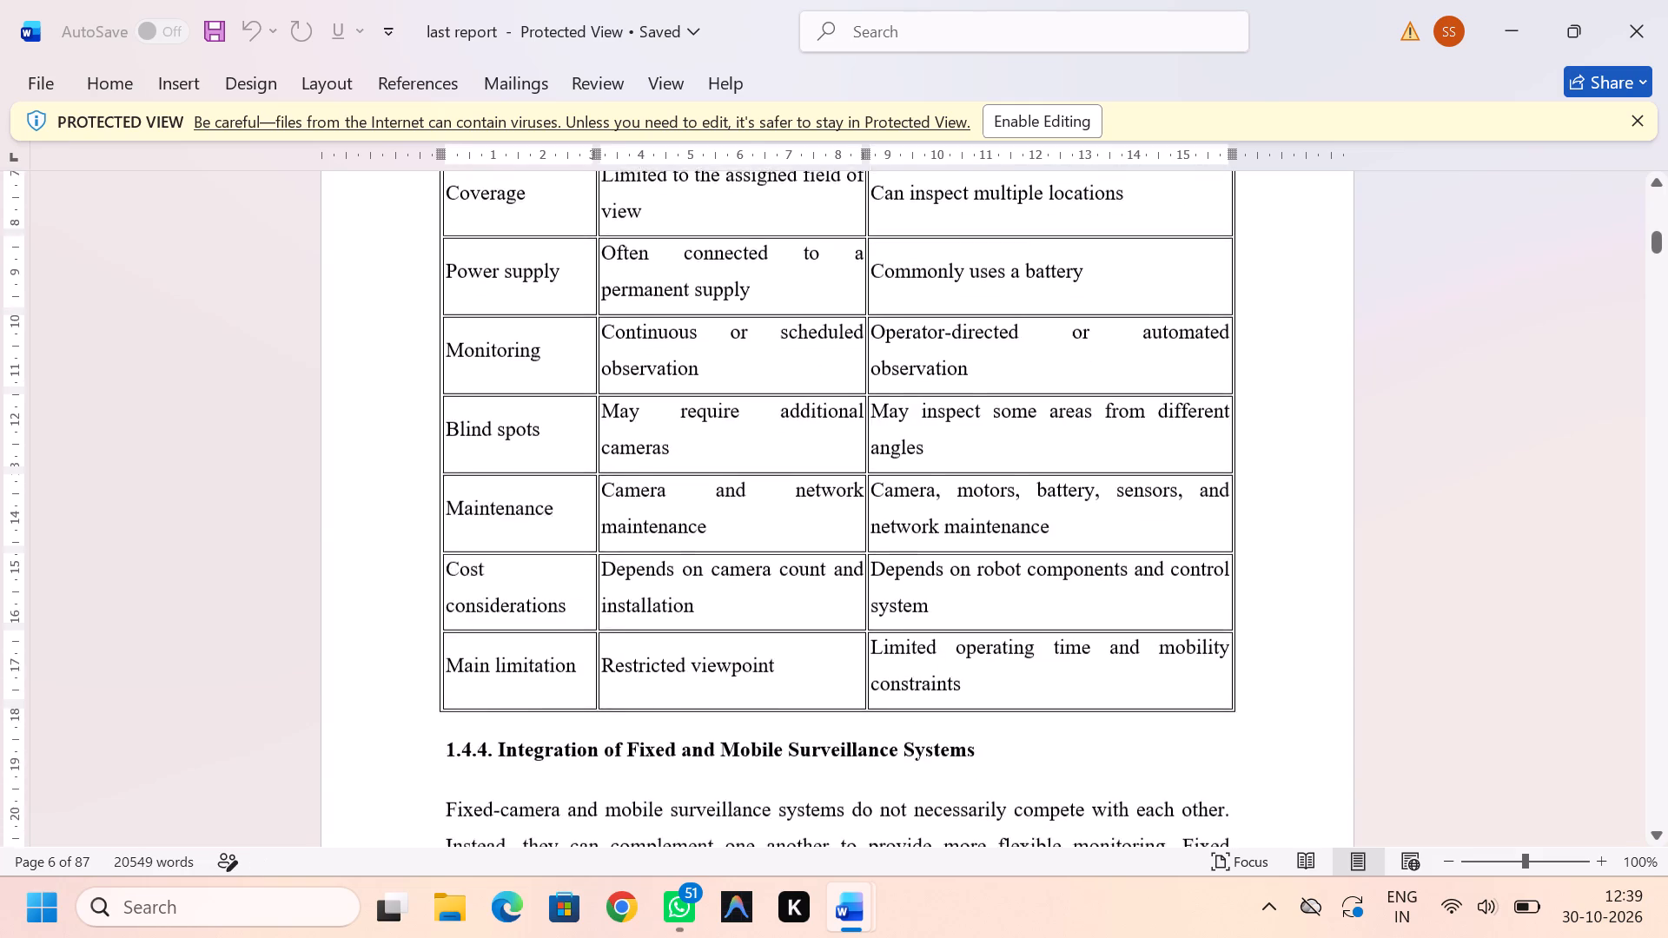
{"action": "scroll", "coordinate": [1345, 492], "scroll_direction": "down", "scroll_amount": 1}
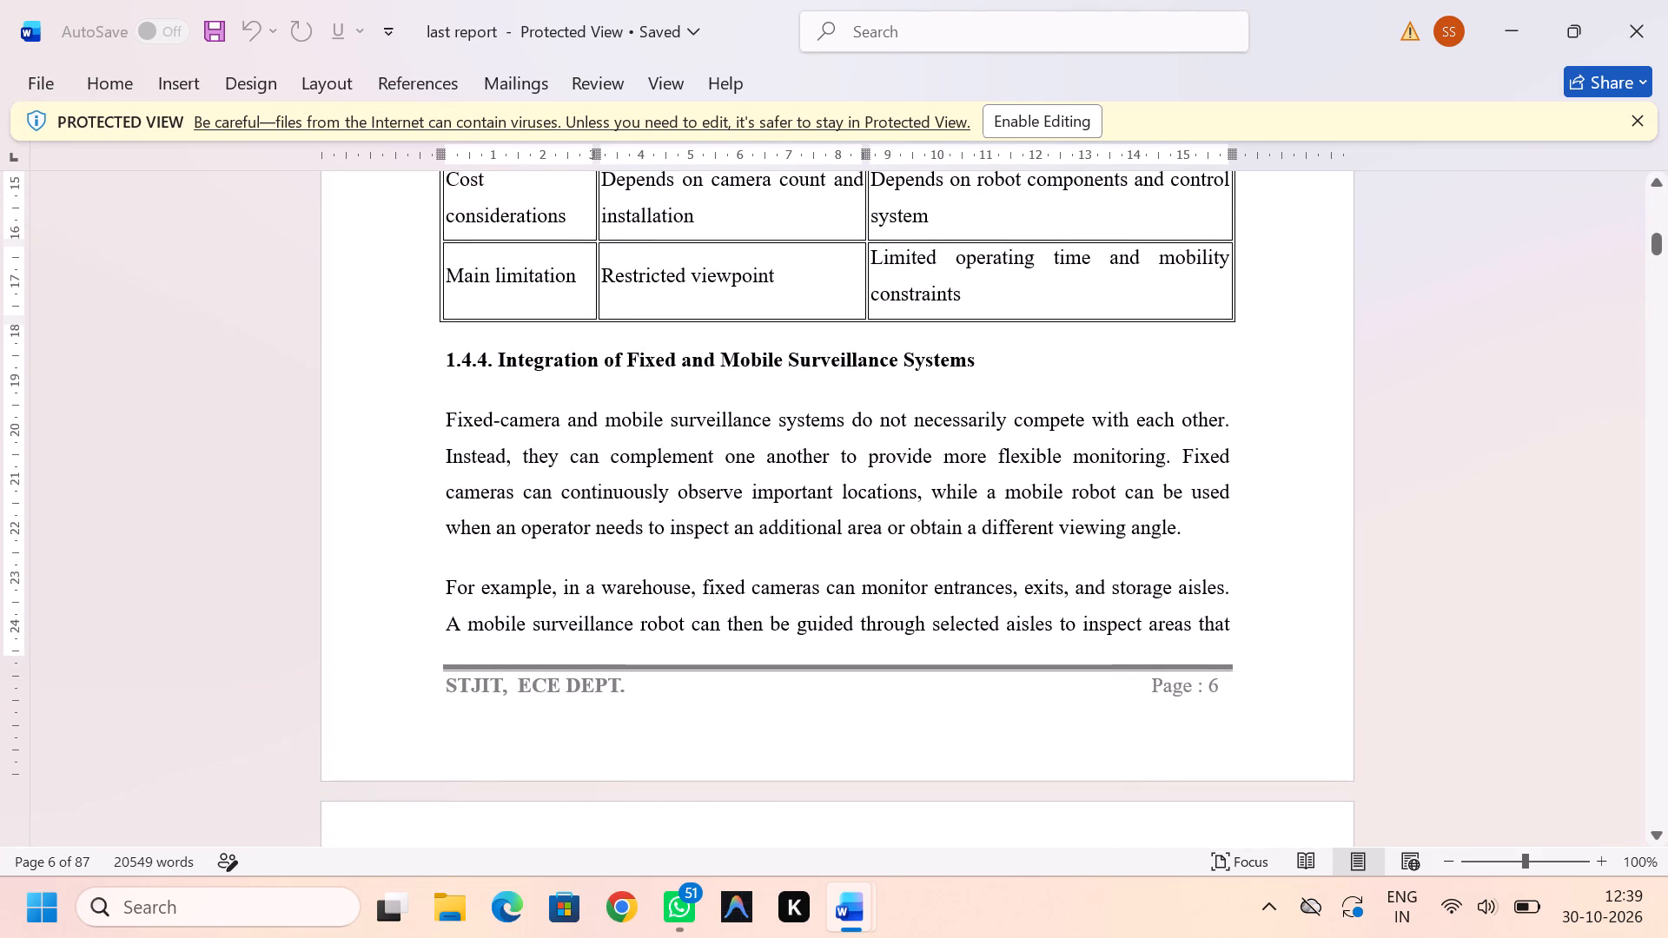
{"action": "left_click_drag", "start_coordinate": [974, 360], "coordinate": [747, 365]}
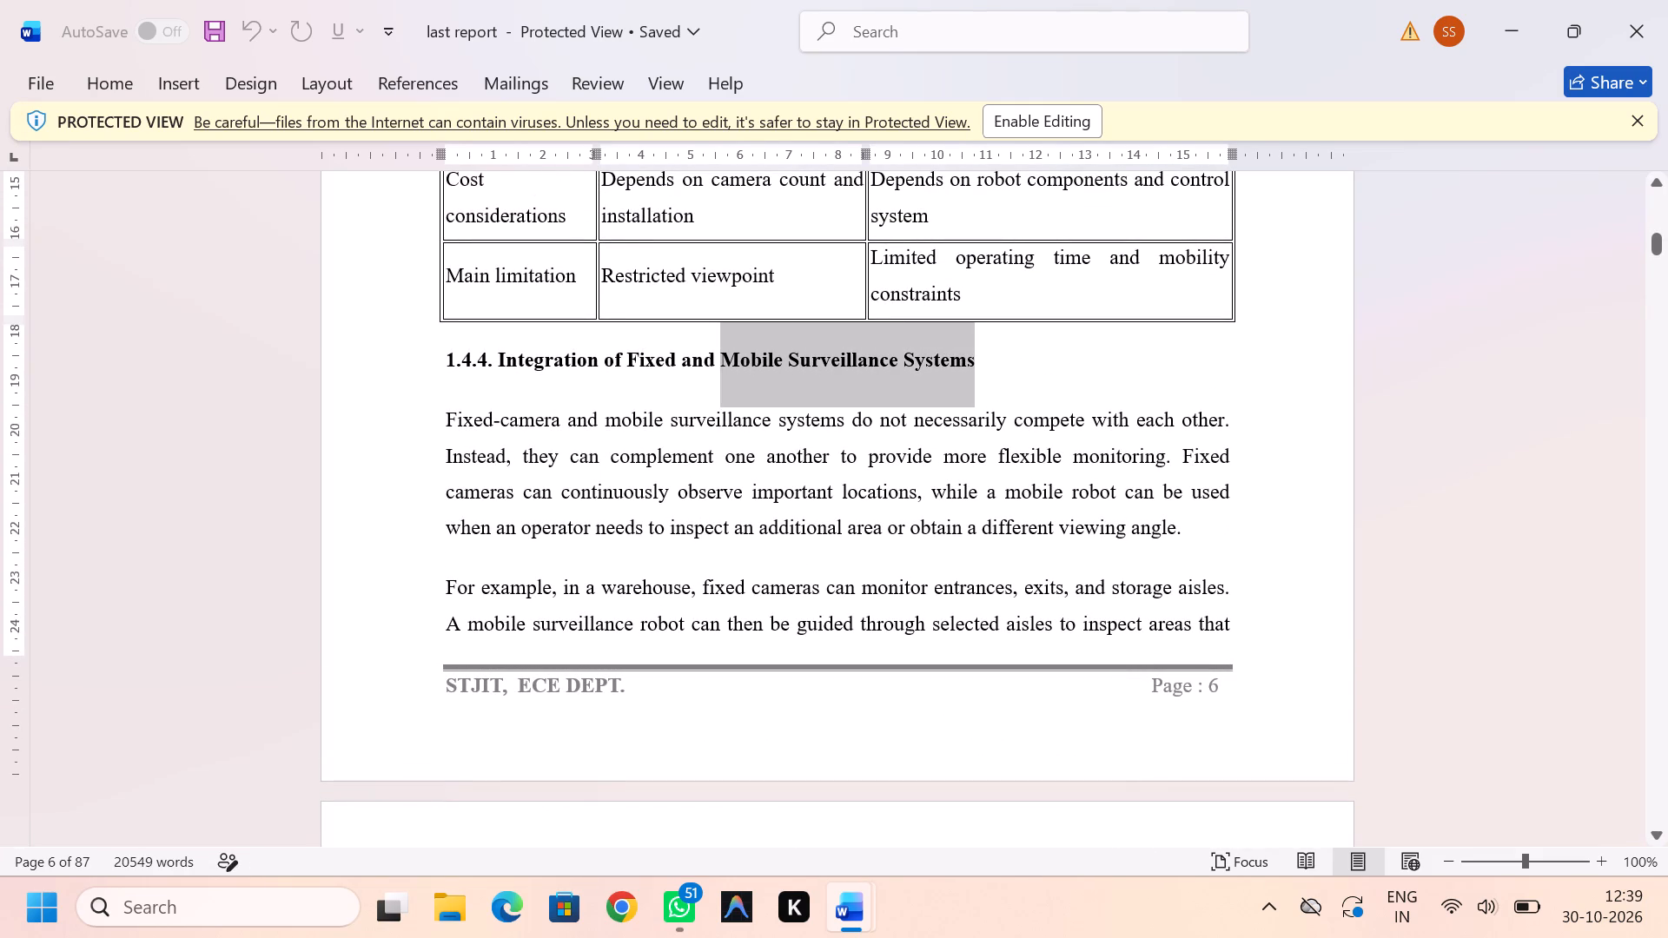
{"action": "left_click_drag", "start_coordinate": [747, 365], "coordinate": [553, 367]}
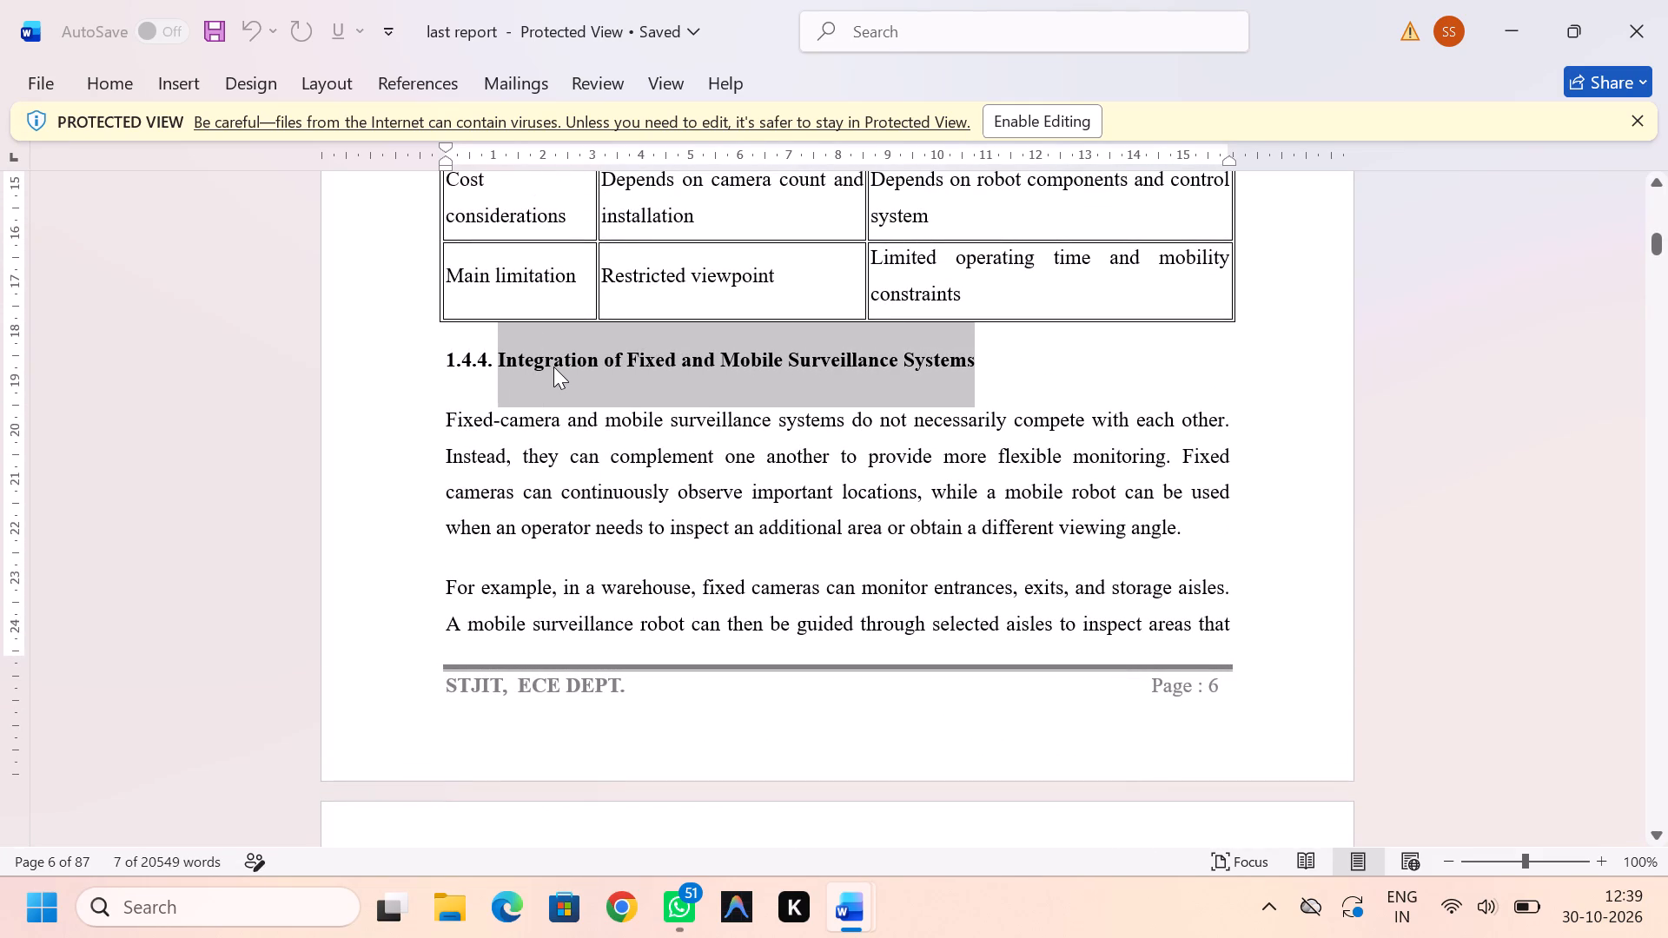
{"action": "key", "text": "ctrl+c"}
Replace the title of entry 1.4.4 in the table of contents with the copied "Integration of Fixed and Mobile Surveillance Systems", keeping its number.
{"action": "left_click", "coordinate": [754, 784]}
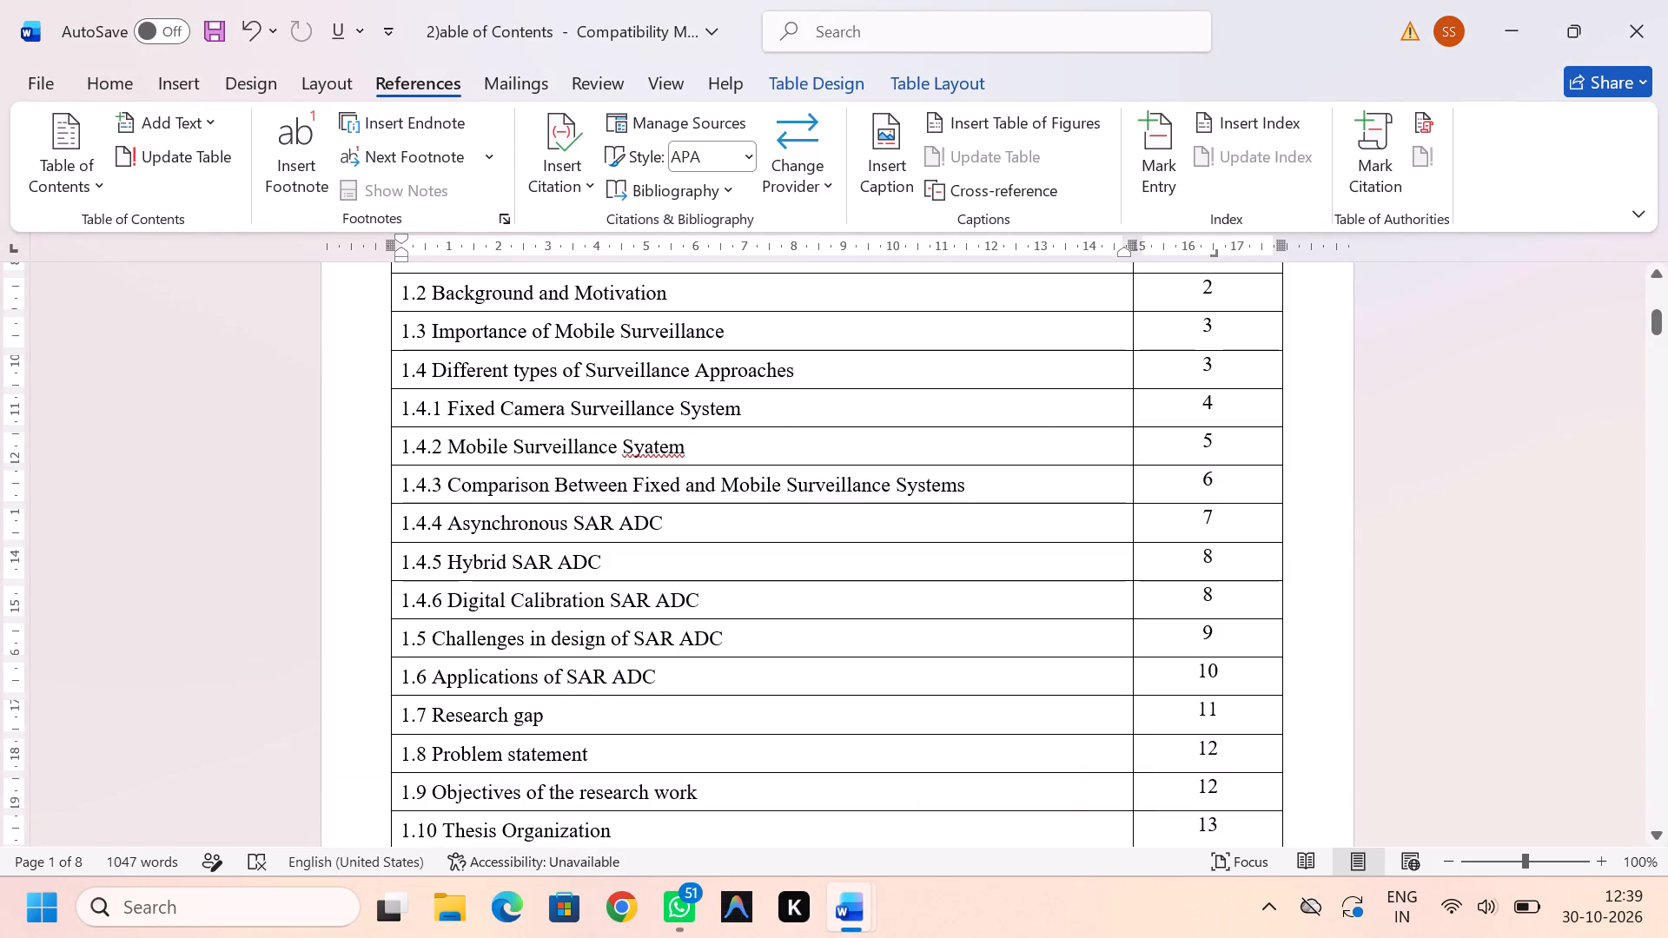
{"action": "key", "text": "BackSpace"}
{"action": "key", "text": "BackSpace"}
{"action": "key", "text": "BackSpace"}
{"action": "key", "text": "BackSpace"}
{"action": "key", "text": "BackSpace"}
{"action": "key", "text": "BackSpace"}
{"action": "key", "text": "BackSpace"}
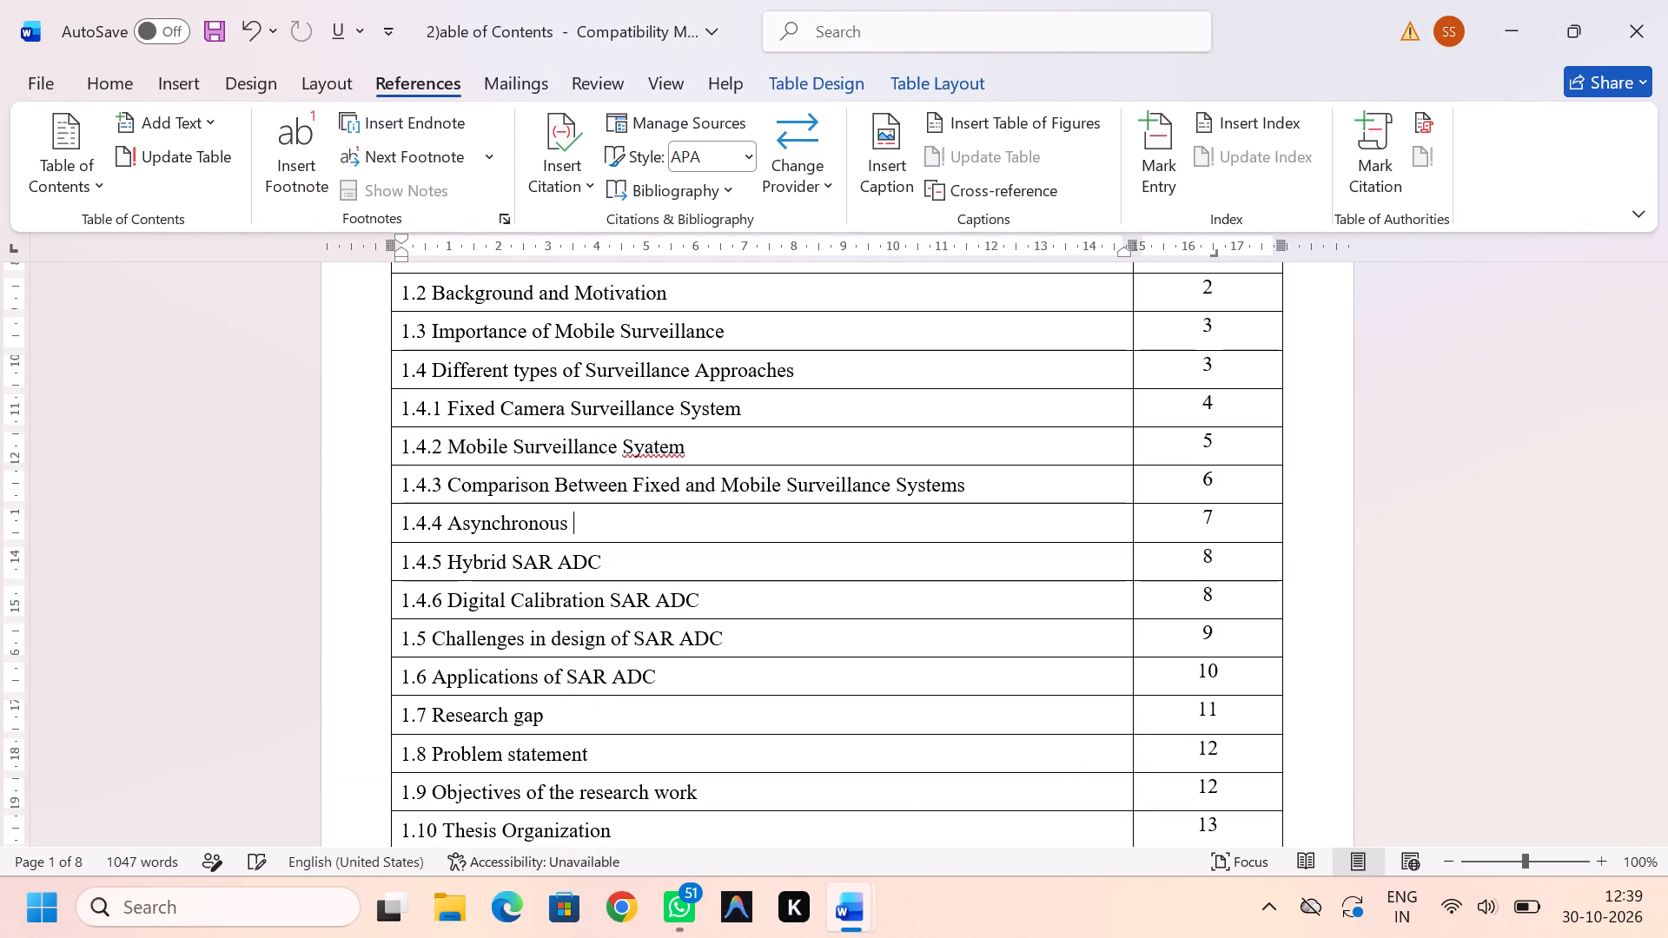
{"action": "key", "text": "BackSpace"}
{"action": "key", "text": "BackSpace"}
{"action": "key", "text": "BackSpace"}
{"action": "key", "text": "BackSpace"}
{"action": "key", "text": "BackSpace"}
{"action": "key", "text": "BackSpace"}
{"action": "key", "text": "BackSpace"}
{"action": "key", "text": "BackSpace"}
{"action": "key", "text": "BackSpace"}
{"action": "key", "text": "BackSpace"}
{"action": "key", "text": "BackSpace"}
{"action": "key", "text": "BackSpace"}
{"action": "key", "text": "BackSpace"}
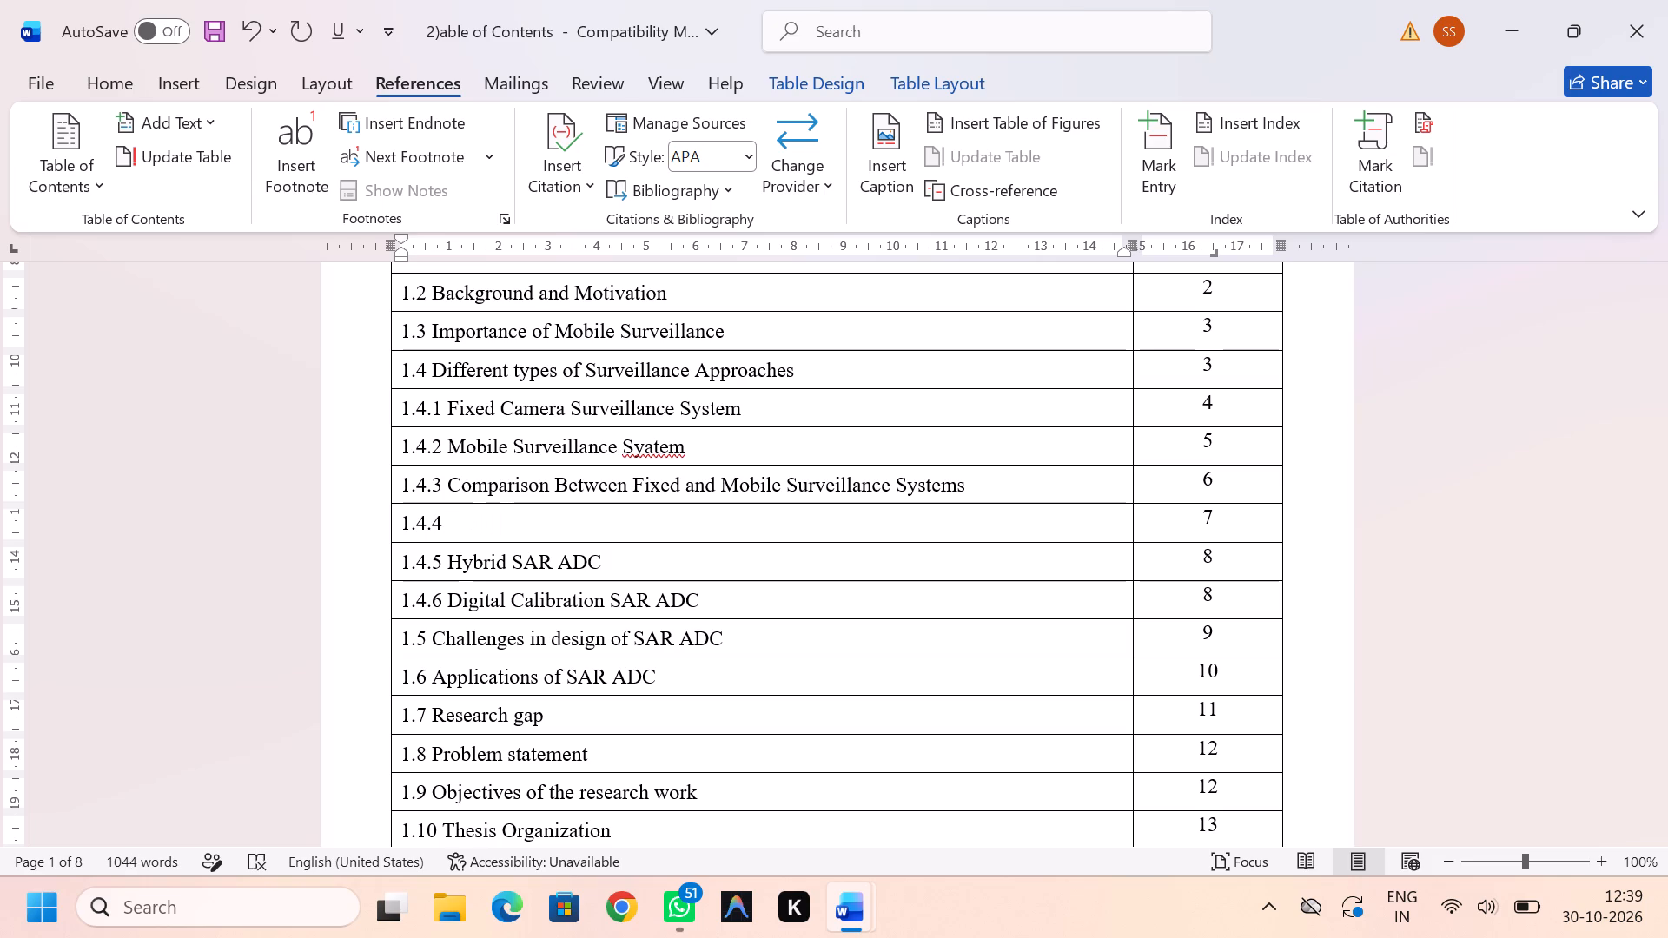
{"action": "key", "text": "ctrl+v"}
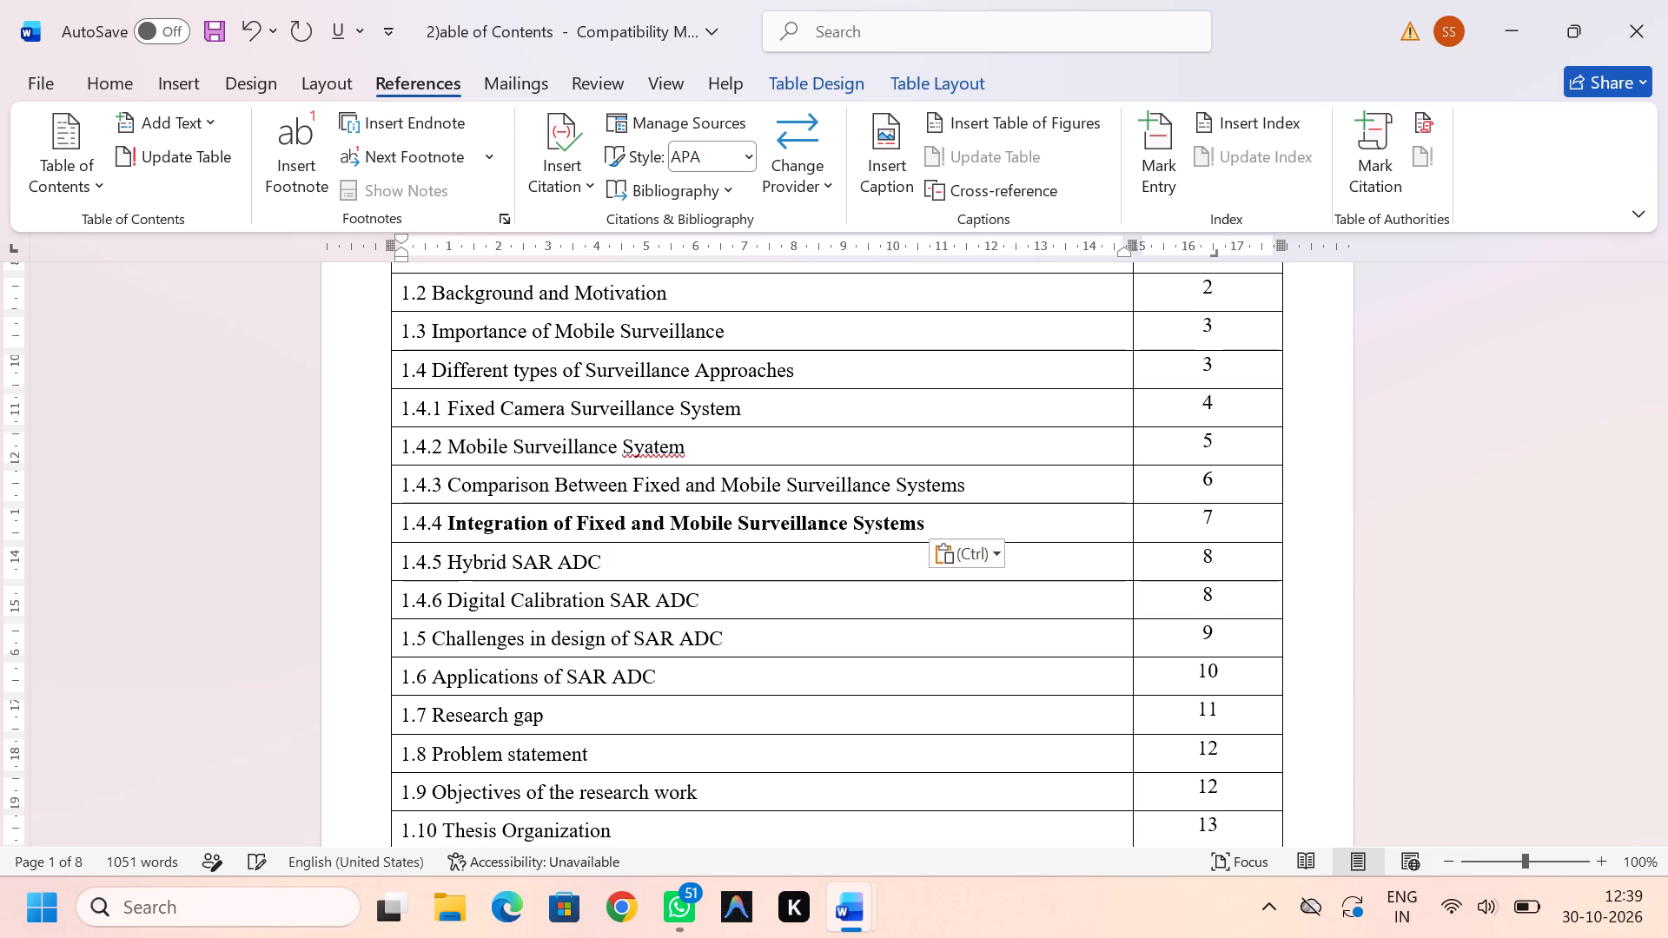
Copy the section 1.4.5 heading "Application to the Proposed Smart Surveillance Robot", without its number, from the last report document.
{"action": "left_click", "coordinate": [739, 557]}
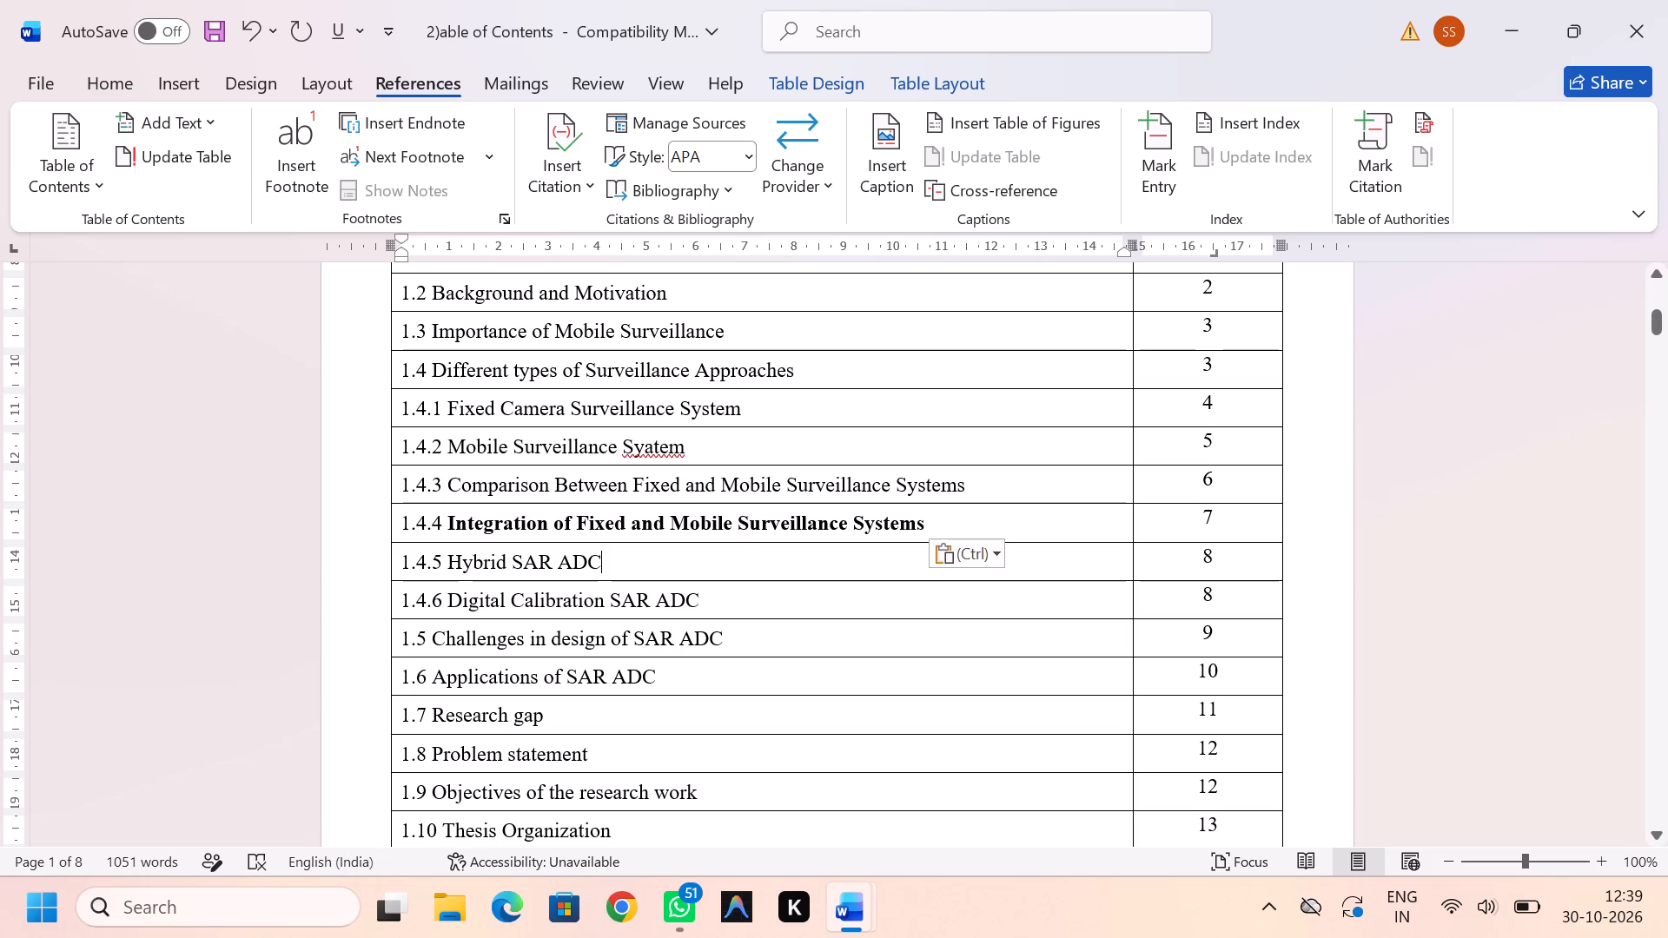
{"action": "left_click", "coordinate": [843, 876]}
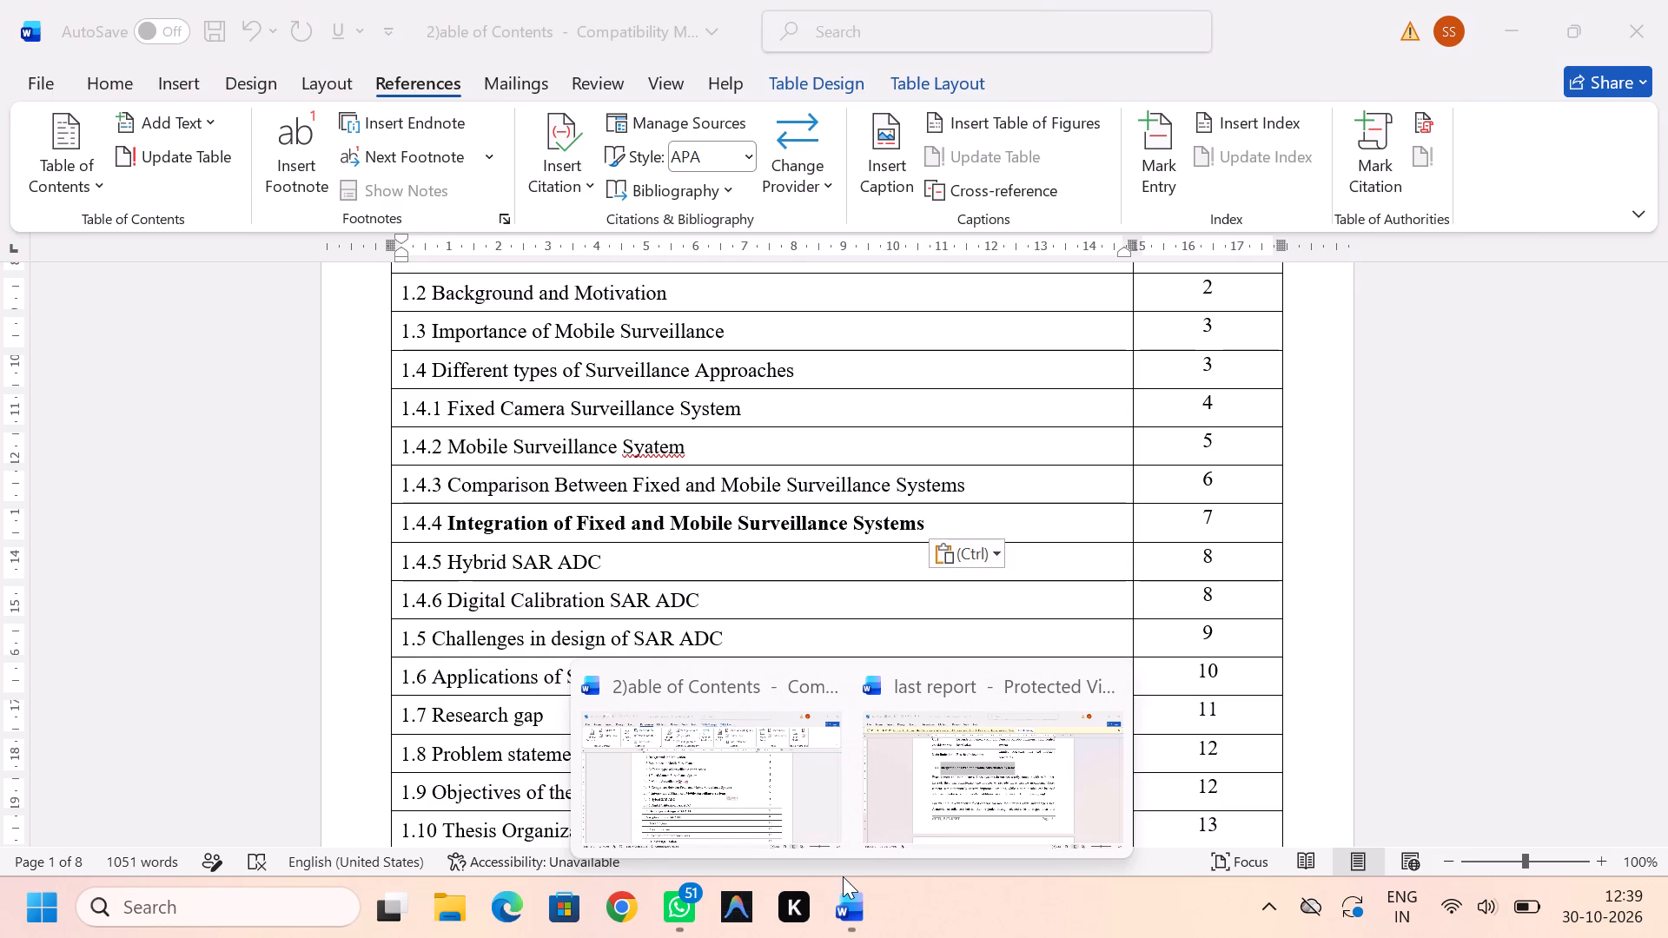
{"action": "left_click", "coordinate": [929, 807]}
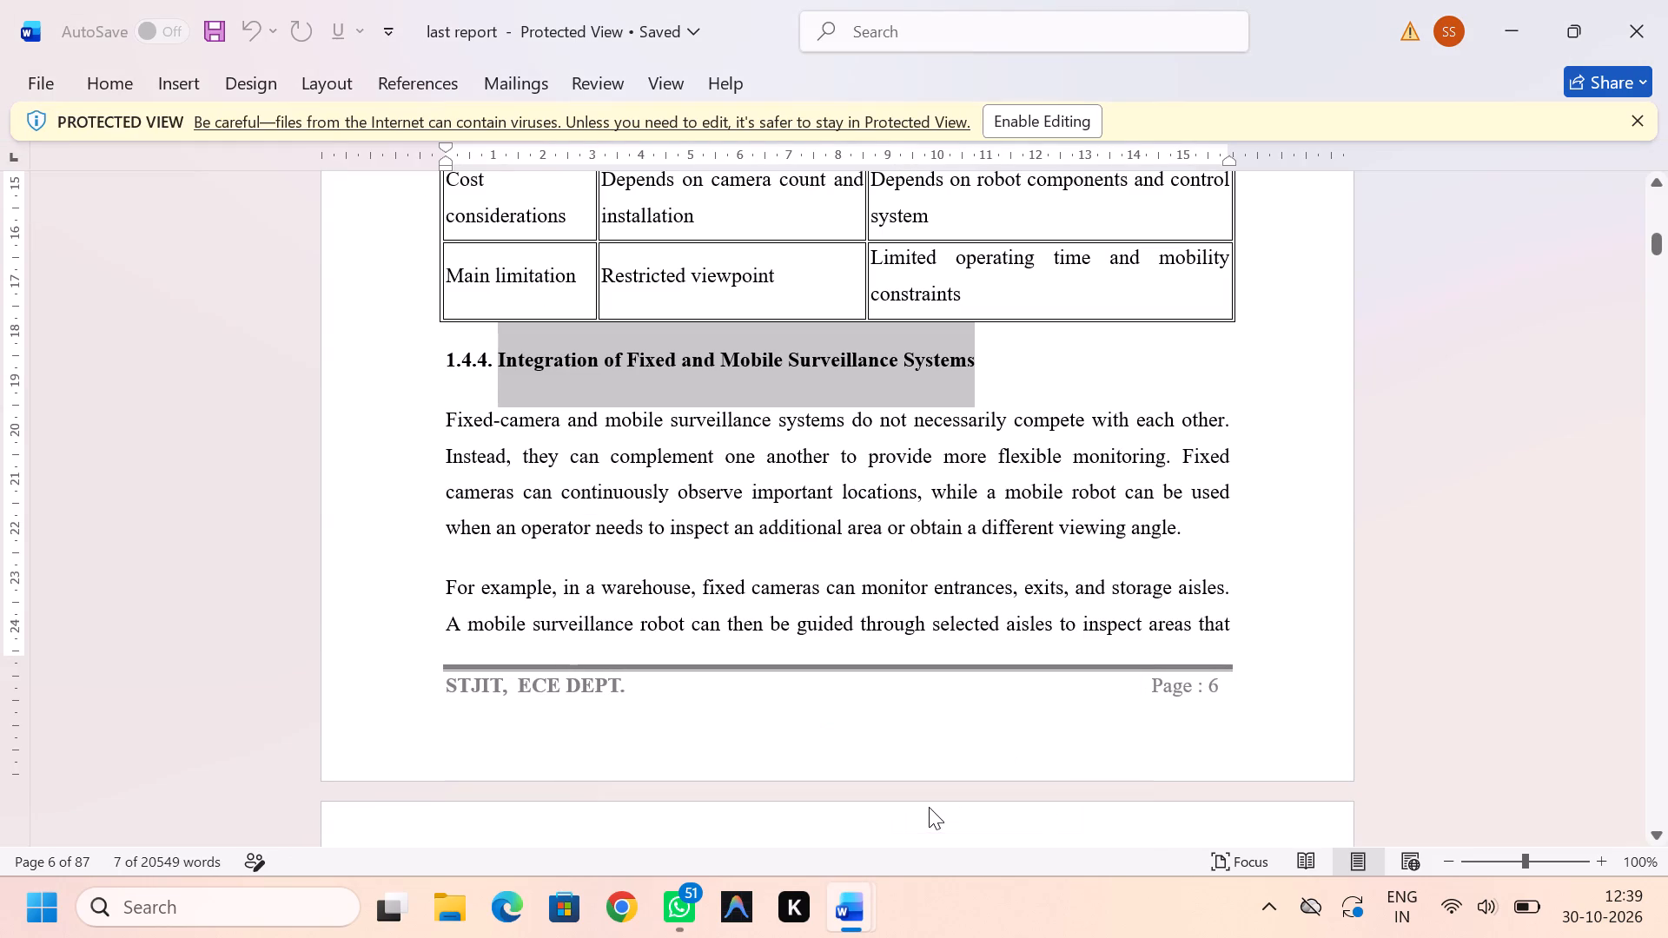
{"action": "scroll", "coordinate": [970, 708], "scroll_direction": "down", "scroll_amount": 3}
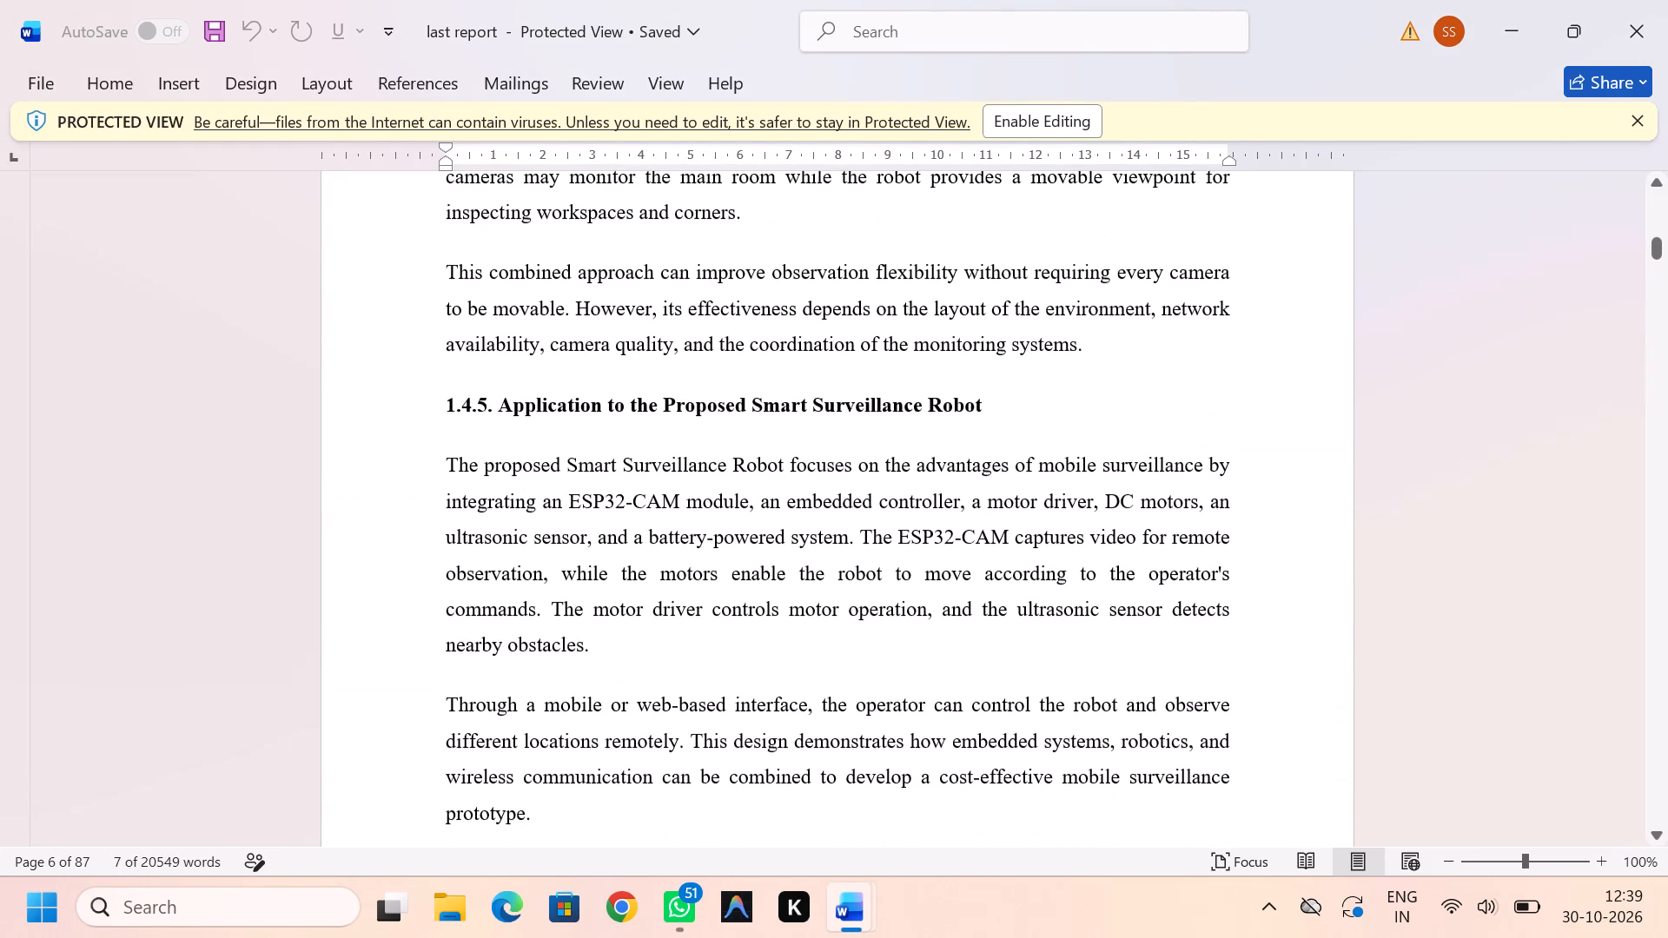
{"action": "left_click_drag", "start_coordinate": [985, 406], "coordinate": [731, 444]}
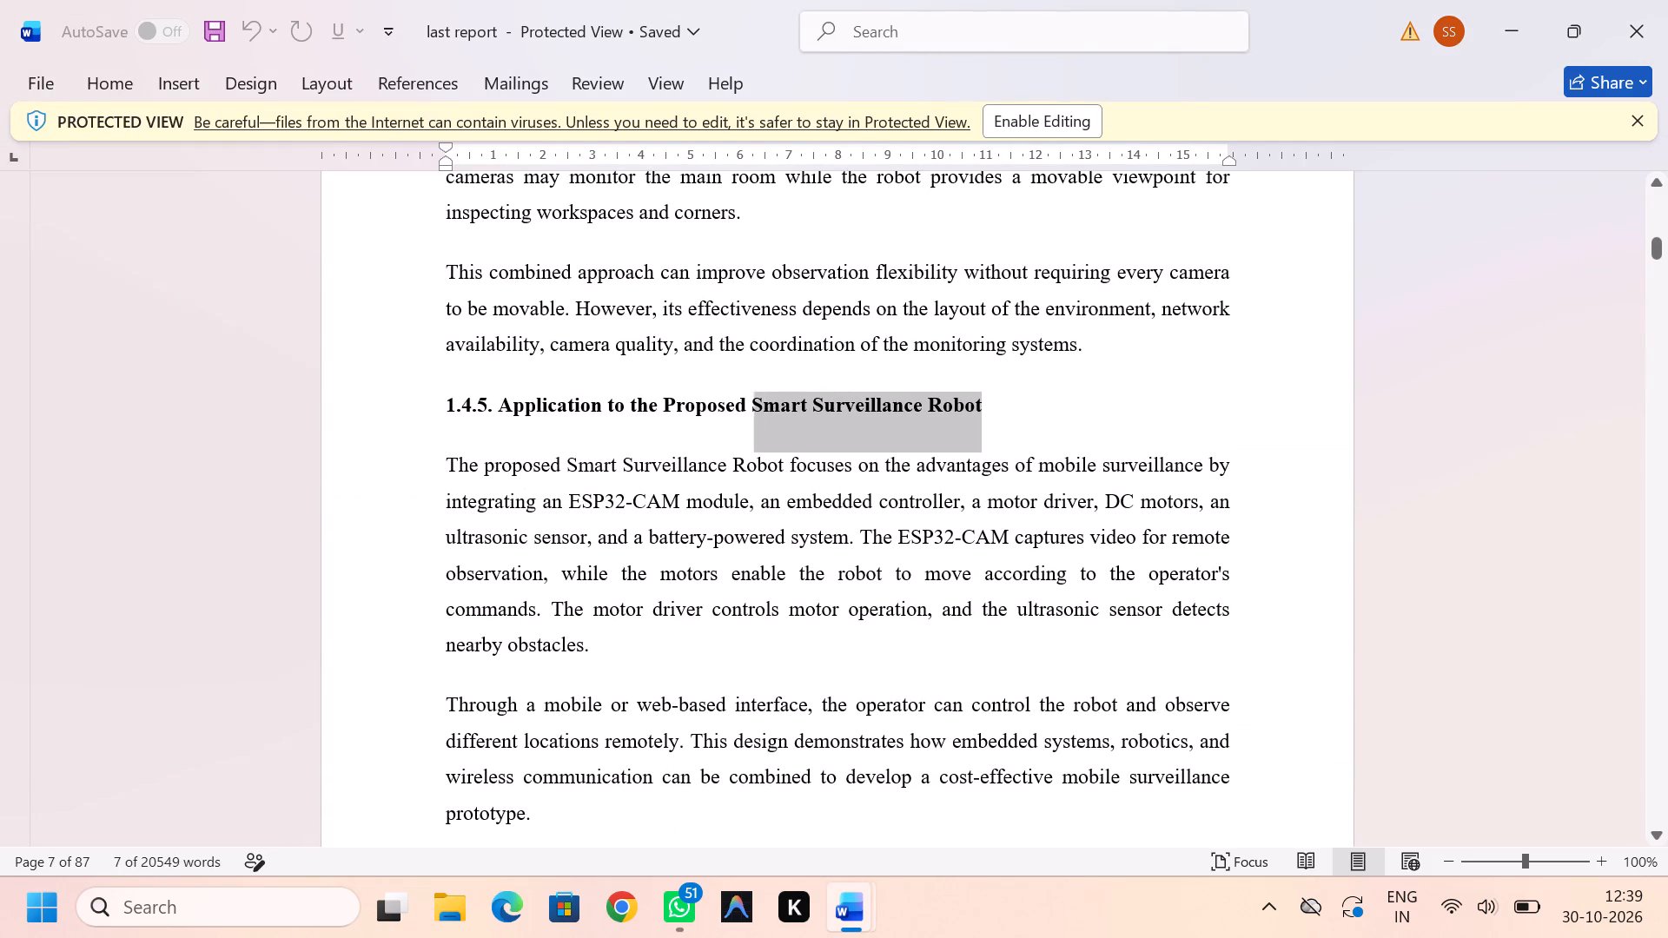
{"action": "left_click_drag", "start_coordinate": [731, 444], "coordinate": [533, 418]}
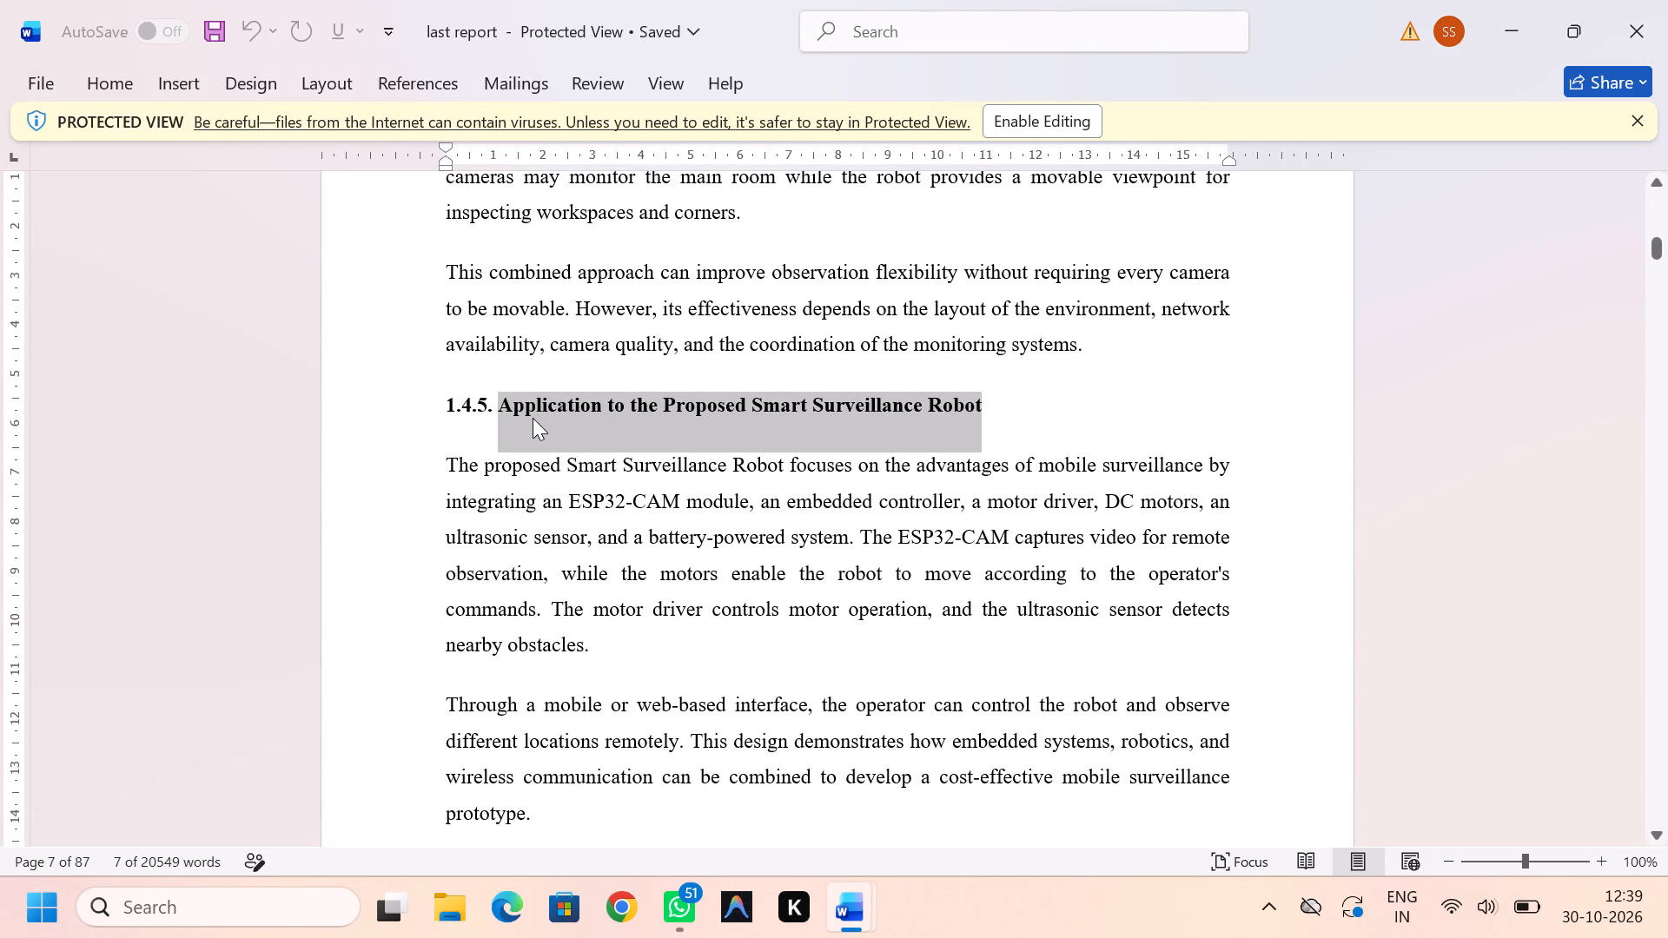
{"action": "key", "text": "ctrl+c"}
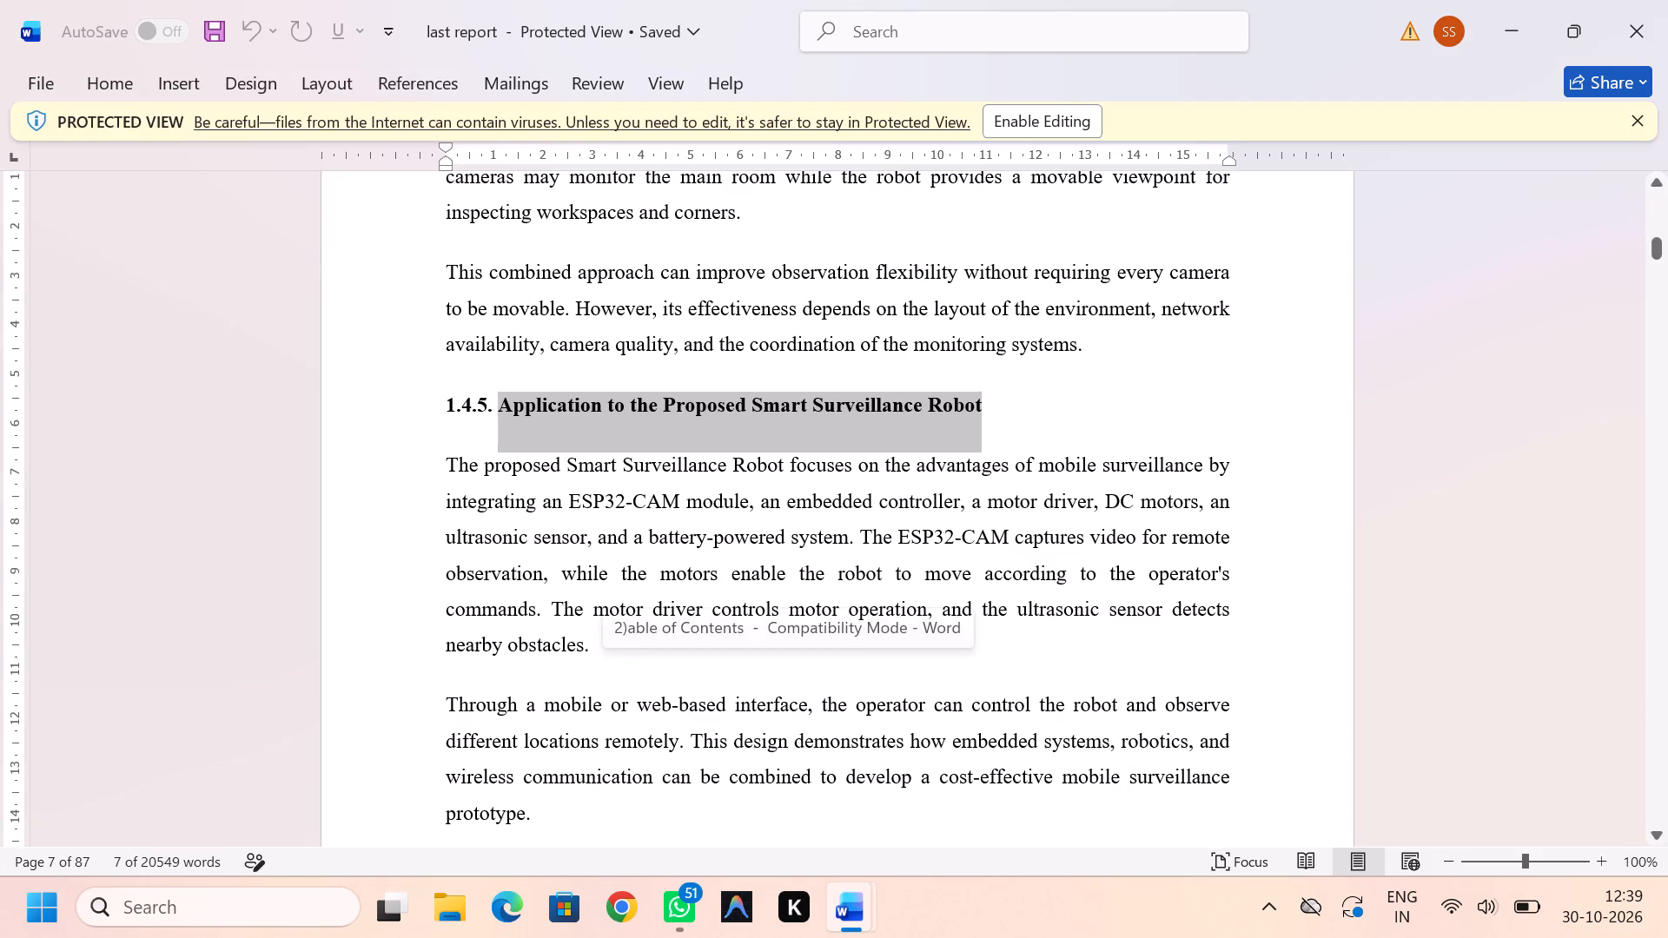
Replace the title of entry 1.4.5 in the table of contents with the copied "Application to the Proposed Smart Surveillance Robot", keeping its number.
{"action": "left_click", "coordinate": [794, 810]}
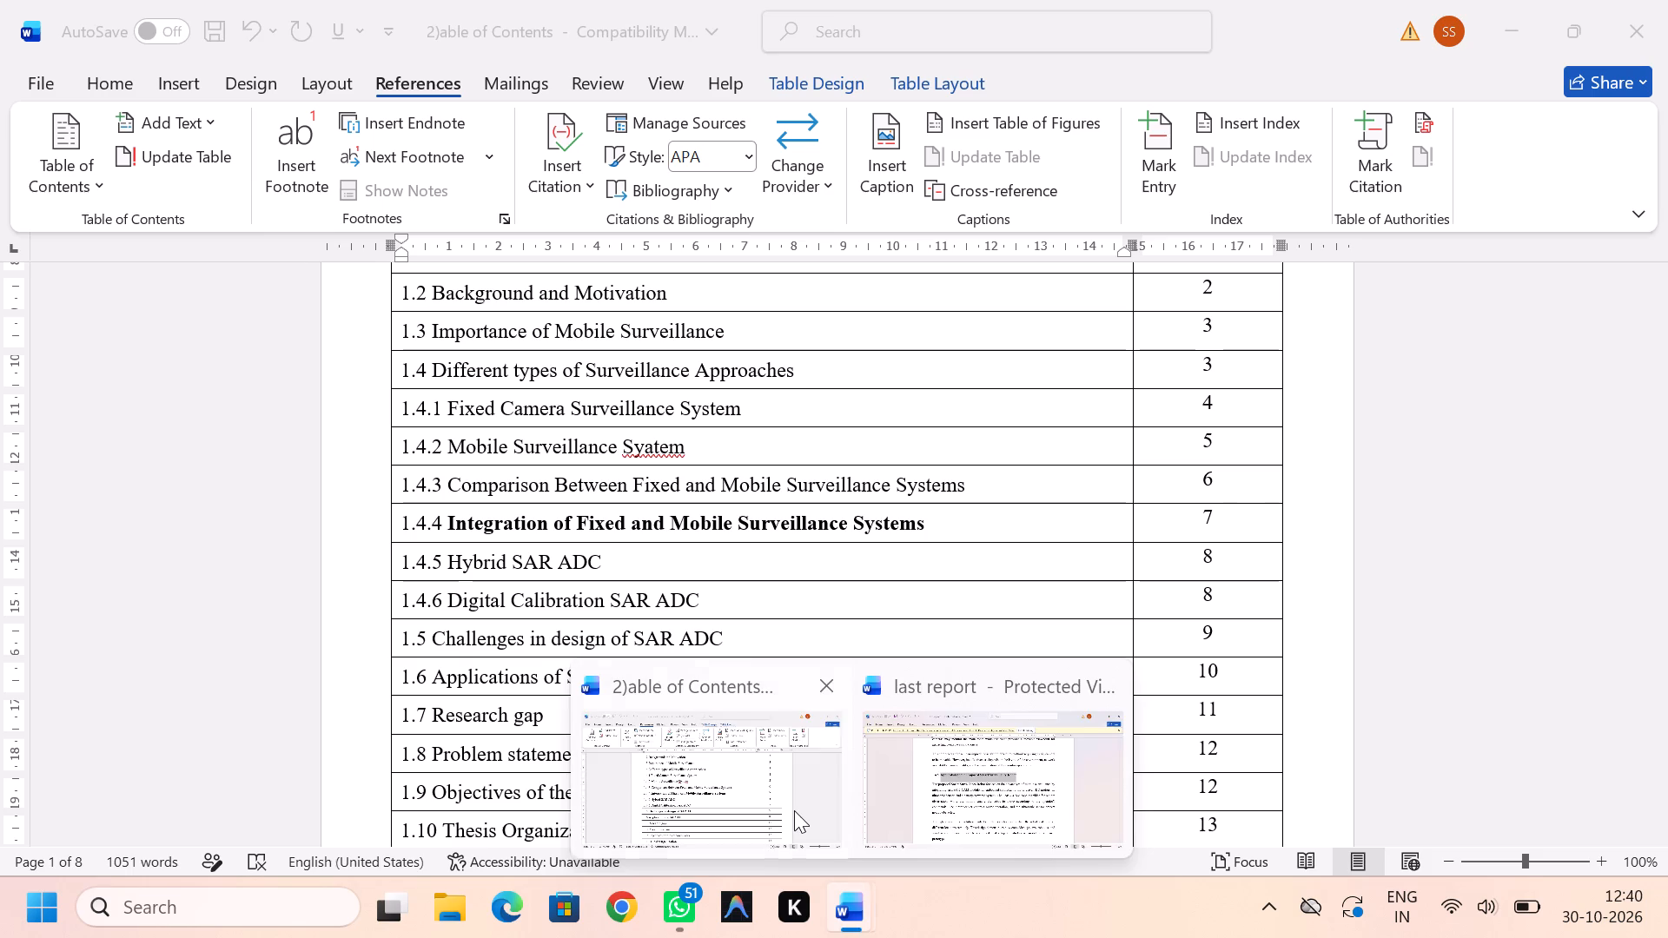
{"action": "key", "text": "BackSpace"}
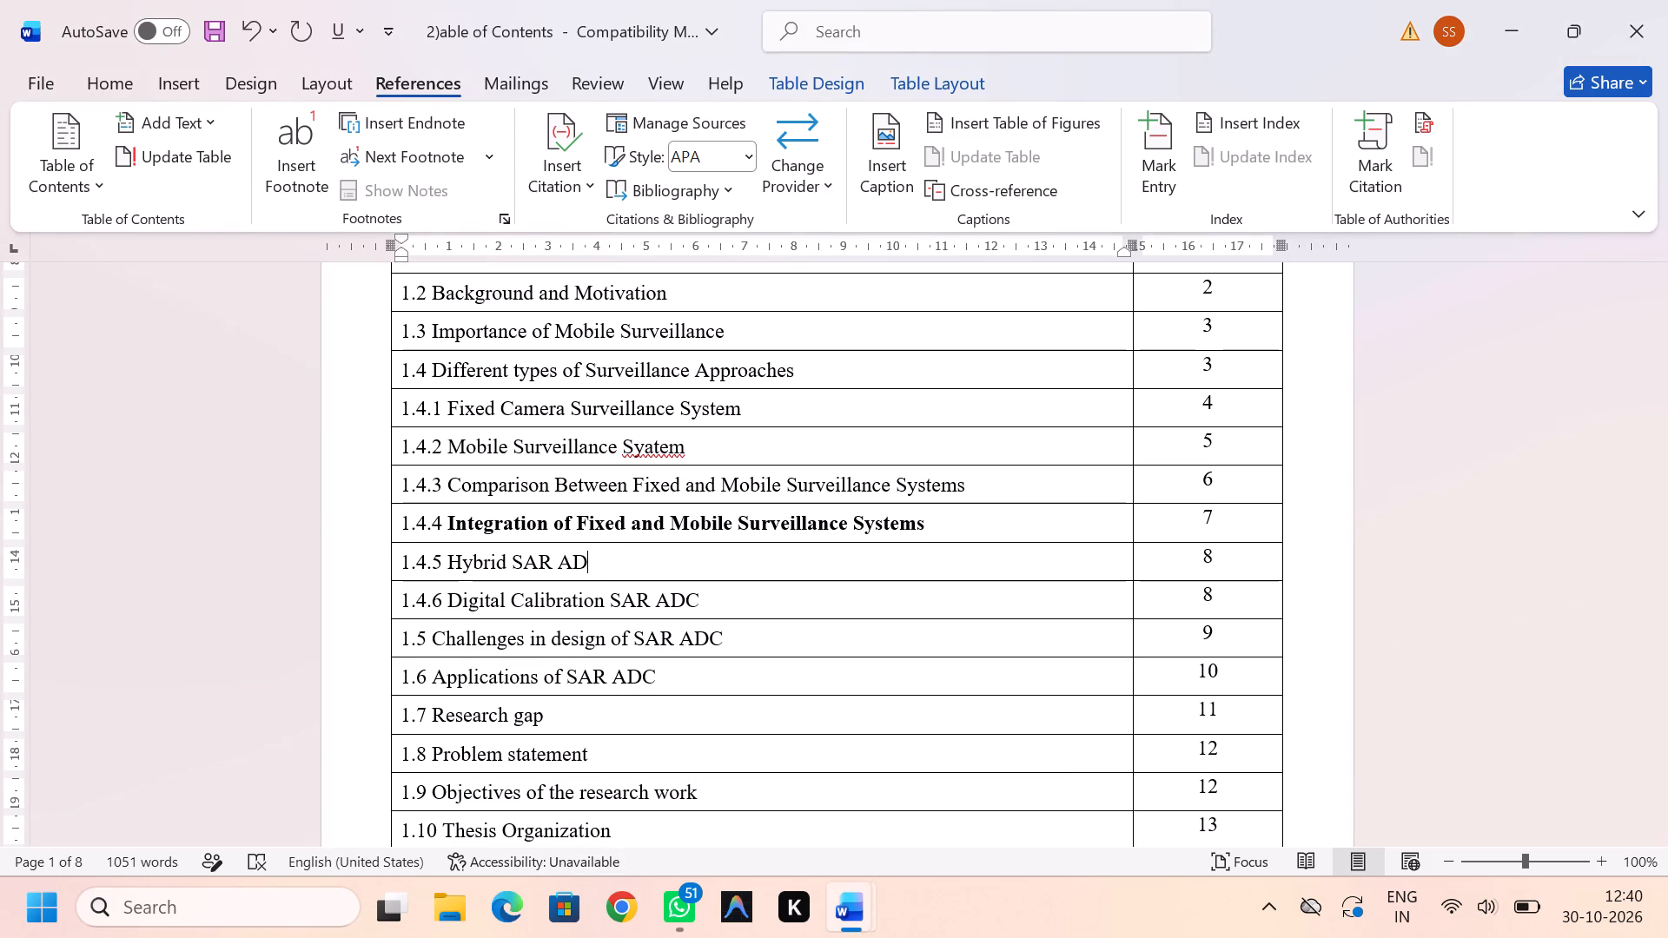
{"action": "key", "text": "ctrl+BackSpace"}
{"action": "key", "text": "ctrl+BackSpace"}
{"action": "key", "text": "ctrl+BackSpace"}
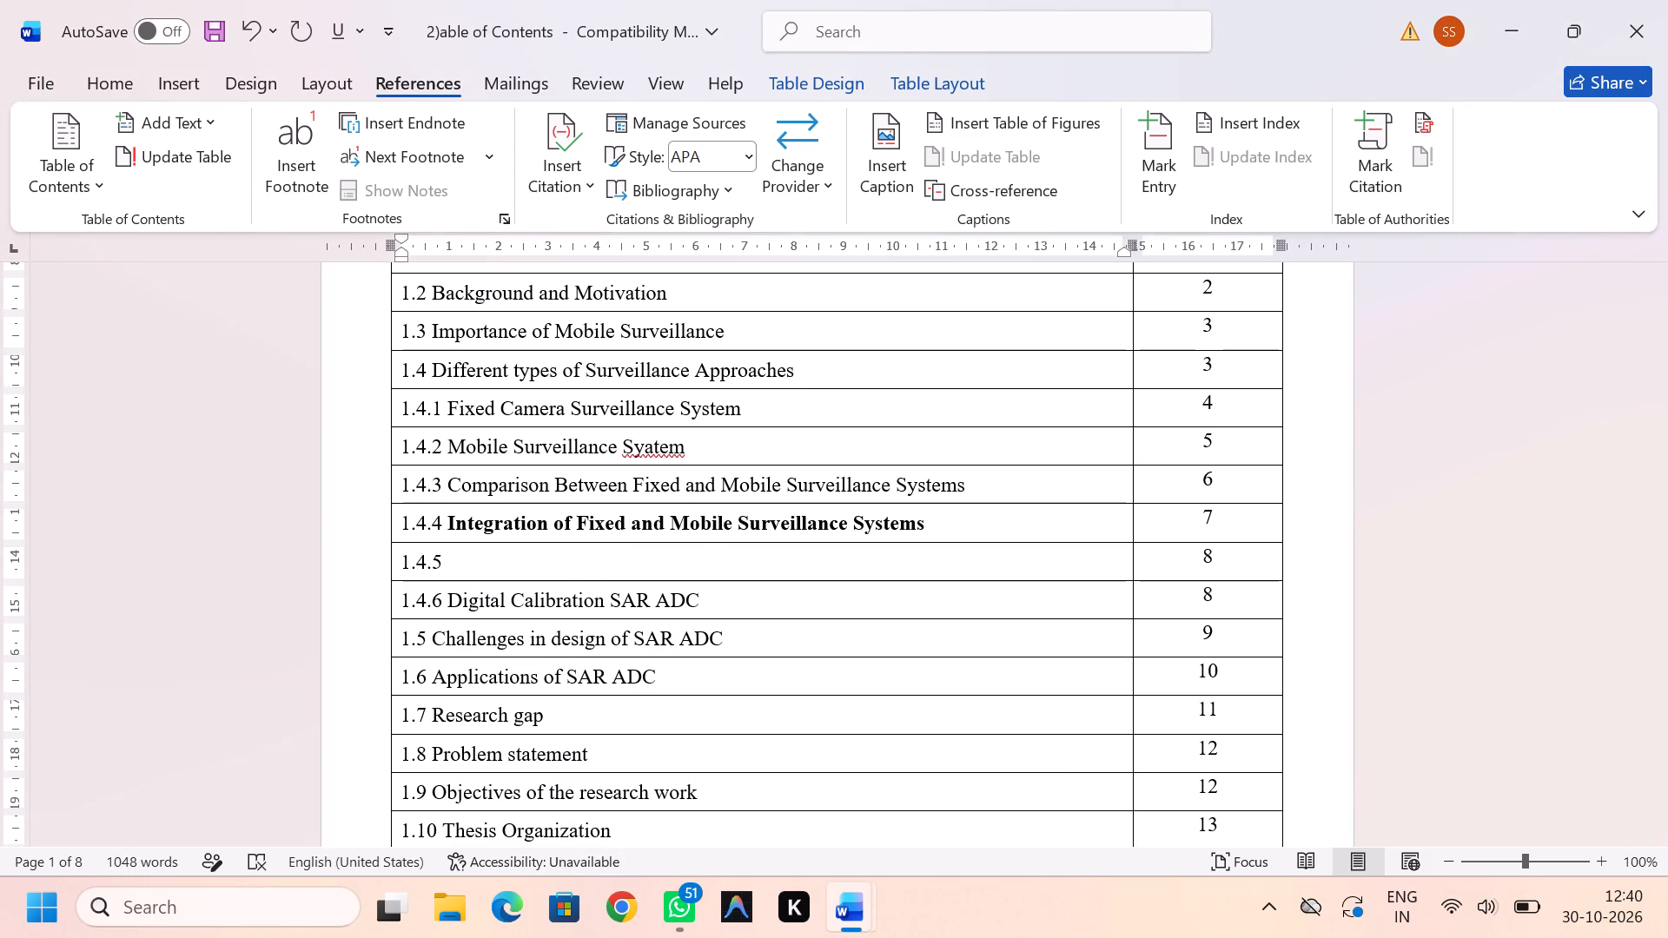
{"action": "key", "text": "ctrl+v"}
Copy the section 1.5 heading "Challenges in Manual Monitoring", without its number, from the last report document.
{"action": "left_click", "coordinate": [726, 614]}
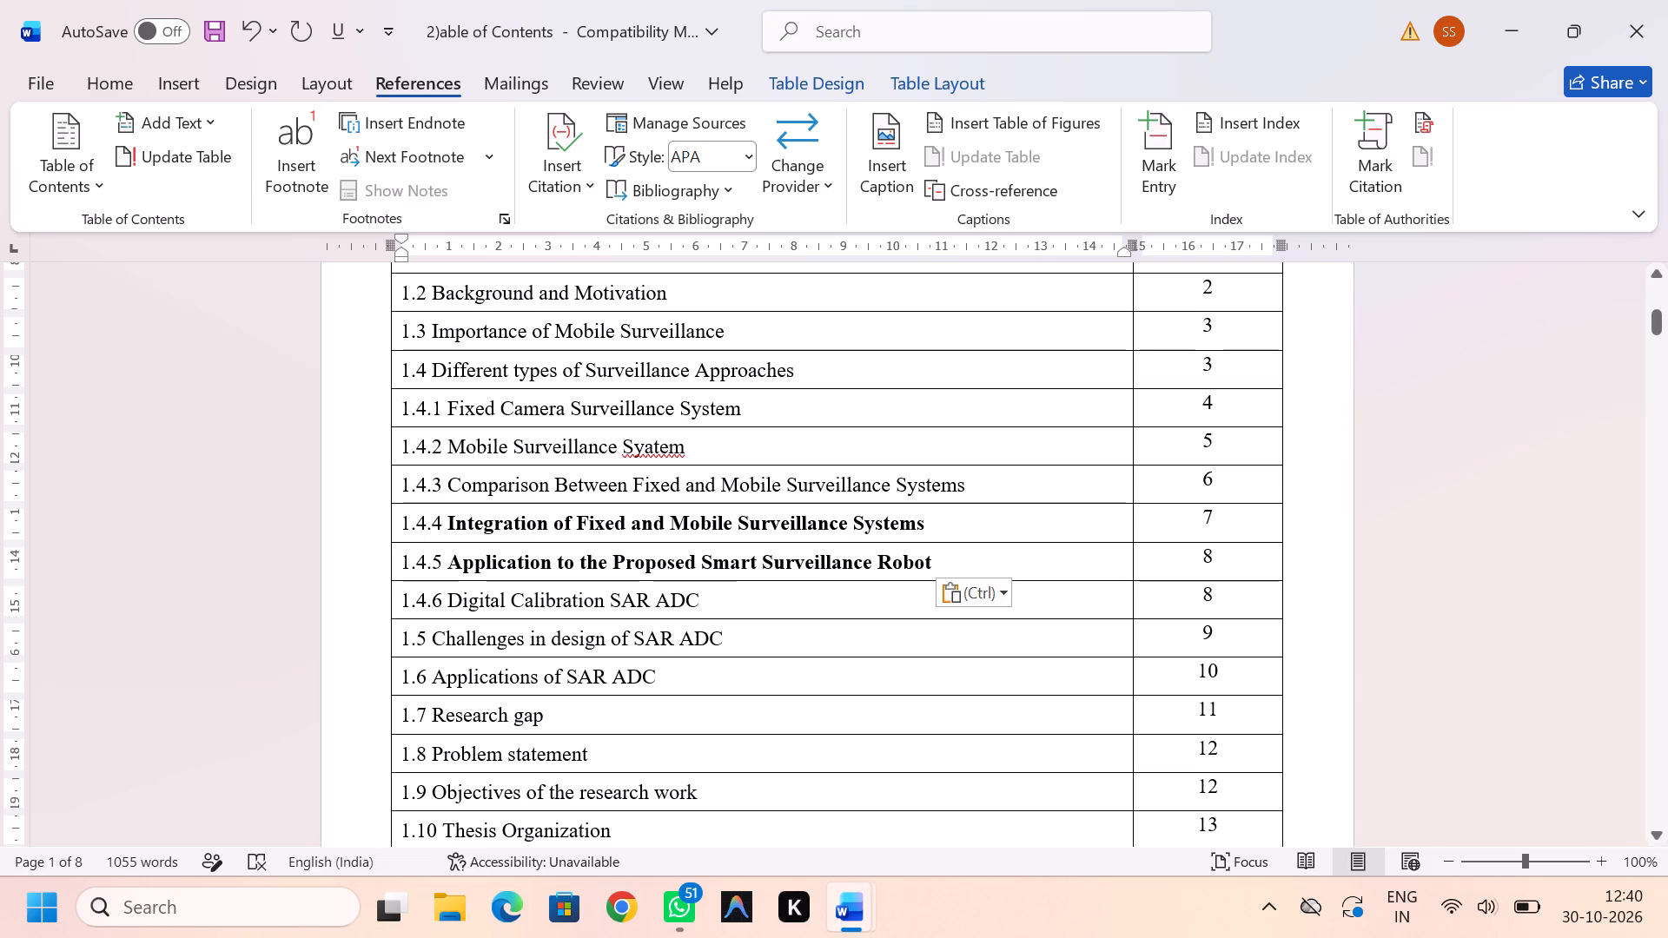
{"action": "left_click", "coordinate": [847, 893]}
{"action": "left_click", "coordinate": [925, 816]}
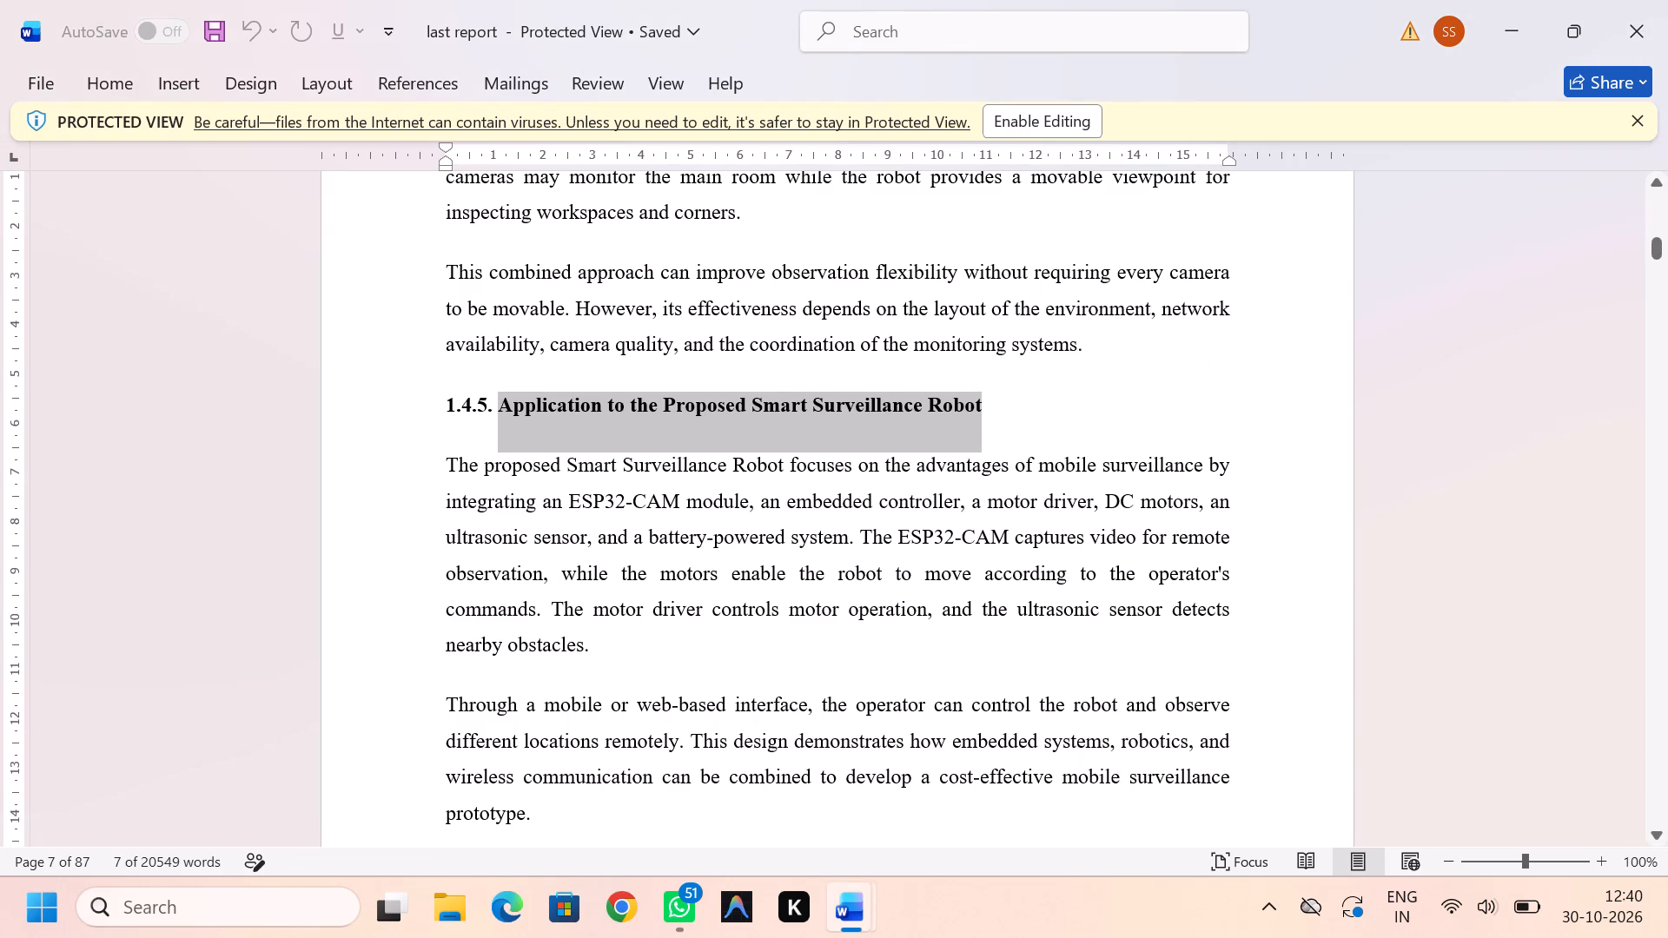
{"action": "scroll", "coordinate": [929, 703], "scroll_direction": "down", "scroll_amount": 2}
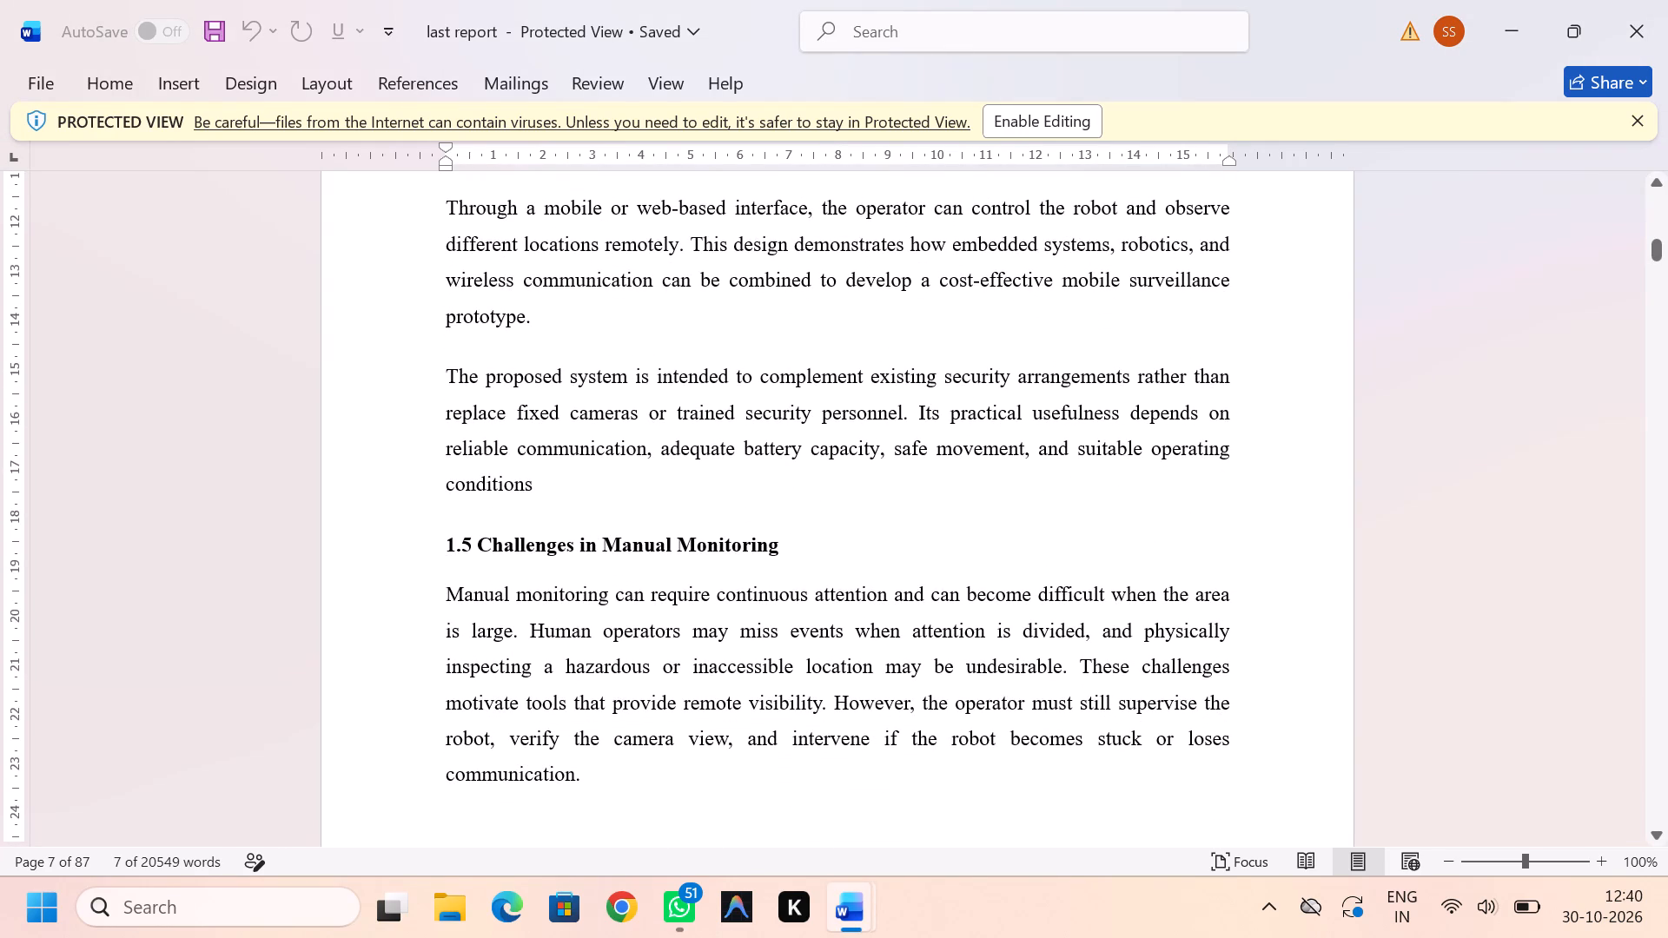
{"action": "left_click_drag", "start_coordinate": [788, 543], "coordinate": [596, 546]}
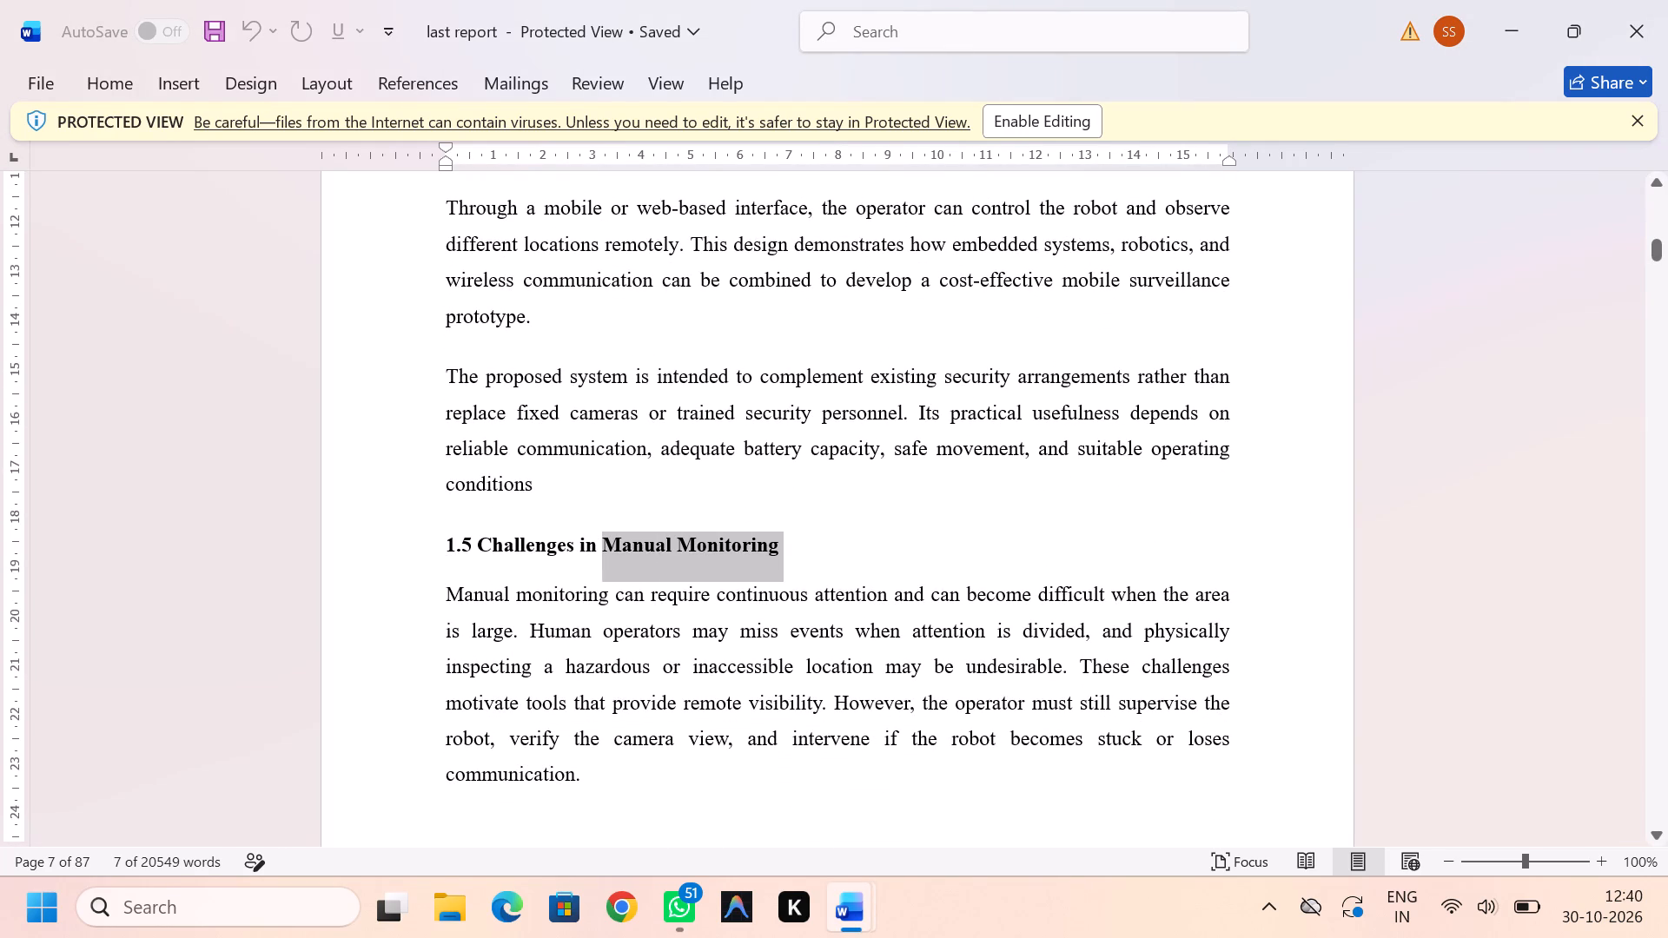
{"action": "left_click_drag", "start_coordinate": [596, 546], "coordinate": [530, 552]}
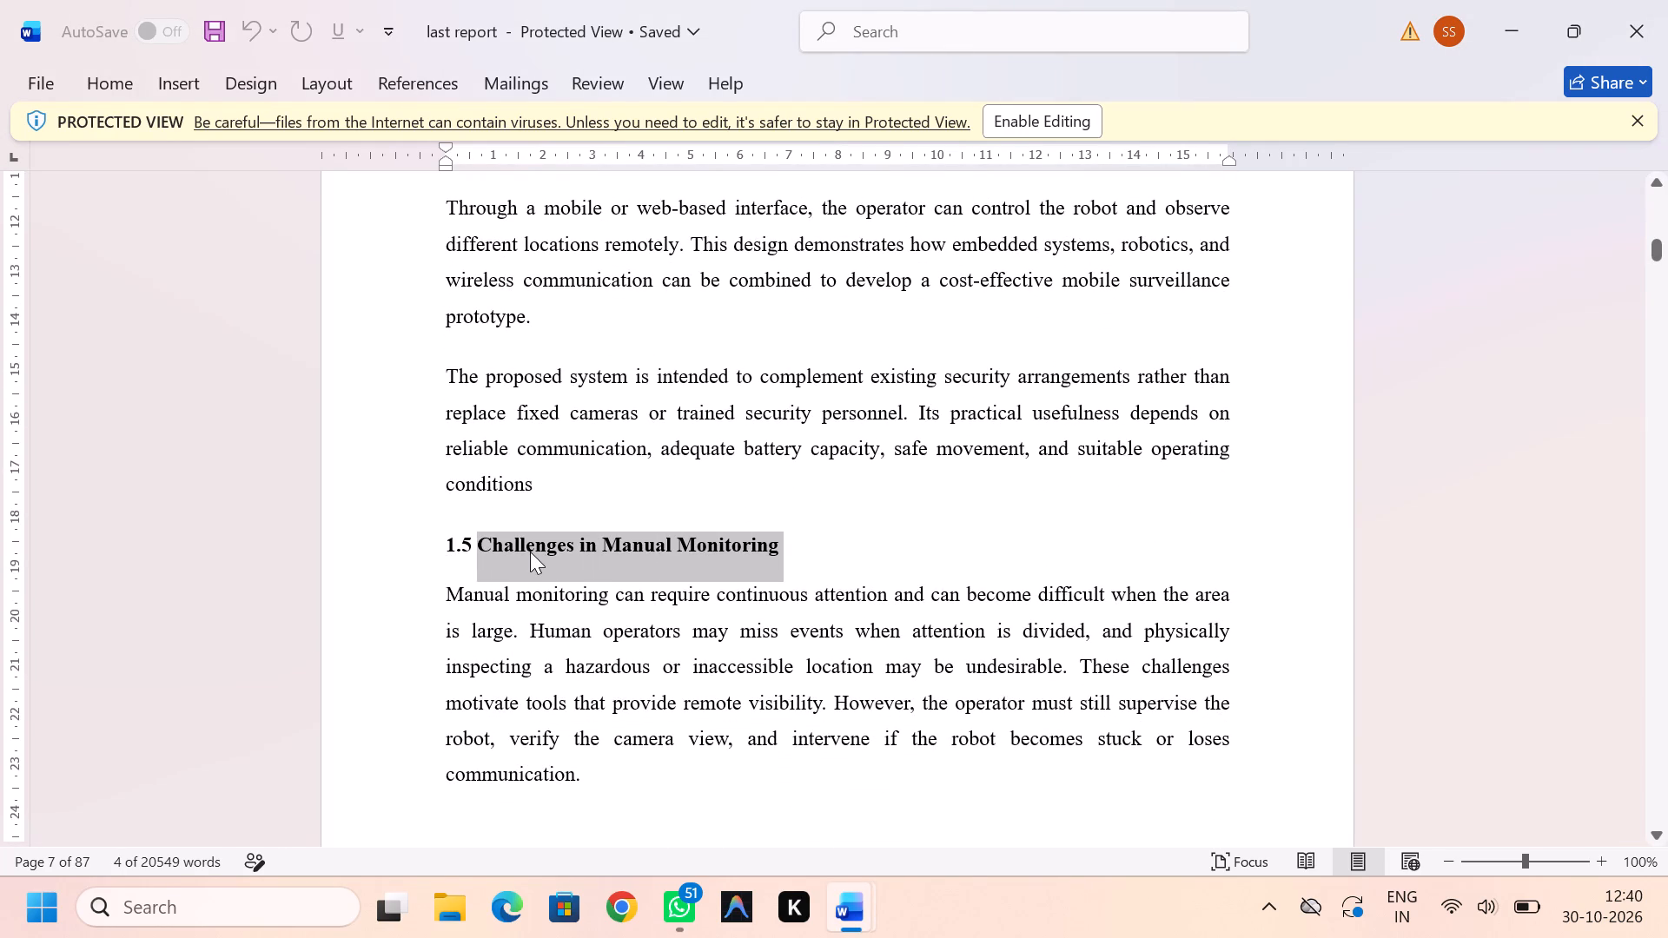
{"action": "key", "text": "ctrl+c"}
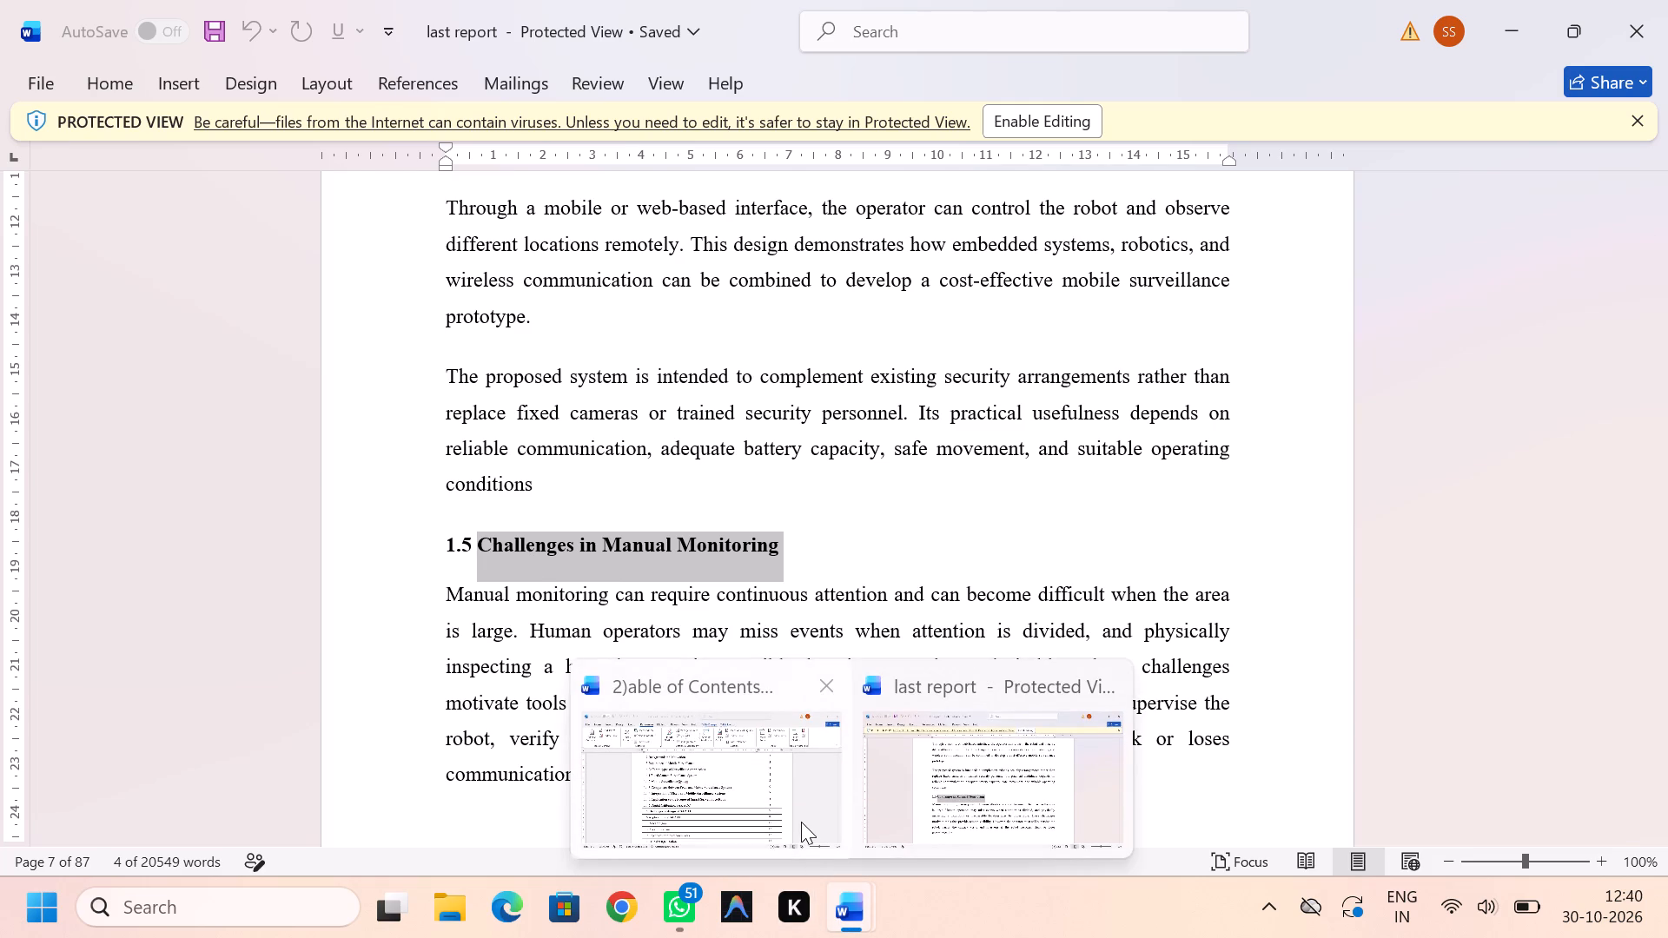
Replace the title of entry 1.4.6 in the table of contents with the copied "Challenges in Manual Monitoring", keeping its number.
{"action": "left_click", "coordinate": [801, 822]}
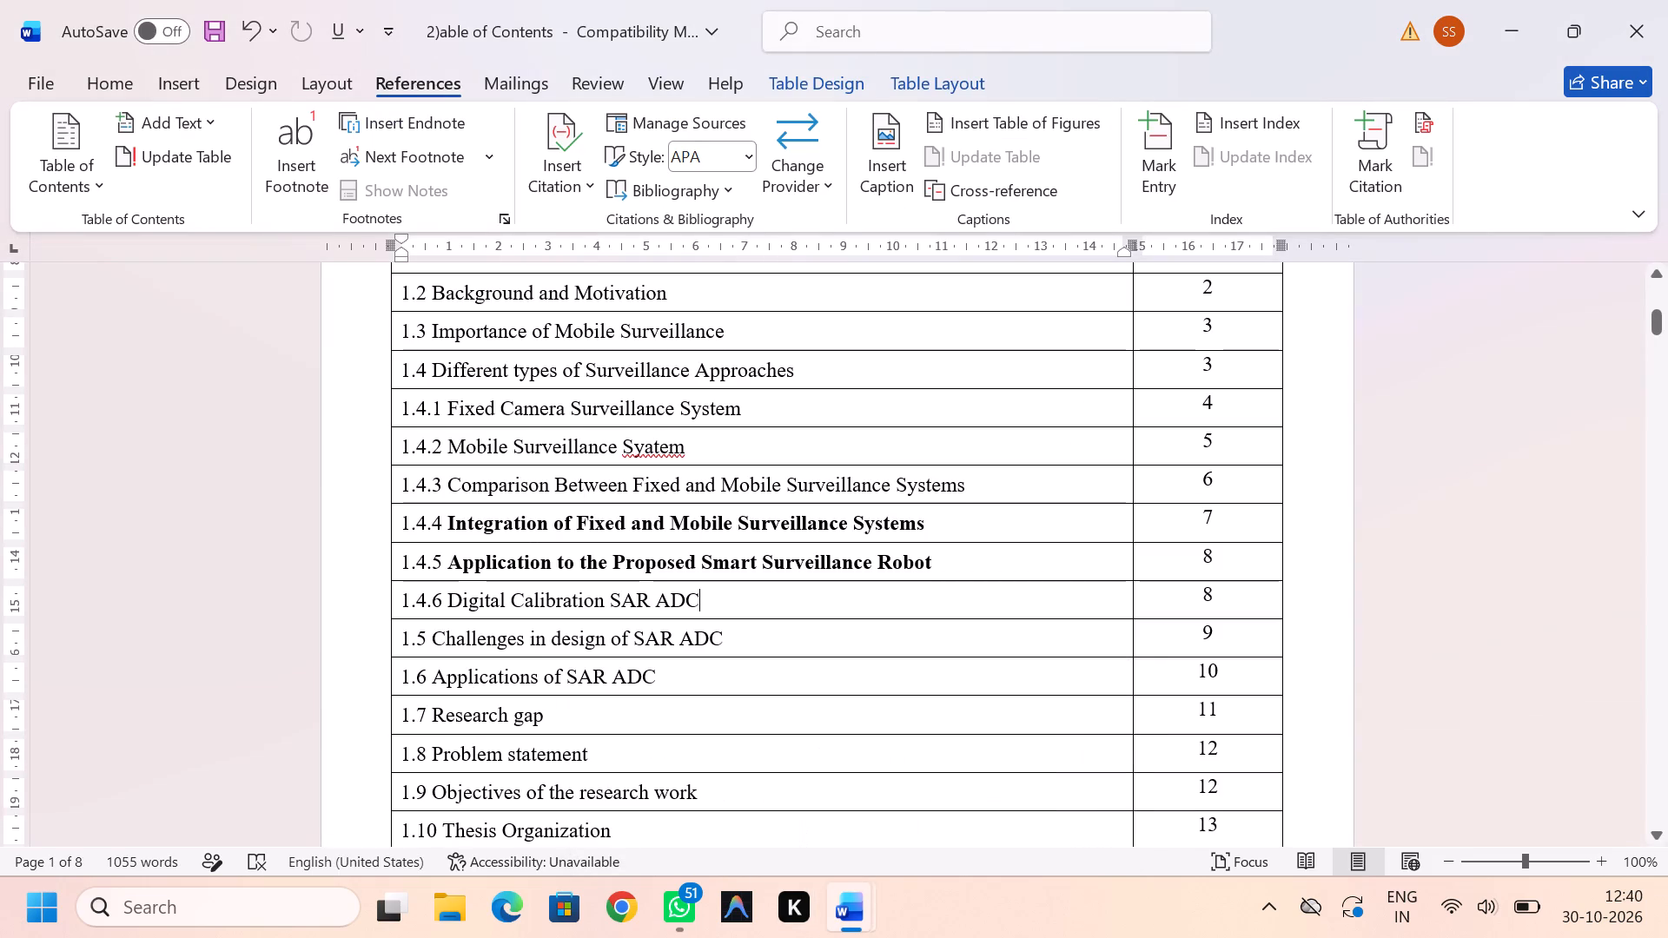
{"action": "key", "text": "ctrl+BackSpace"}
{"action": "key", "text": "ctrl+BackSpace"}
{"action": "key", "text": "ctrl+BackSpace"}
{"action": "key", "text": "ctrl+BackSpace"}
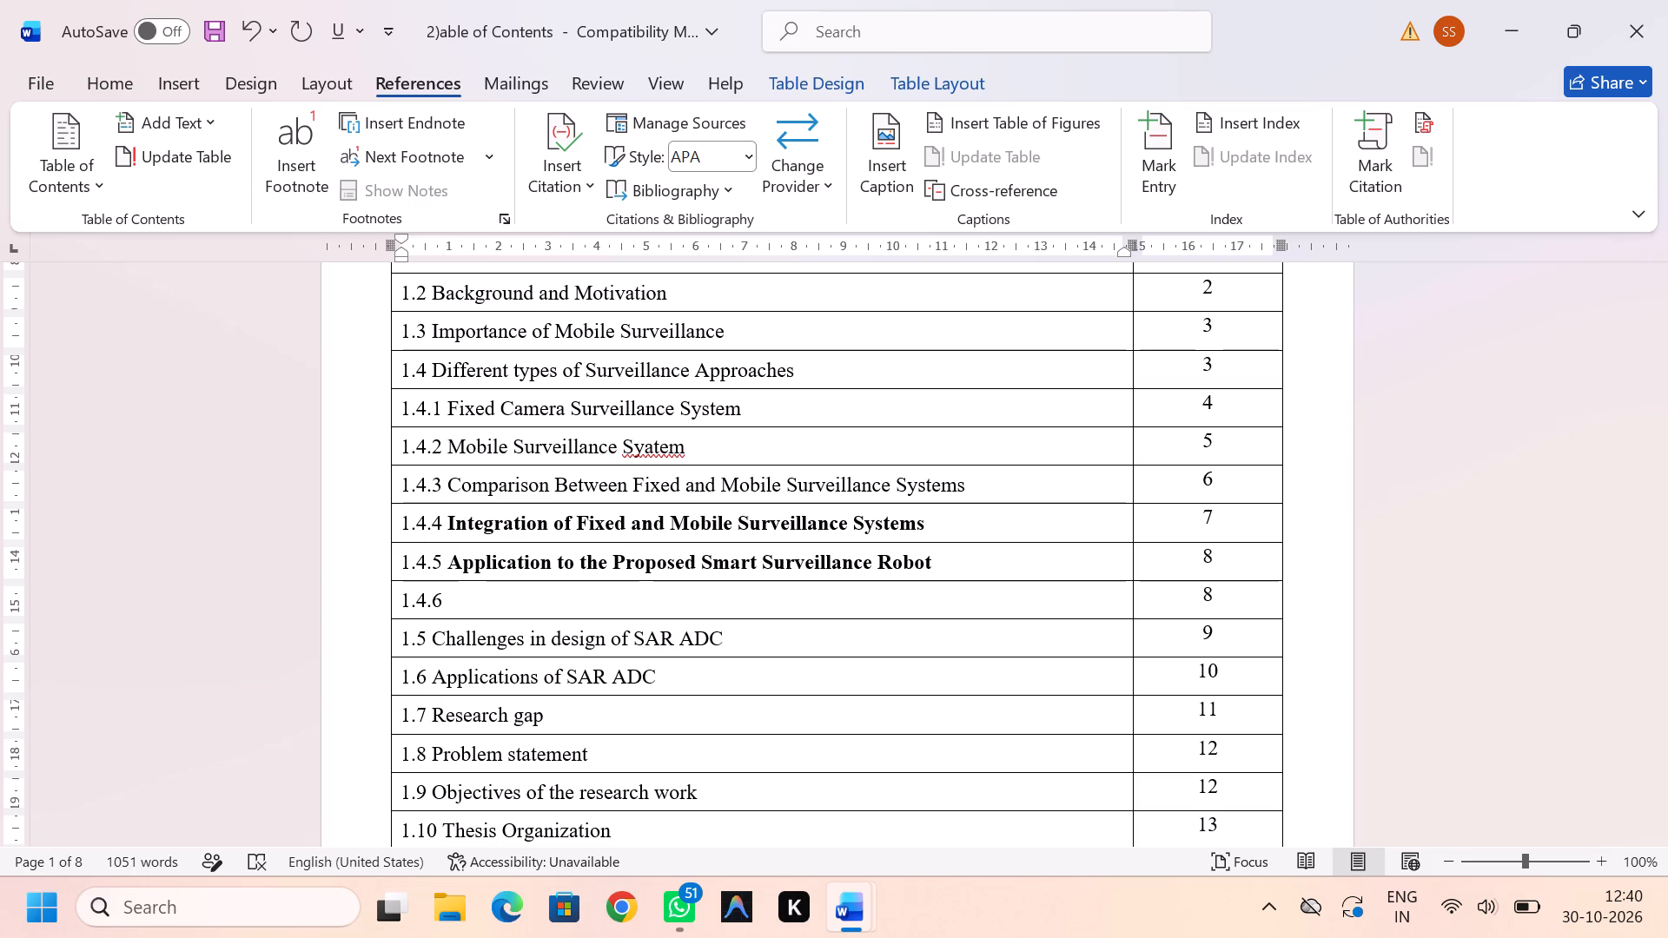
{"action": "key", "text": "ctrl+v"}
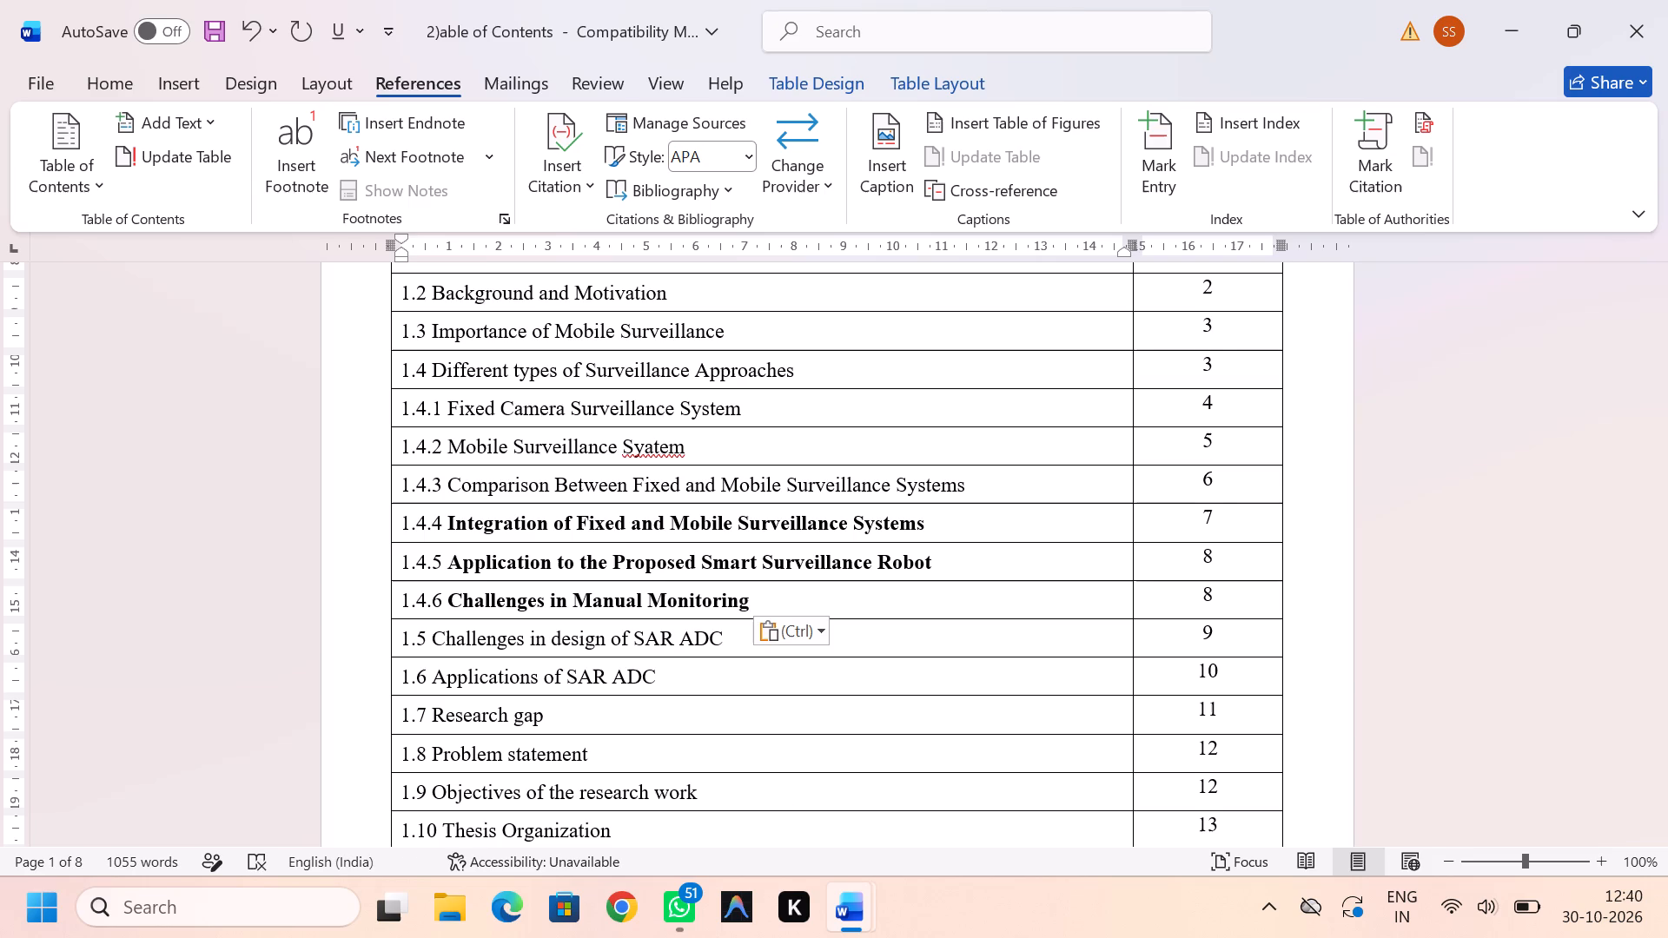
Check the section numbering in the last report, and replace the title of contents entry 1.5 with the copied "Challenges in Manual Monitoring", keeping its number.
{"action": "left_click", "coordinate": [732, 650]}
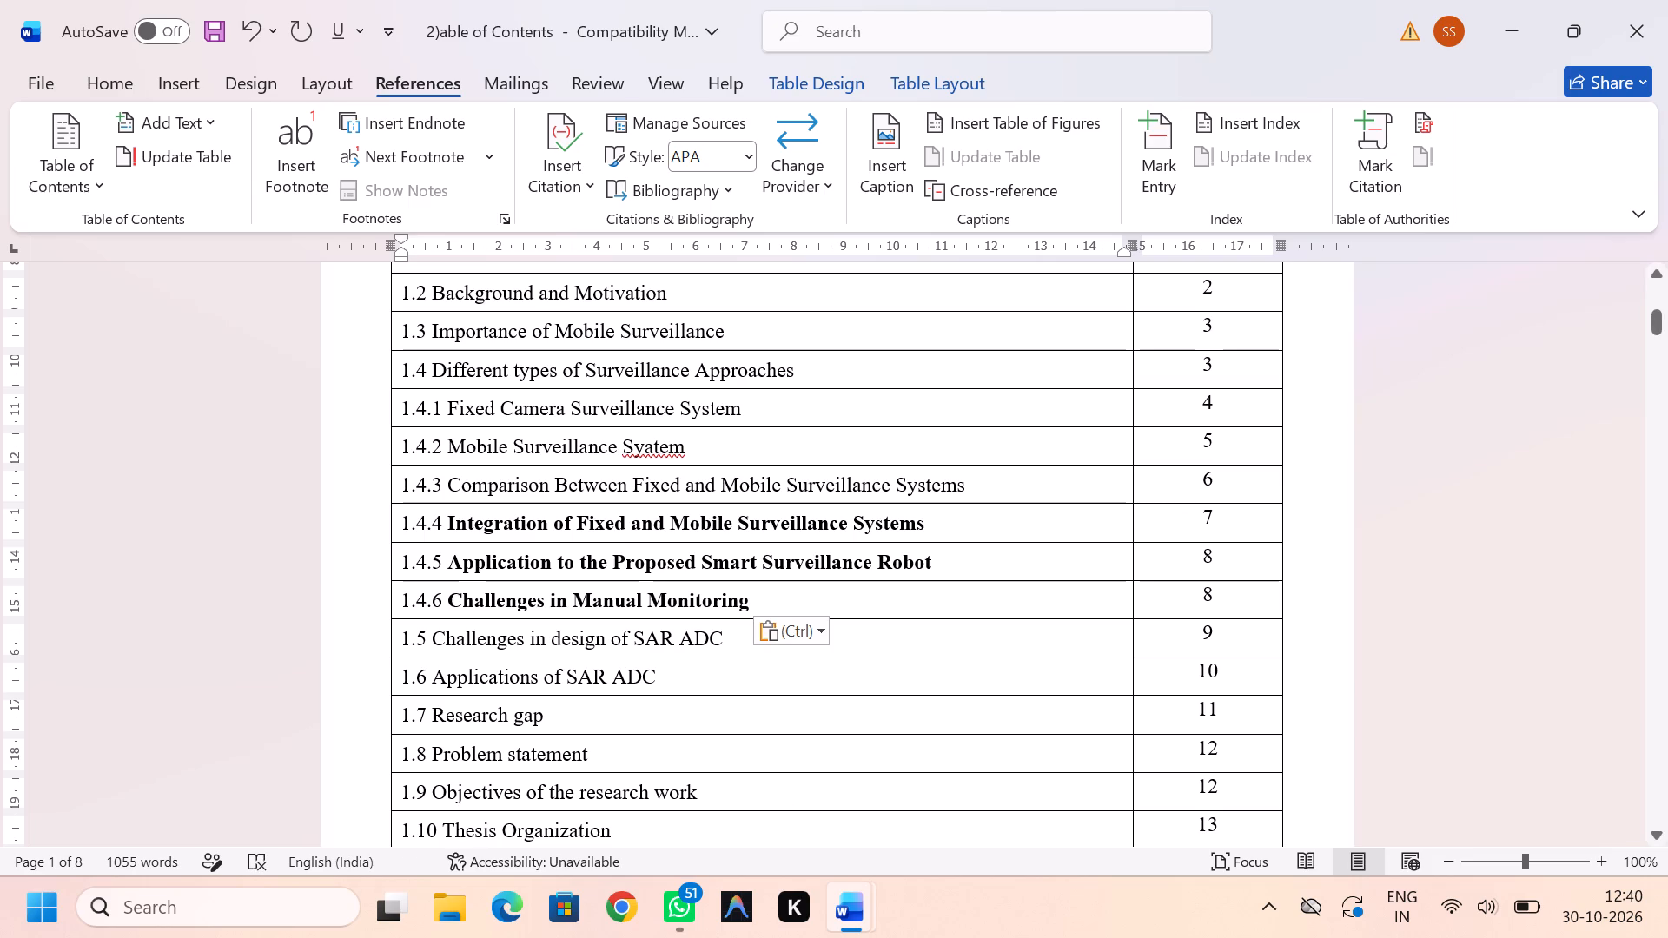
{"action": "left_click", "coordinate": [847, 903]}
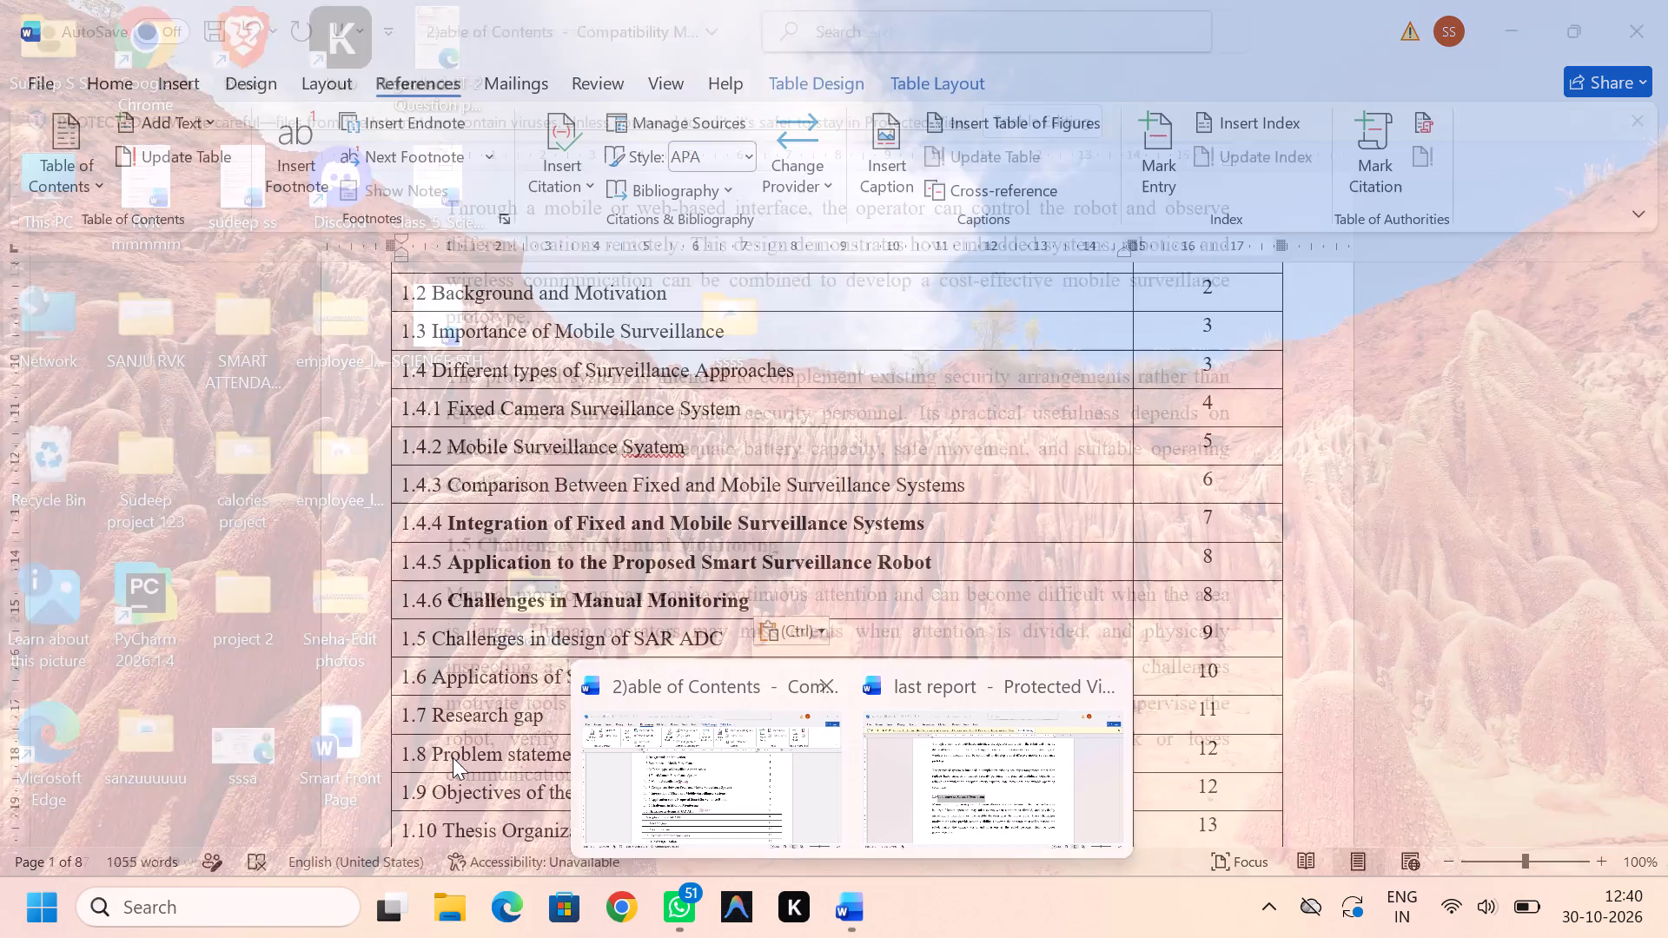
{"action": "left_click", "coordinate": [952, 787]}
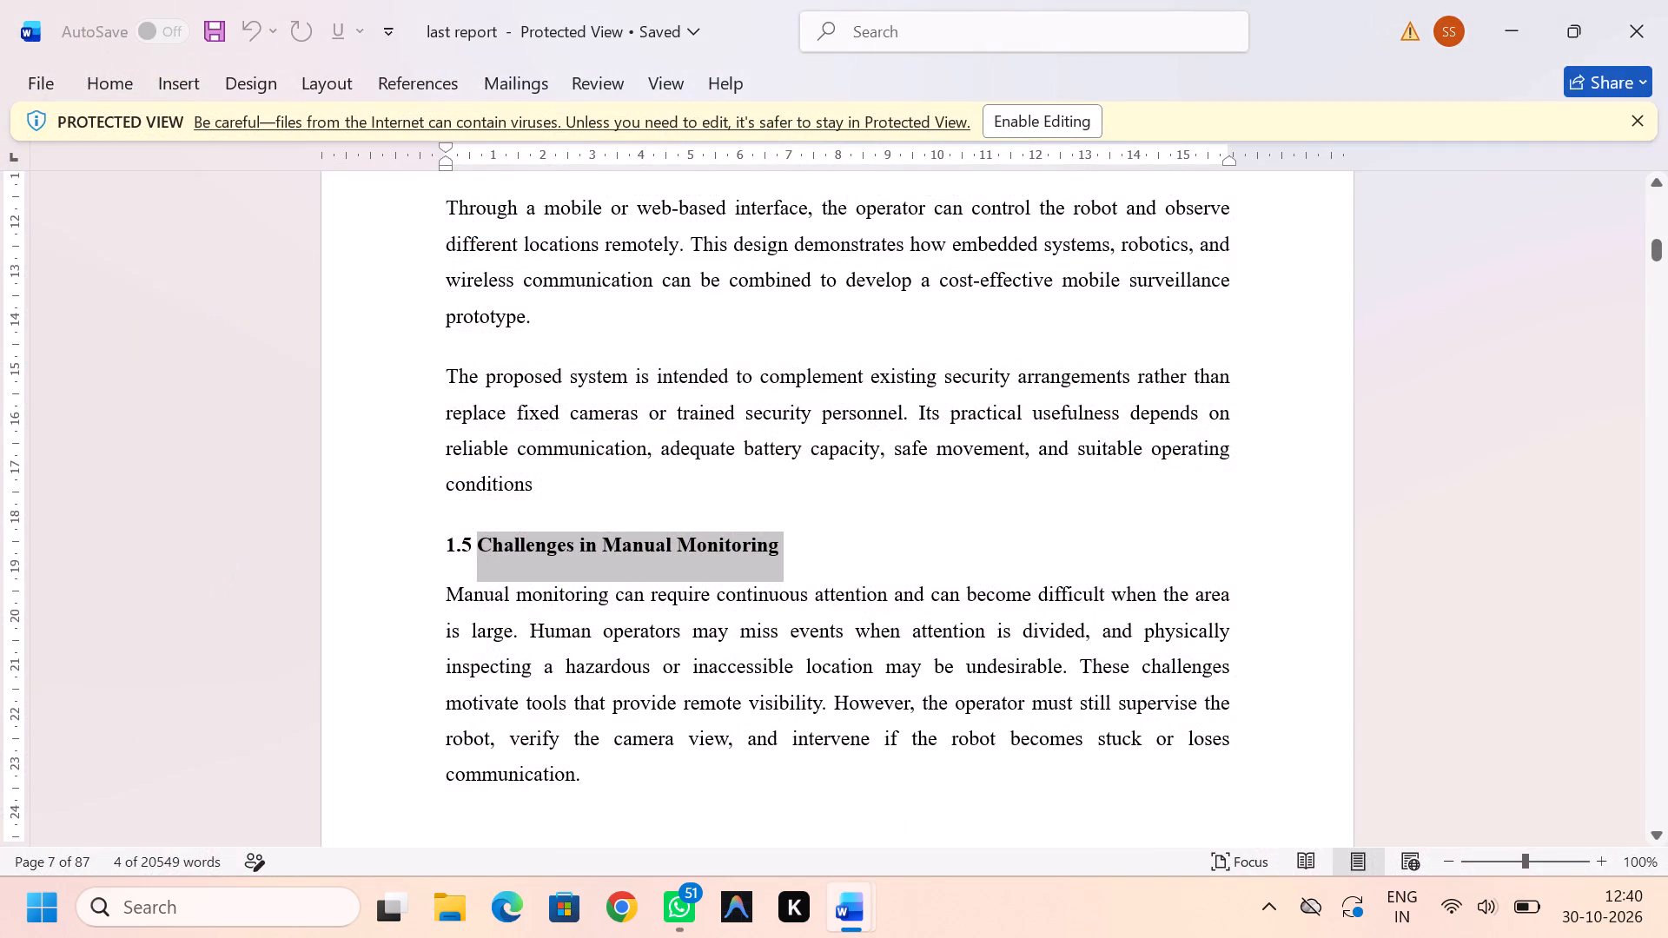
{"action": "scroll", "coordinate": [888, 781], "scroll_direction": "up", "scroll_amount": 2}
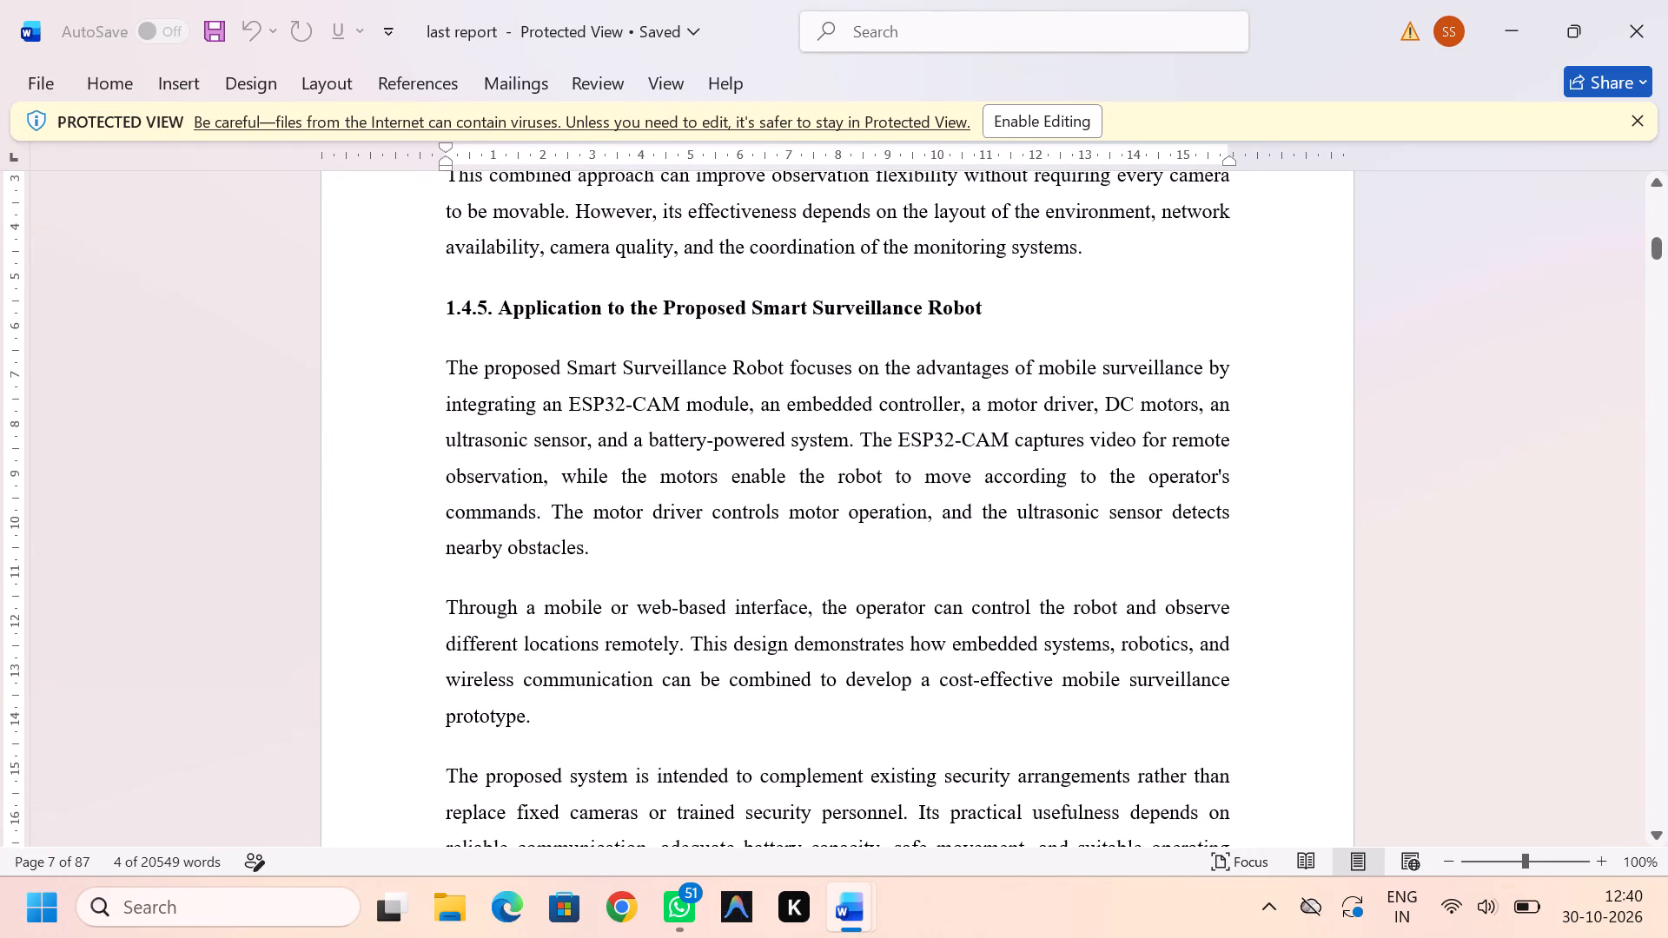
{"action": "scroll", "coordinate": [888, 781], "scroll_direction": "down", "scroll_amount": 1}
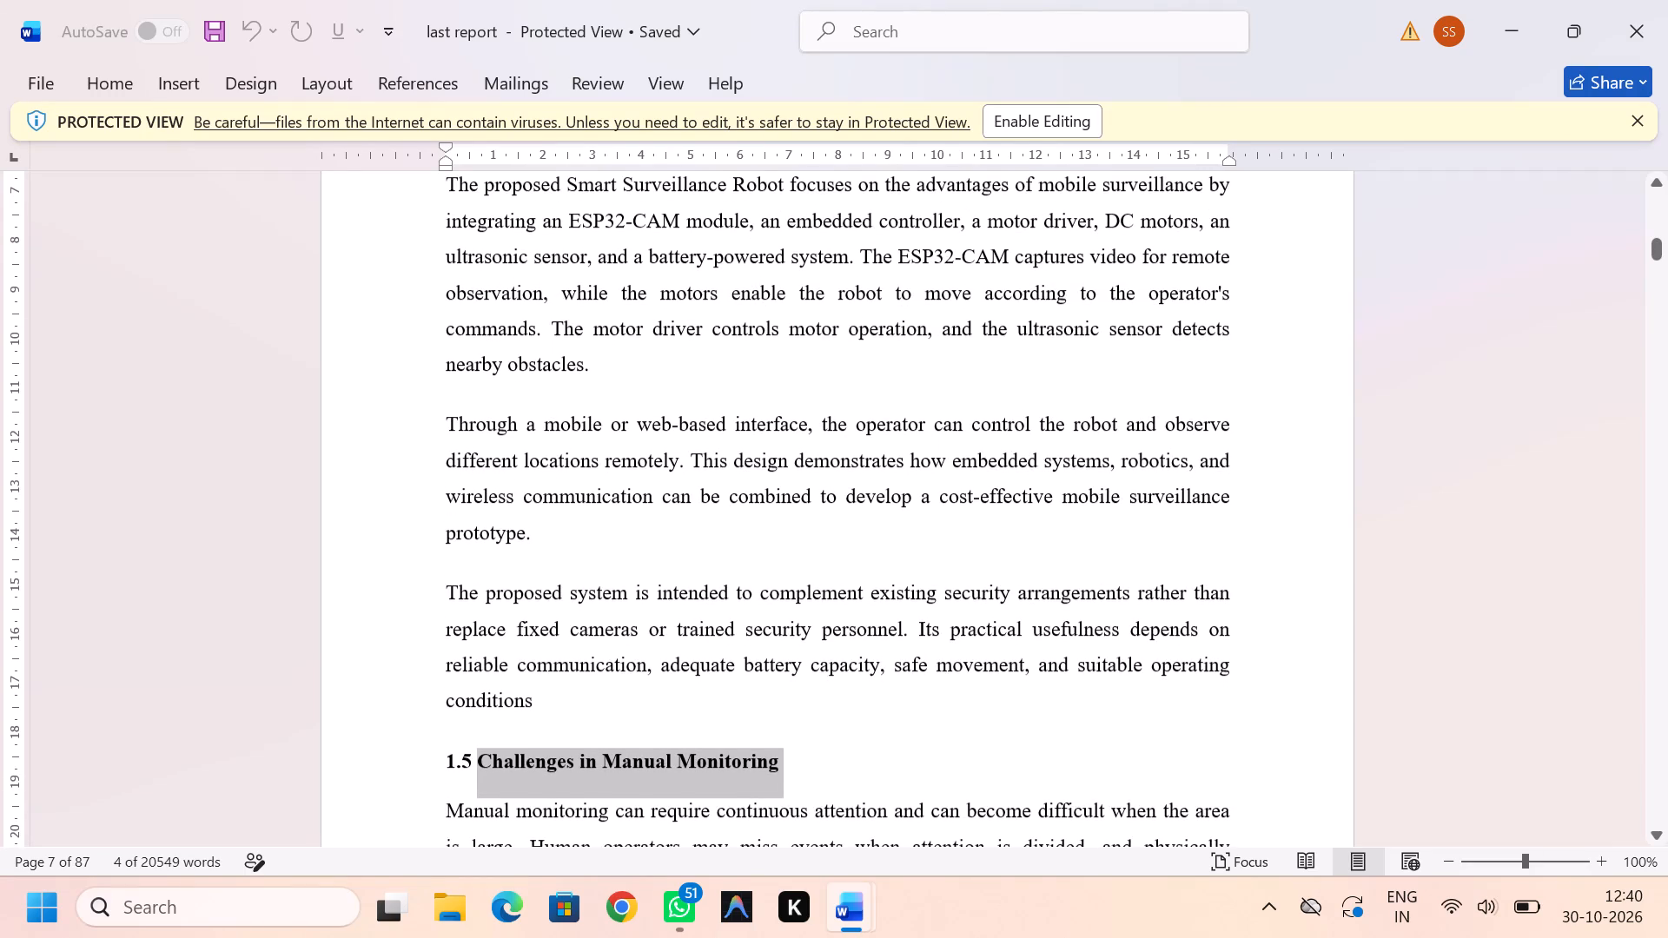
{"action": "left_click", "coordinate": [804, 799]}
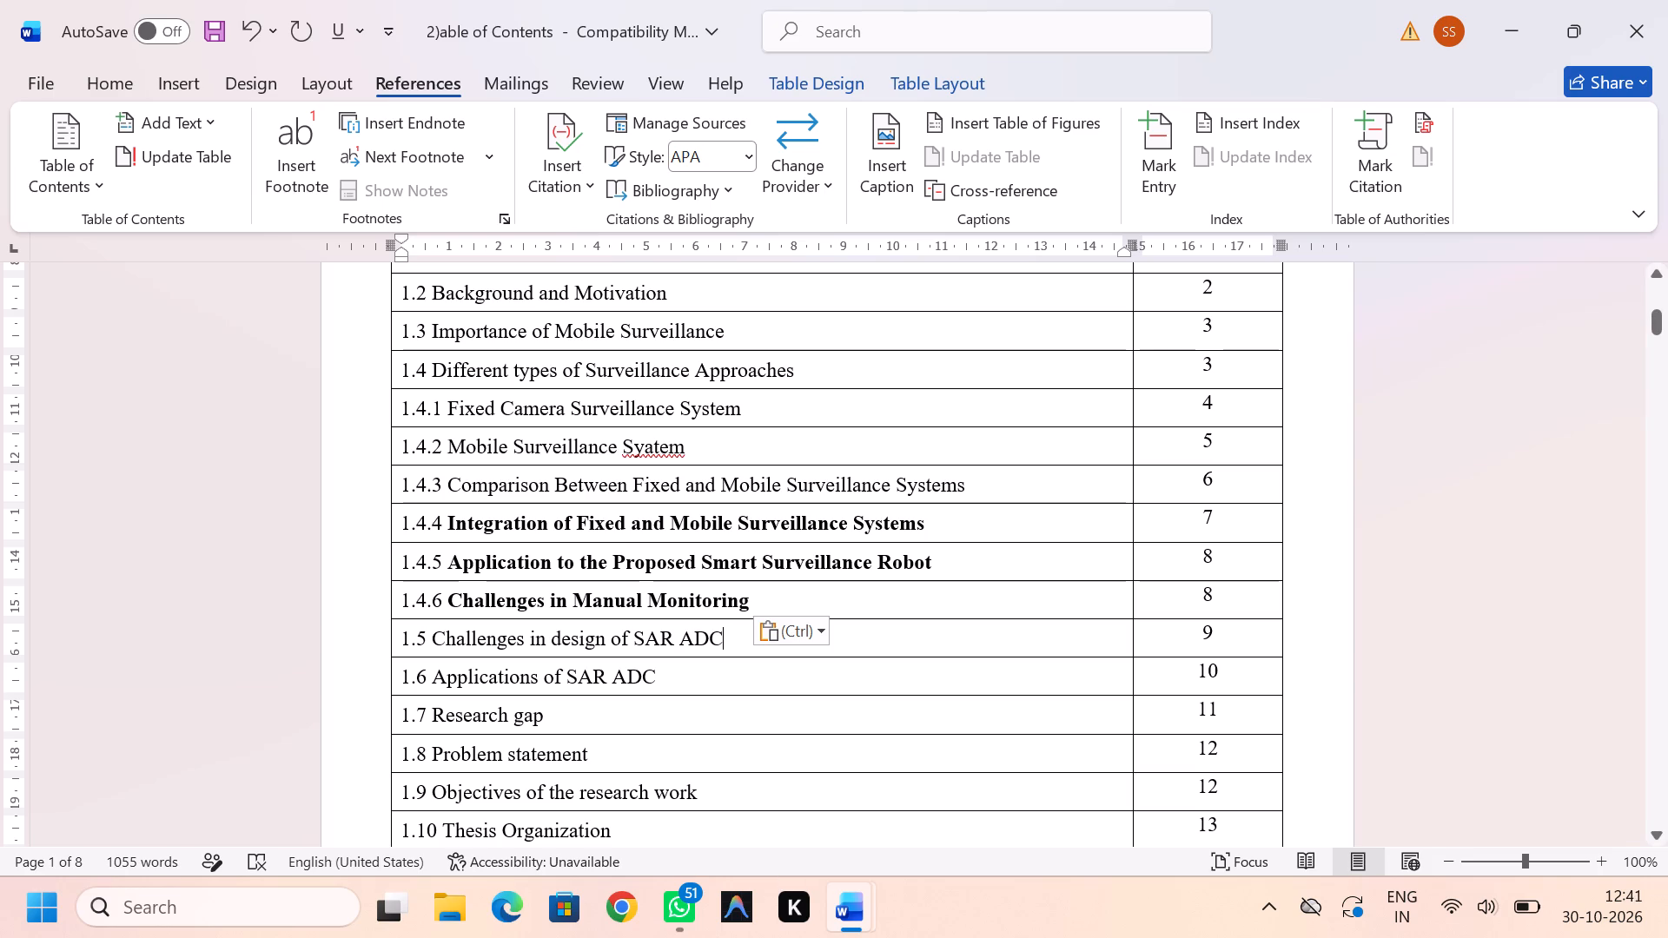
{"action": "key", "text": "ctrl+BackSpace"}
{"action": "key", "text": "ctrl+BackSpace"}
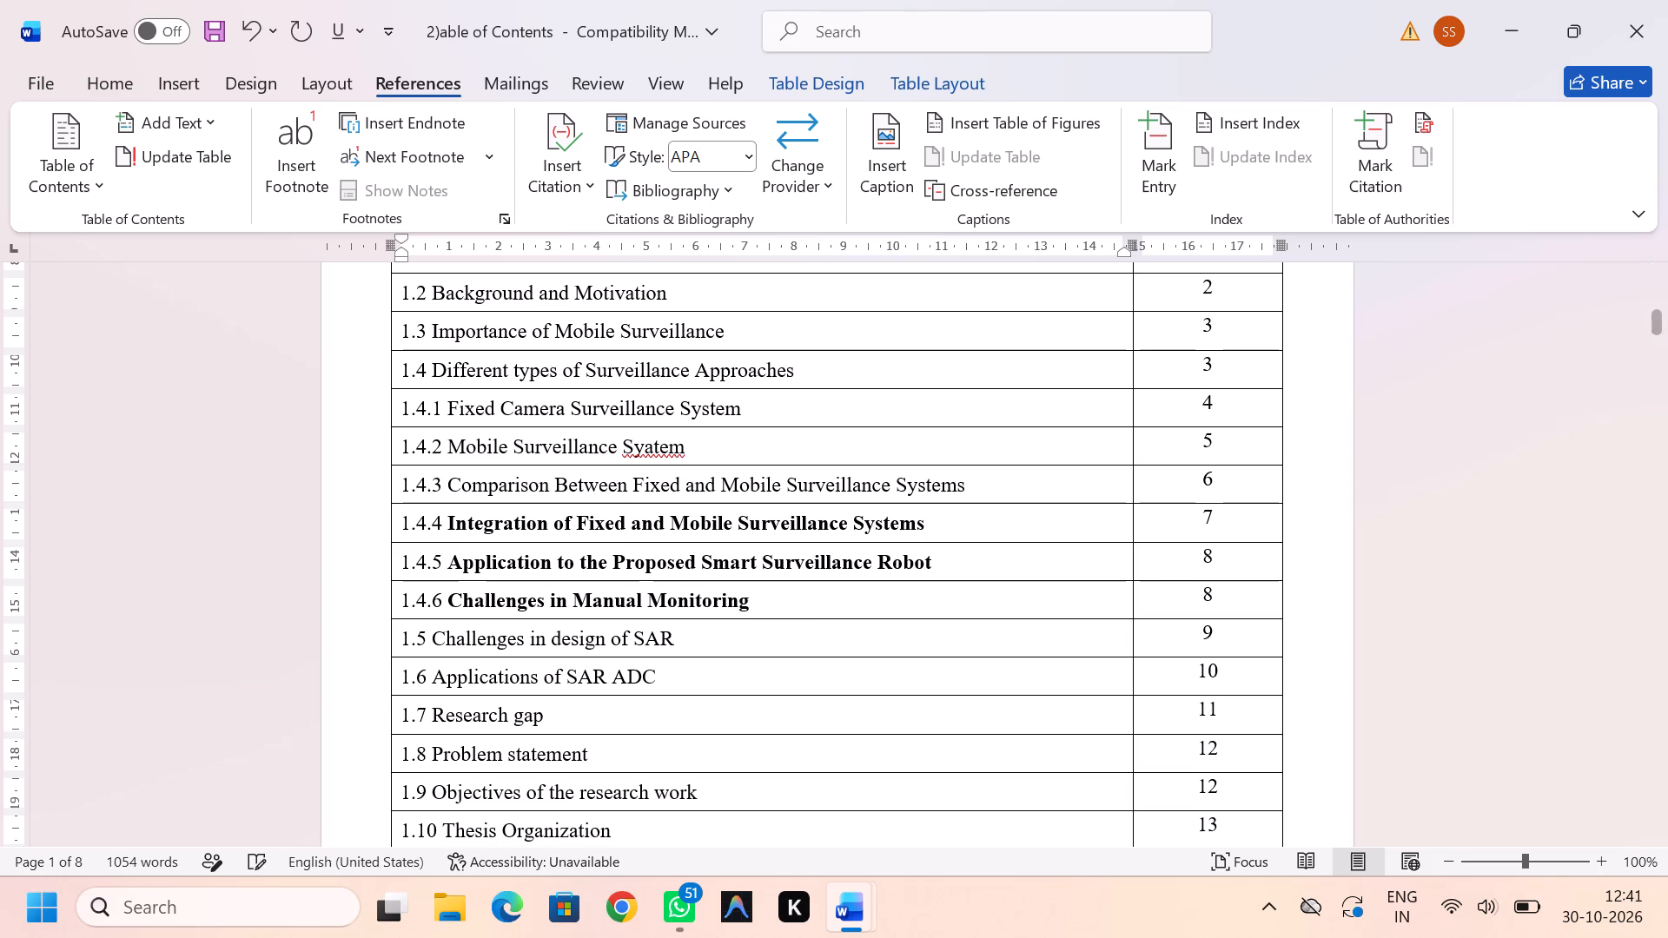
{"action": "key", "text": "ctrl+BackSpace"}
{"action": "key", "text": "ctrl+BackSpace"}
{"action": "key", "text": "ctrl+BackSpace"}
{"action": "key", "text": "ctrl+BackSpace"}
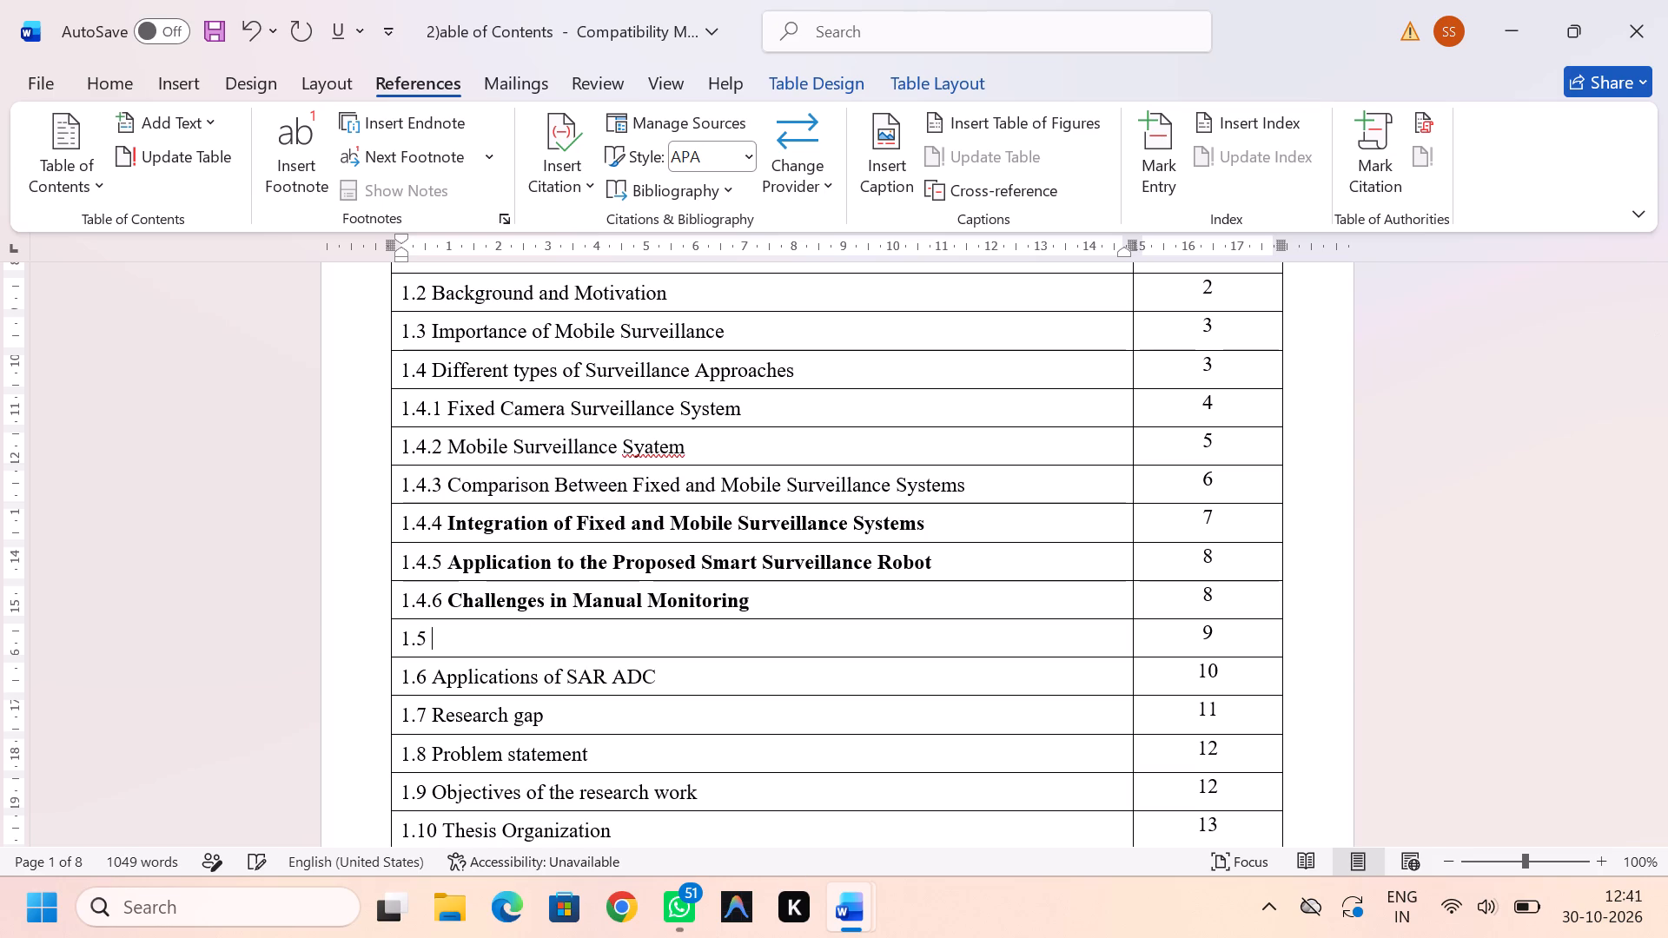
{"action": "key", "text": "ctrl+v"}
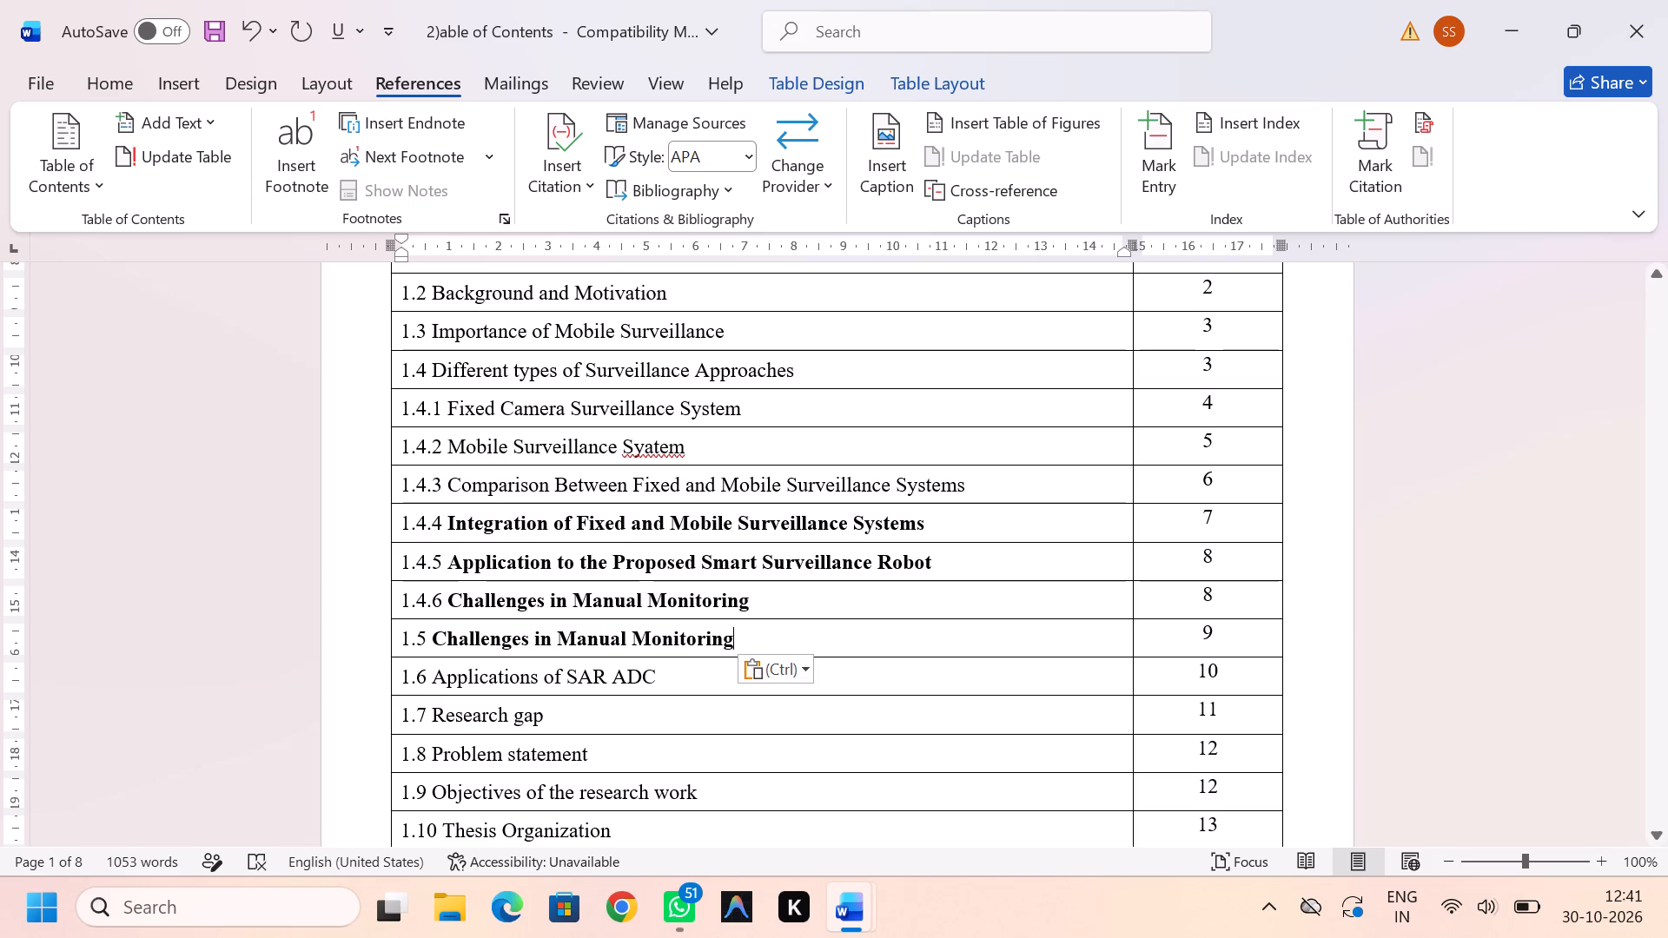
Delete the number and title of entry 1.4.6 in the table of contents, keeping the row and its page number.
{"action": "left_click", "coordinate": [807, 605]}
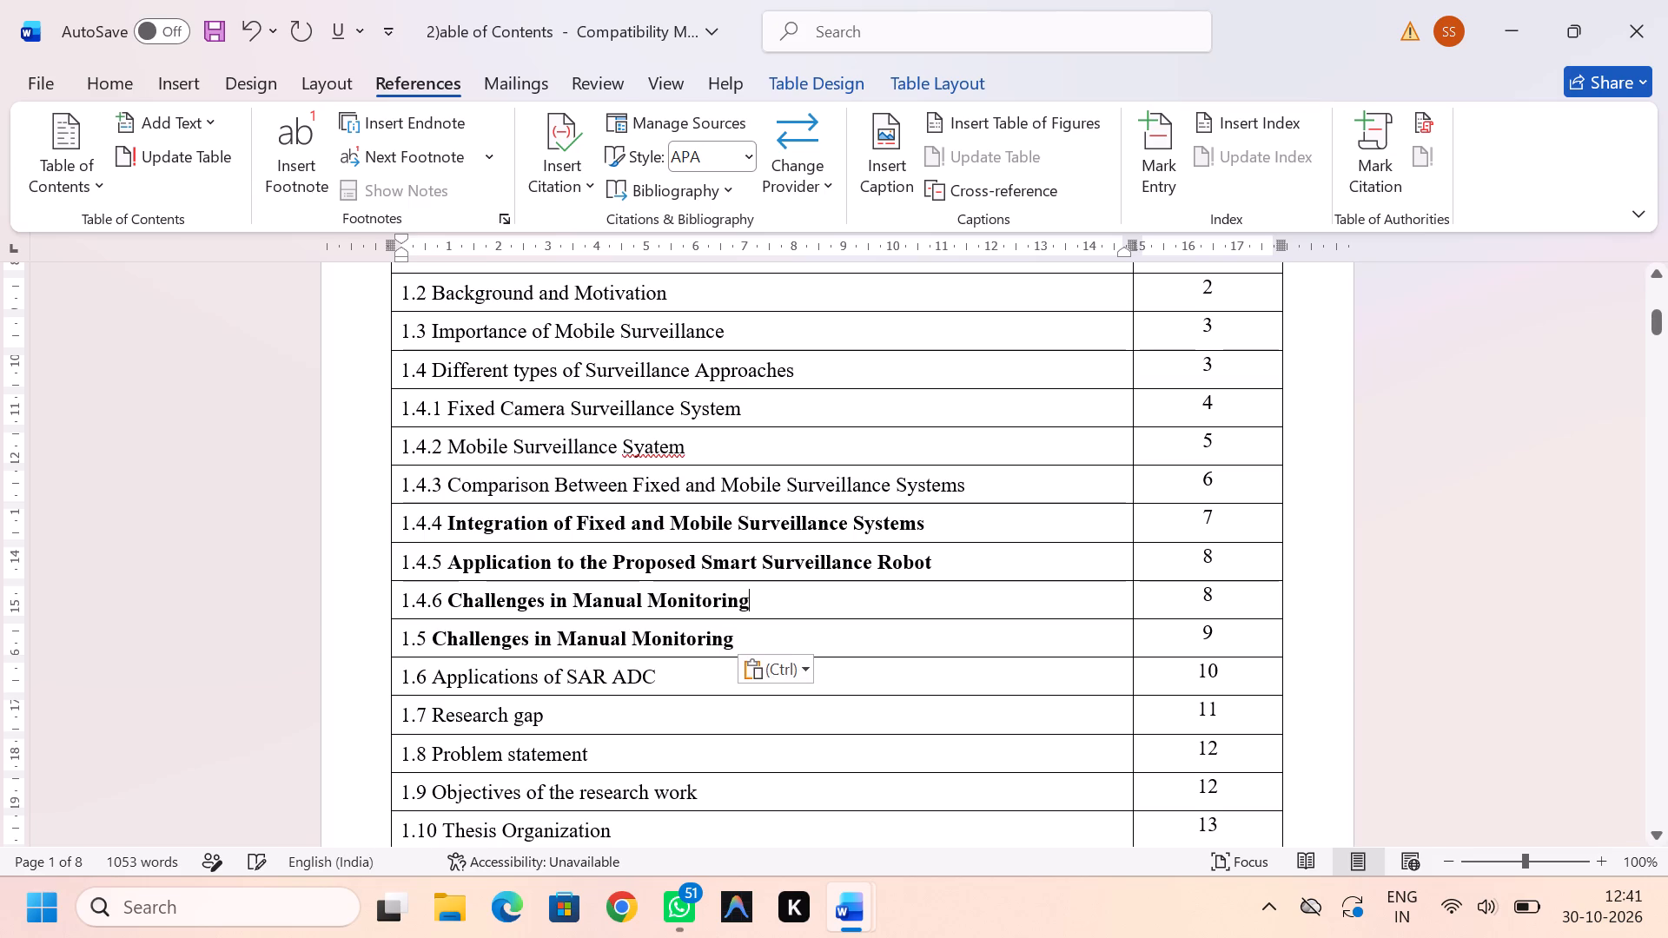
{"action": "key", "text": "BackSpace"}
{"action": "key", "text": "BackSpace"}
{"action": "key", "text": "BackSpace"}
{"action": "key", "text": "BackSpace"}
{"action": "key", "text": "BackSpace"}
{"action": "key", "text": "BackSpace"}
{"action": "key", "text": "BackSpace"}
{"action": "key", "text": "BackSpace"}
{"action": "key", "text": "BackSpace"}
{"action": "key", "text": "BackSpace"}
{"action": "key", "text": "BackSpace"}
{"action": "key", "text": "BackSpace"}
{"action": "key", "text": "BackSpace"}
{"action": "key", "text": "BackSpace"}
{"action": "key", "text": "BackSpace"}
{"action": "key", "text": "BackSpace"}
{"action": "key", "text": "BackSpace"}
{"action": "key", "text": "BackSpace"}
{"action": "key", "text": "BackSpace"}
{"action": "key", "text": "BackSpace"}
{"action": "key", "text": "BackSpace"}
{"action": "key", "text": "BackSpace"}
{"action": "key", "text": "BackSpace"}
{"action": "key", "text": "BackSpace"}
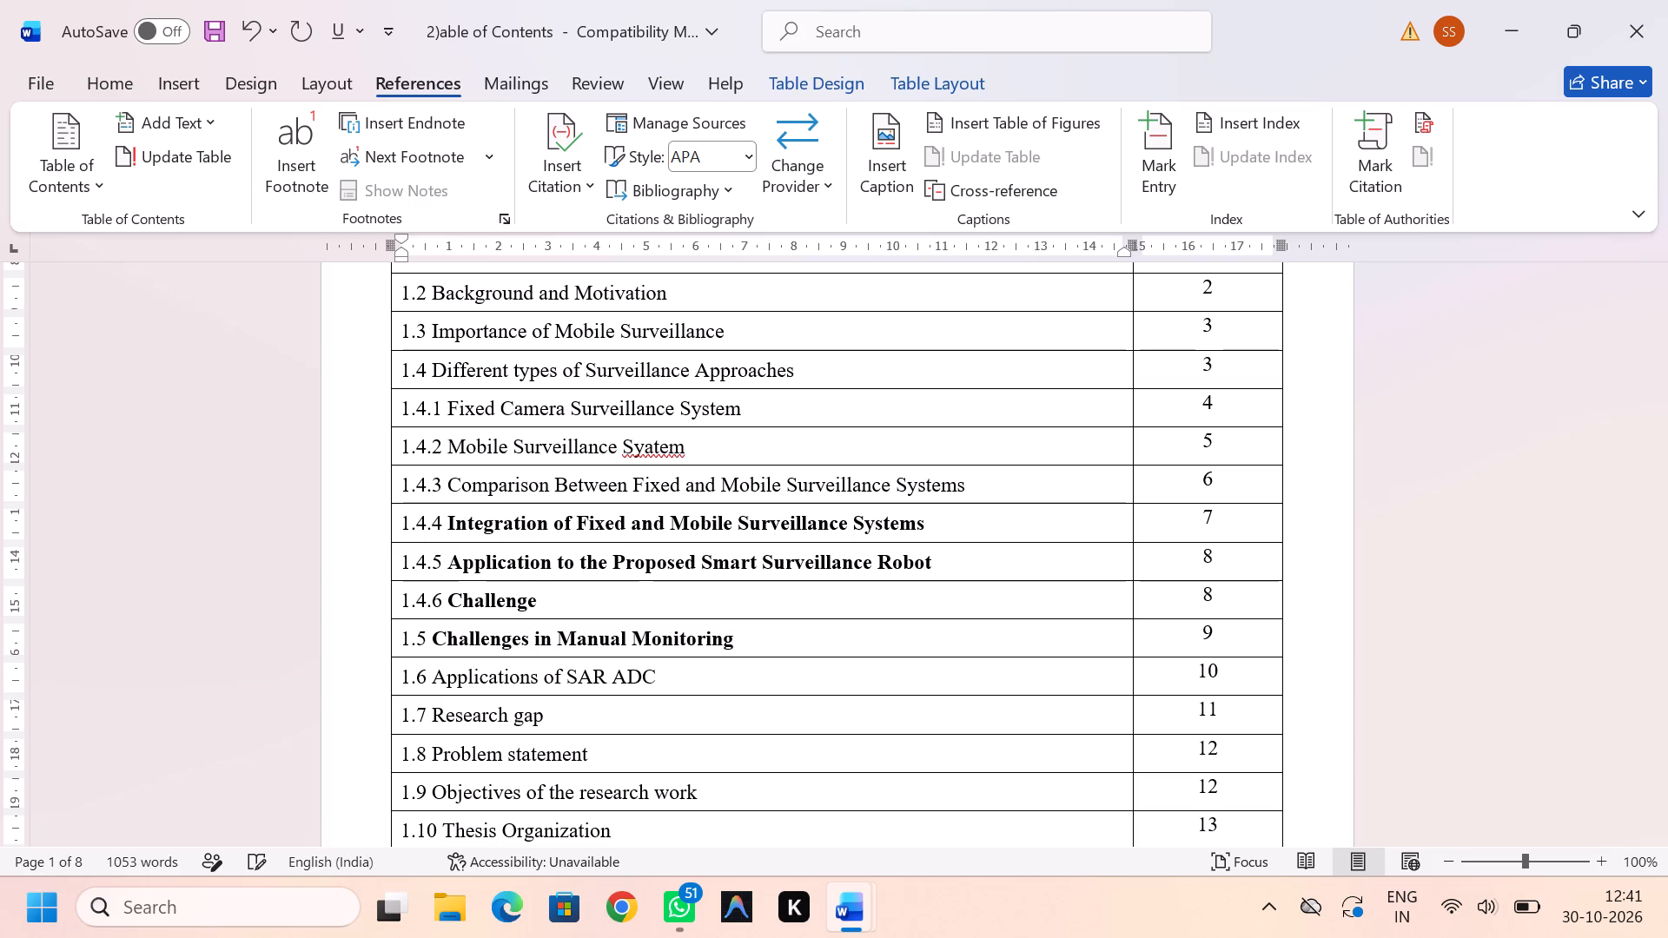
{"action": "key", "text": "BackSpace"}
{"action": "key", "text": "BackSpace"}
{"action": "key", "text": "BackSpace"}
{"action": "key", "text": "BackSpace"}
{"action": "key", "text": "BackSpace"}
{"action": "key", "text": "BackSpace"}
{"action": "key", "text": "BackSpace"}
{"action": "key", "text": "BackSpace"}
{"action": "key", "text": "BackSpace"}
{"action": "key", "text": "BackSpace"}
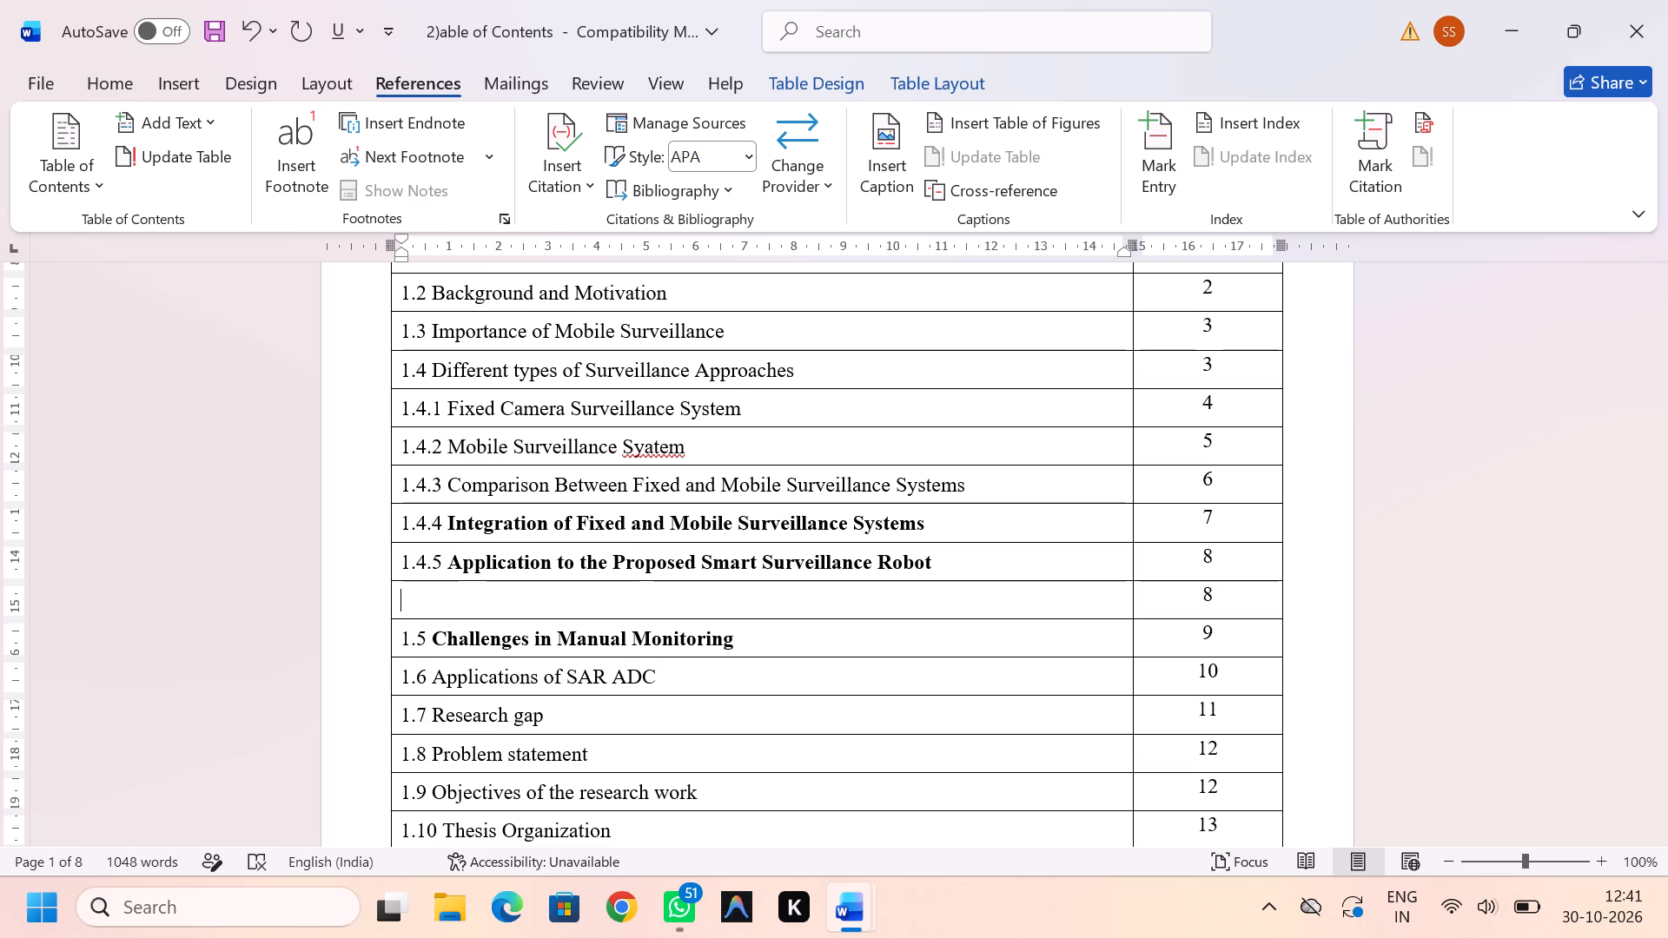
{"action": "key", "text": "BackSpace"}
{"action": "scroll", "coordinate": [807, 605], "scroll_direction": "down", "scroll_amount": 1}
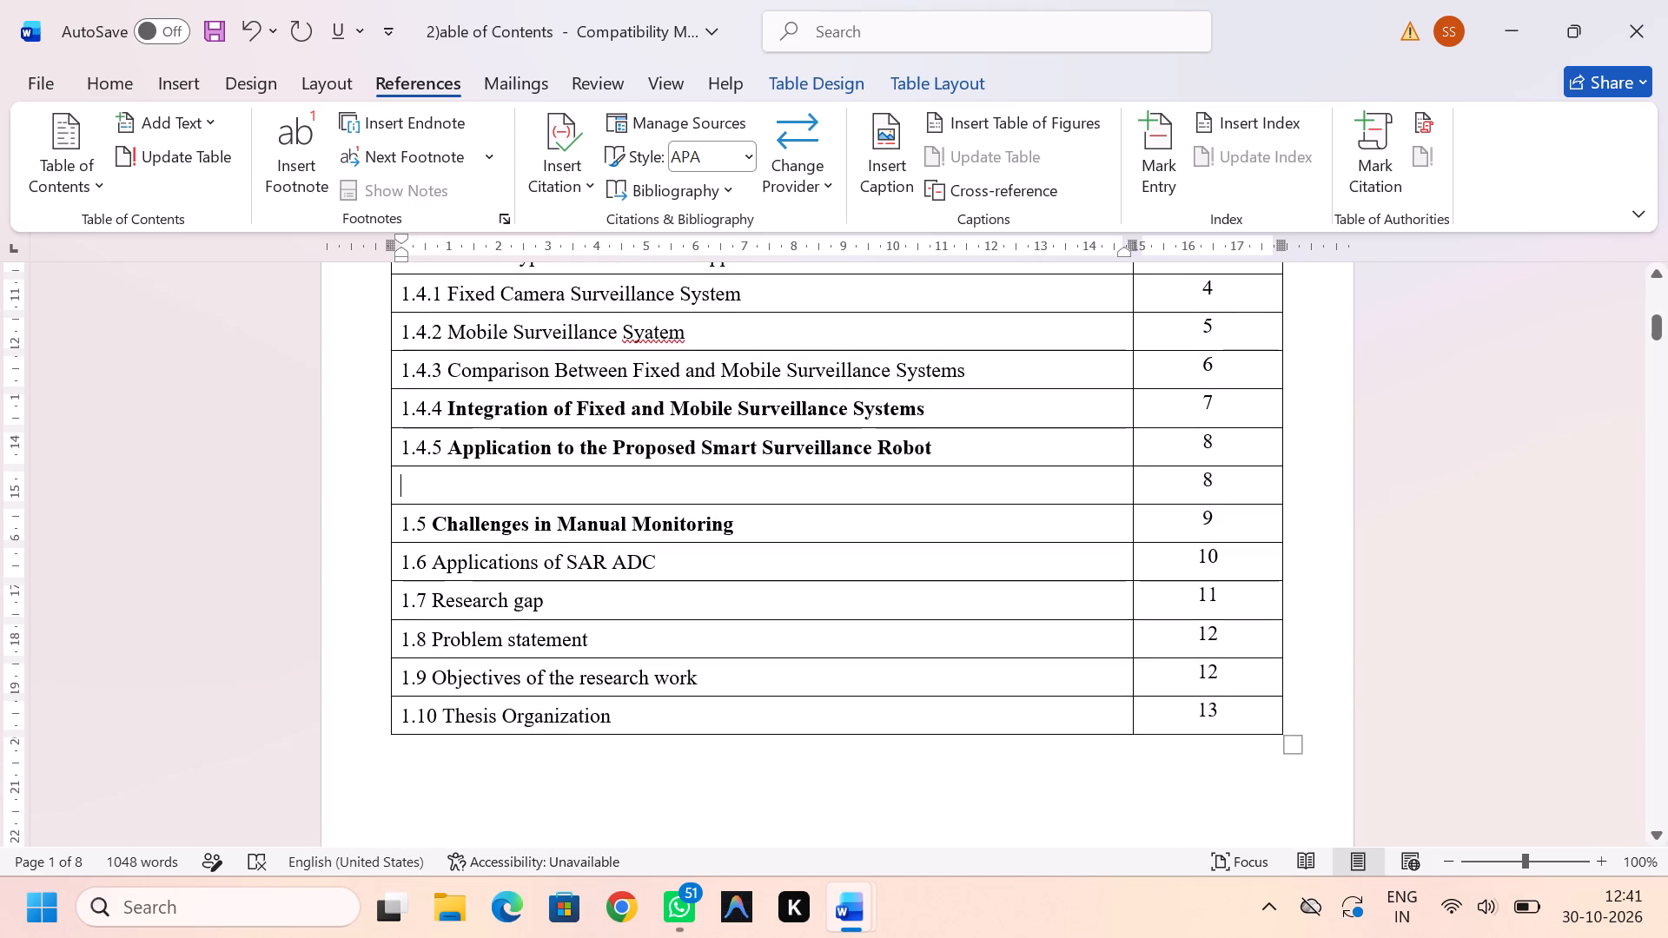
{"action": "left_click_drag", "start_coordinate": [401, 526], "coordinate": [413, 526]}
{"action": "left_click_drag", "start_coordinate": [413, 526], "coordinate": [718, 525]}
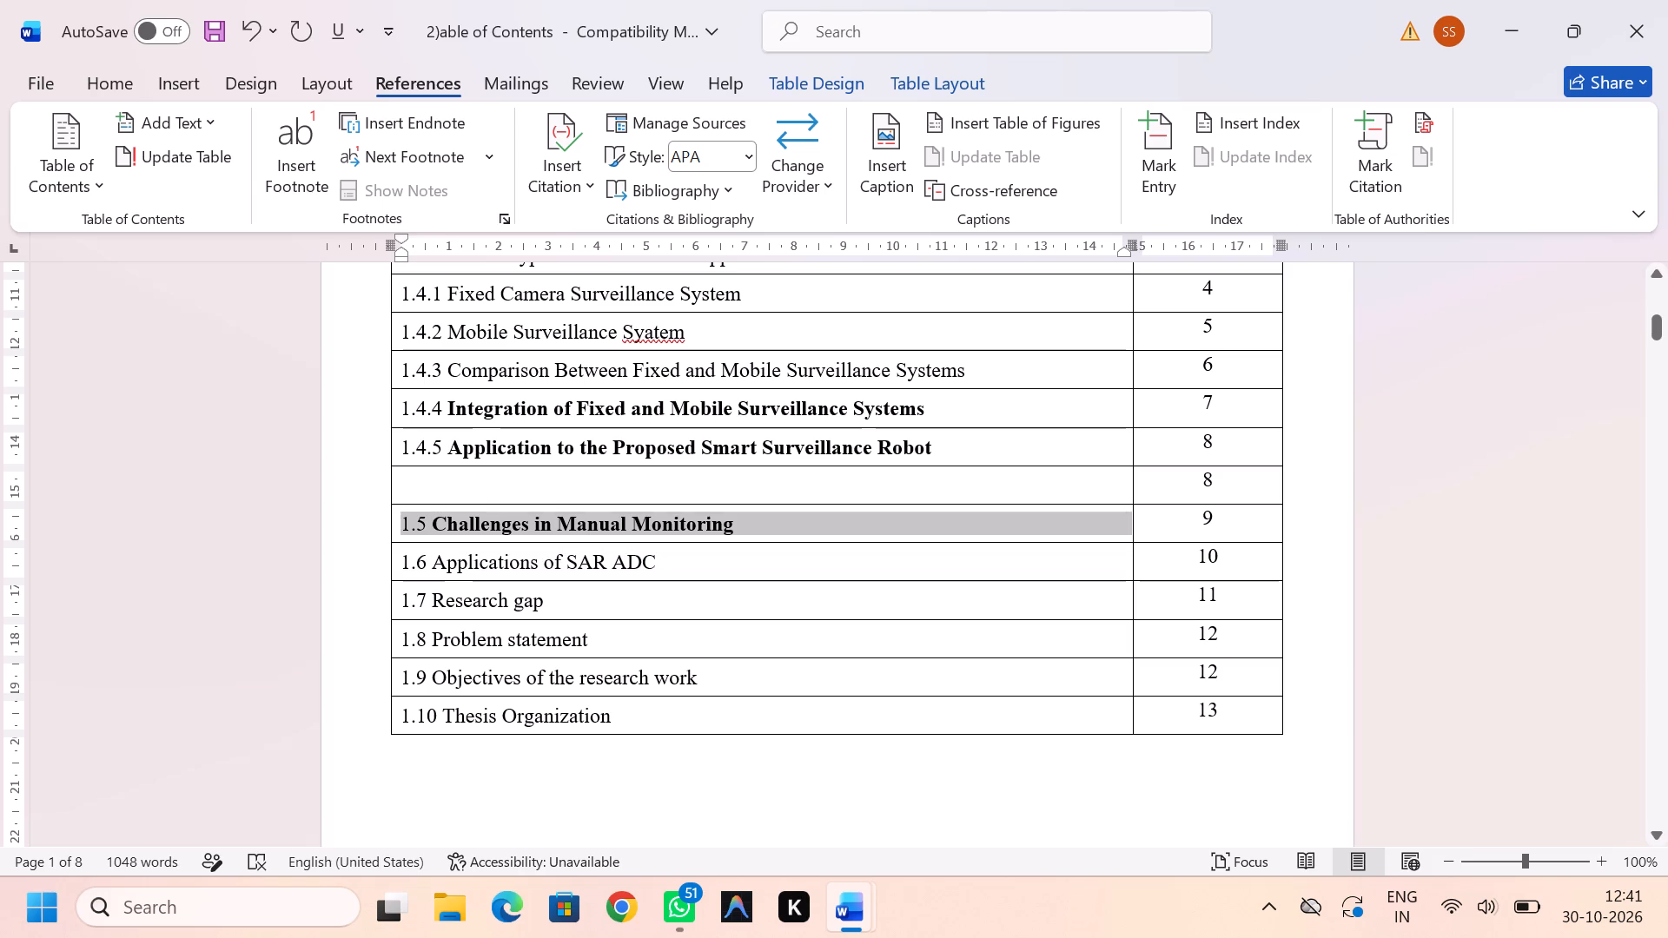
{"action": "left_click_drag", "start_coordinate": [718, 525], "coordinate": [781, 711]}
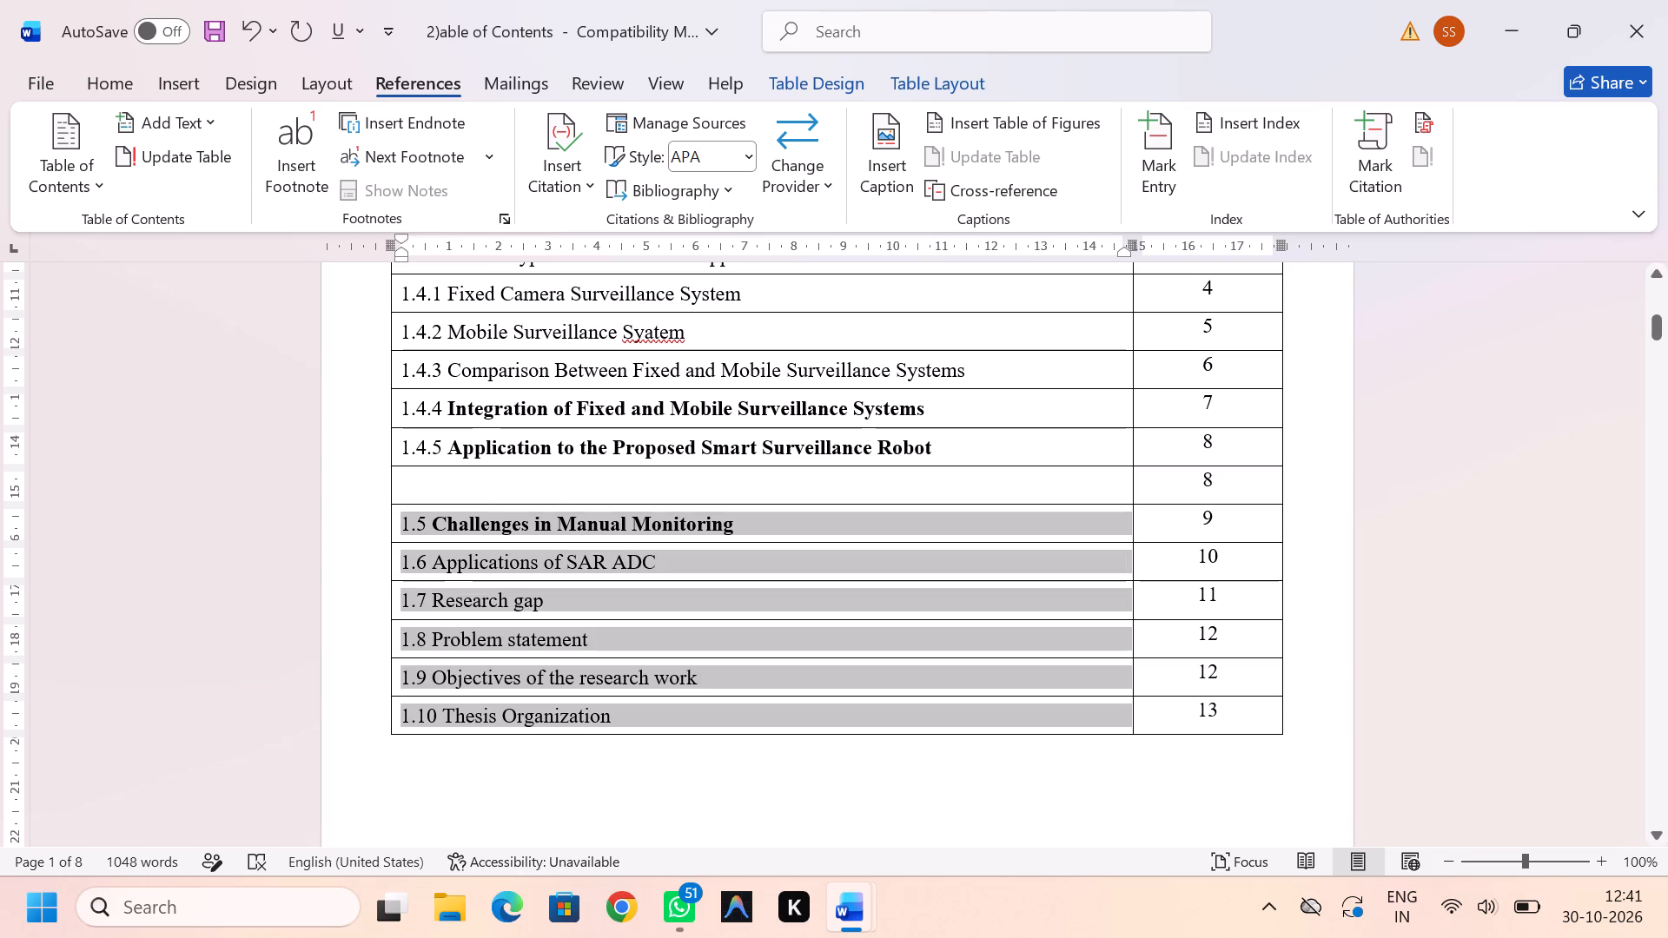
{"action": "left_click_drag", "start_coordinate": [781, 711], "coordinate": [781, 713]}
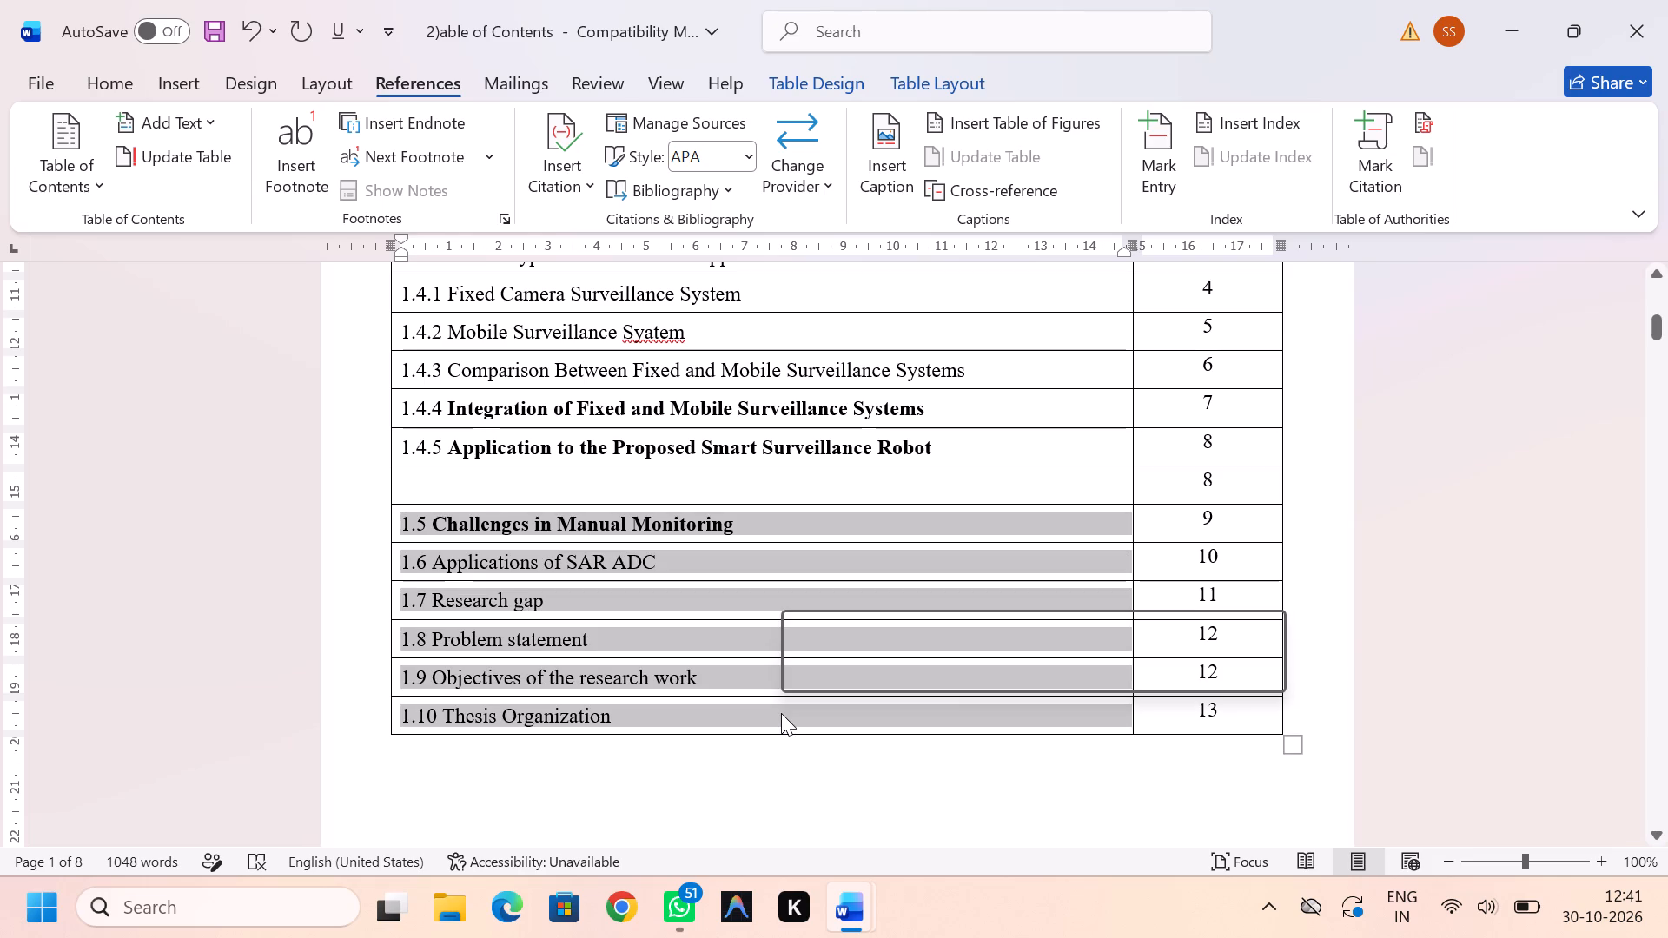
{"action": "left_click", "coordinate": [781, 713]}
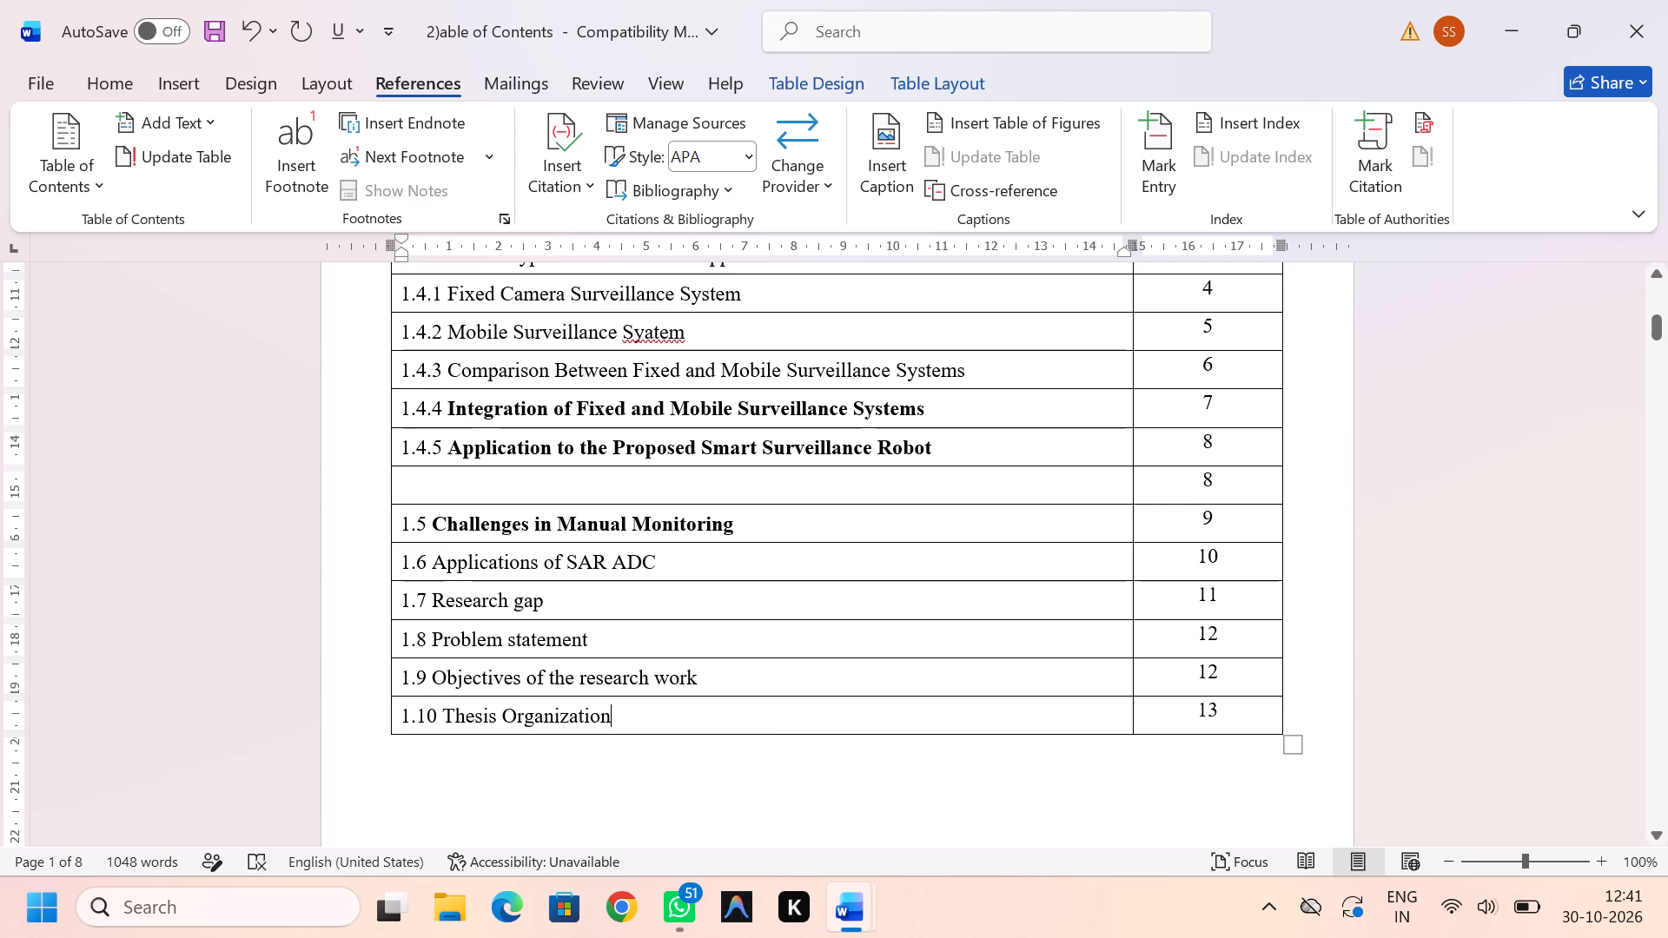
Copy the whole entry "1.5 Challenges in Manual Monitoring" into the empty row directly above it.
{"action": "left_click_drag", "start_coordinate": [400, 525], "coordinate": [642, 538]}
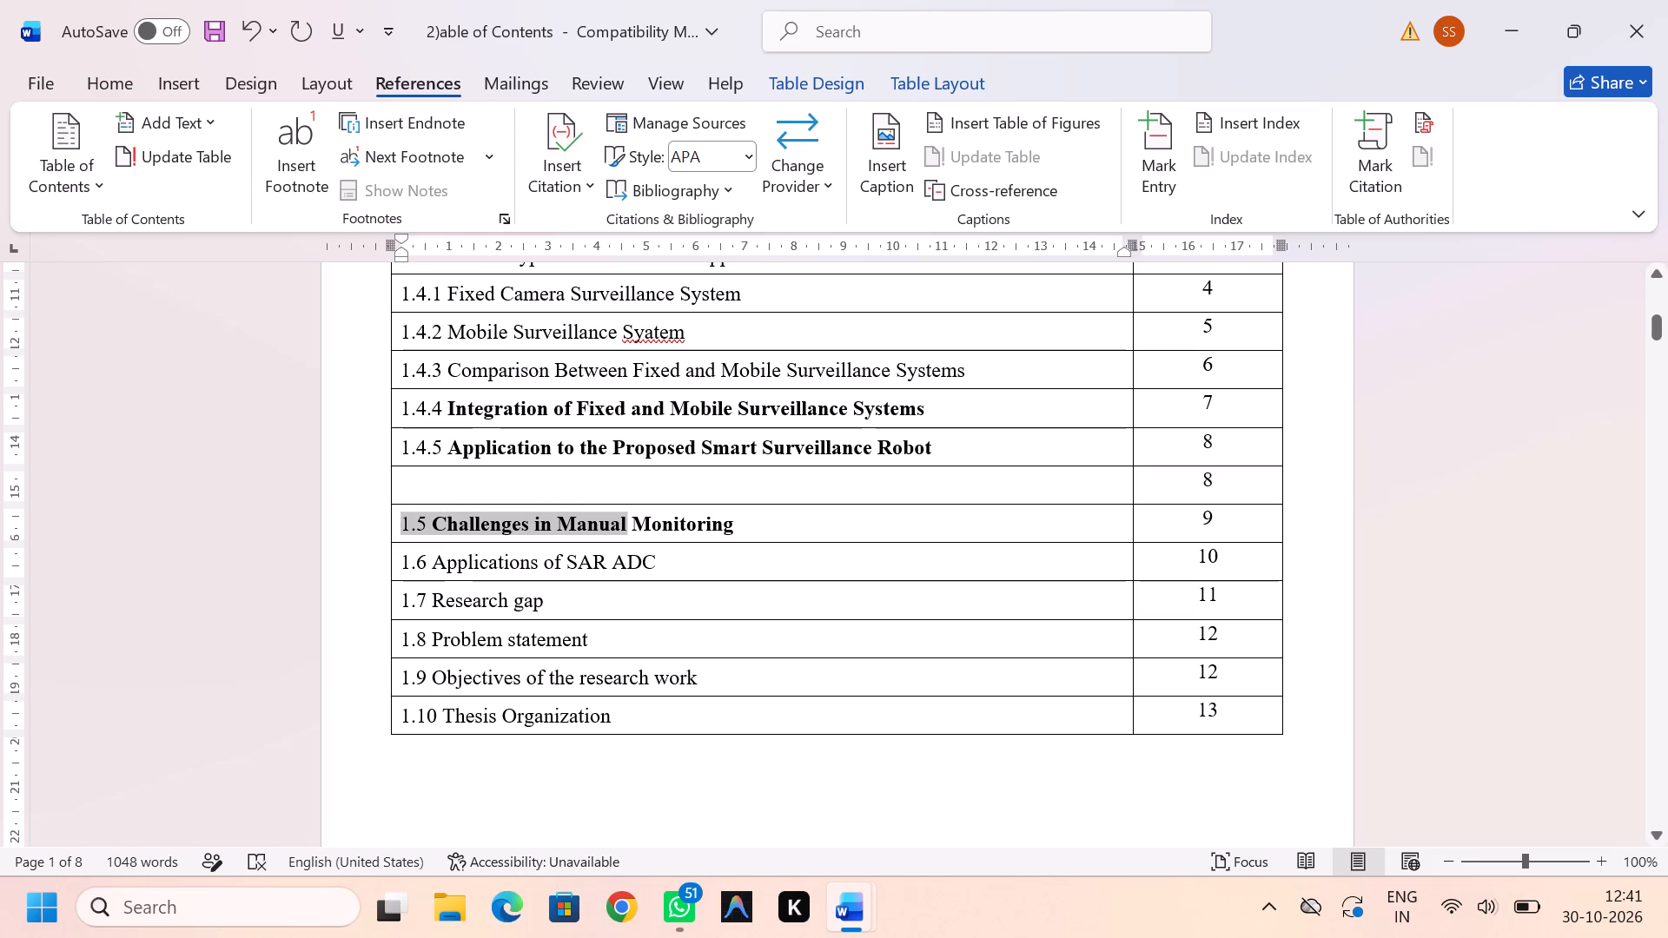
{"action": "left_click_drag", "start_coordinate": [642, 538], "coordinate": [719, 537]}
{"action": "key", "text": "ctrl+c"}
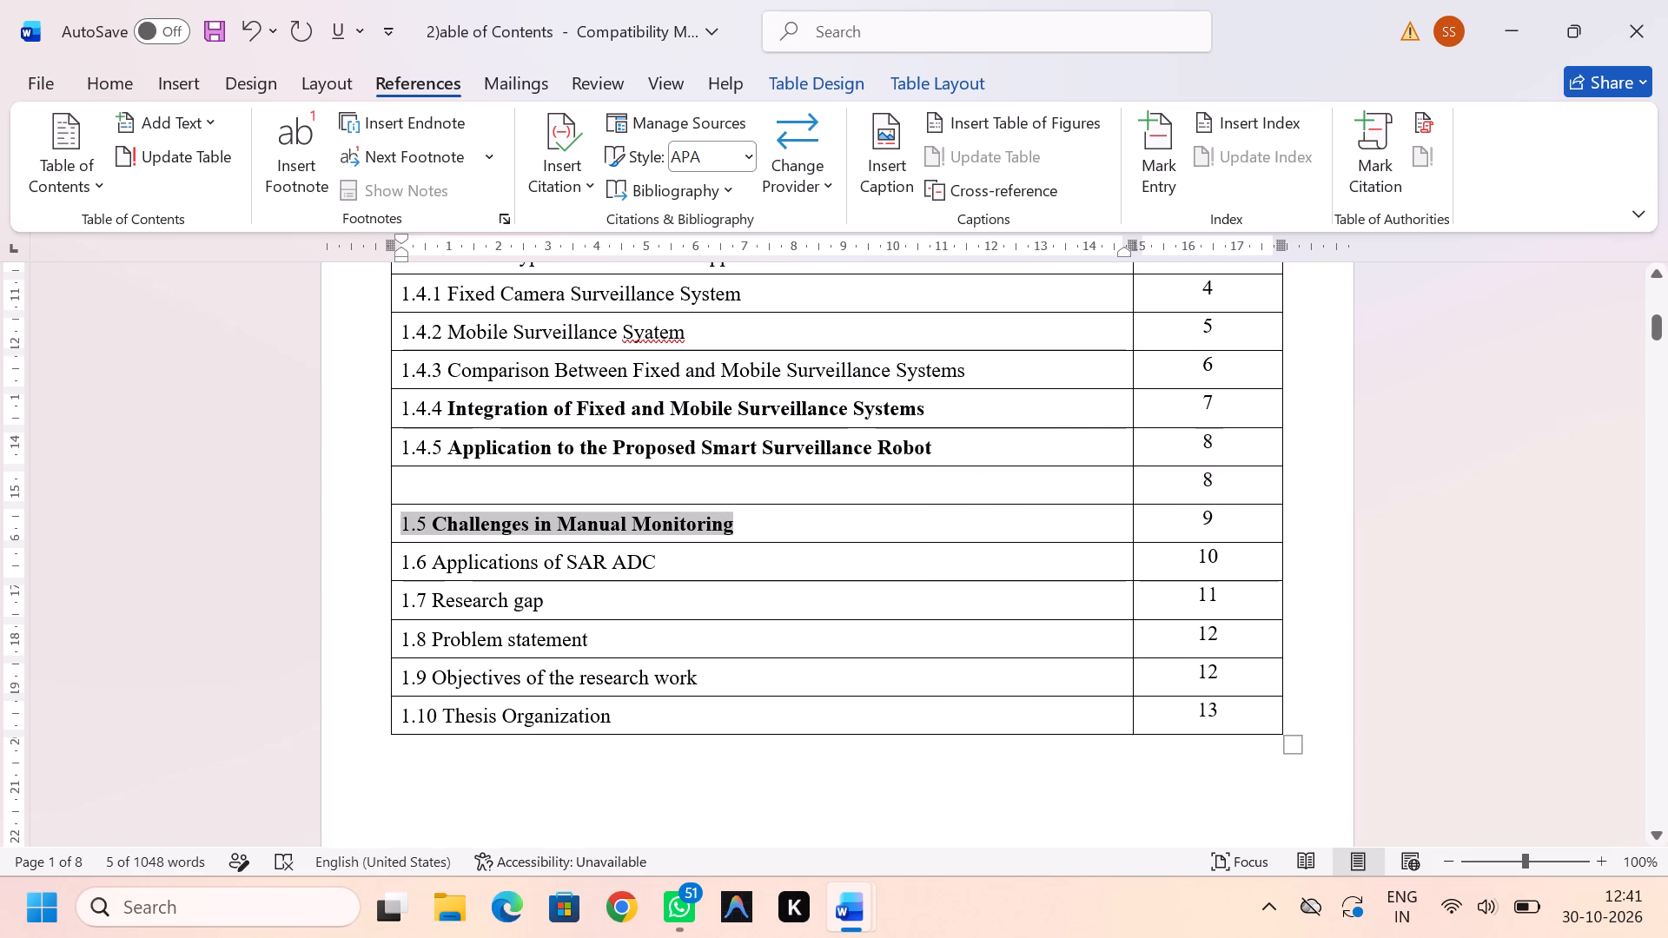
{"action": "left_click", "coordinate": [596, 482]}
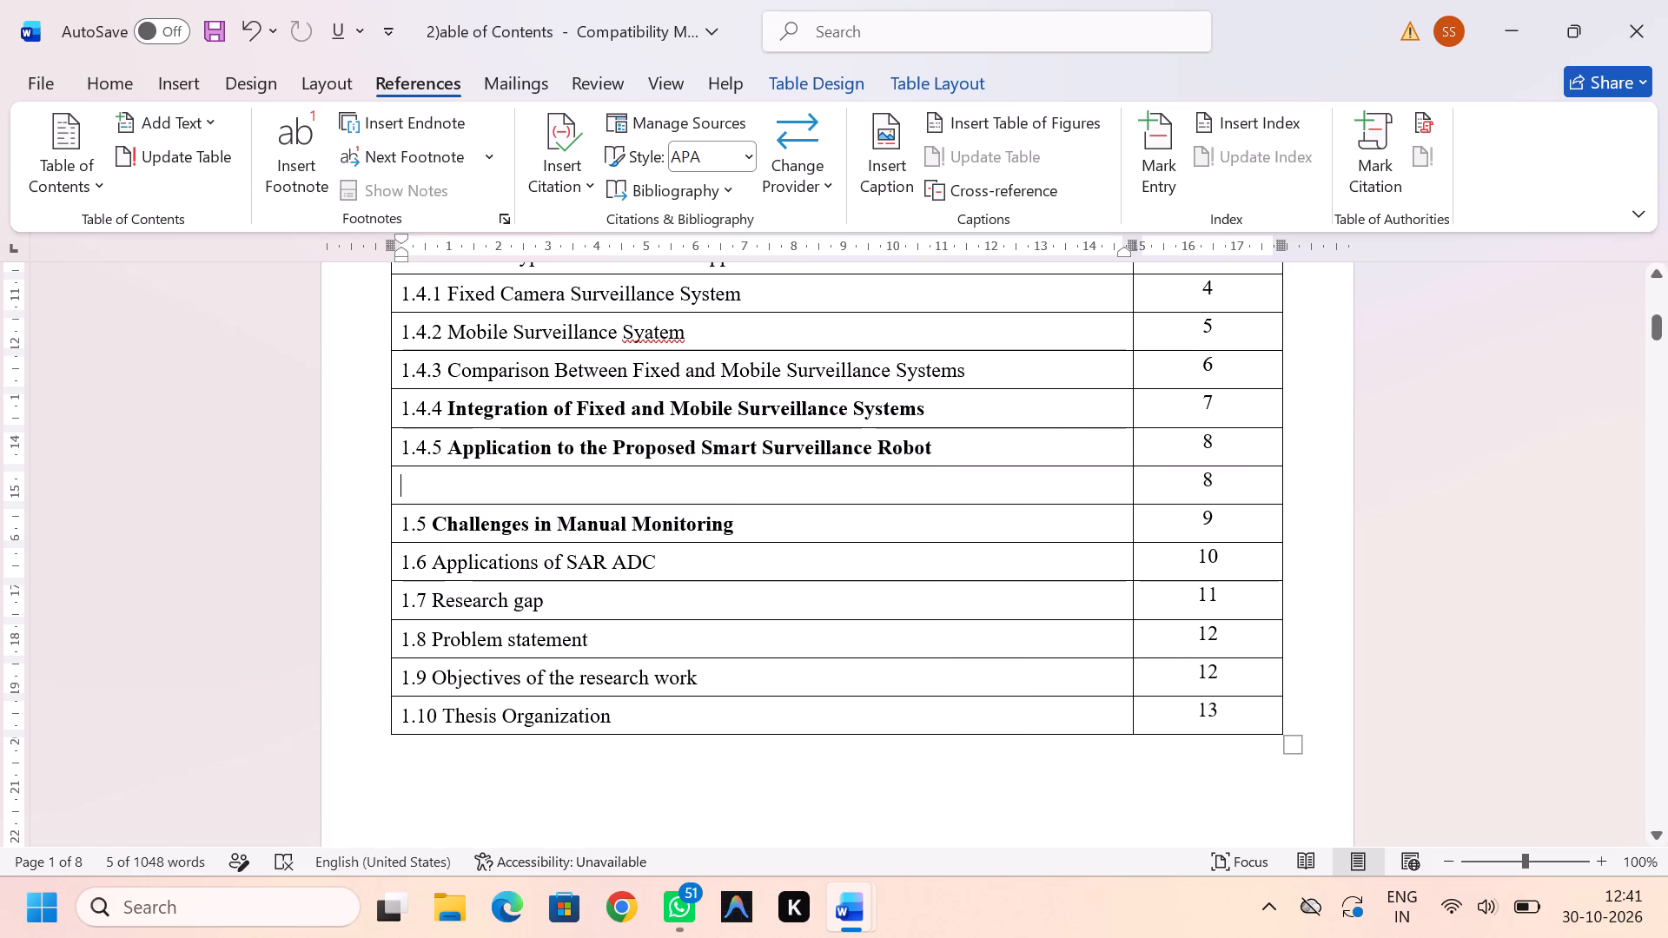
{"action": "key", "text": "ctrl+v"}
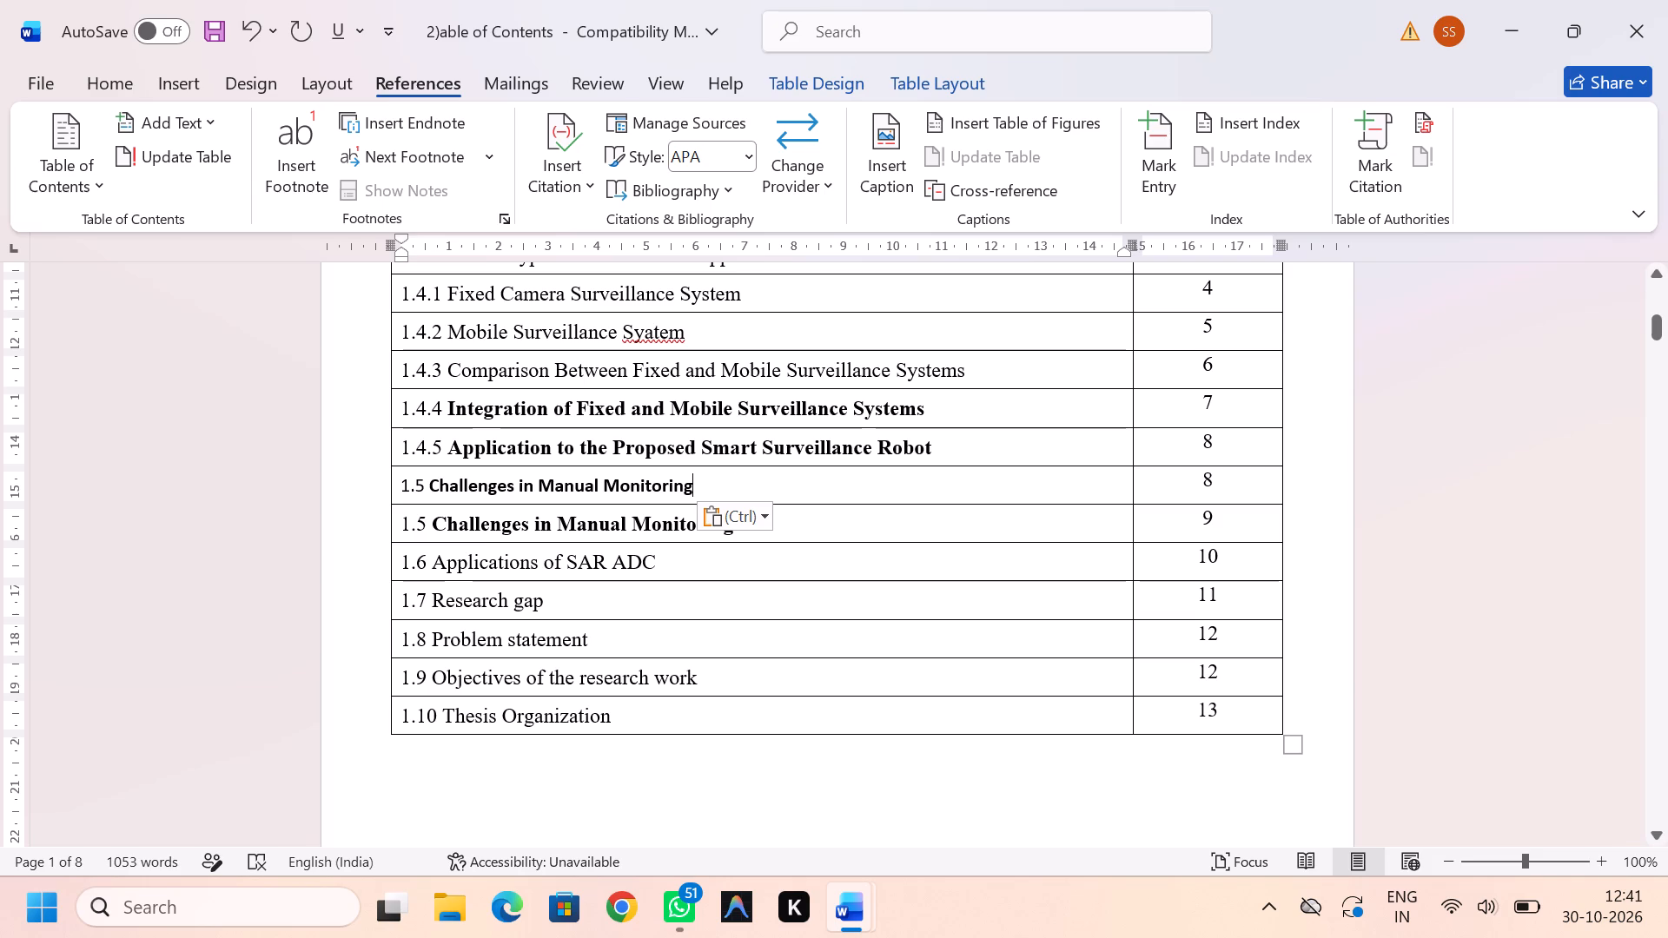
Change the font of the pasted "1.5 Challenges in Manual Monitoring" entry below 1.4.5 to Times New Roman.
{"action": "left_click", "coordinate": [123, 75]}
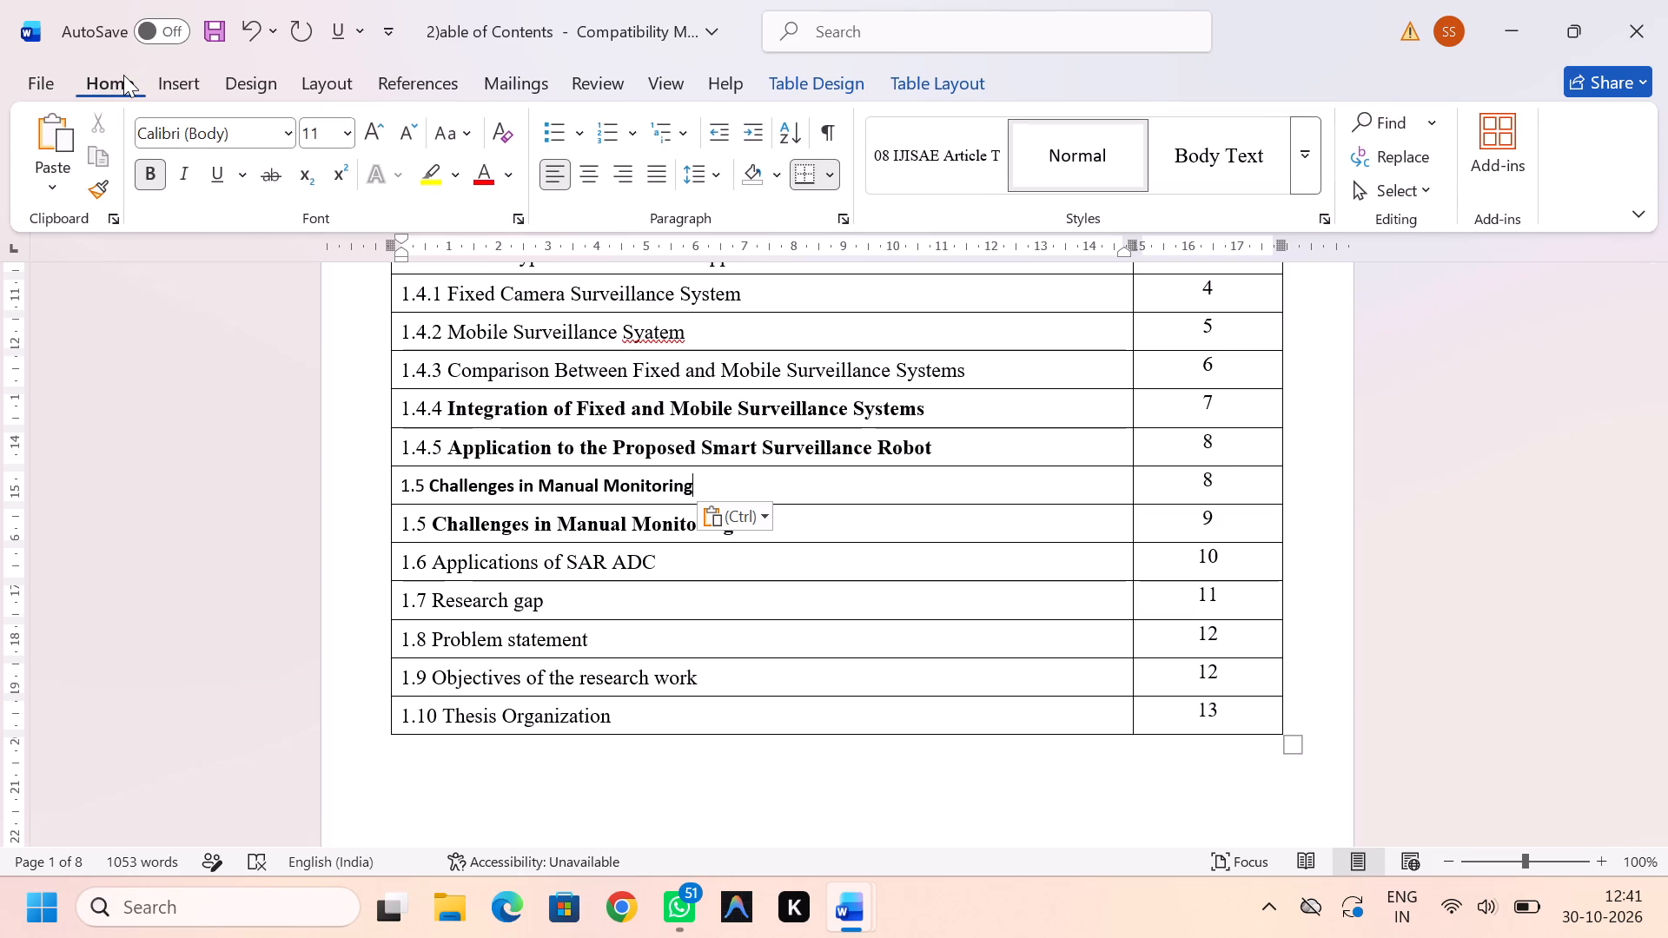
{"action": "left_click", "coordinate": [292, 132]}
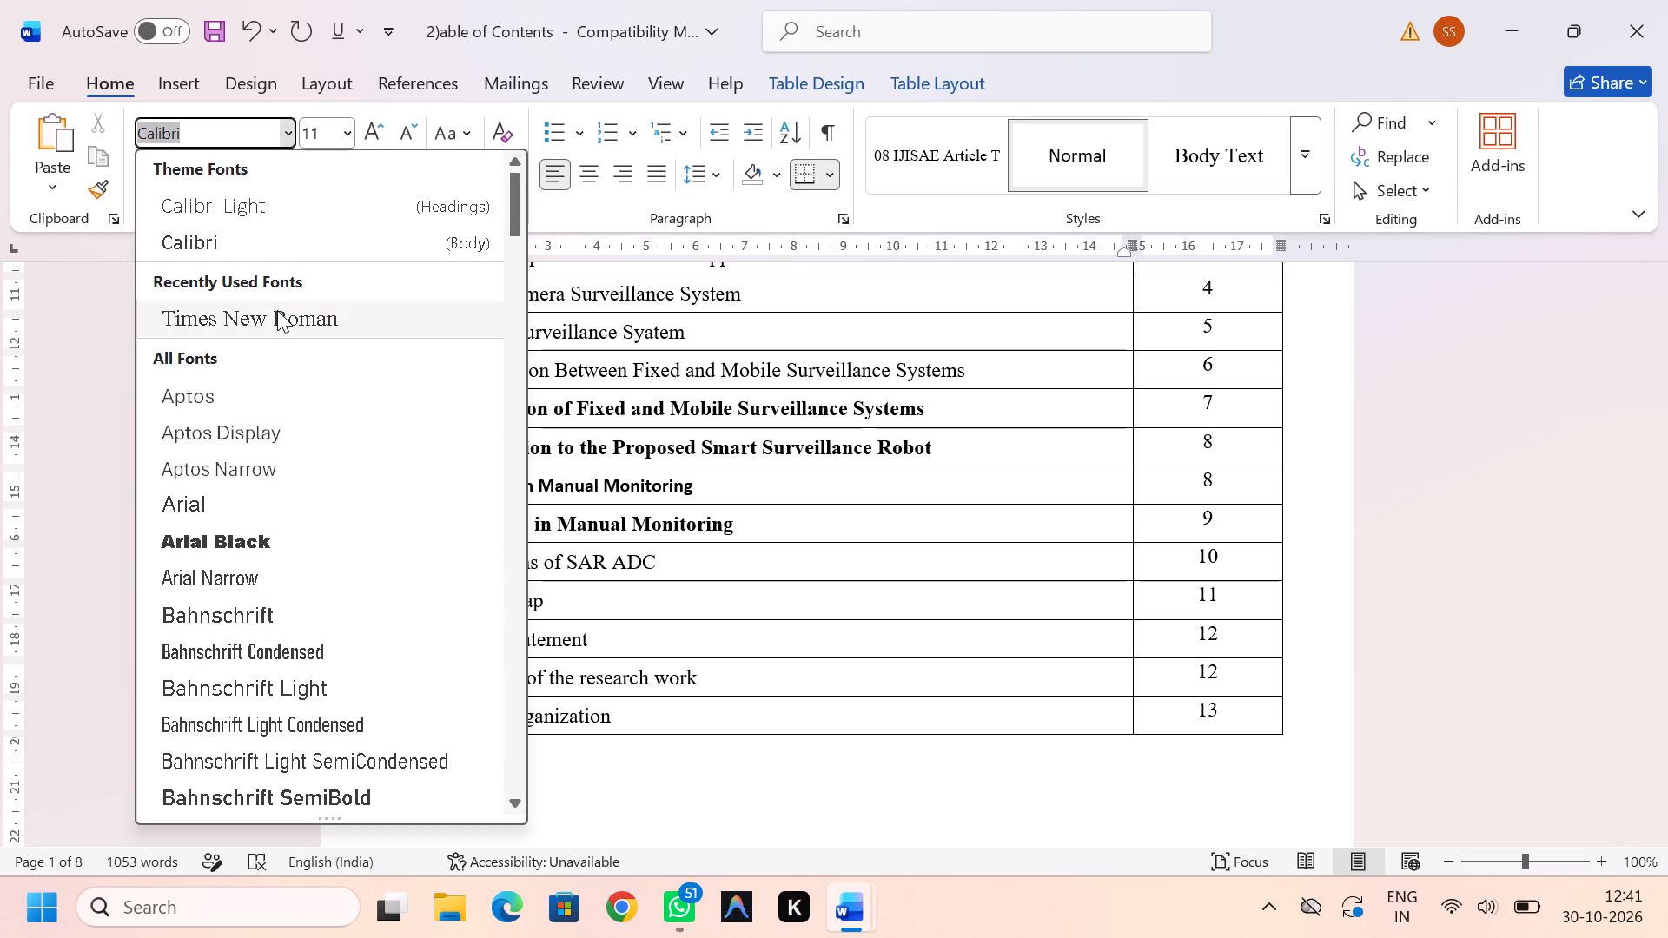
{"action": "left_click", "coordinate": [277, 310]}
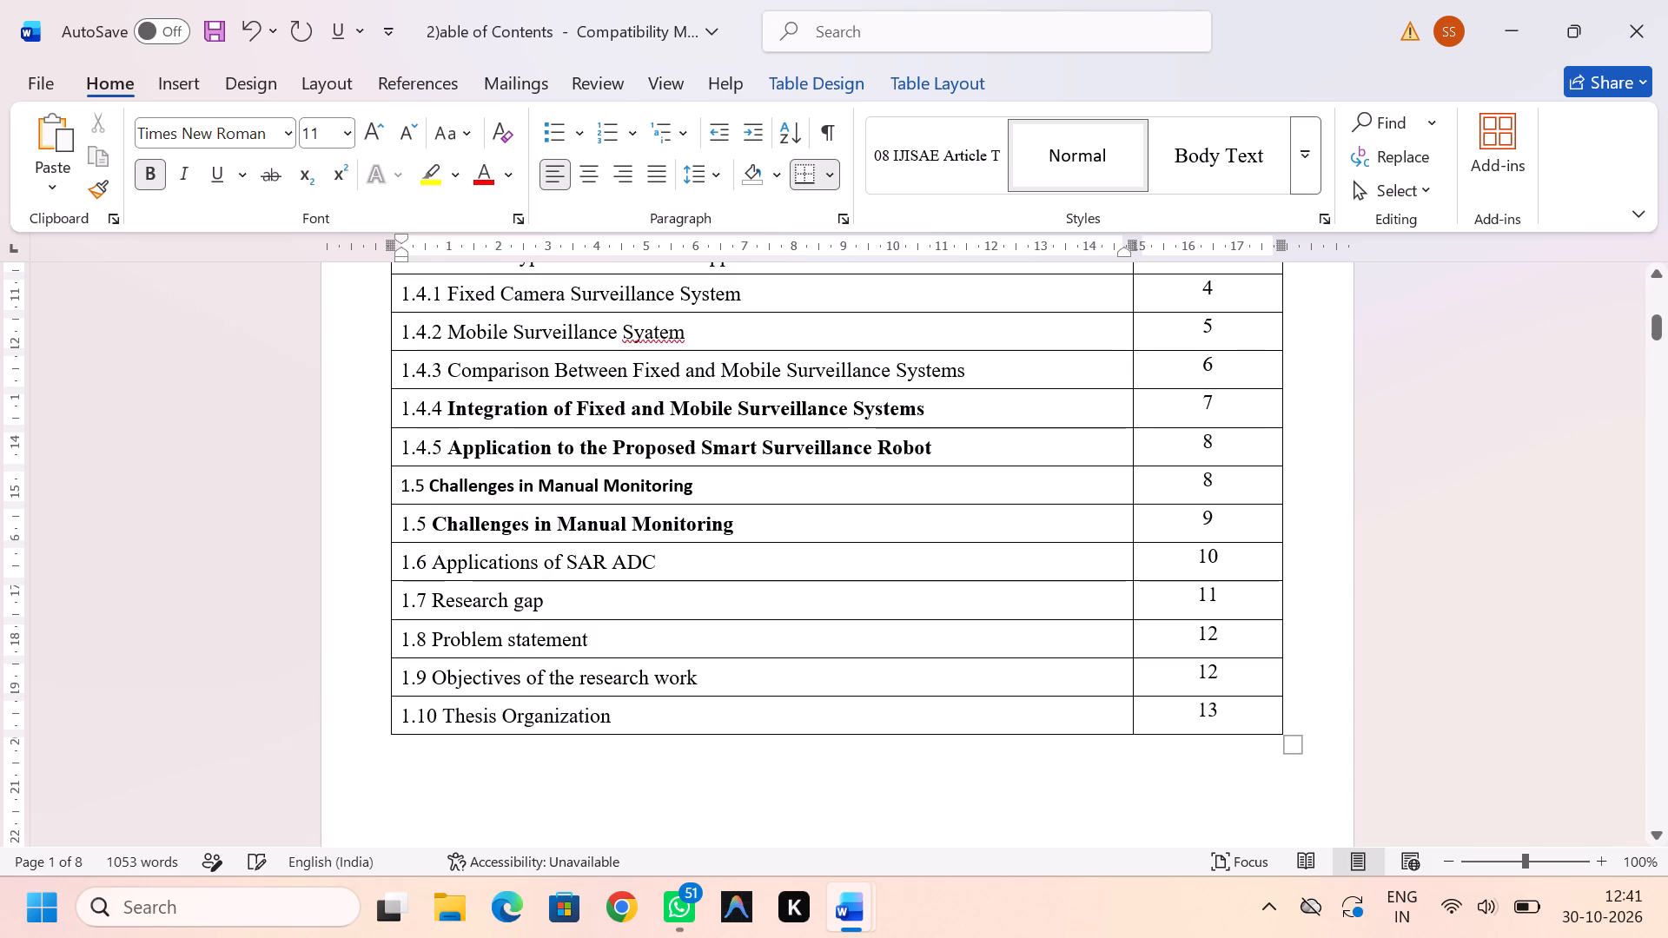
{"action": "left_click_drag", "start_coordinate": [702, 491], "coordinate": [507, 495]}
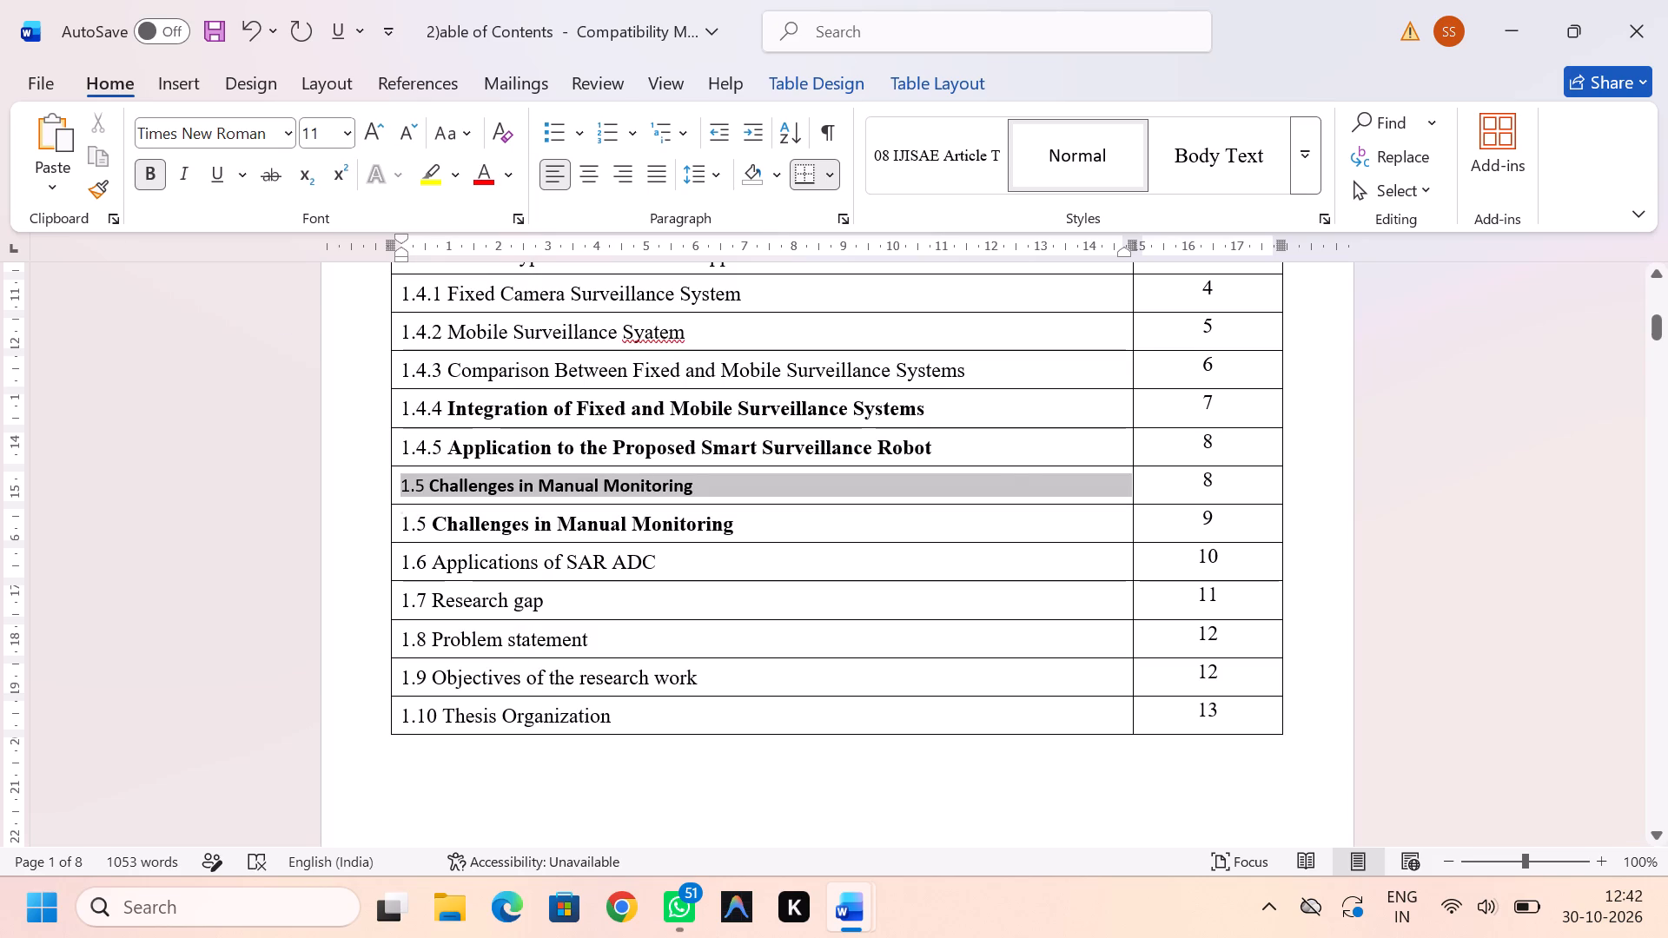
{"action": "left_click_drag", "start_coordinate": [507, 495], "coordinate": [507, 490]}
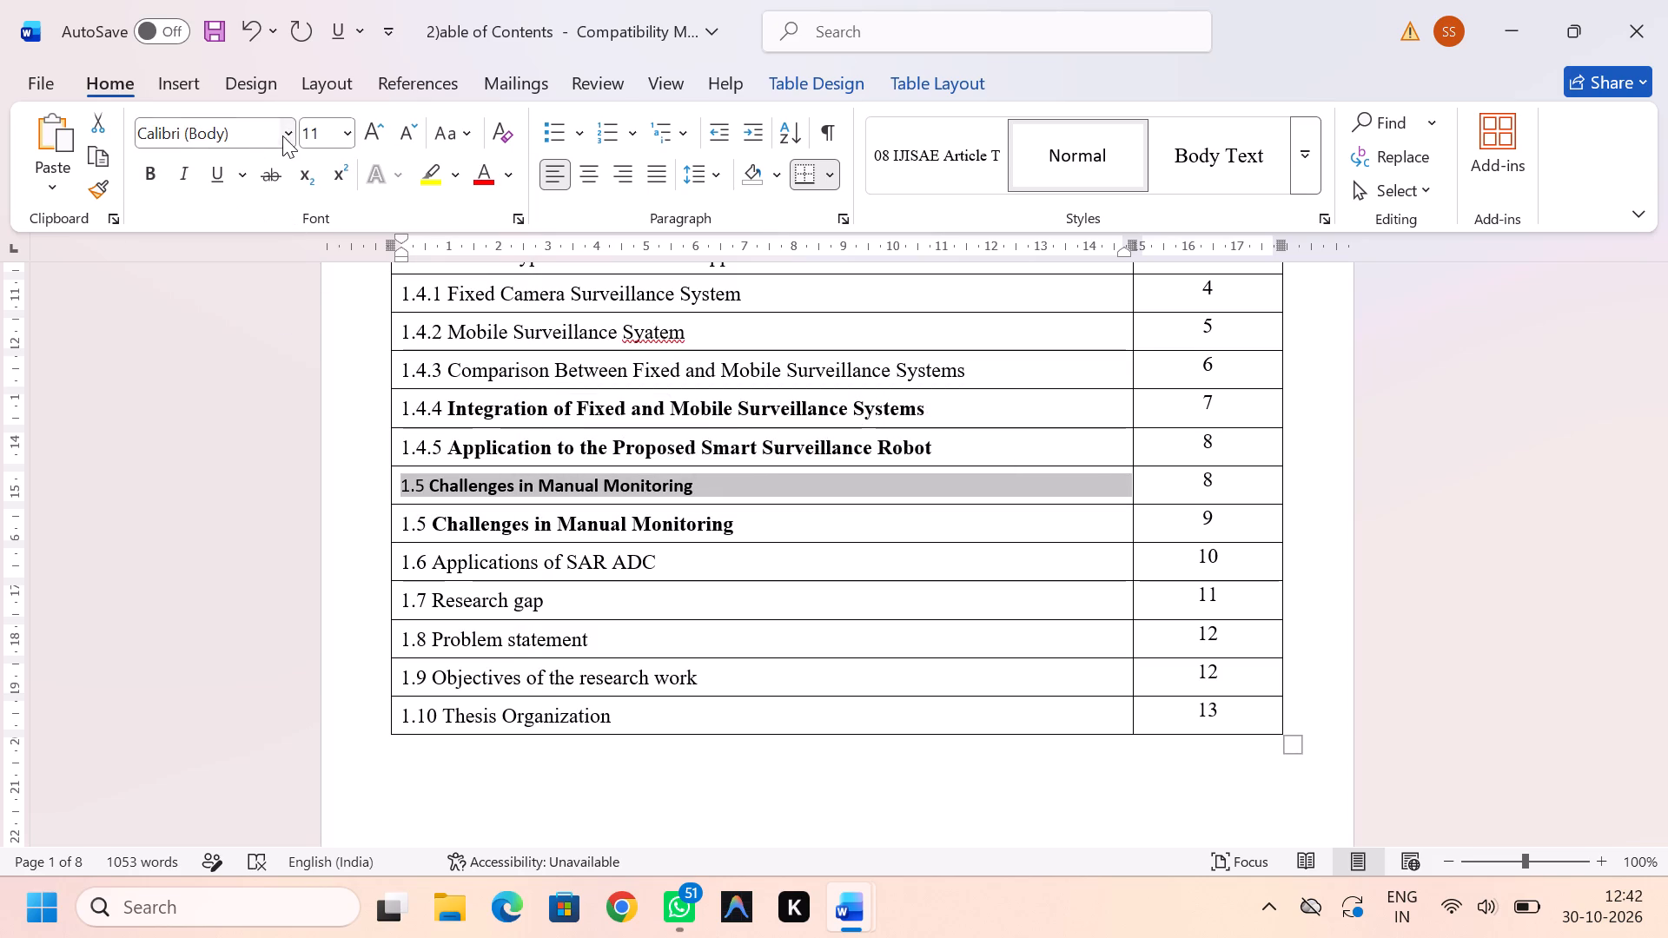
{"action": "left_click", "coordinate": [291, 138]}
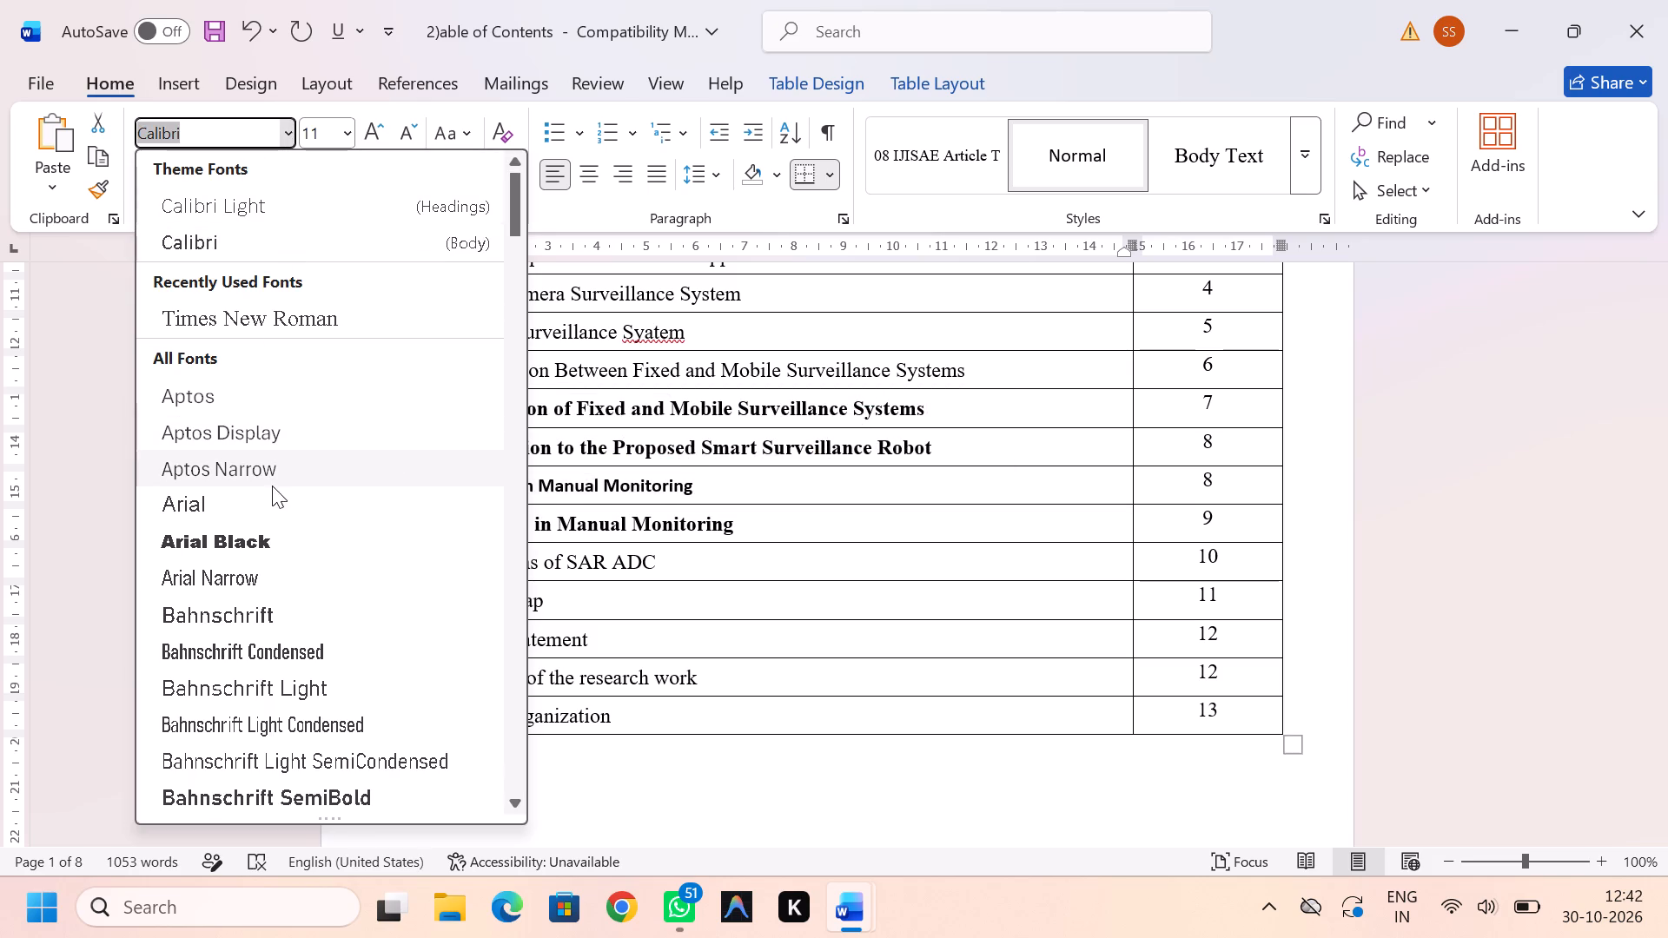
{"action": "left_click", "coordinate": [314, 321]}
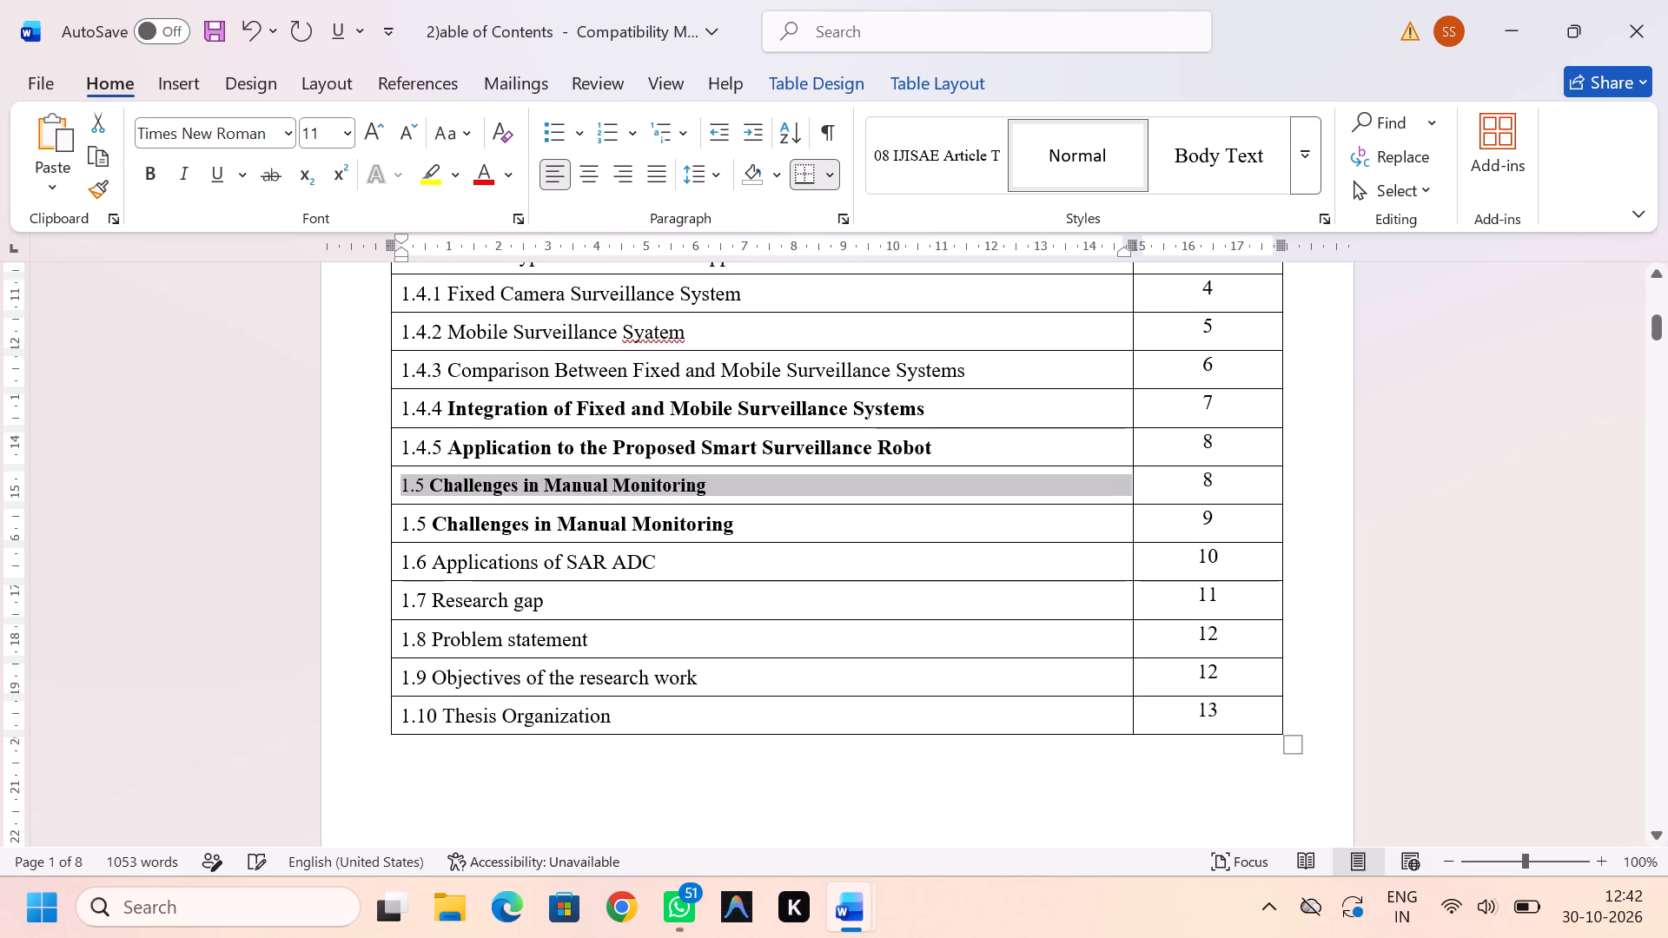
Renumber the second "1.5 Challenges in Manual Monitoring" entry in the table of contents as 1.6.
{"action": "left_click", "coordinate": [356, 539]}
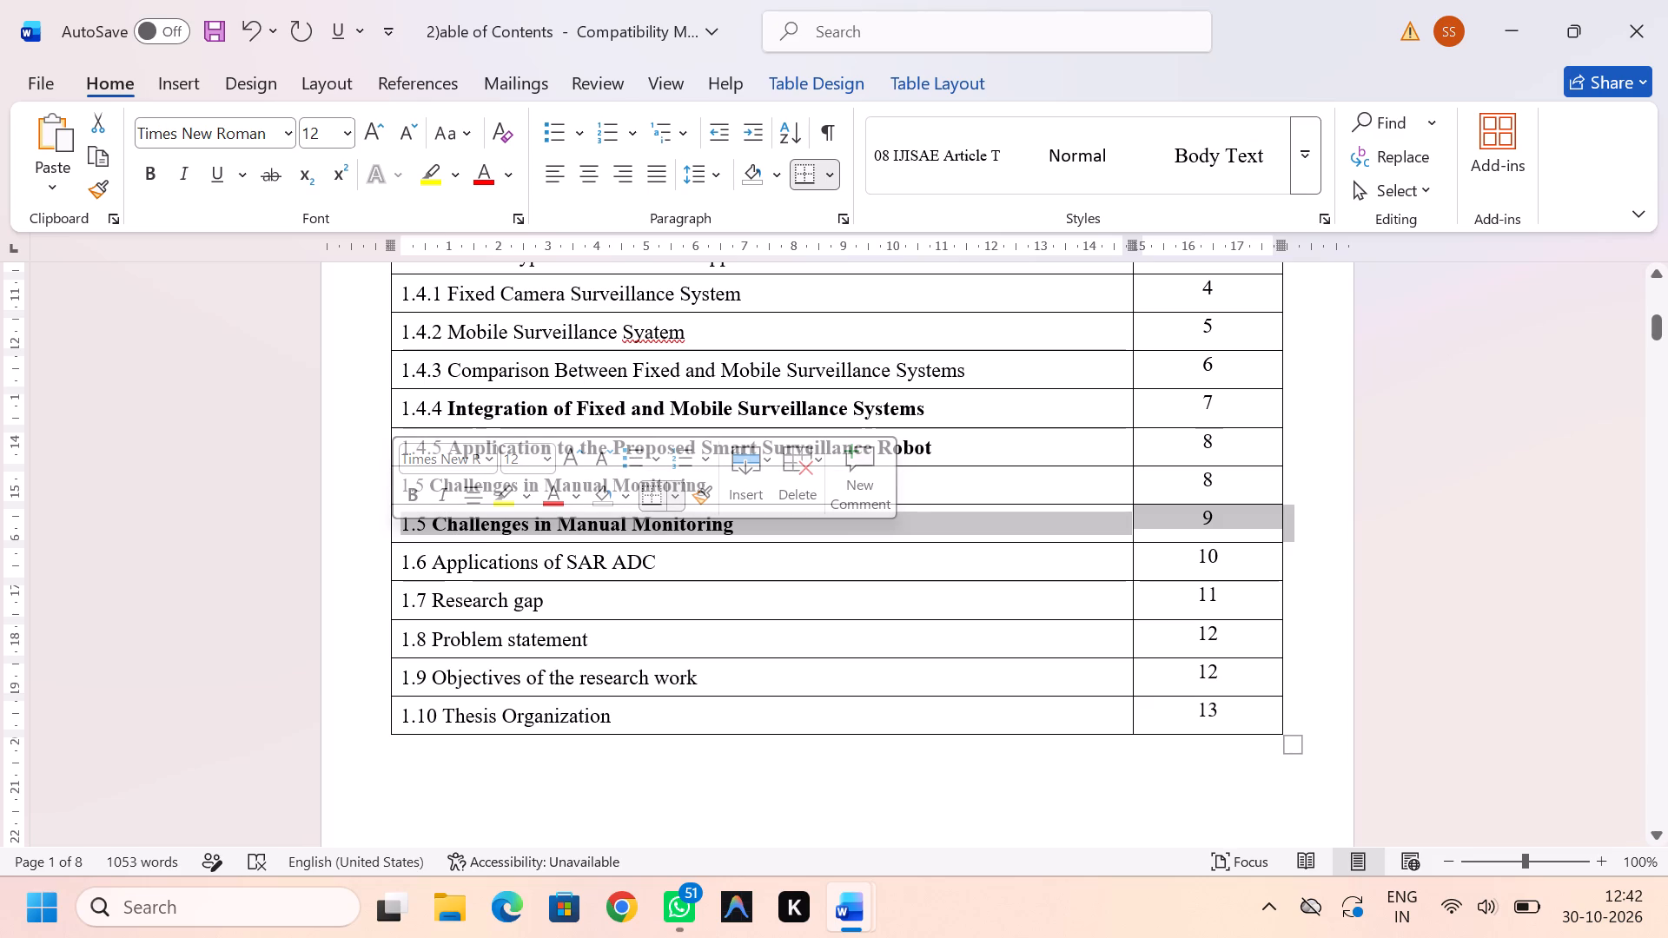
{"action": "left_click", "coordinate": [406, 807]}
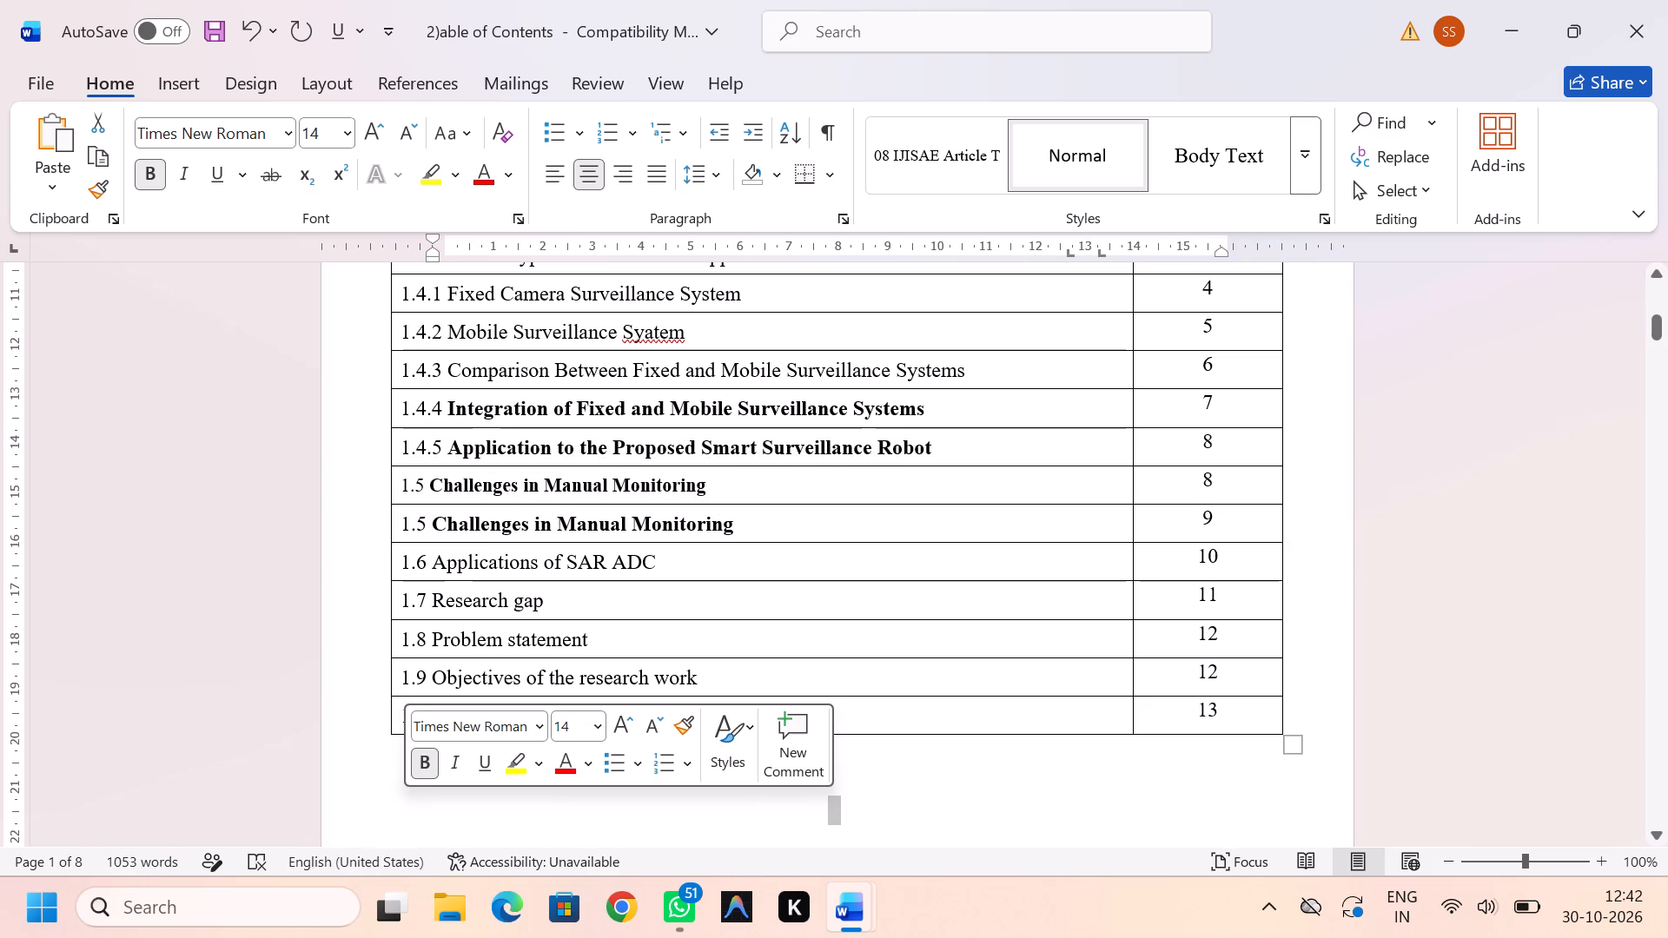
{"action": "left_click", "coordinate": [429, 525]}
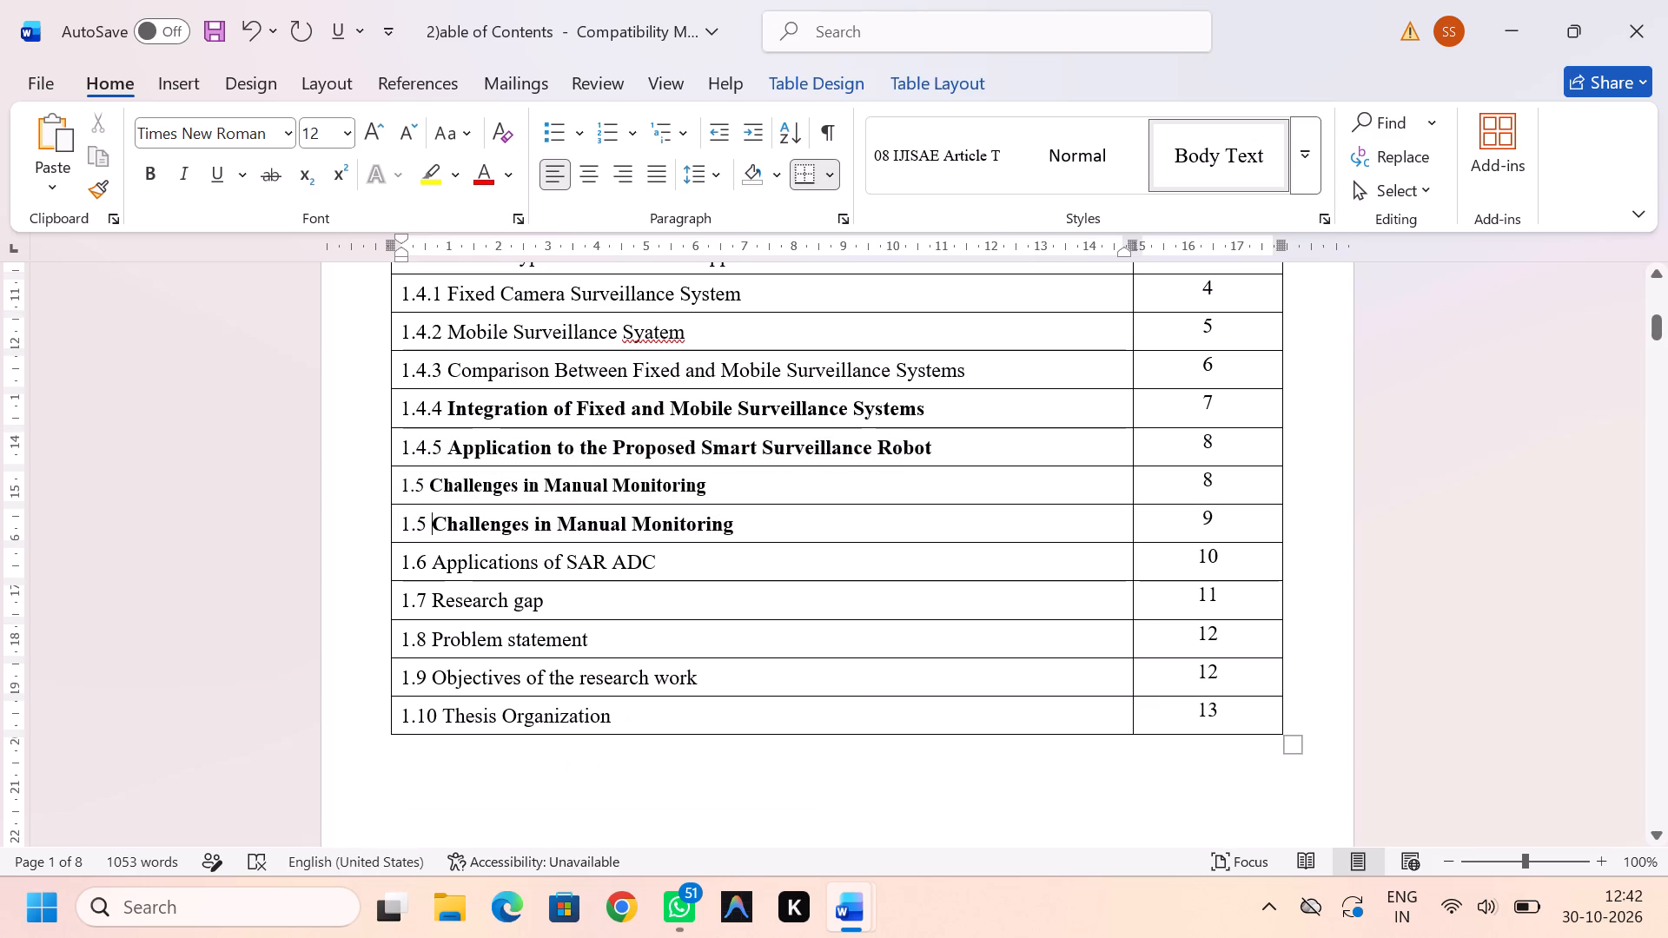
{"action": "key", "text": "BackSpace"}
{"action": "key", "text": "BackSpace"}
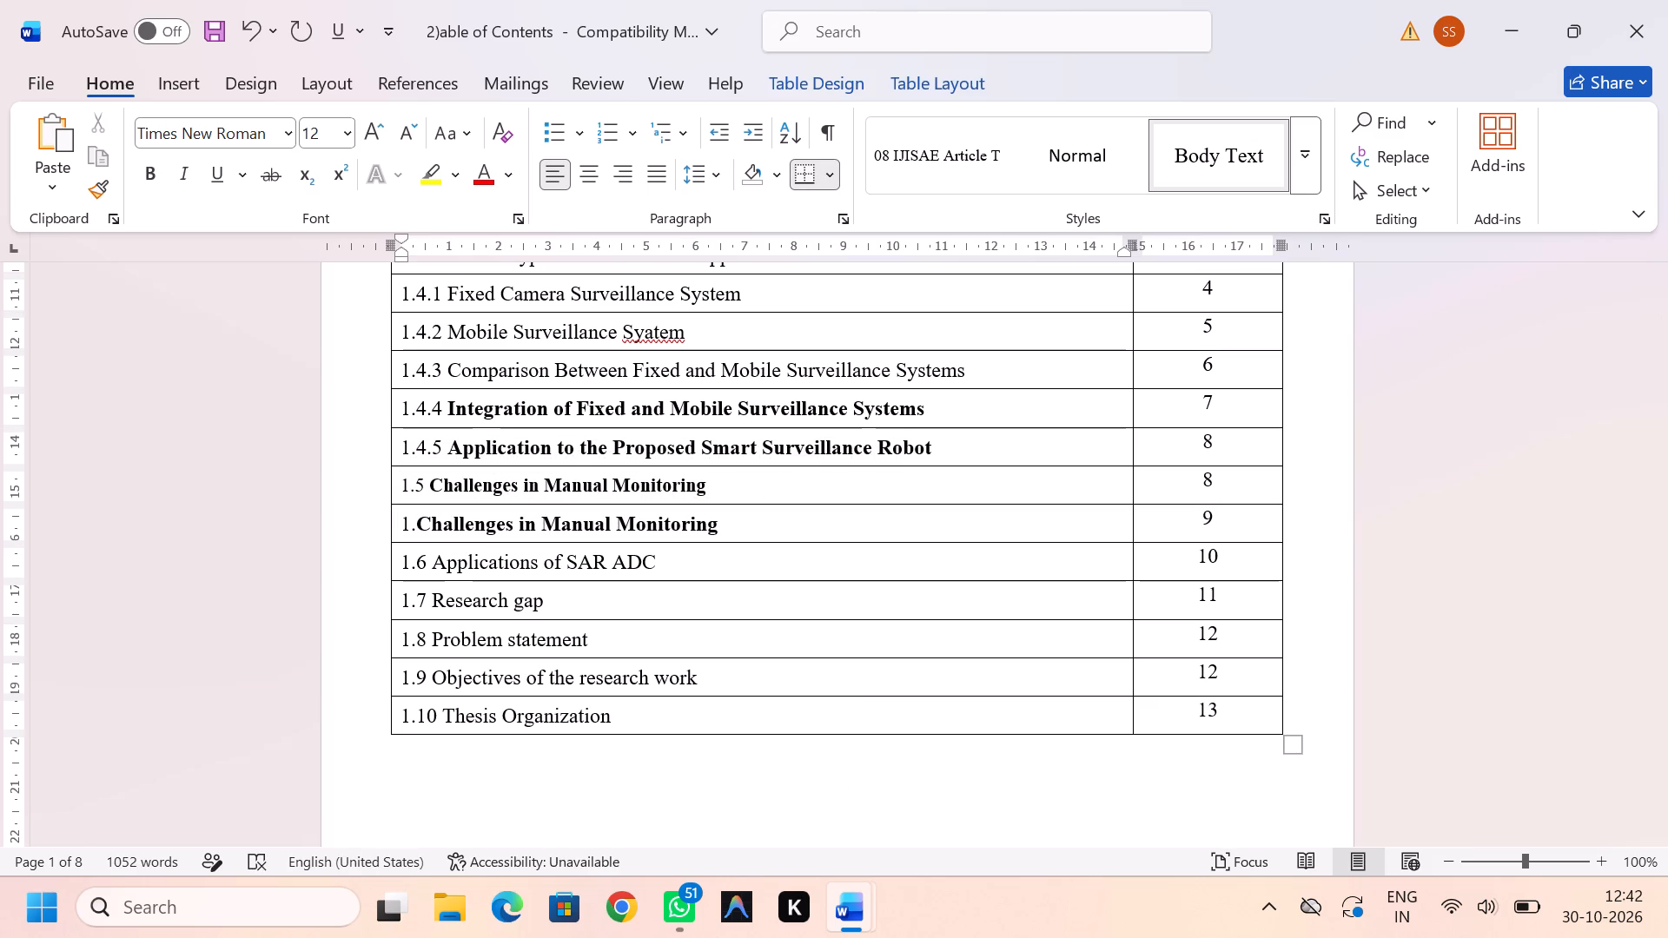
{"action": "key", "text": "6"}
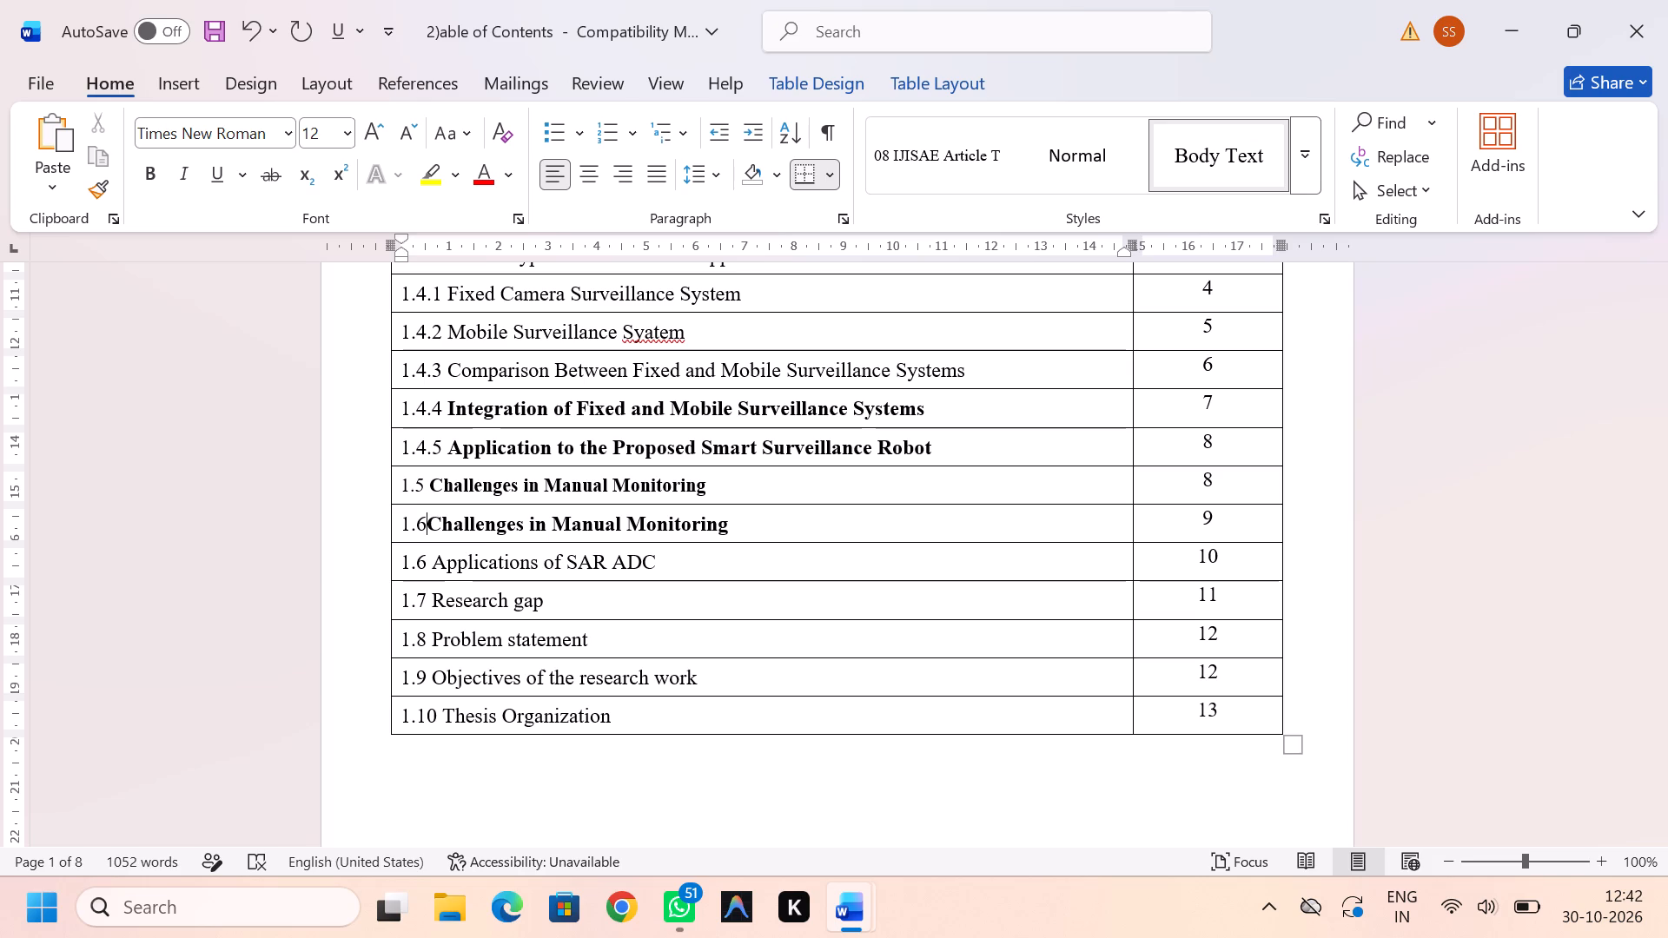
Renumber the entries from "Applications of SAR ADC" through "Objectives of the research work" as 1.7, 1.8, 1.9 and 1.10.
{"action": "key", "text": "Down"}
{"action": "key", "text": "BackSpace"}
{"action": "key", "text": "7"}
{"action": "key", "text": "Down"}
{"action": "key", "text": "BackSpace"}
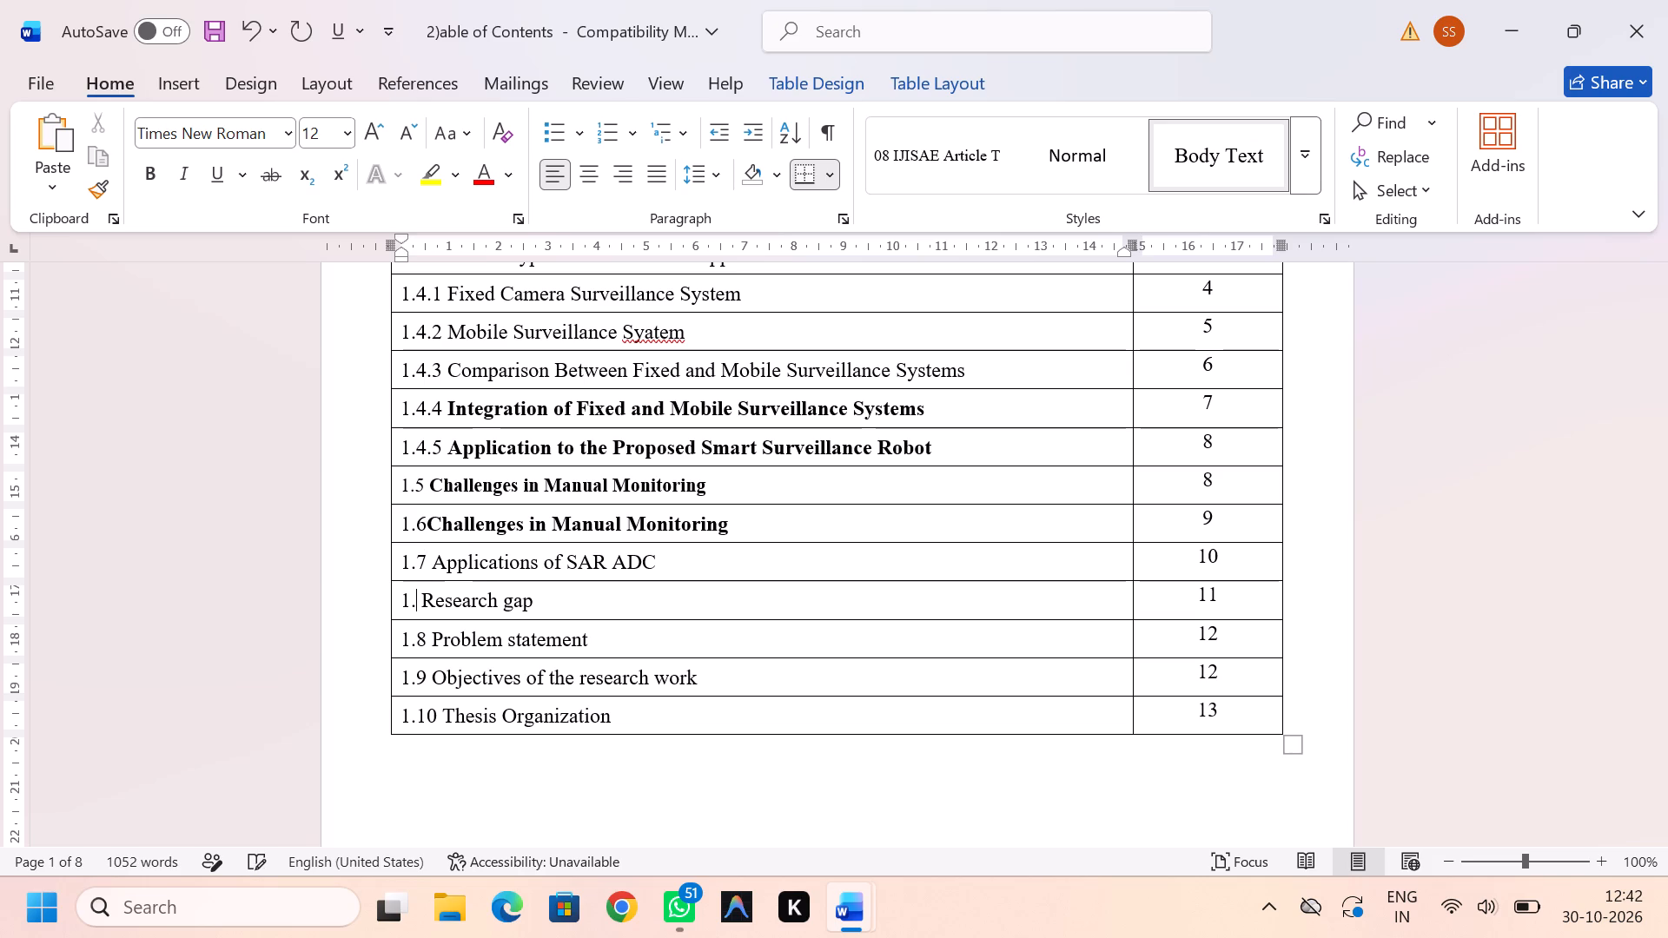
{"action": "key", "text": "8"}
{"action": "key", "text": "Down"}
{"action": "key", "text": "BackSpace"}
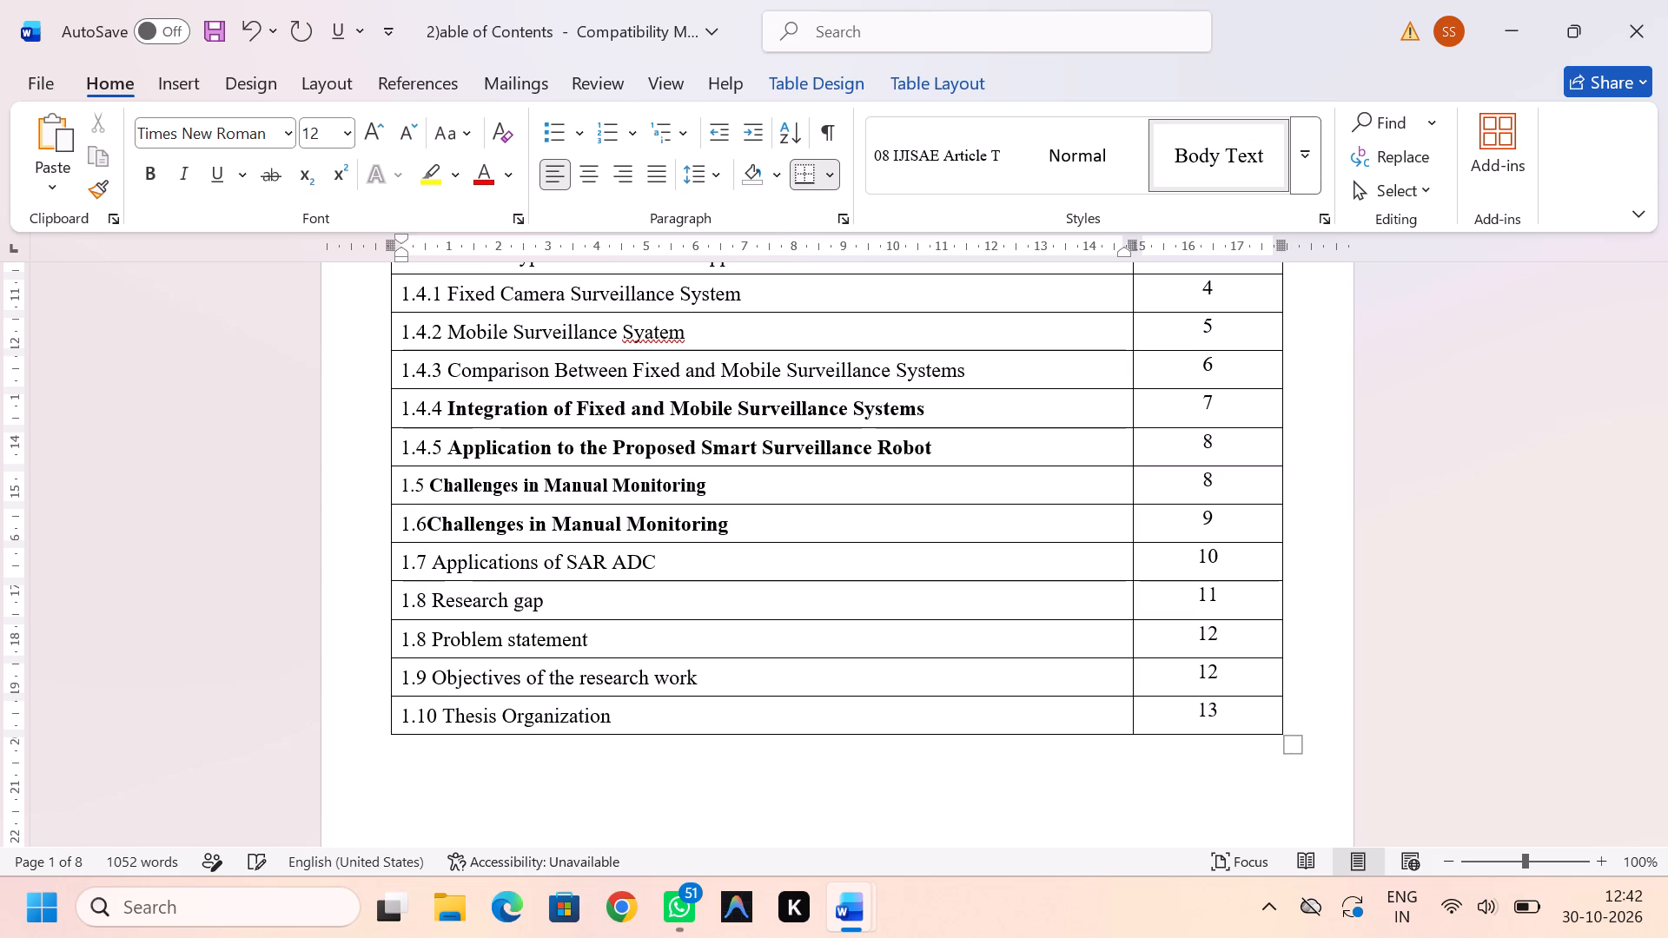
{"action": "key", "text": "9"}
{"action": "key", "text": "Down"}
{"action": "key", "text": "BackSpace"}
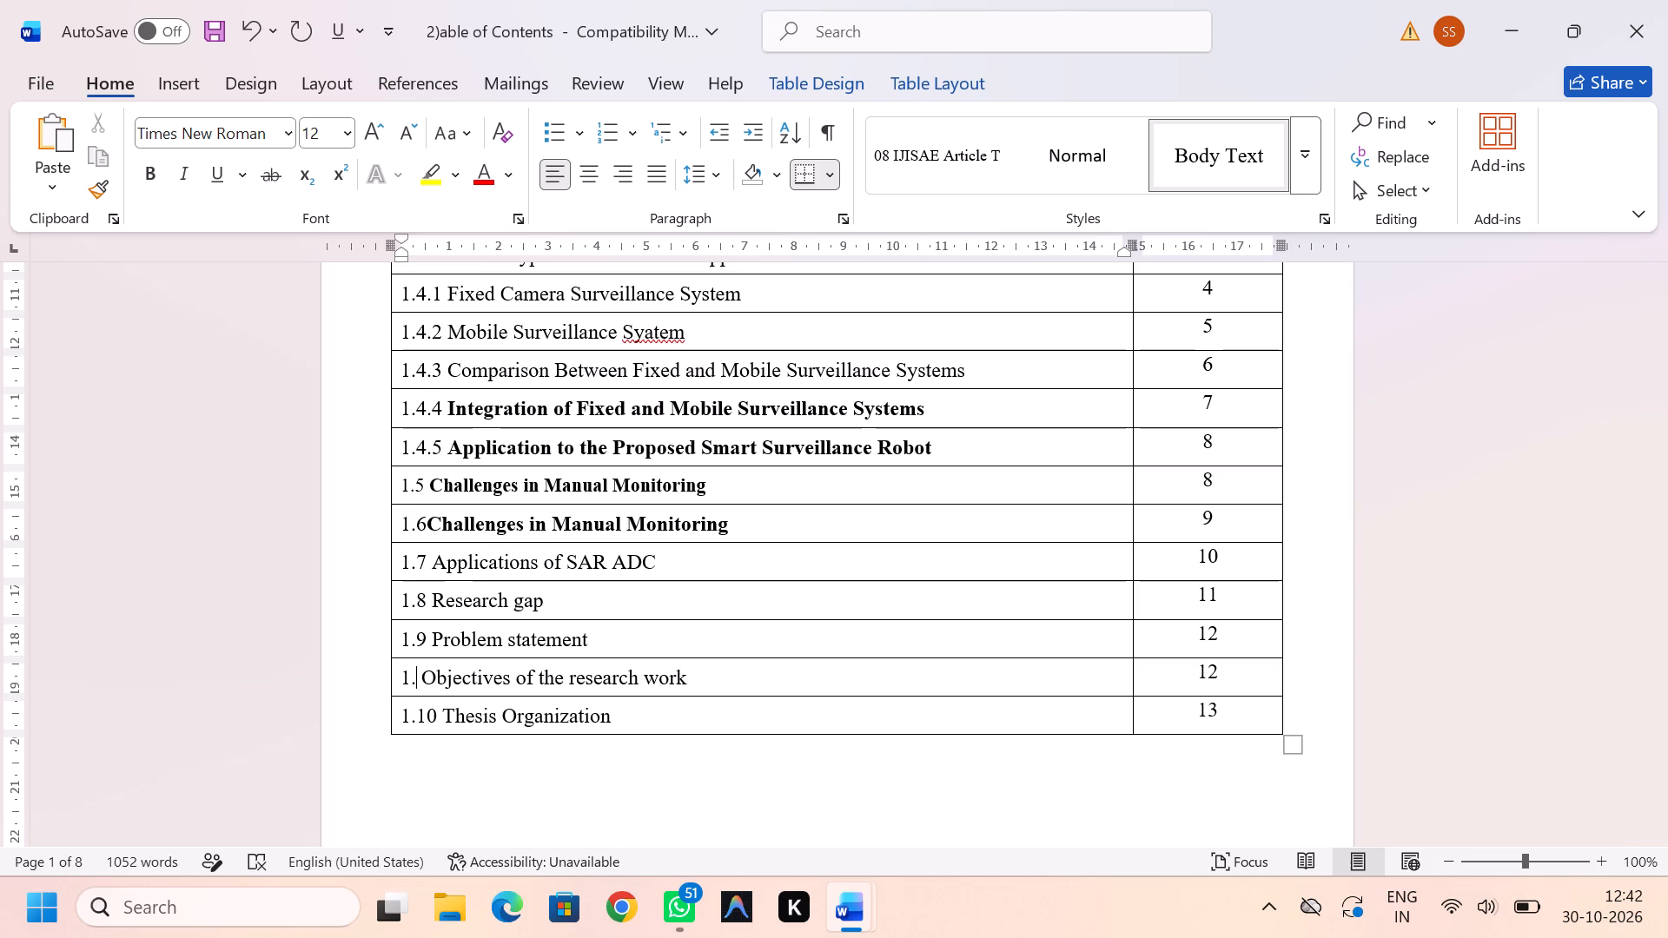
{"action": "type", "text": "10"}
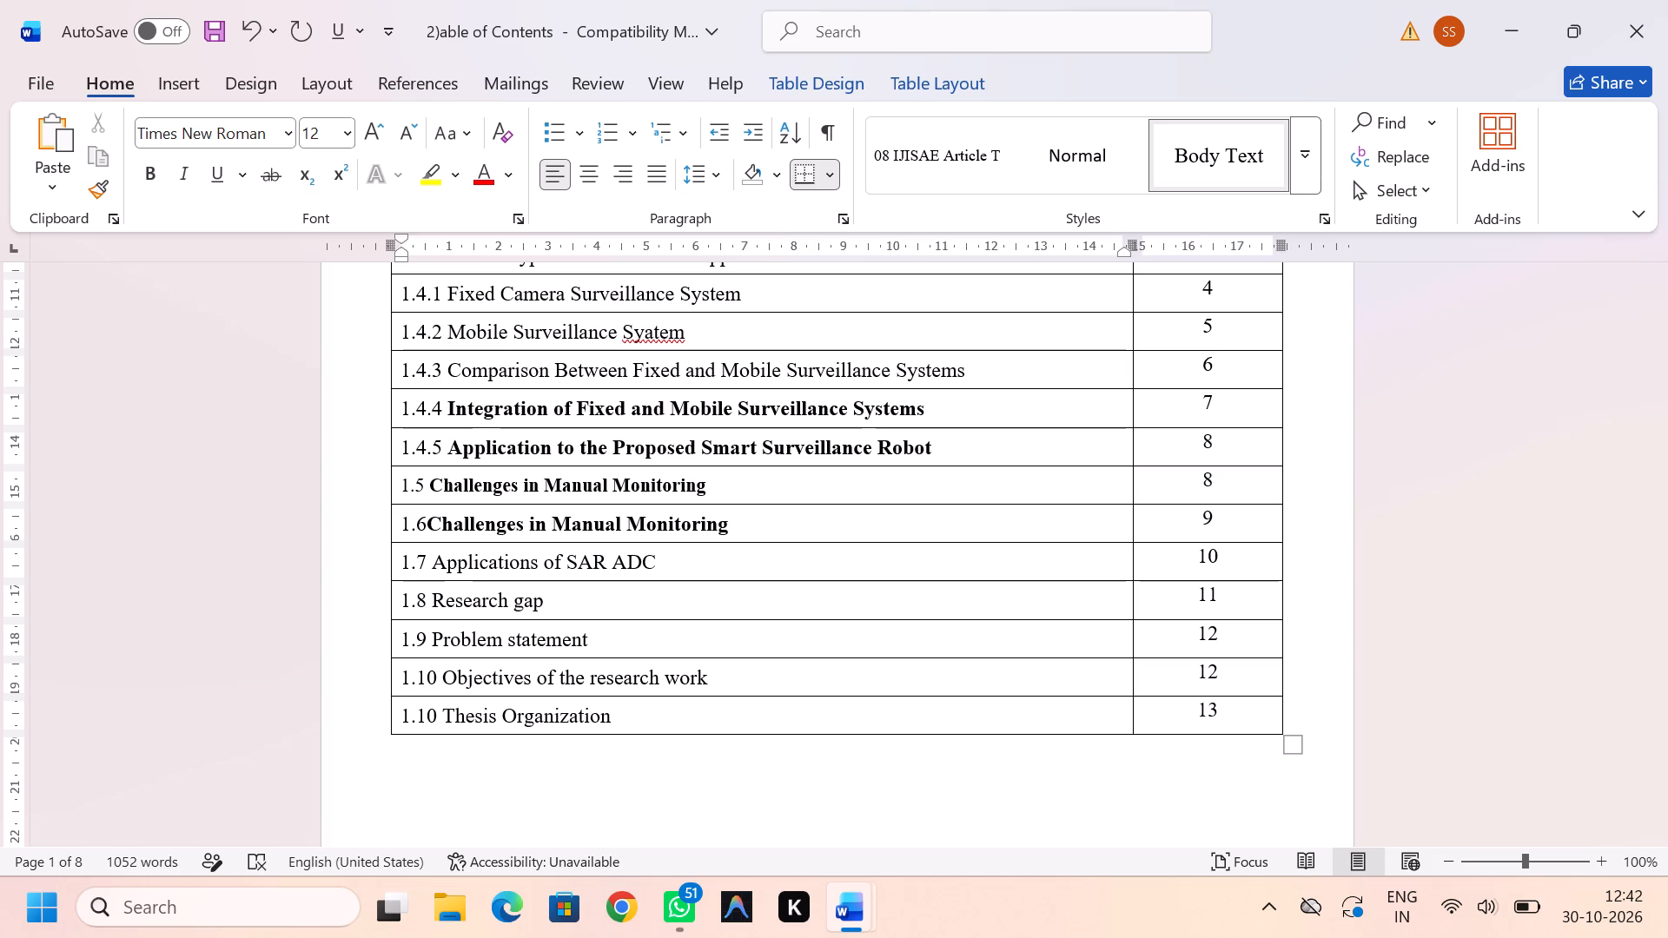
Delete the number and title of the last Chapter 1 entry, "1.10 Thesis Organization", keeping the row and its page number.
{"action": "key", "text": "Down"}
{"action": "key", "text": "Right"}
{"action": "key", "text": "Right"}
{"action": "key", "text": "Right"}
{"action": "key", "text": "Right"}
{"action": "key", "text": "Right"}
{"action": "key", "text": "Right"}
{"action": "key", "text": "Right"}
{"action": "key", "text": "Right"}
{"action": "key", "text": "Right"}
{"action": "key", "text": "Right"}
{"action": "key", "text": "Right"}
{"action": "key", "text": "Right"}
{"action": "key", "text": "Right"}
{"action": "key", "text": "Right"}
{"action": "key", "text": "Right"}
{"action": "key", "text": "Right"}
{"action": "key", "text": "Right"}
{"action": "key", "text": "Right"}
{"action": "key", "text": "Right"}
{"action": "key", "text": "Right"}
{"action": "key", "text": "BackSpace"}
{"action": "key", "text": "BackSpace"}
{"action": "key", "text": "BackSpace"}
{"action": "key", "text": "BackSpace"}
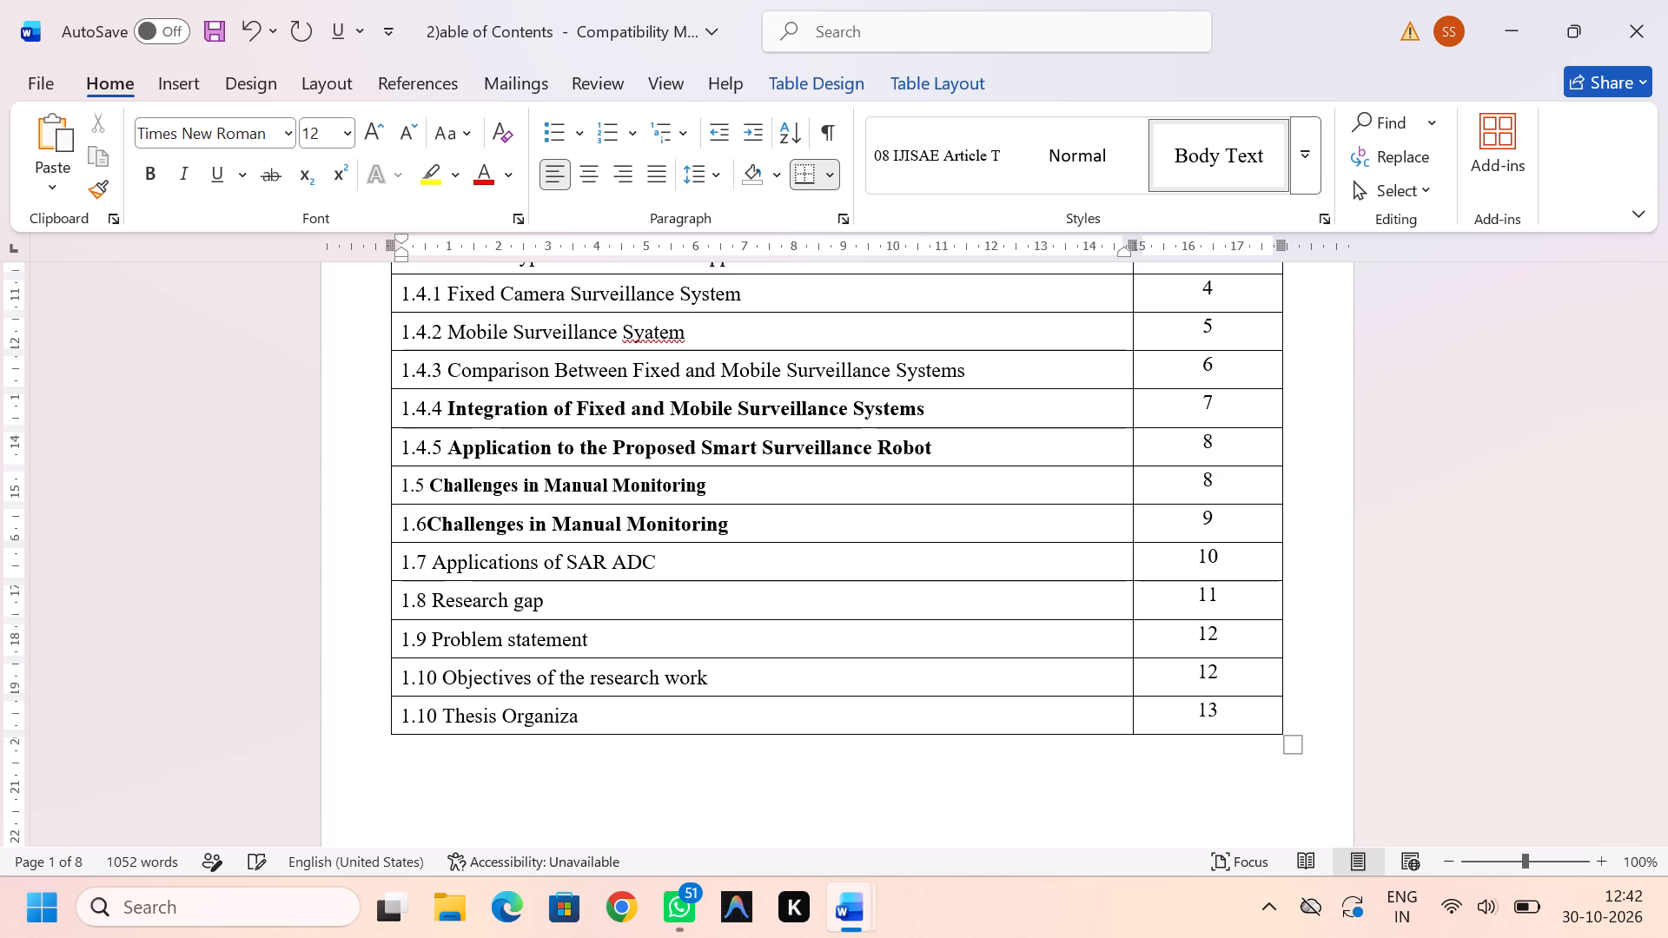
{"action": "key", "text": "BackSpace"}
{"action": "key", "text": "BackSpace"}
{"action": "key", "text": "BackSpace"}
{"action": "key", "text": "BackSpace"}
{"action": "key", "text": "BackSpace"}
{"action": "key", "text": "BackSpace"}
{"action": "key", "text": "BackSpace"}
{"action": "key", "text": "BackSpace"}
{"action": "key", "text": "BackSpace"}
{"action": "key", "text": "BackSpace"}
{"action": "key", "text": "BackSpace"}
{"action": "key", "text": "BackSpace"}
{"action": "key", "text": "BackSpace"}
{"action": "key", "text": "BackSpace"}
{"action": "key", "text": "BackSpace"}
{"action": "key", "text": "BackSpace"}
{"action": "key", "text": "BackSpace"}
{"action": "key", "text": "BackSpace"}
{"action": "key", "text": "BackSpace"}
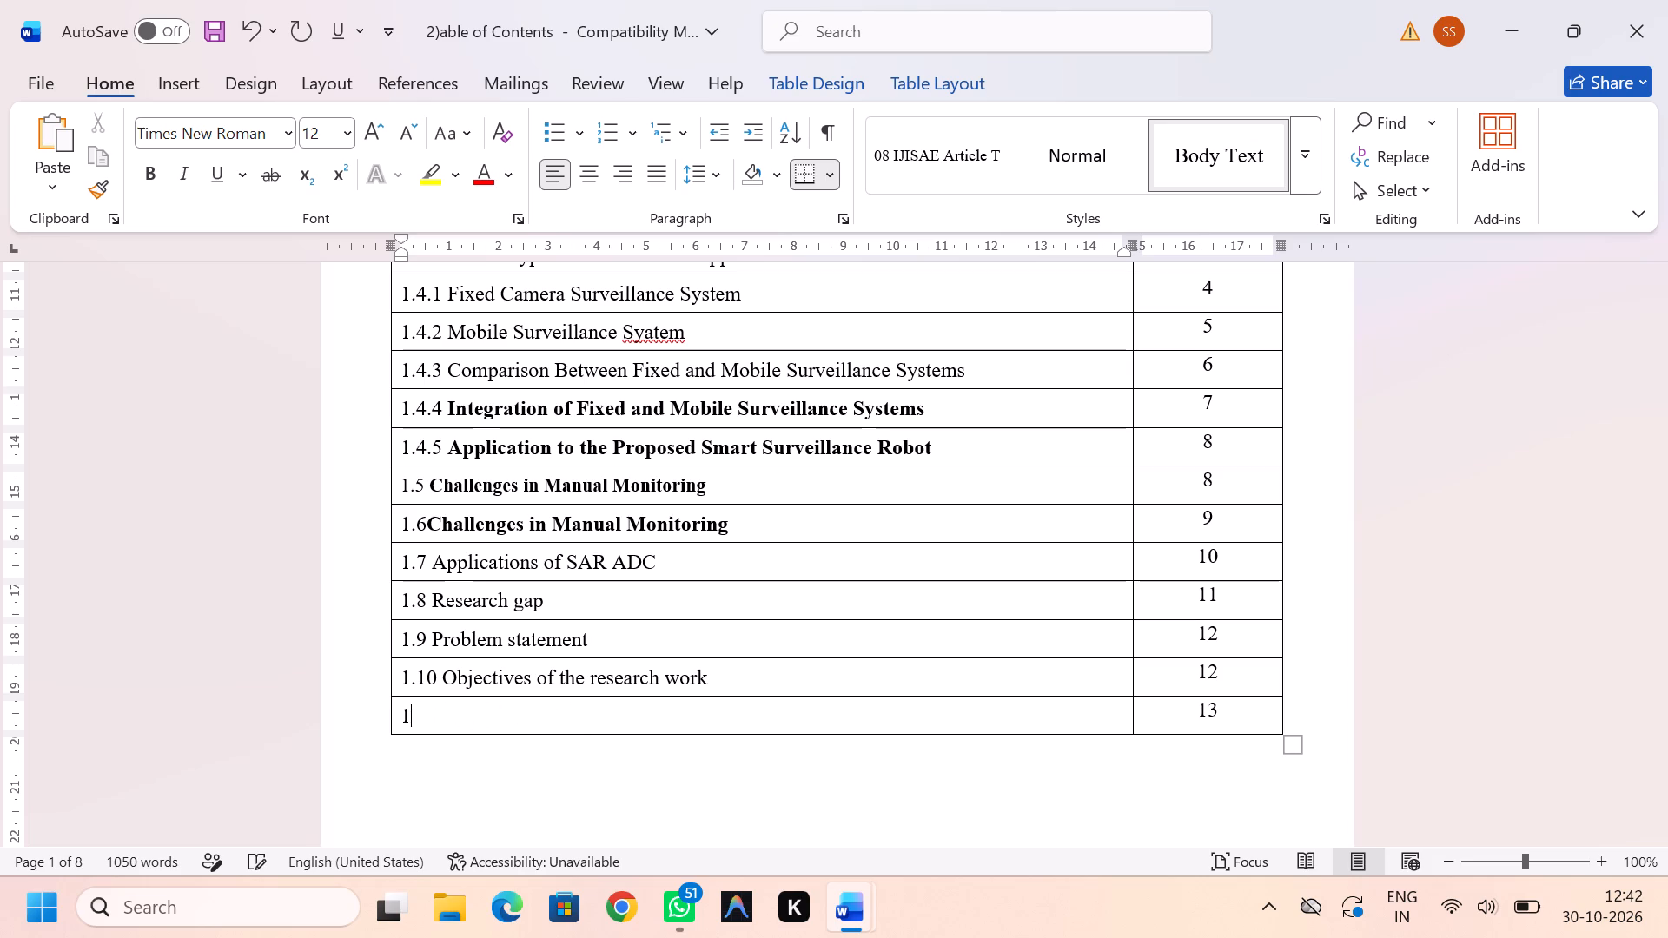
{"action": "key", "text": "BackSpace"}
Clear the titles of contents entries 1.7 to 1.10, keeping their numbers and page numbers.
{"action": "left_click", "coordinate": [684, 577]}
Look through the last report from section 1.5, Challenges in Manual Monitoring, to its closing pages for the remaining section headings.
{"action": "left_click", "coordinate": [946, 801]}
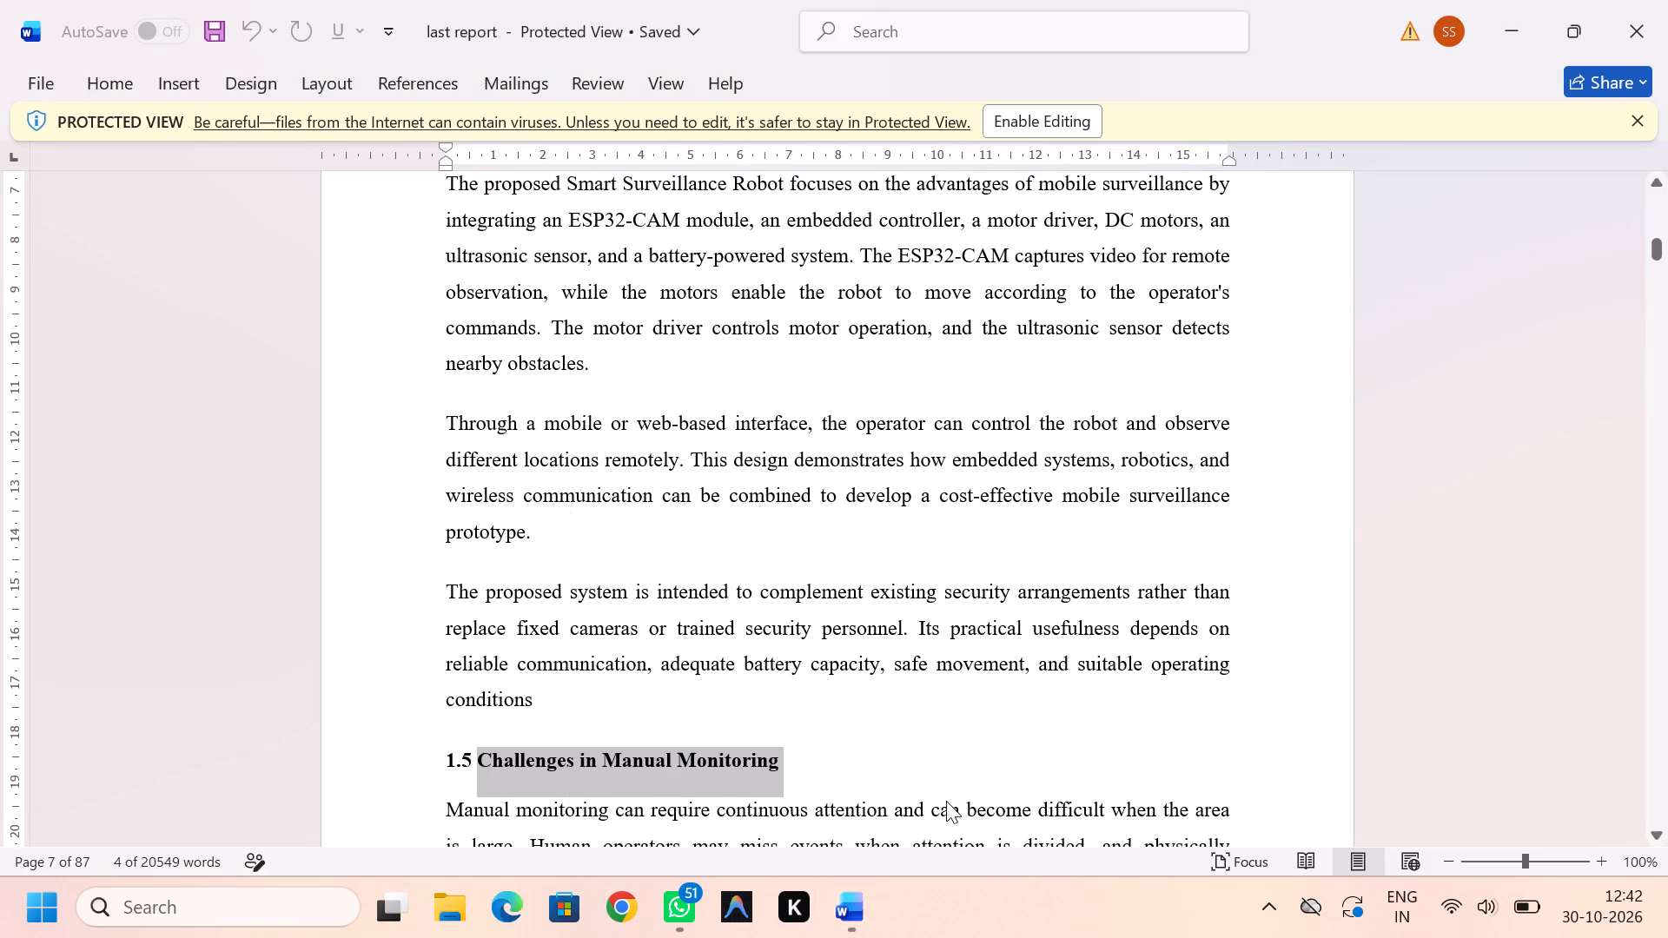
{"action": "scroll", "coordinate": [1227, 539], "scroll_direction": "down", "scroll_amount": 6, "text": "ctrl"}
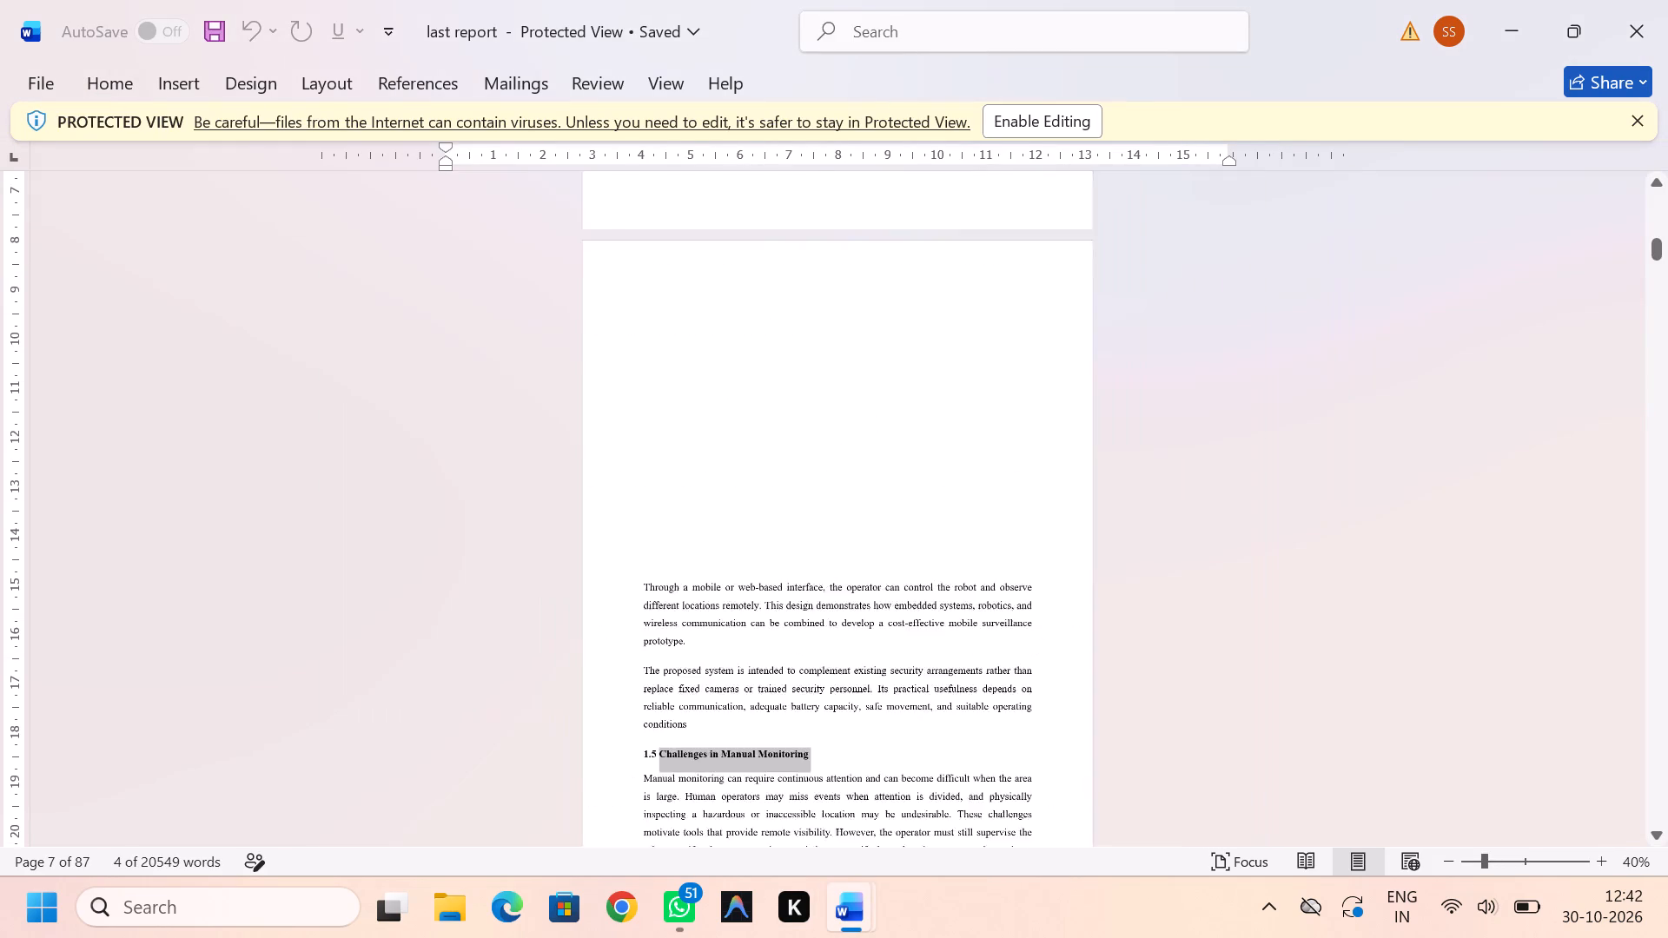
{"action": "scroll", "coordinate": [1227, 539], "scroll_direction": "down", "scroll_amount": 10}
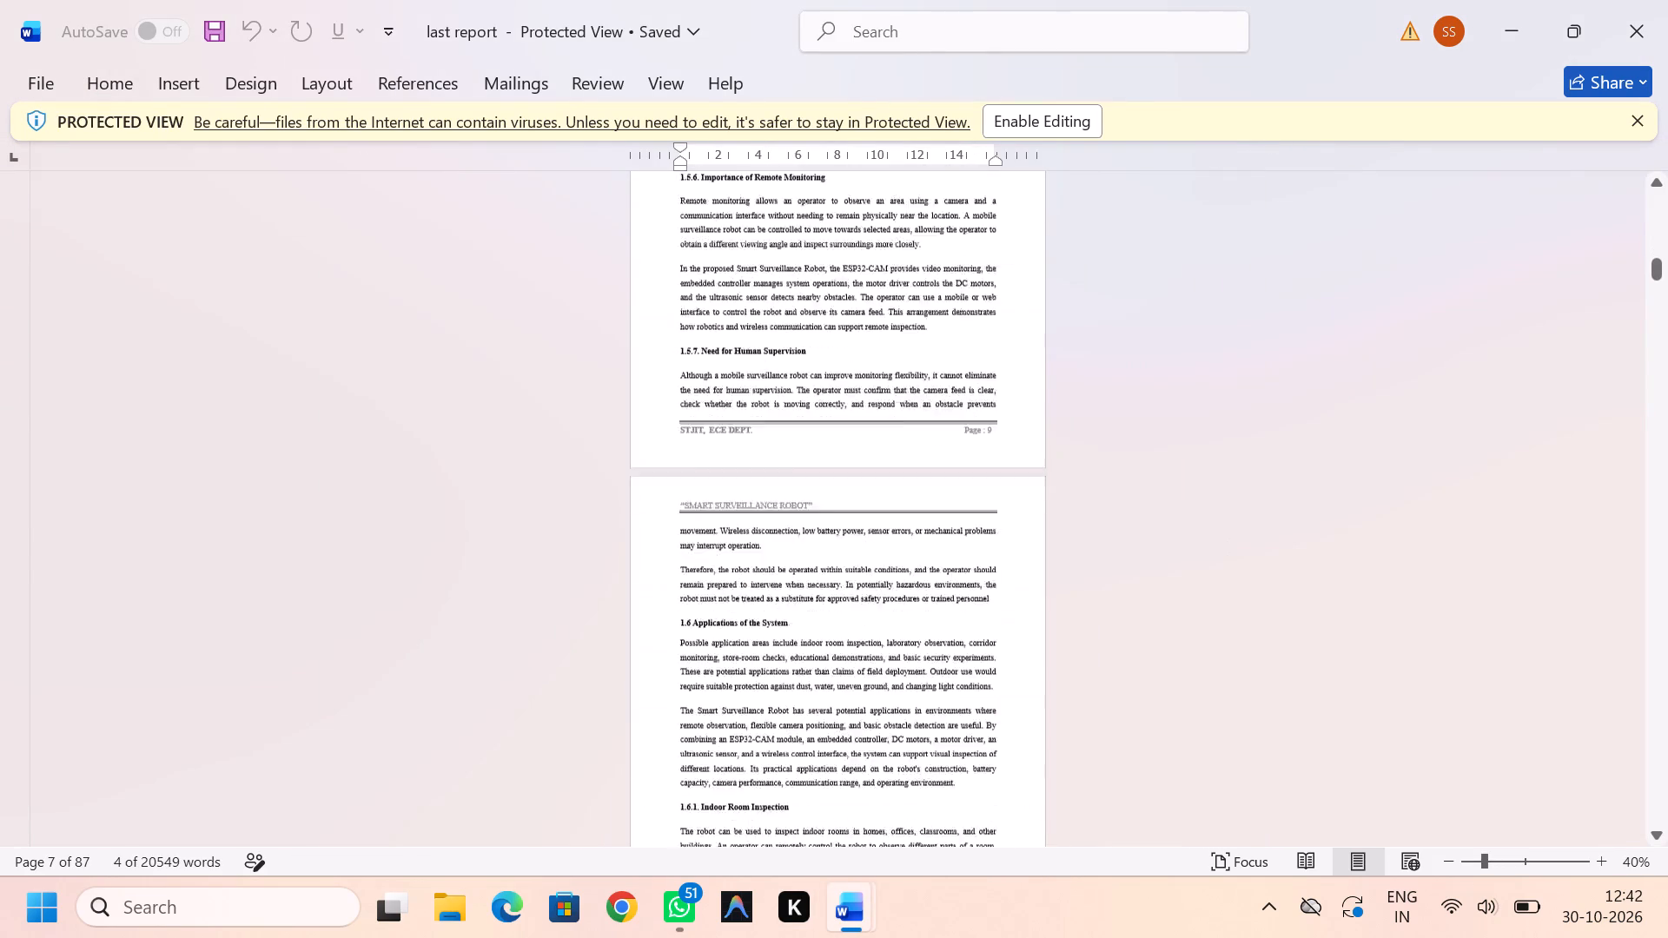
{"action": "scroll", "coordinate": [1227, 539], "scroll_direction": "down", "scroll_amount": 20}
{"action": "scroll", "coordinate": [1227, 539], "scroll_direction": "down", "scroll_amount": 5}
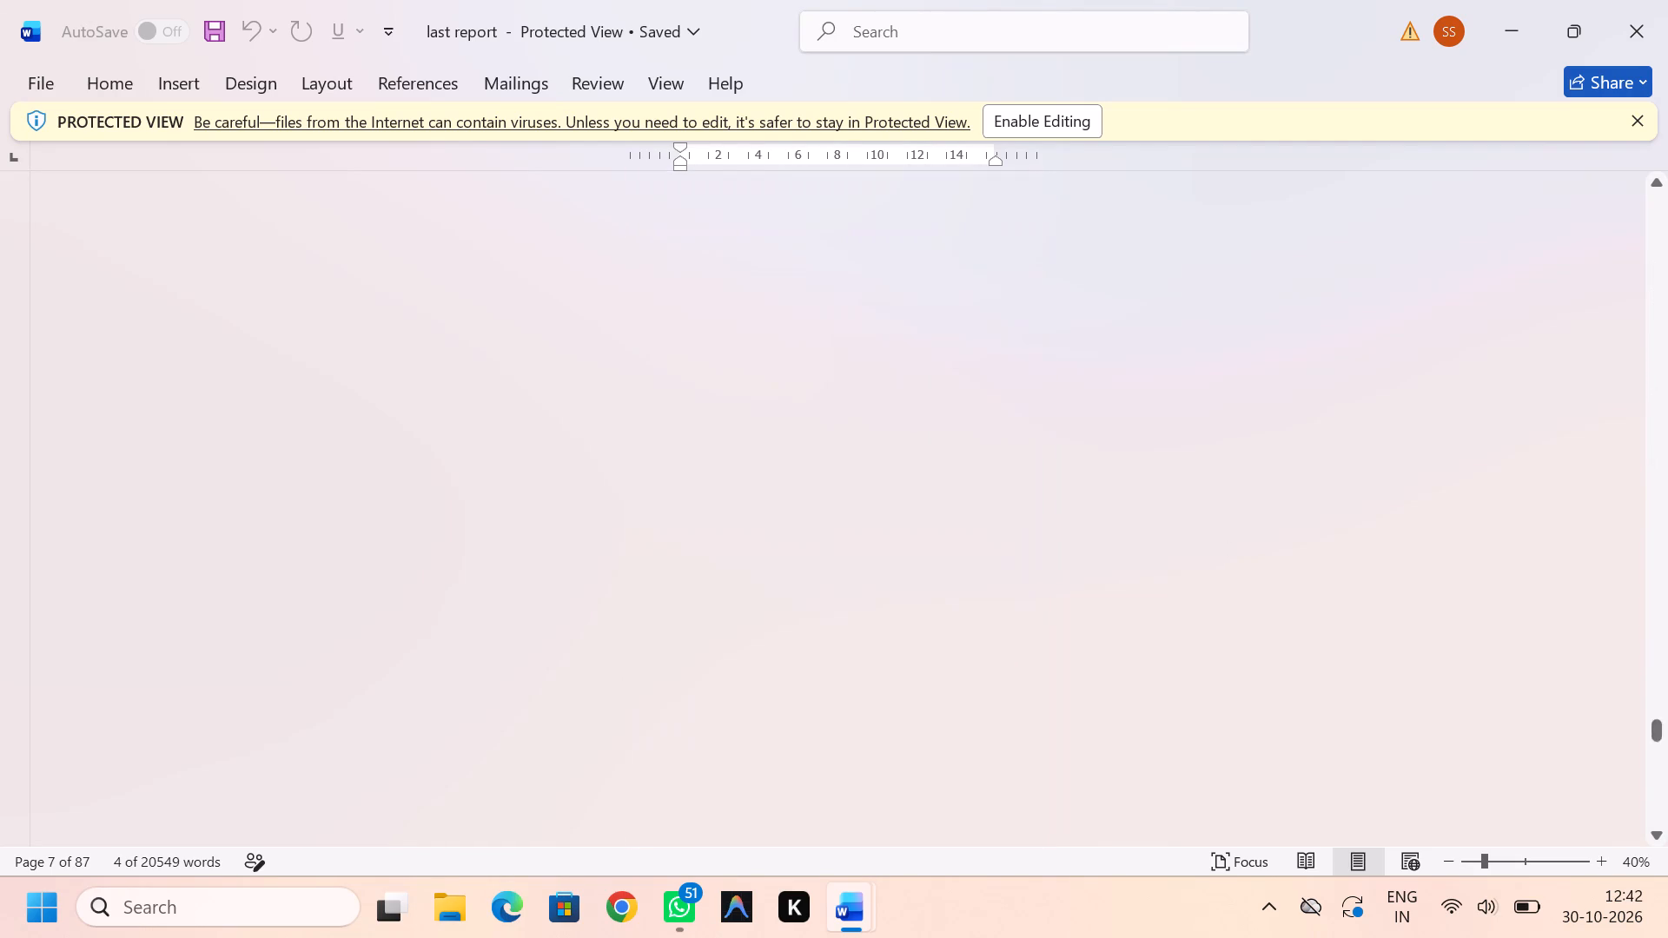
{"action": "scroll", "coordinate": [1227, 539], "scroll_direction": "down", "scroll_amount": 9}
{"action": "scroll", "coordinate": [1227, 539], "scroll_direction": "up", "scroll_amount": 9}
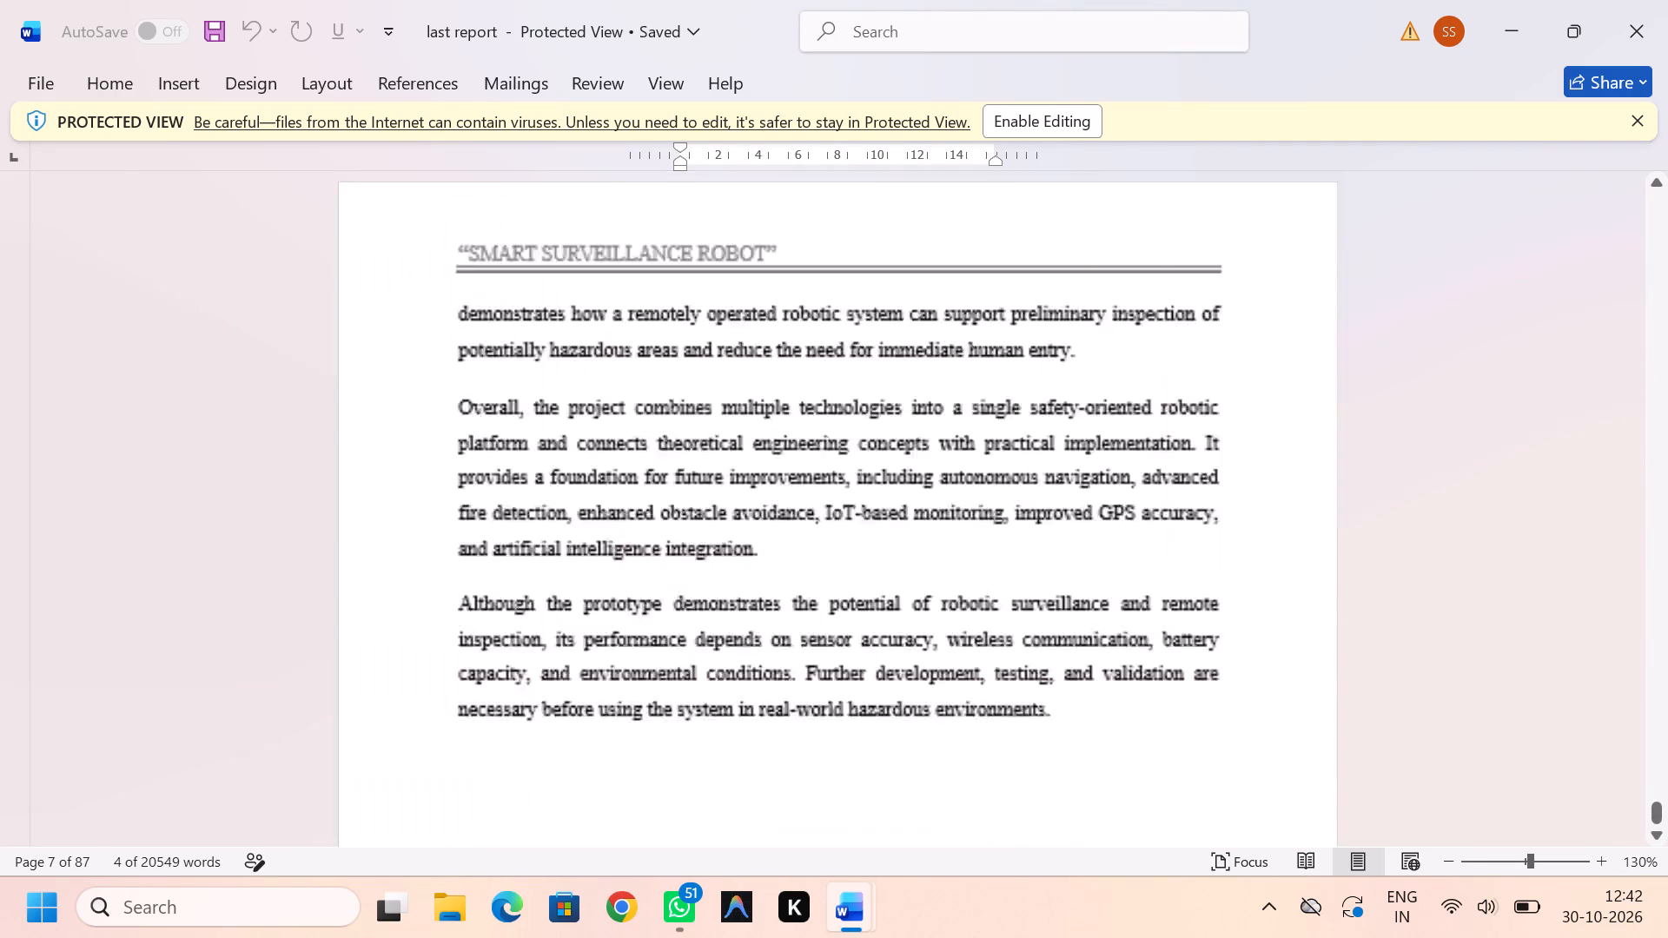
{"action": "scroll", "coordinate": [1227, 539], "scroll_direction": "up", "scroll_amount": 2}
{"action": "scroll", "coordinate": [1227, 539], "scroll_direction": "down", "scroll_amount": 6, "text": "ctrl"}
{"action": "scroll", "coordinate": [1227, 539], "scroll_direction": "down", "scroll_amount": 3}
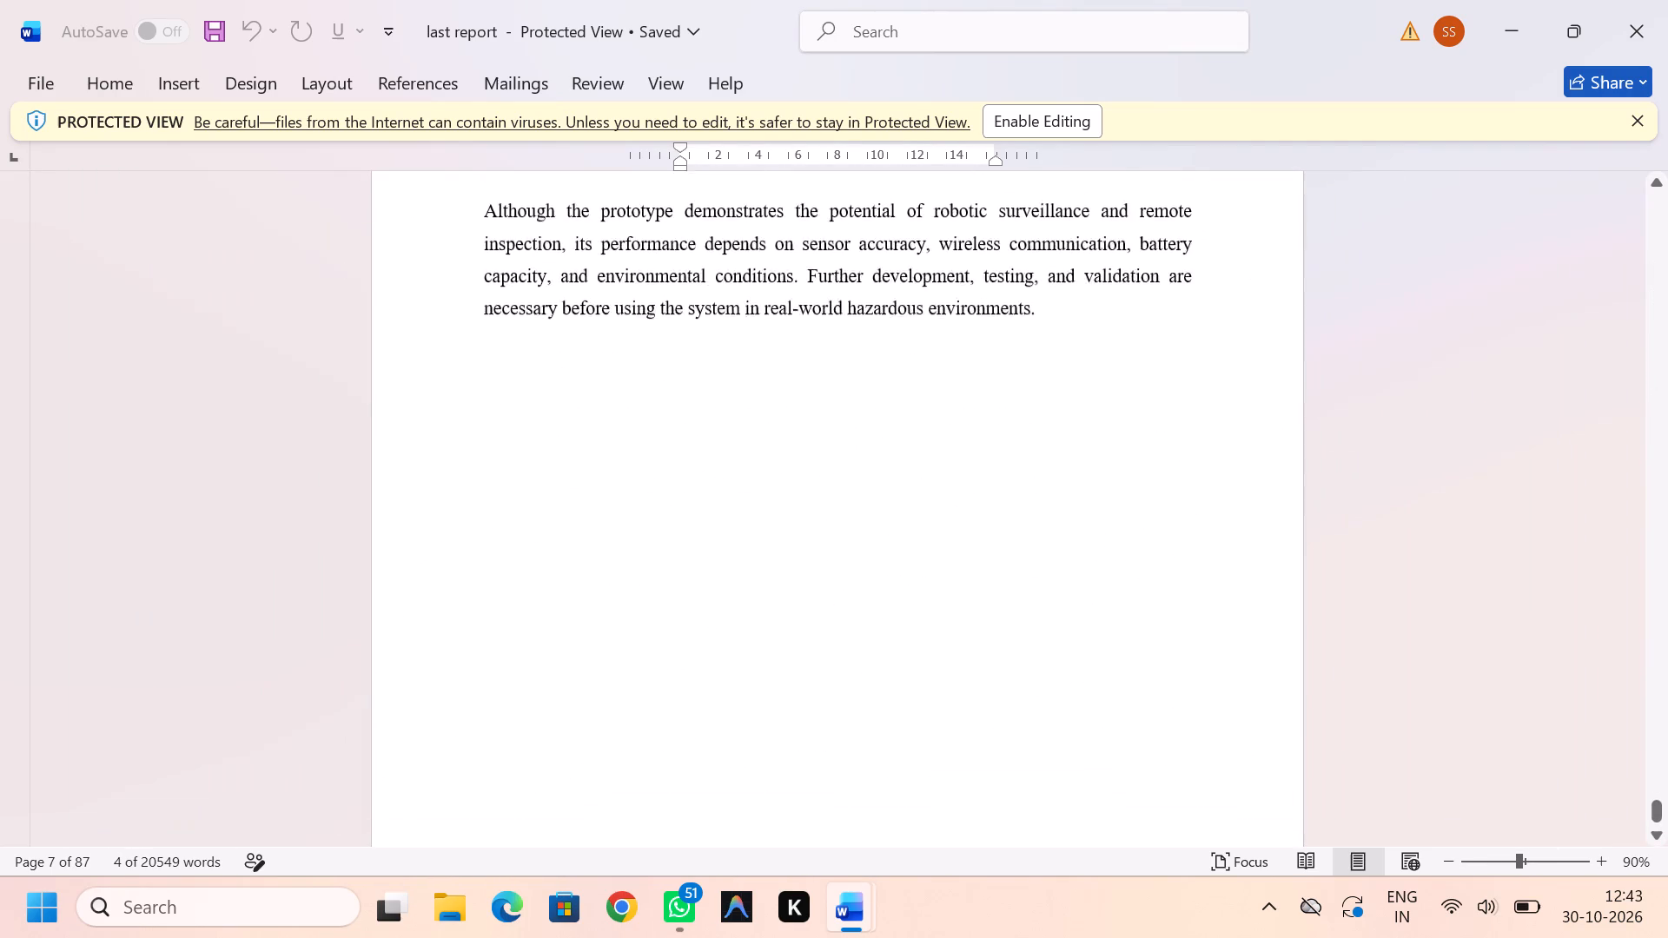
{"action": "scroll", "coordinate": [1227, 539], "scroll_direction": "down", "scroll_amount": 4}
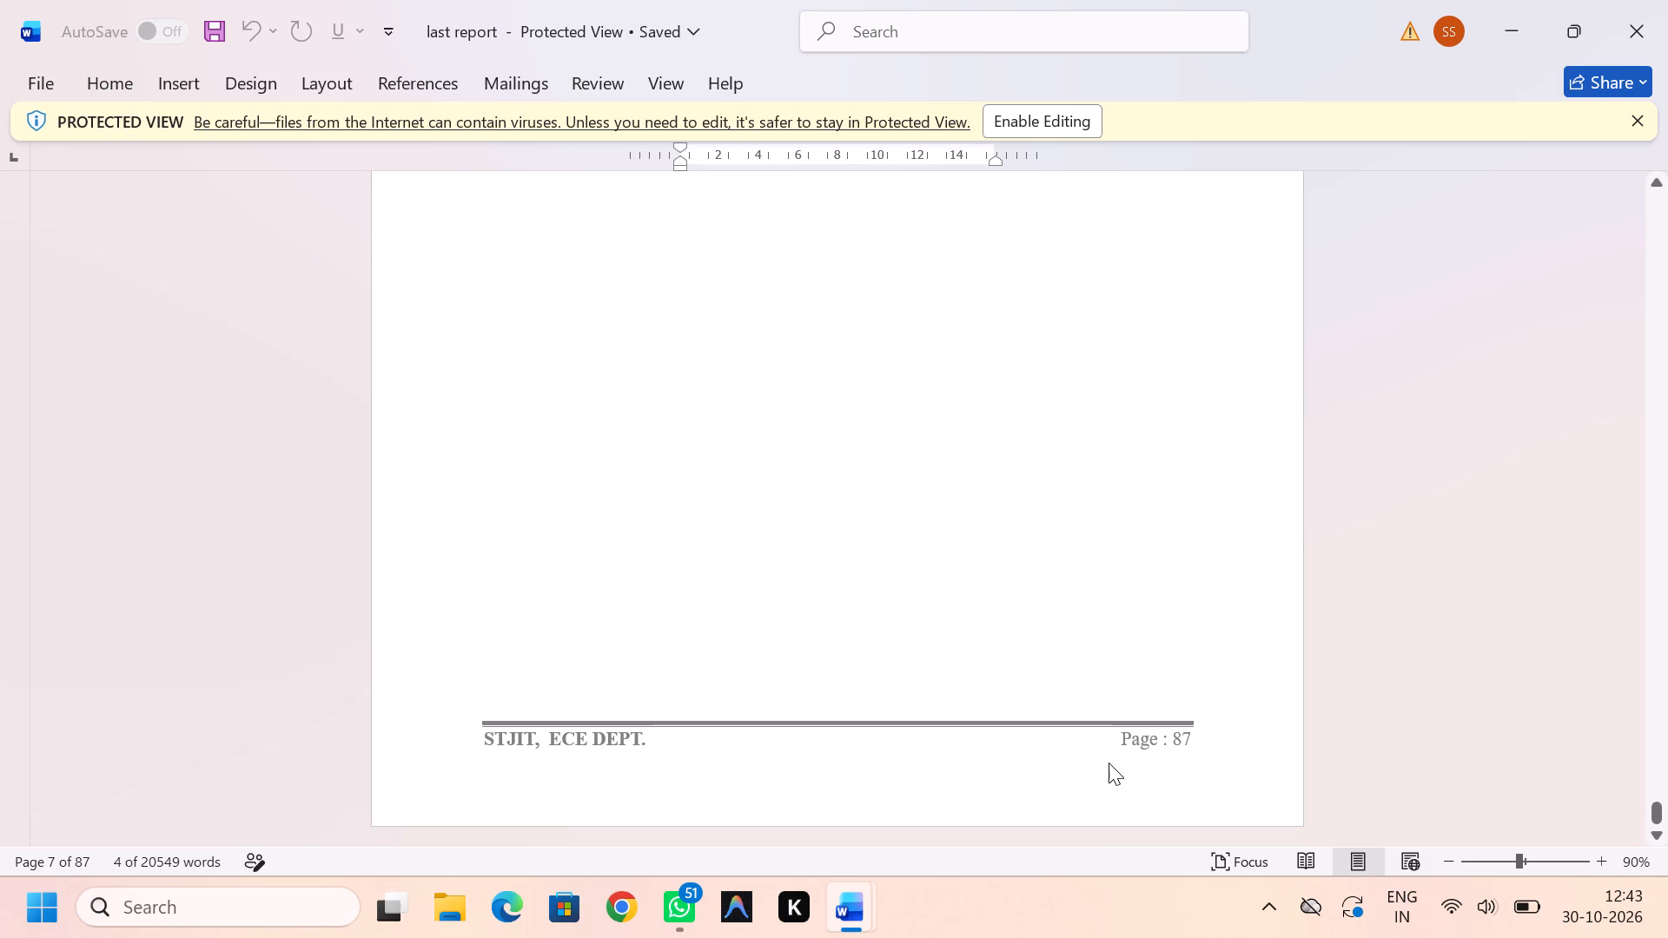
{"action": "scroll", "coordinate": [1109, 763], "scroll_direction": "up", "scroll_amount": 5}
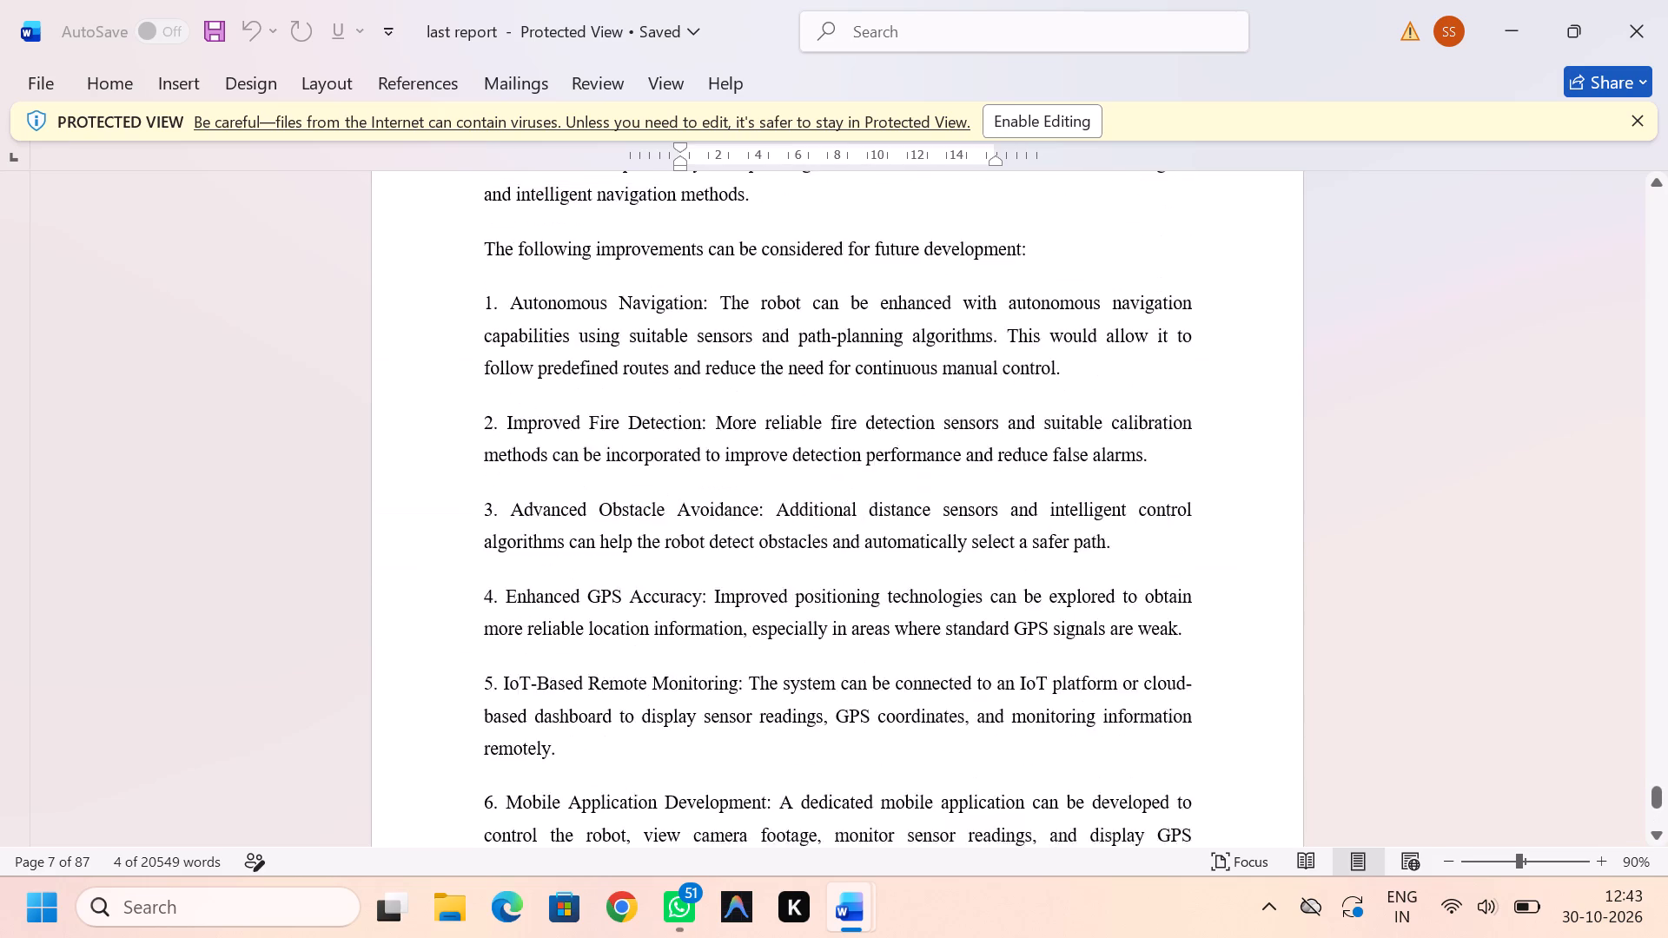
{"action": "scroll", "coordinate": [1109, 763], "scroll_direction": "up", "scroll_amount": 1}
{"action": "scroll", "coordinate": [1109, 763], "scroll_direction": "down", "scroll_amount": 1}
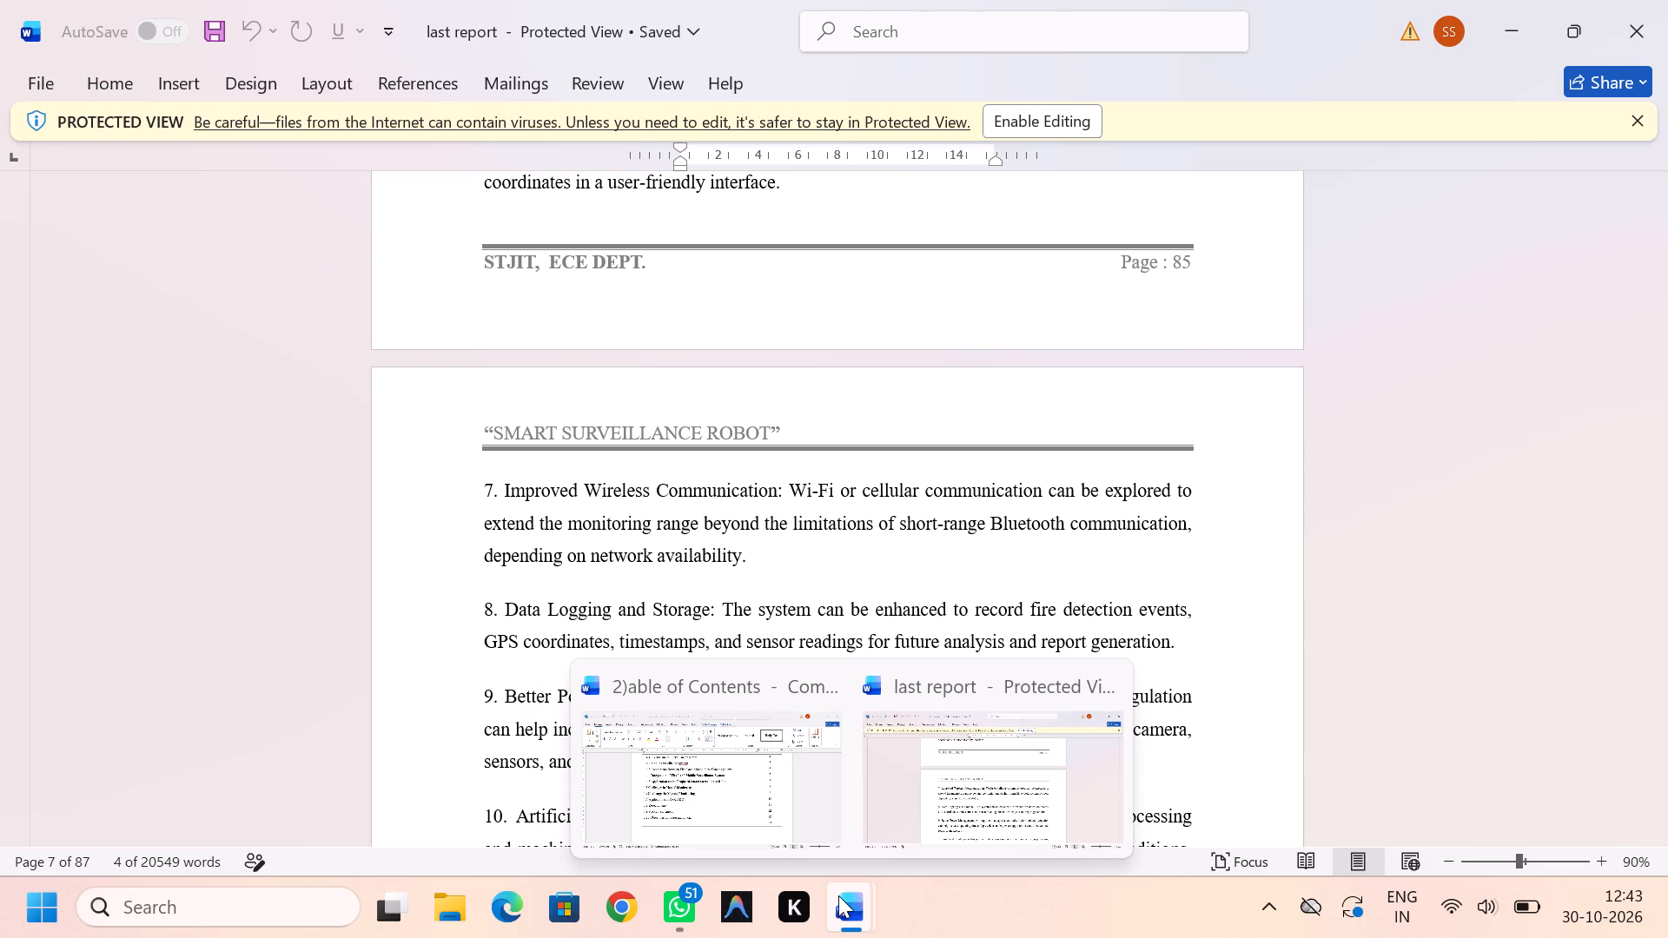
In the table of contents document, clear the titles of entries 1.7 and 1.8, keeping their numbers and page numbers.
{"action": "left_click", "coordinate": [810, 820]}
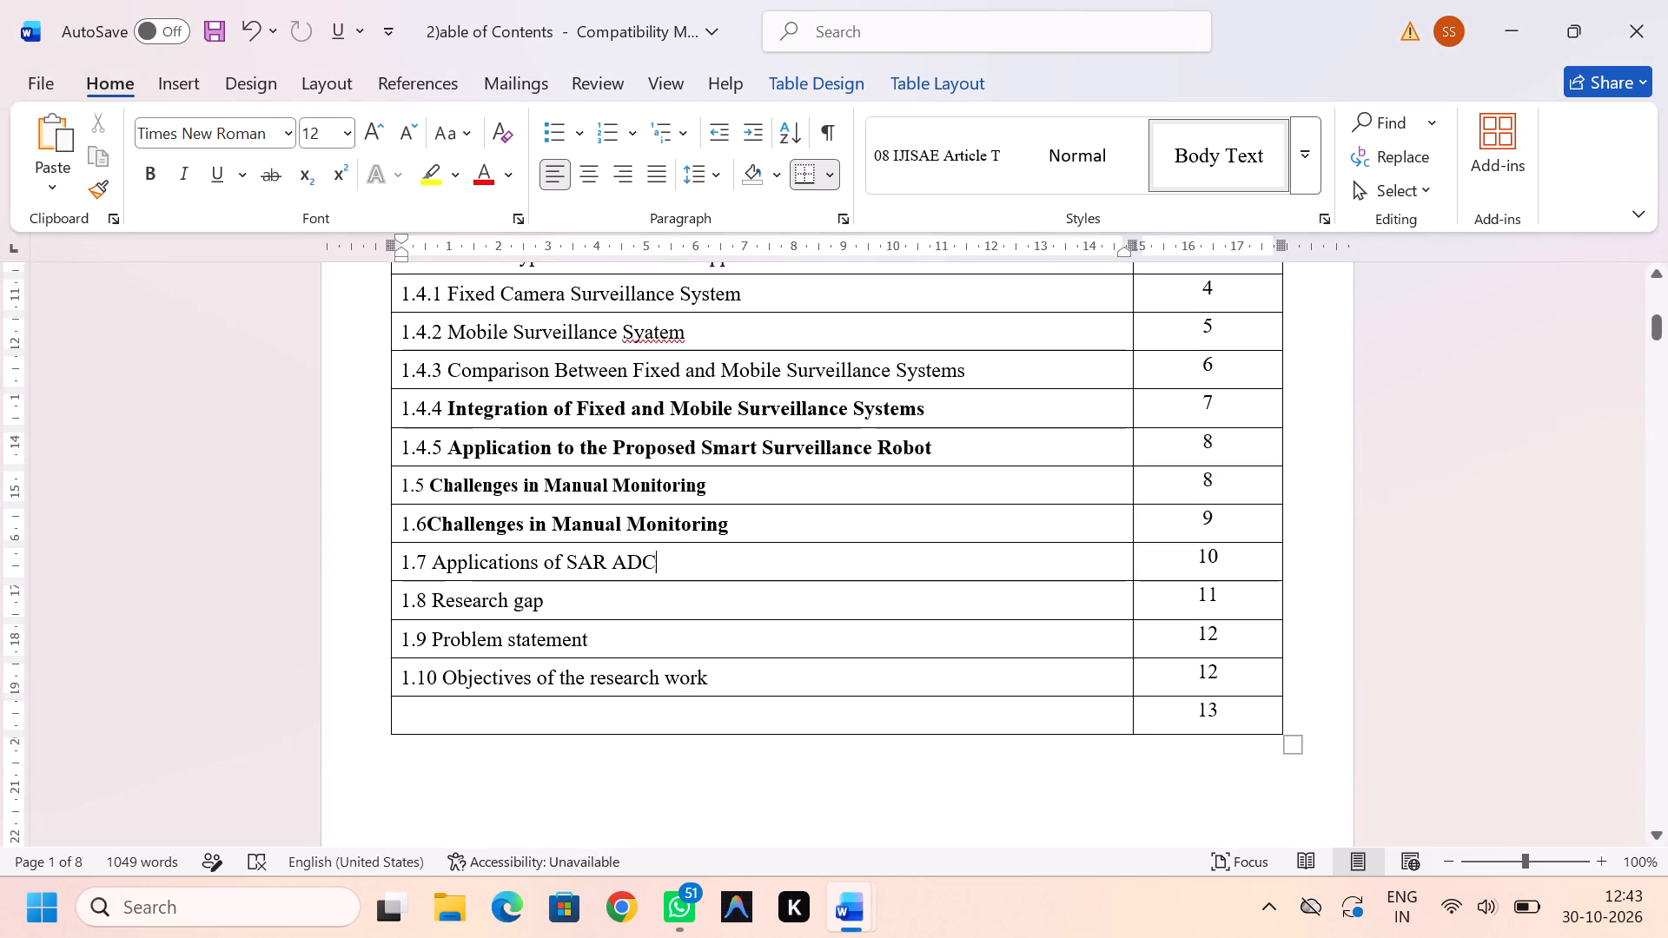
{"action": "key", "text": "BackSpace"}
{"action": "key", "text": "ctrl+BackSpace"}
{"action": "key", "text": "ctrl+BackSpace"}
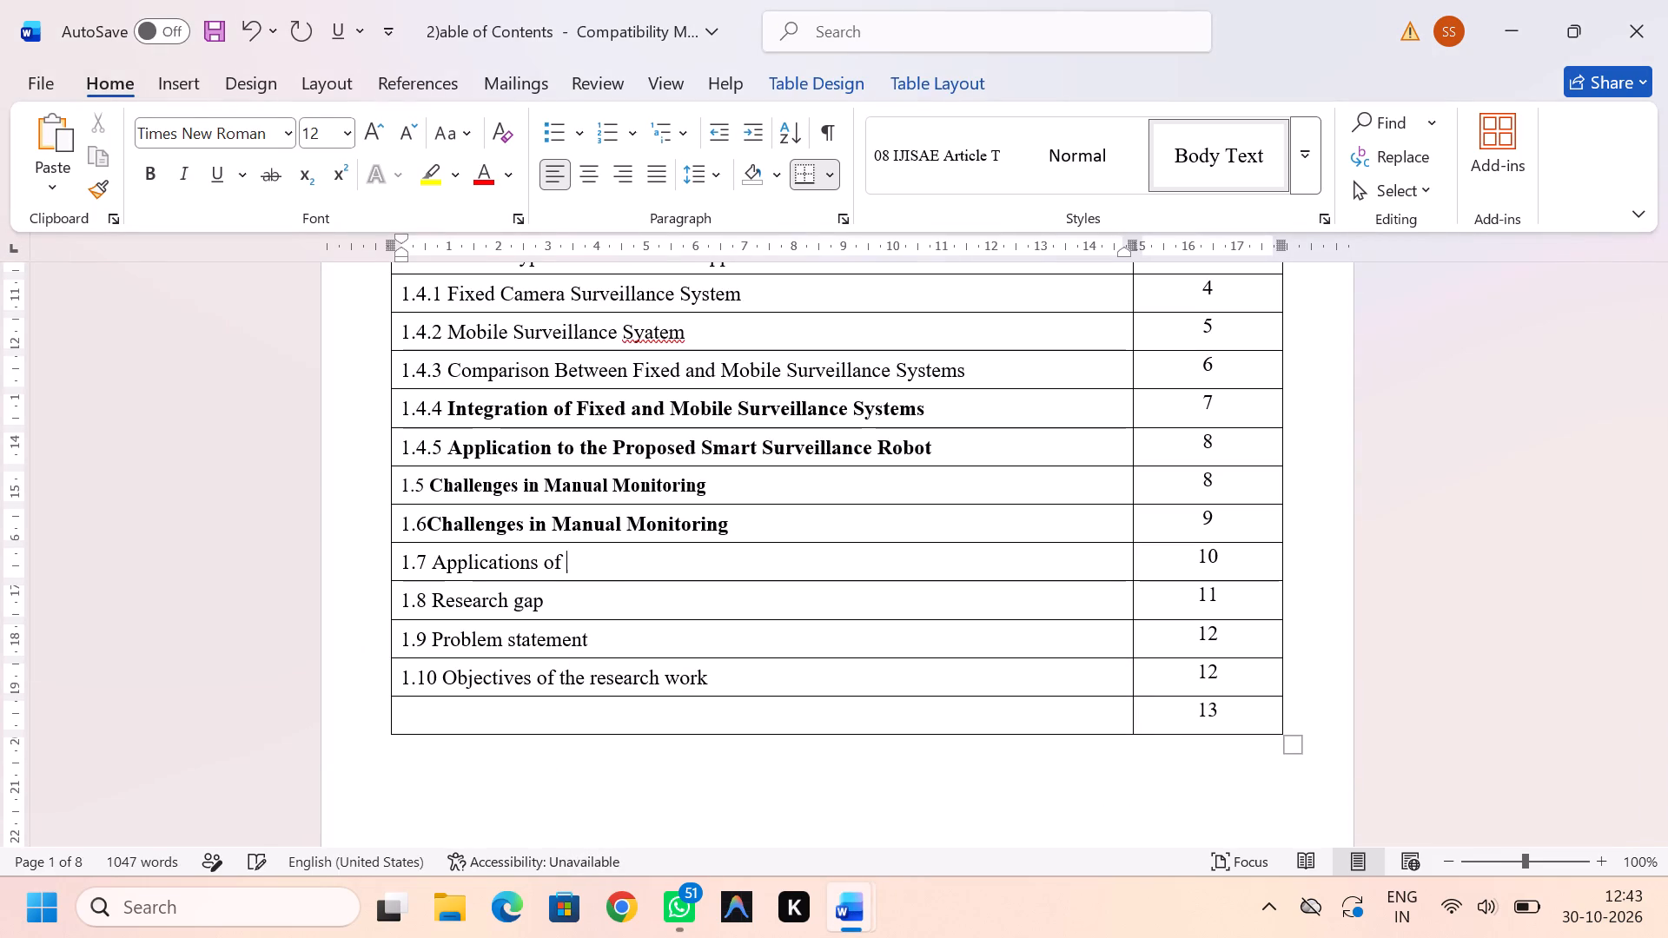
{"action": "key", "text": "ctrl+BackSpace"}
{"action": "key", "text": "ctrl+BackSpace"}
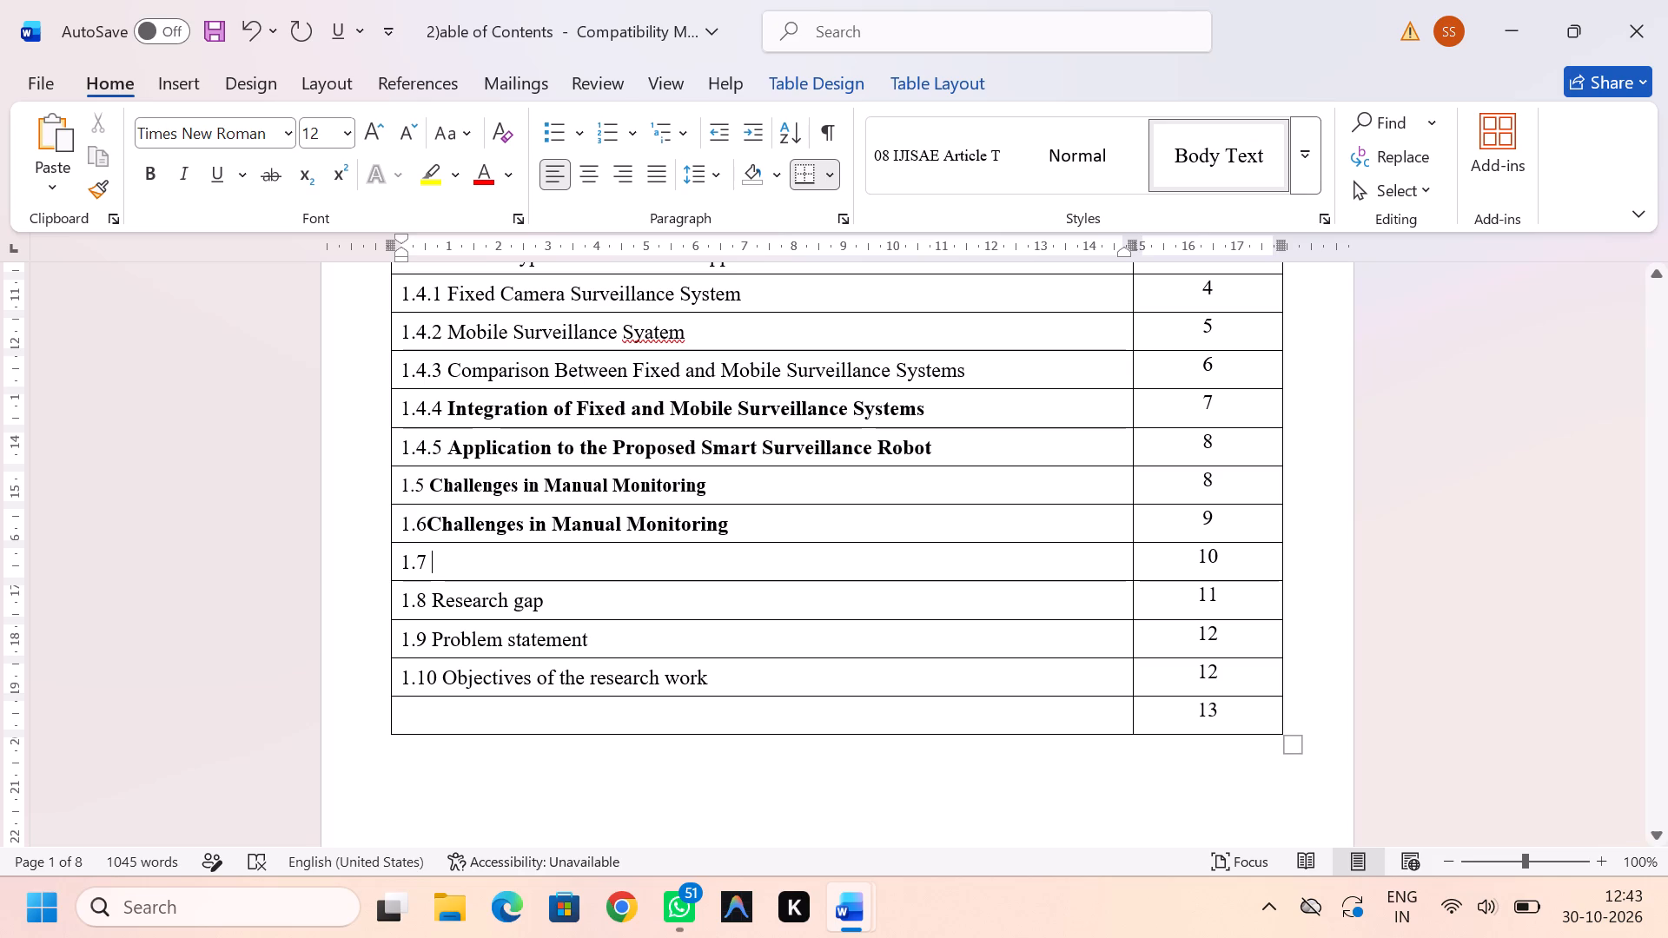
{"action": "left_click", "coordinate": [758, 600]}
{"action": "key", "text": "ctrl+BackSpace"}
{"action": "key", "text": "ctrl+BackSpace"}
Clear the titles of contents entries 1.9 and 1.10, keeping their numbers and page numbers.
{"action": "left_click", "coordinate": [756, 637]}
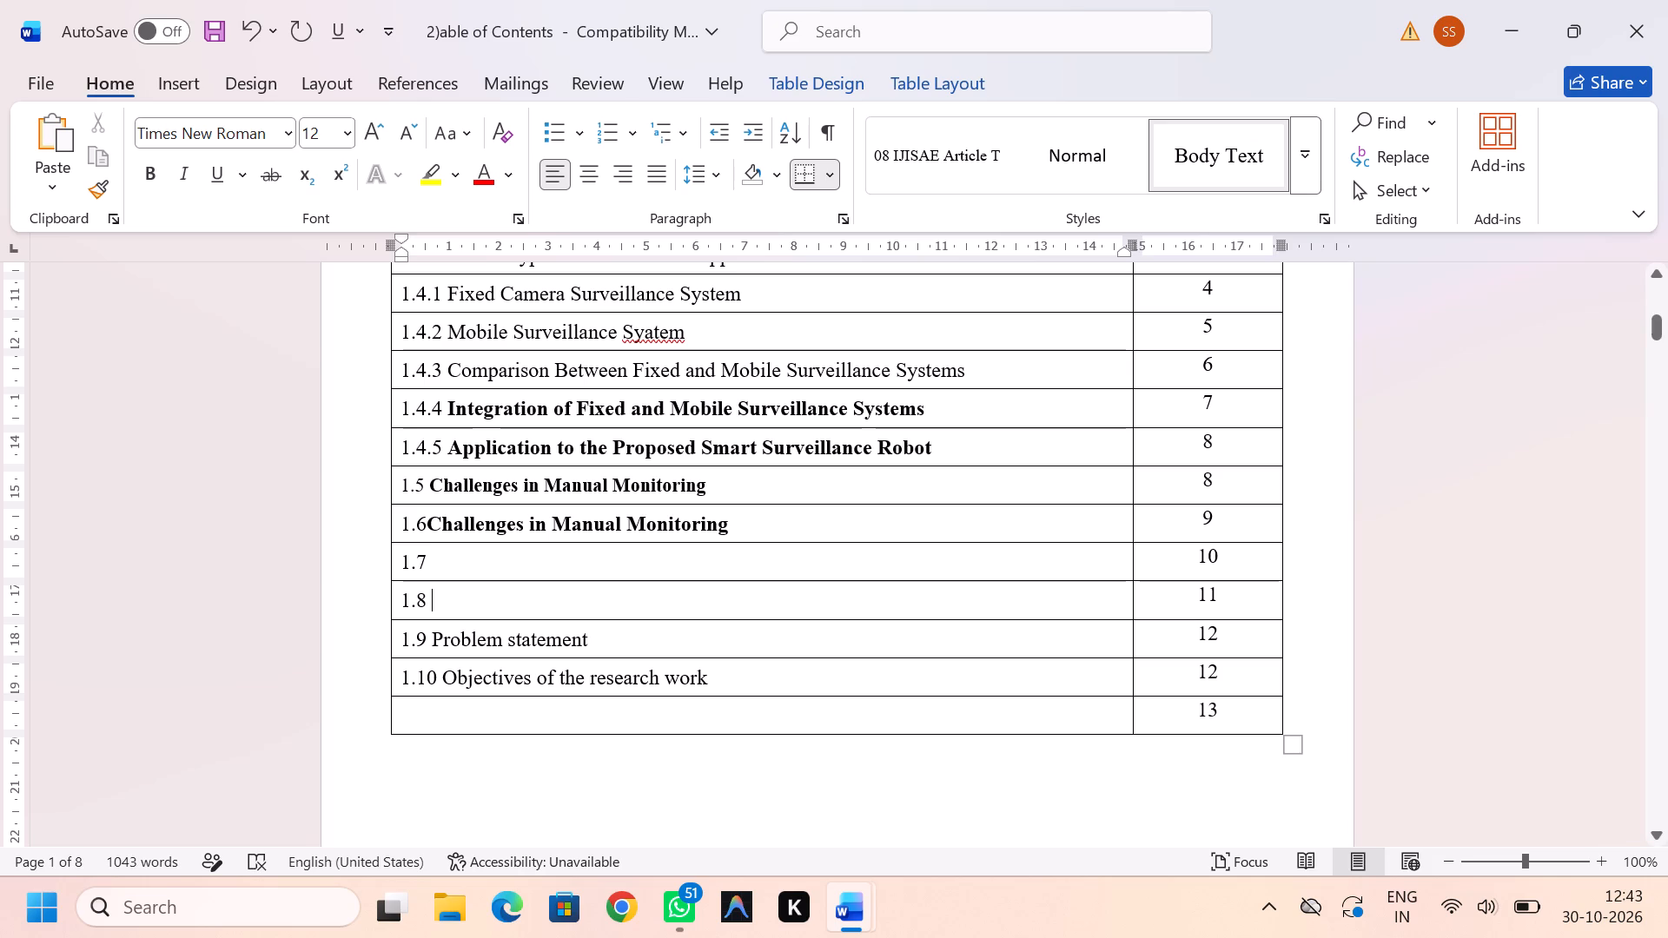
{"action": "key", "text": "ctrl+BackSpace"}
{"action": "key", "text": "ctrl+BackSpace"}
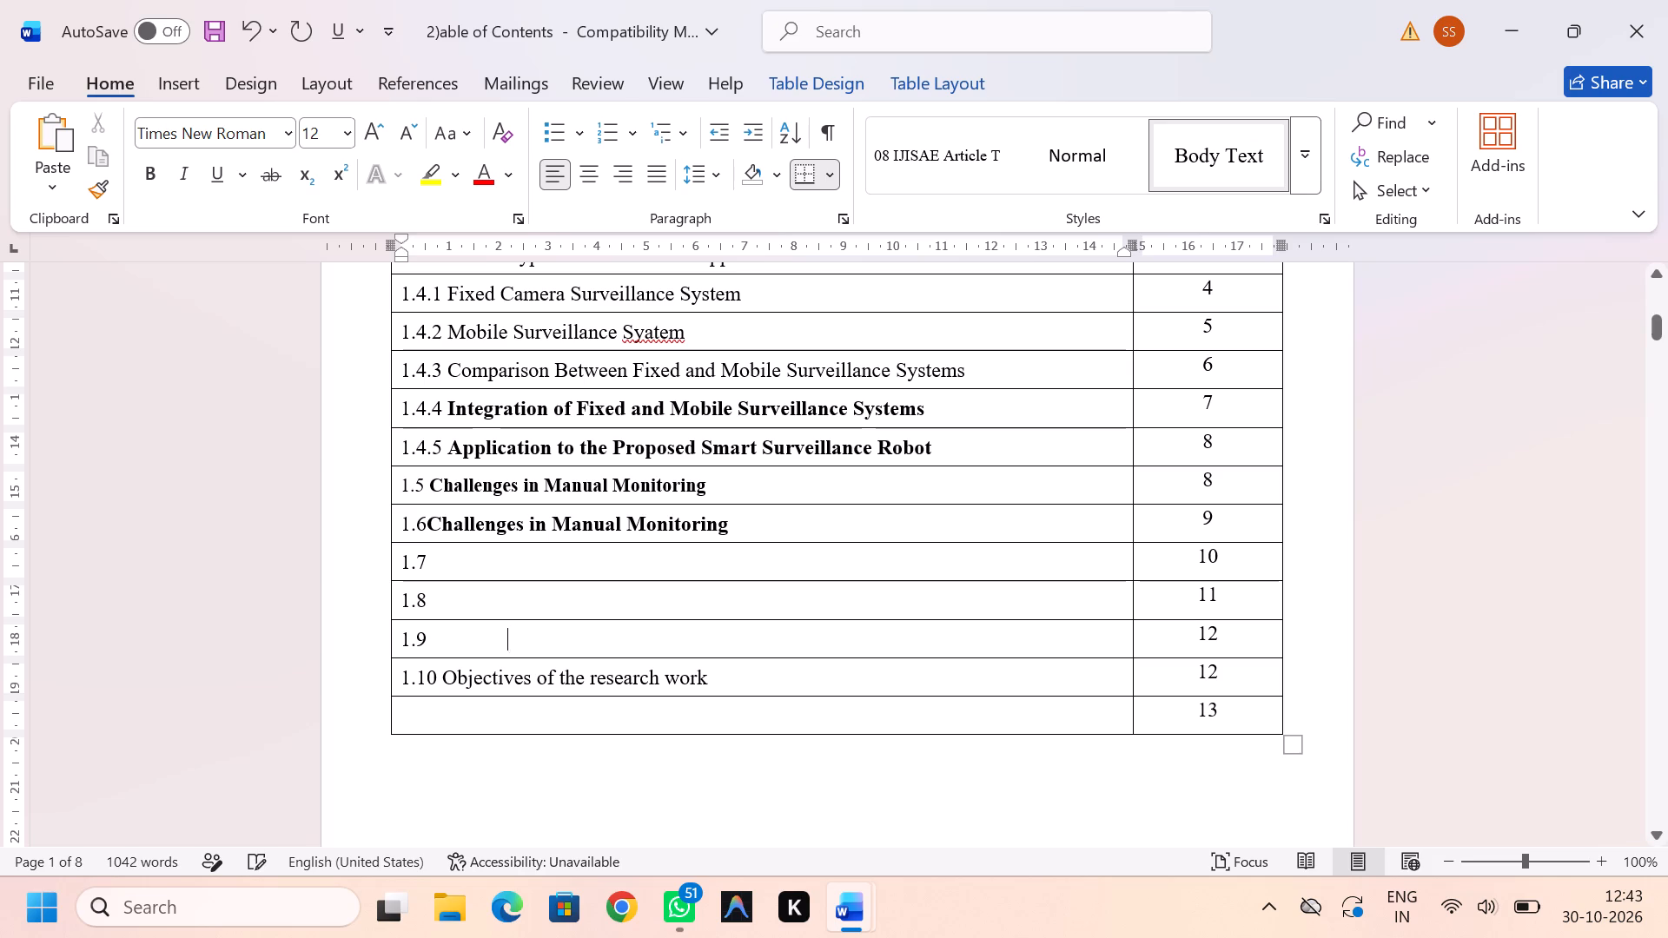
{"action": "left_click", "coordinate": [755, 674]}
{"action": "key", "text": "ctrl+BackSpace"}
{"action": "key", "text": "ctrl+BackSpace"}
{"action": "key", "text": "ctrl+BackSpace"}
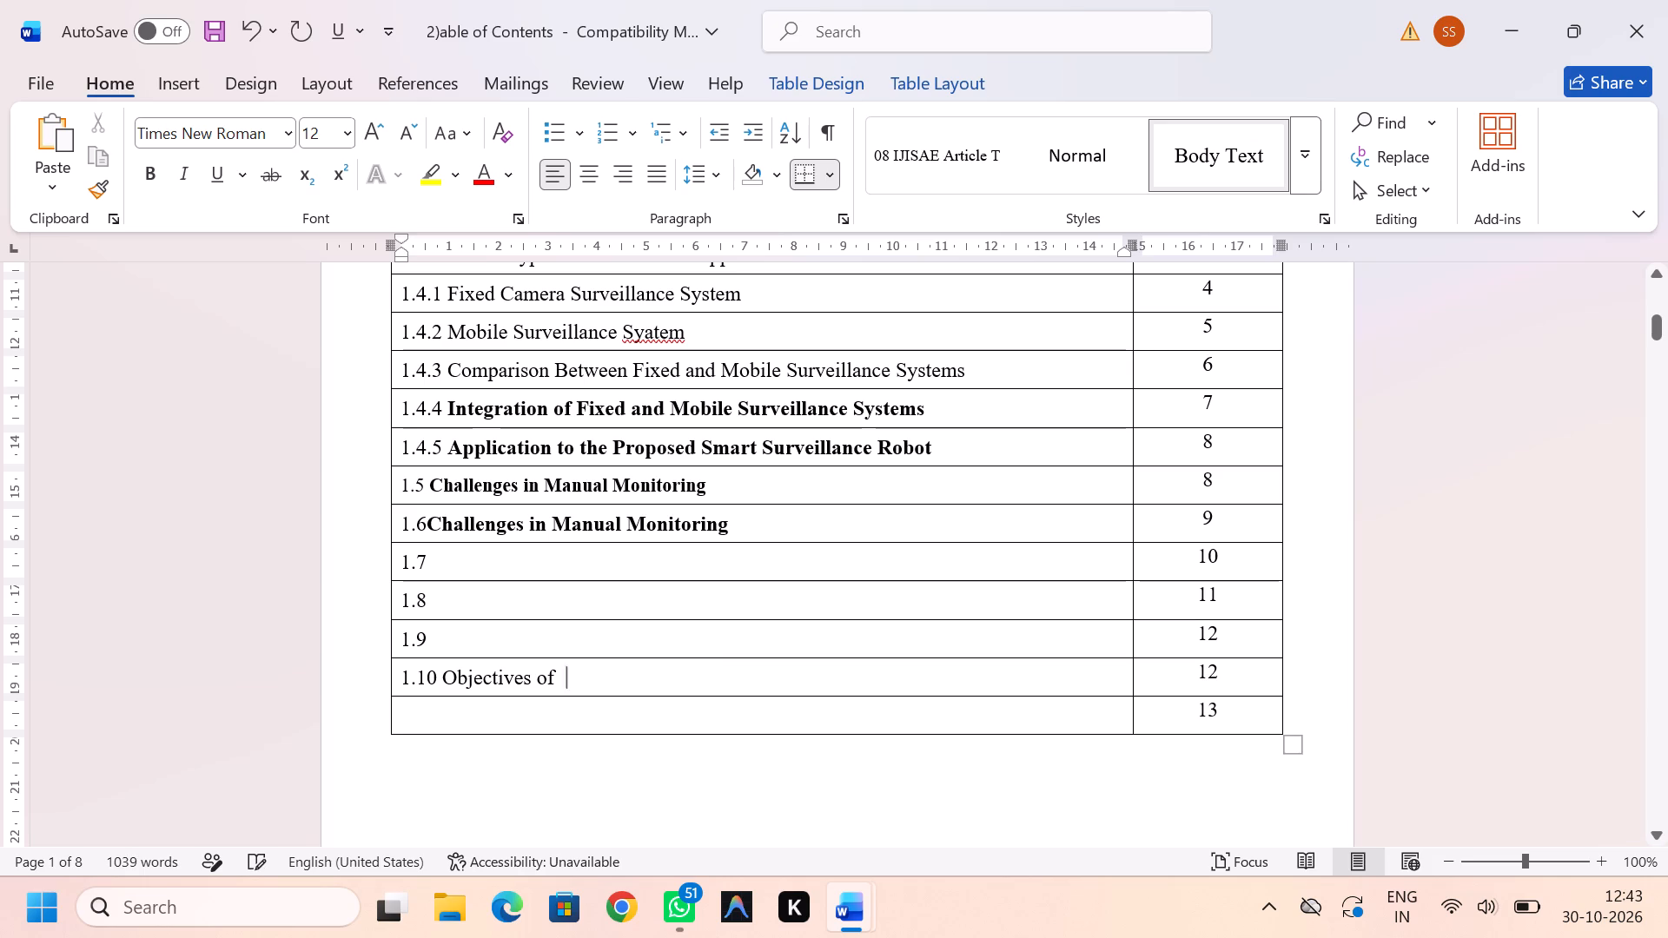
{"action": "key", "text": "ctrl+BackSpace"}
{"action": "key", "text": "ctrl+BackSpace"}
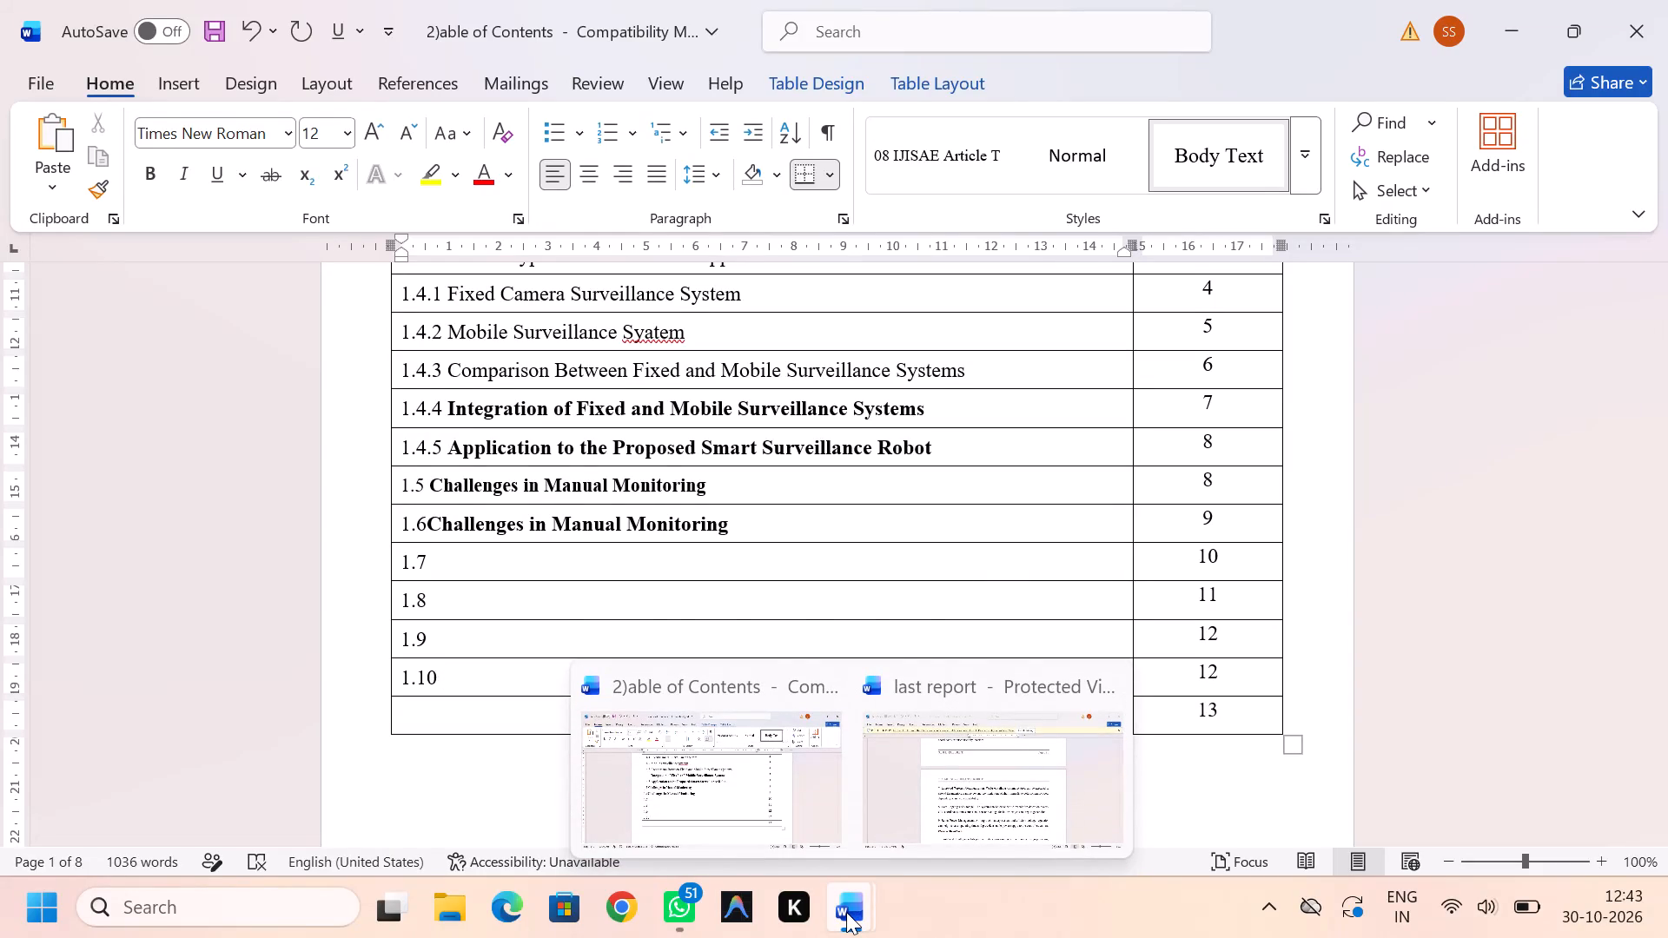
Go back through the last report to the end of Chapter 1 and examine the headings of sections 1.8 to 1.10.
{"action": "left_click", "coordinate": [909, 808]}
{"action": "scroll", "coordinate": [1276, 435], "scroll_direction": "up", "scroll_amount": 2}
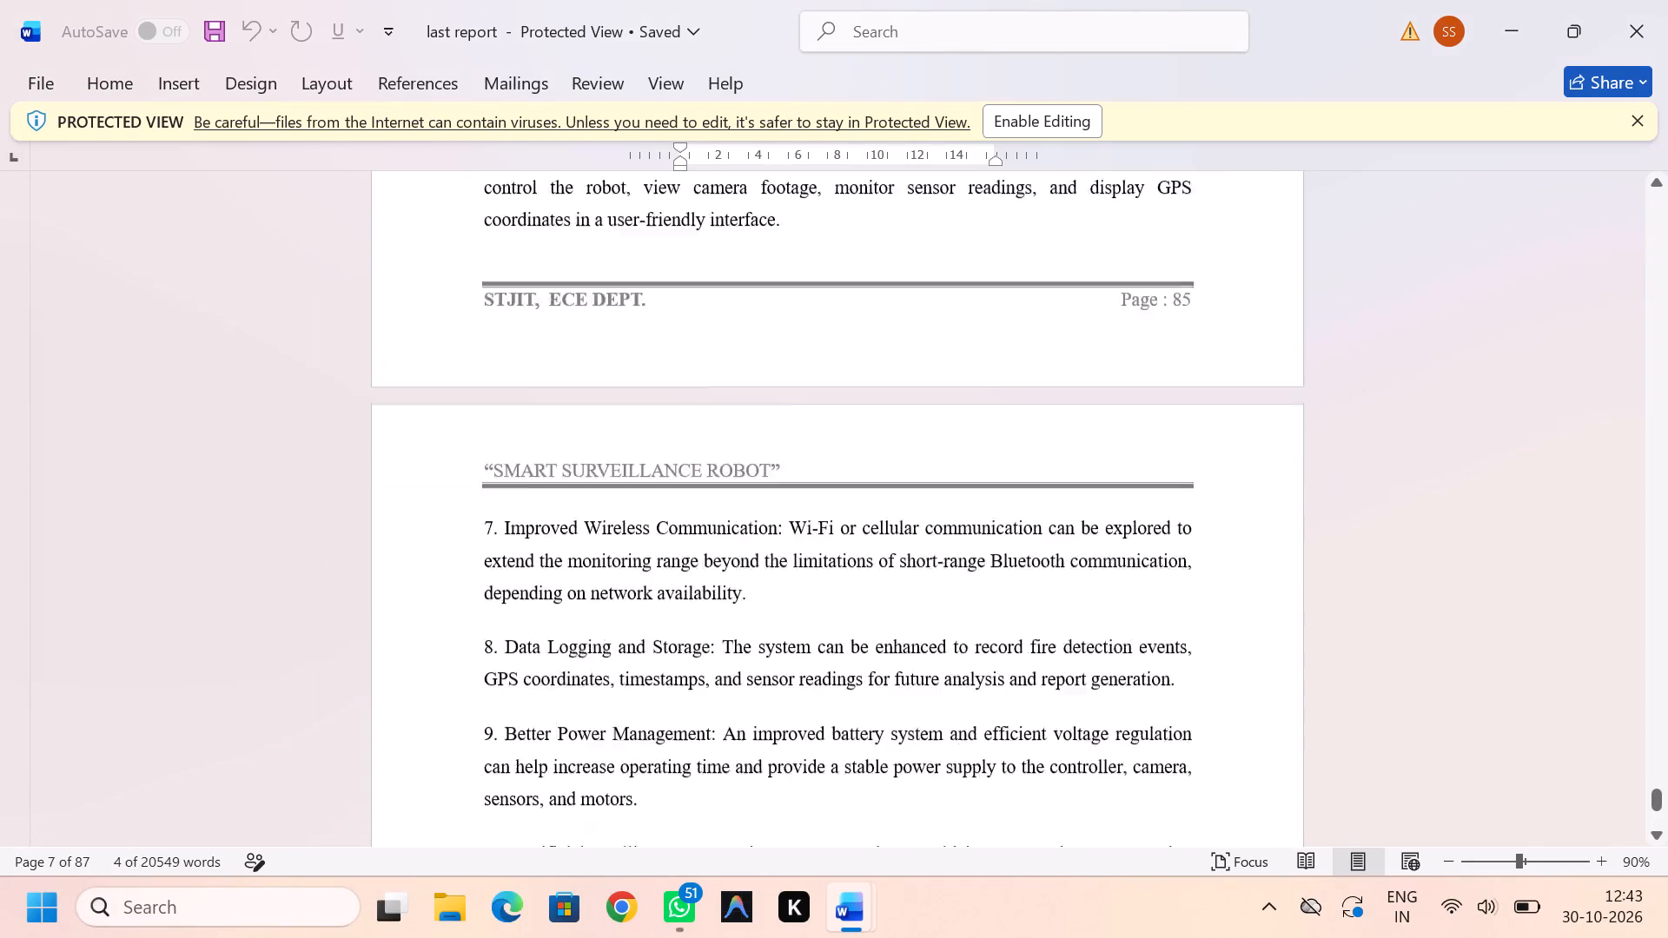
{"action": "scroll", "coordinate": [1276, 435], "scroll_direction": "up", "scroll_amount": 11}
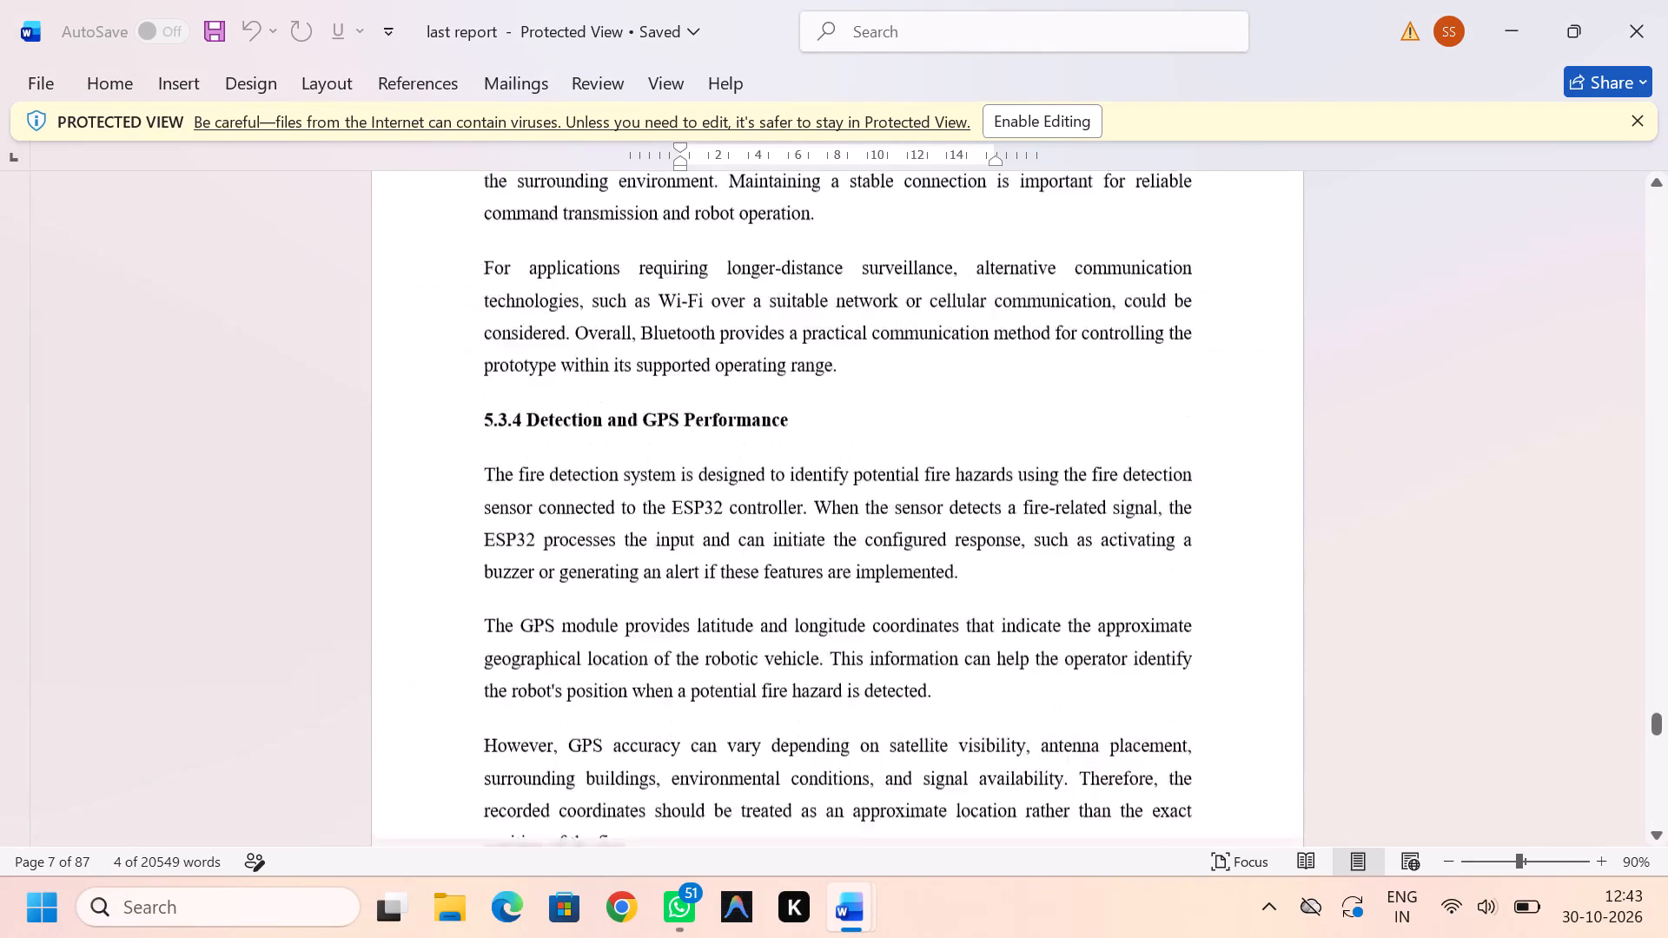
{"action": "scroll", "coordinate": [1276, 435], "scroll_direction": "up", "scroll_amount": 18}
{"action": "scroll", "coordinate": [1276, 435], "scroll_direction": "up", "scroll_amount": 8}
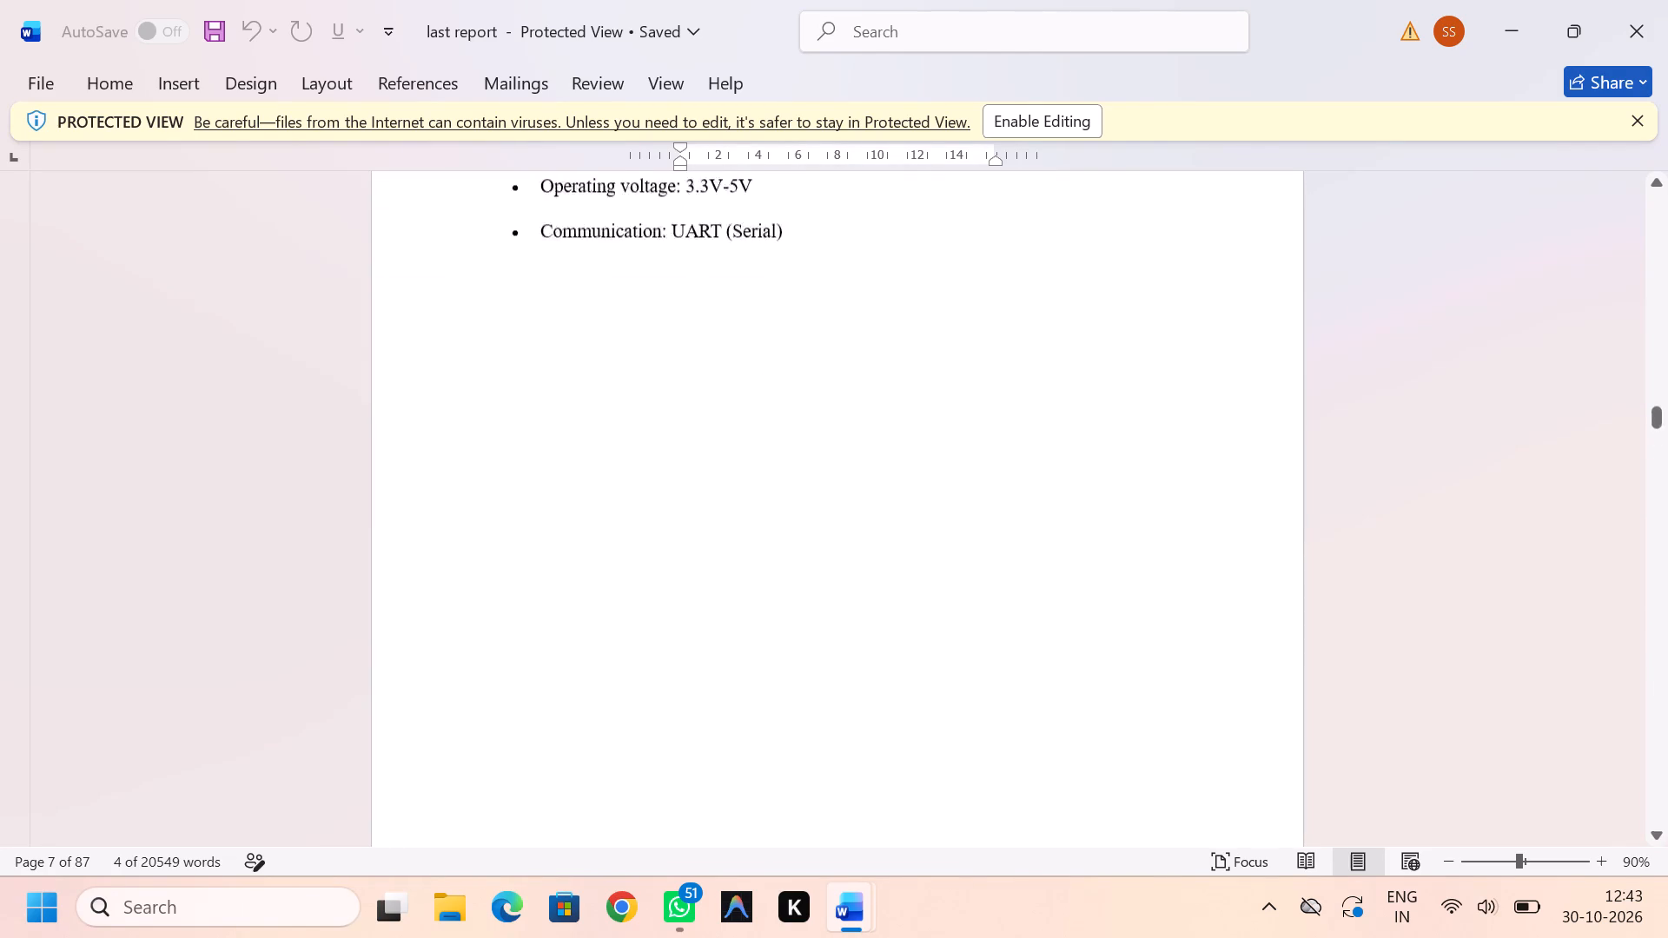
{"action": "scroll", "coordinate": [1276, 435], "scroll_direction": "up", "scroll_amount": 6}
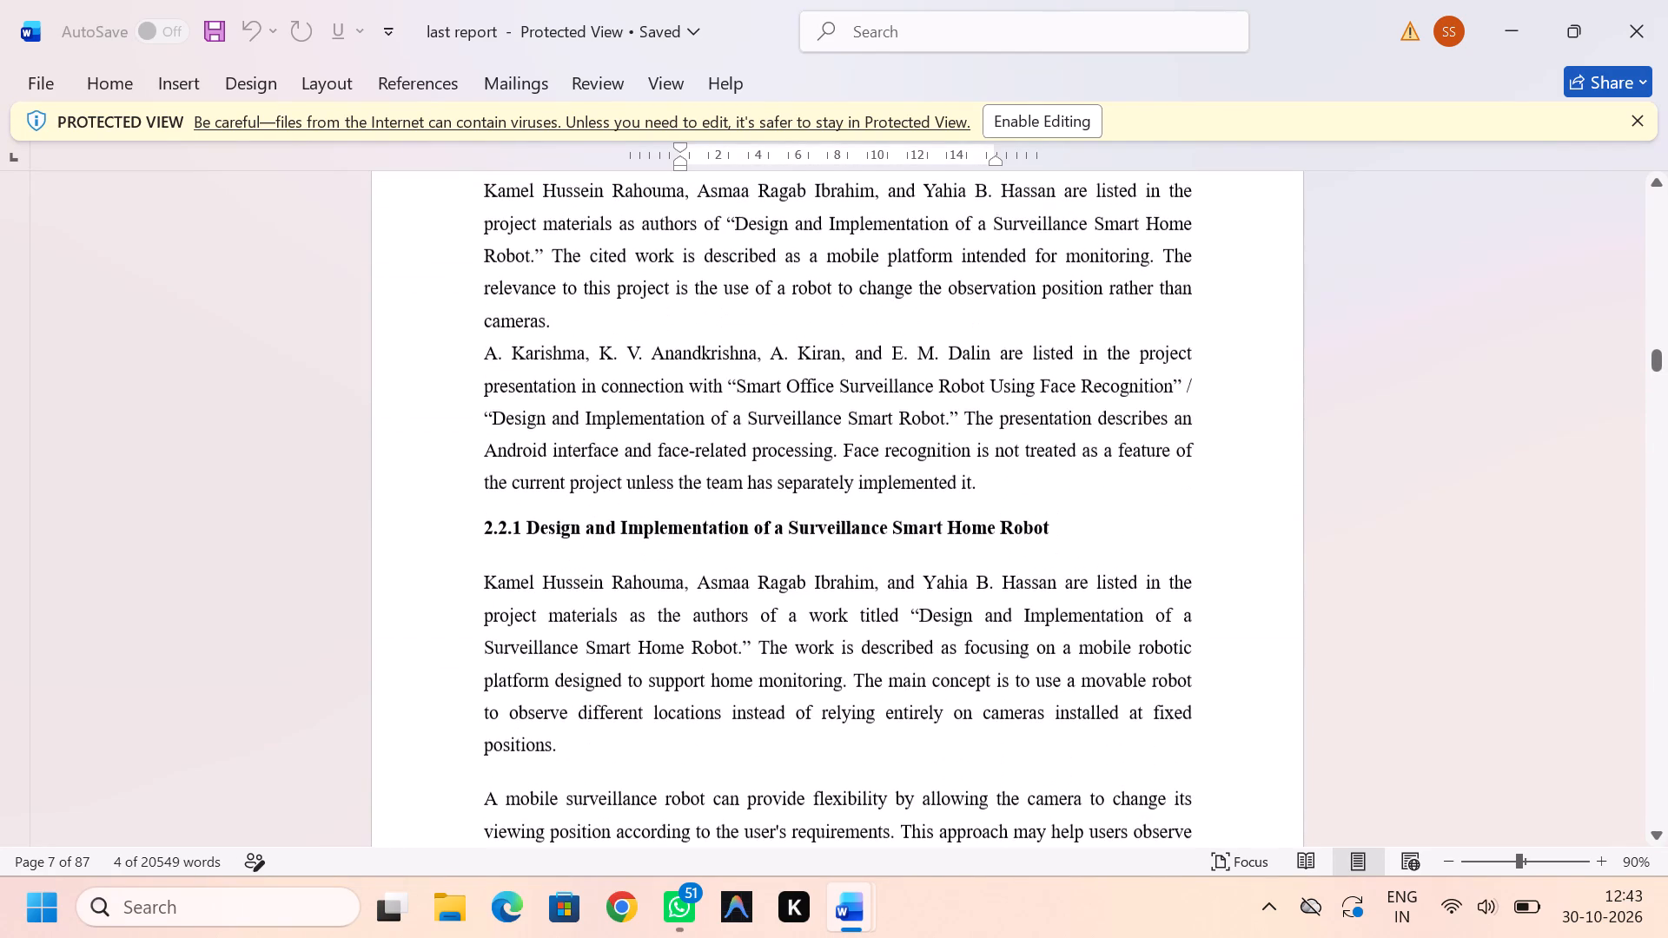
{"action": "scroll", "coordinate": [1276, 435], "scroll_direction": "up", "scroll_amount": 10}
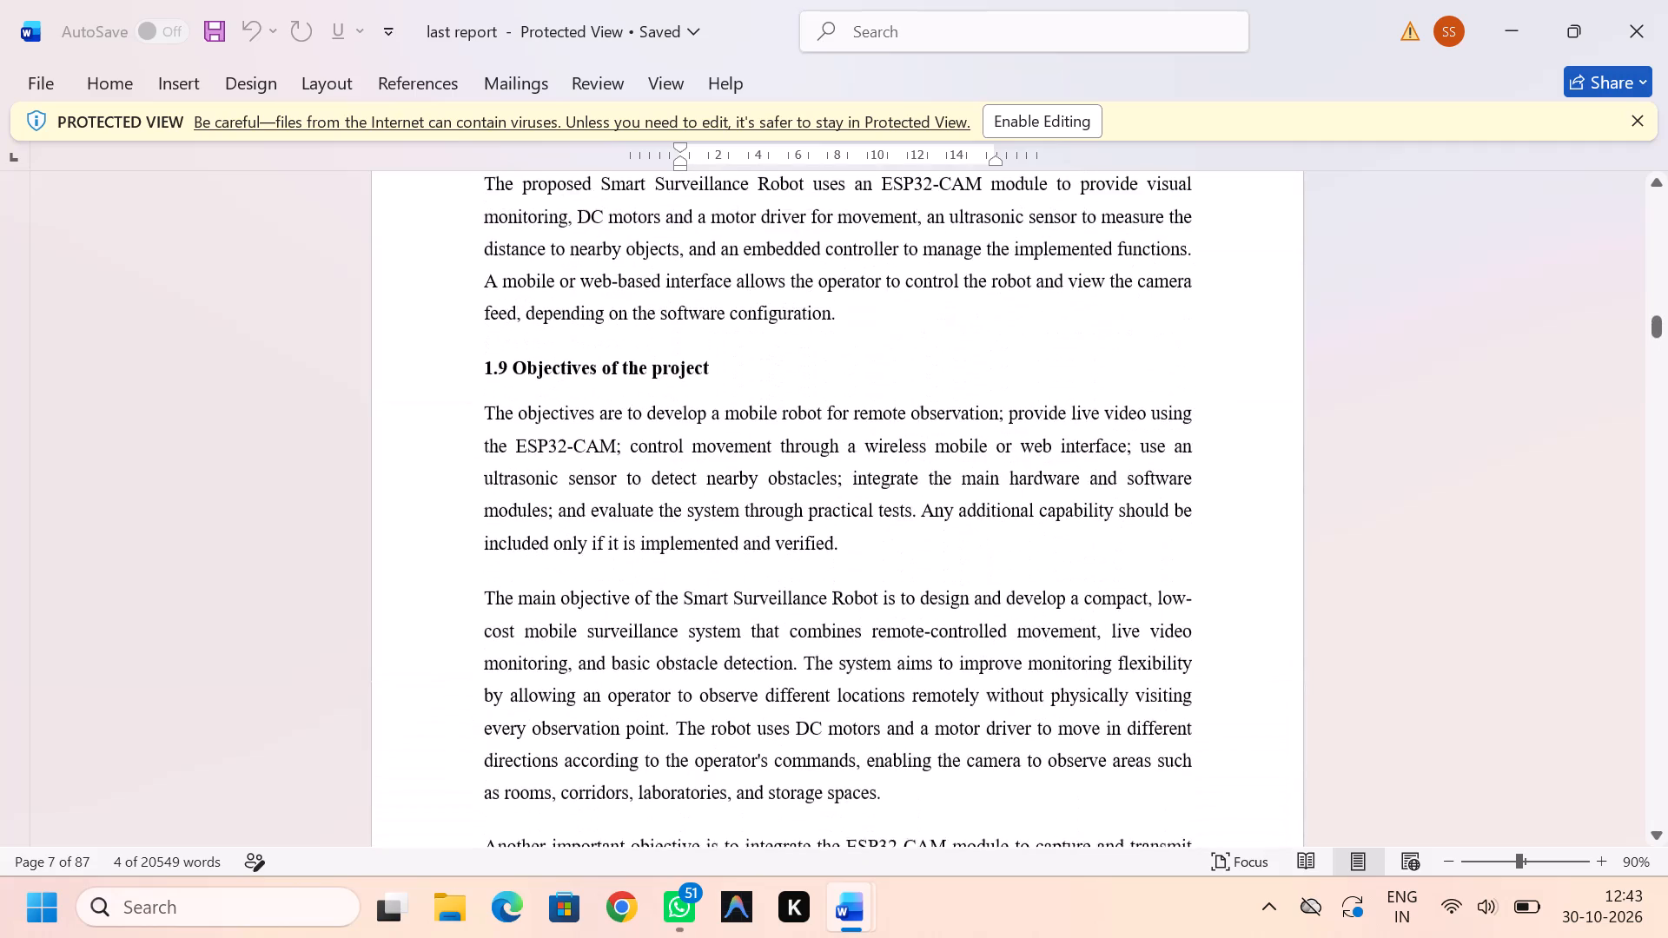
{"action": "scroll", "coordinate": [1276, 435], "scroll_direction": "up", "scroll_amount": 5}
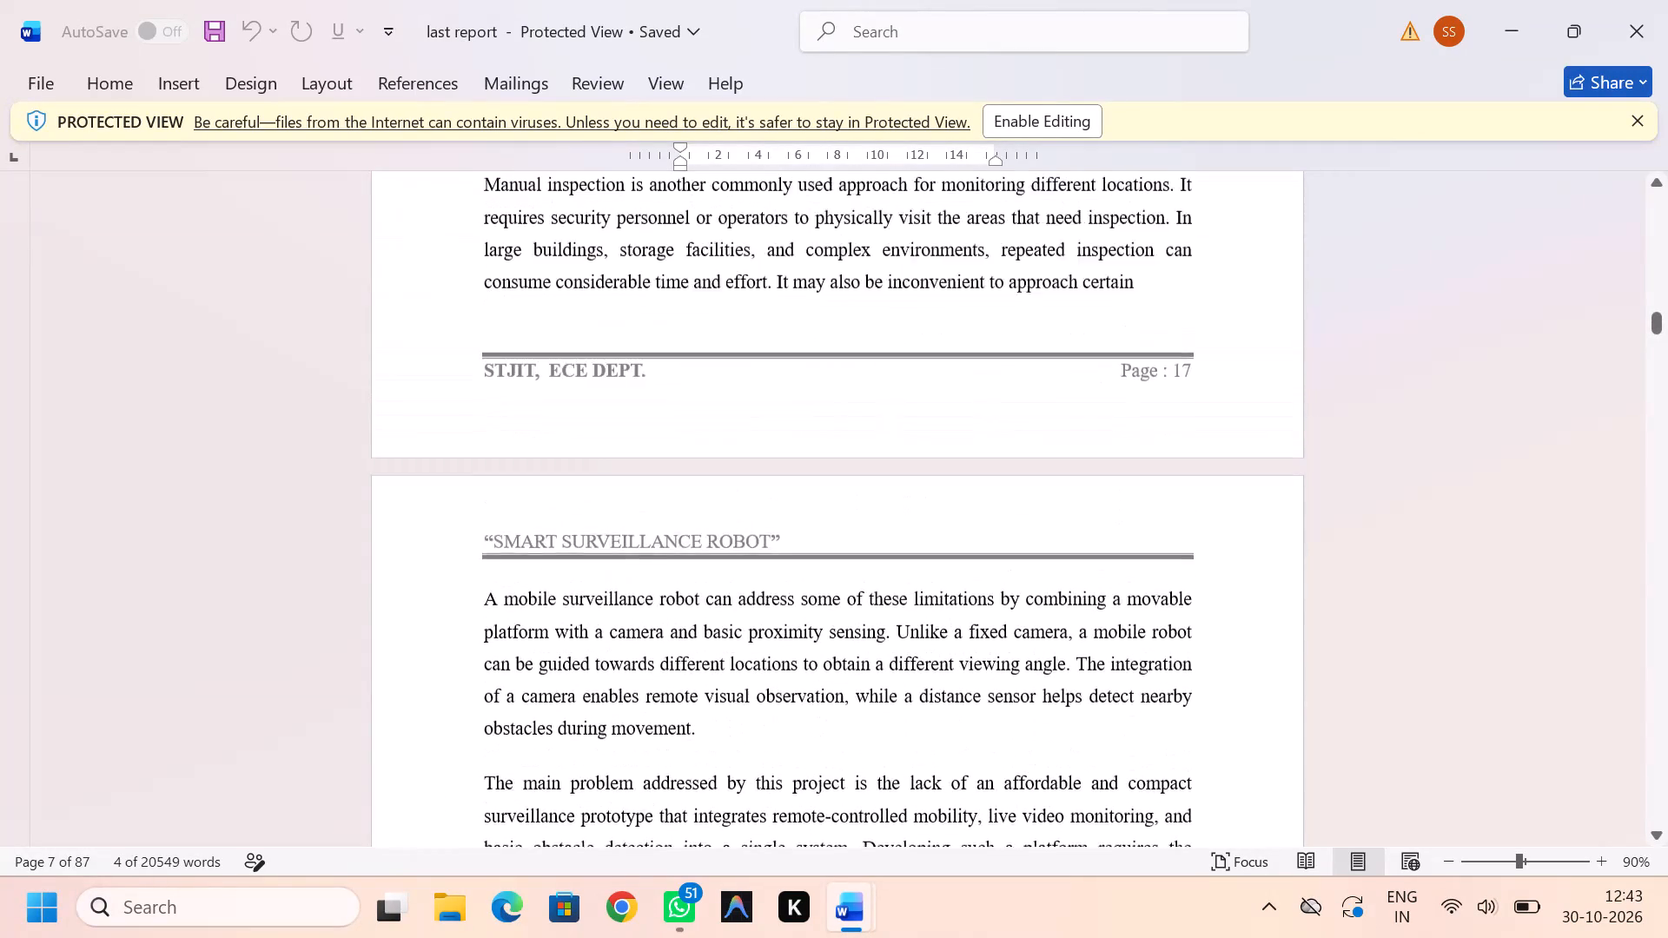
{"action": "scroll", "coordinate": [1276, 435], "scroll_direction": "up", "scroll_amount": 1}
{"action": "scroll", "coordinate": [1276, 435], "scroll_direction": "down", "scroll_amount": 6}
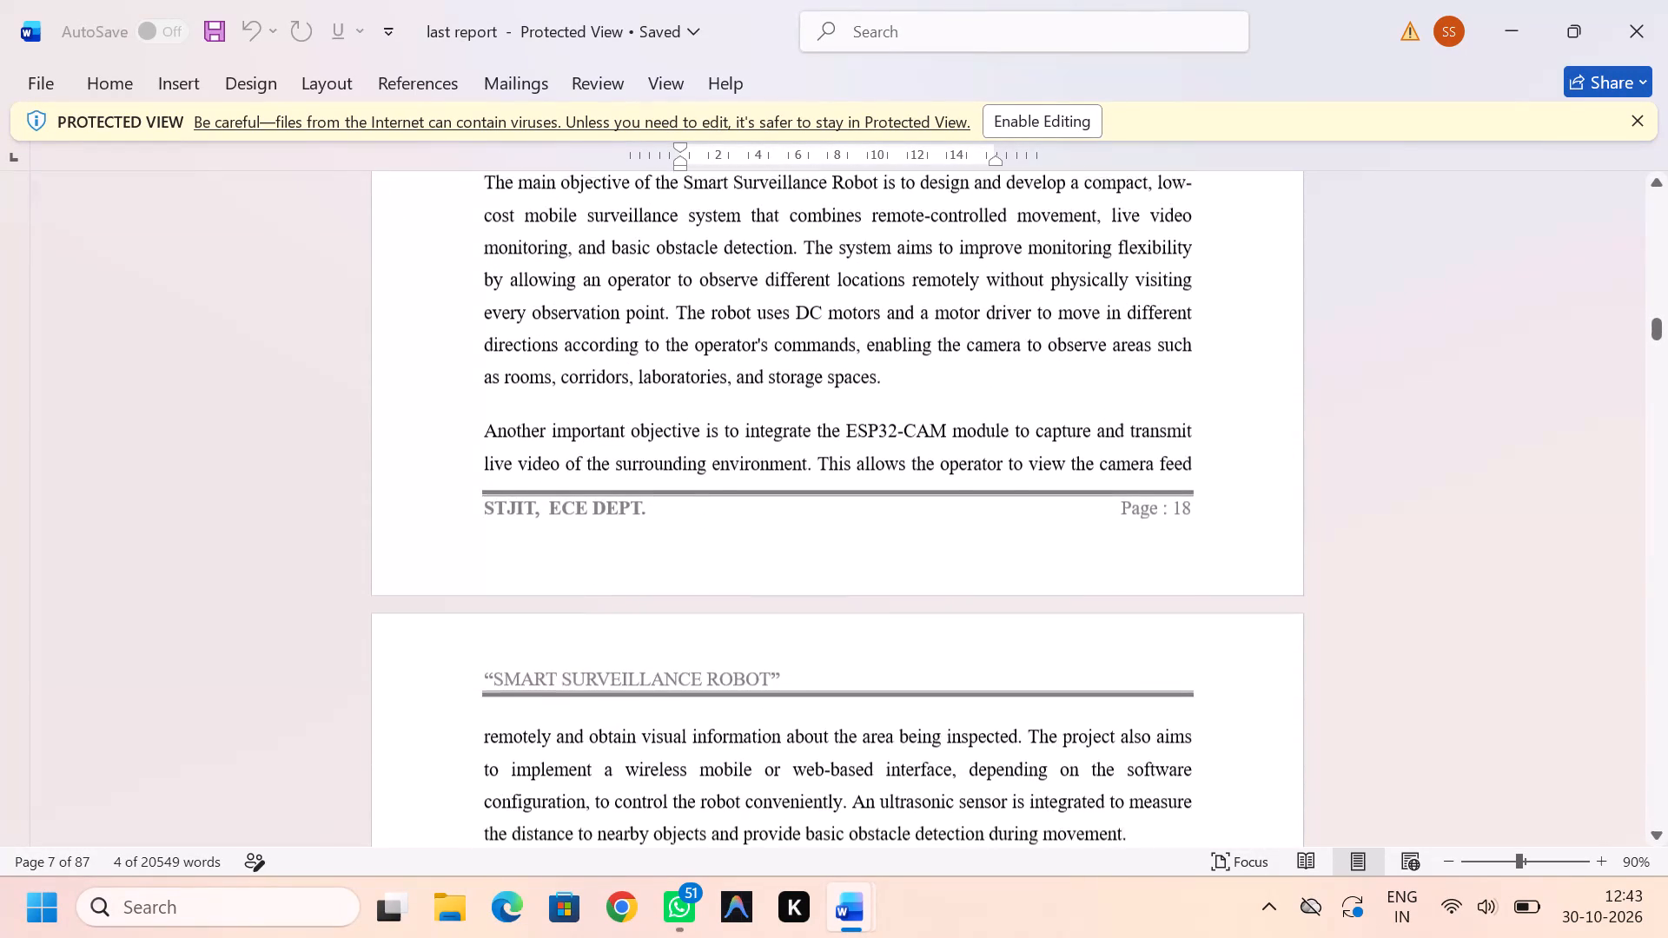
{"action": "scroll", "coordinate": [1276, 435], "scroll_direction": "down", "scroll_amount": 1}
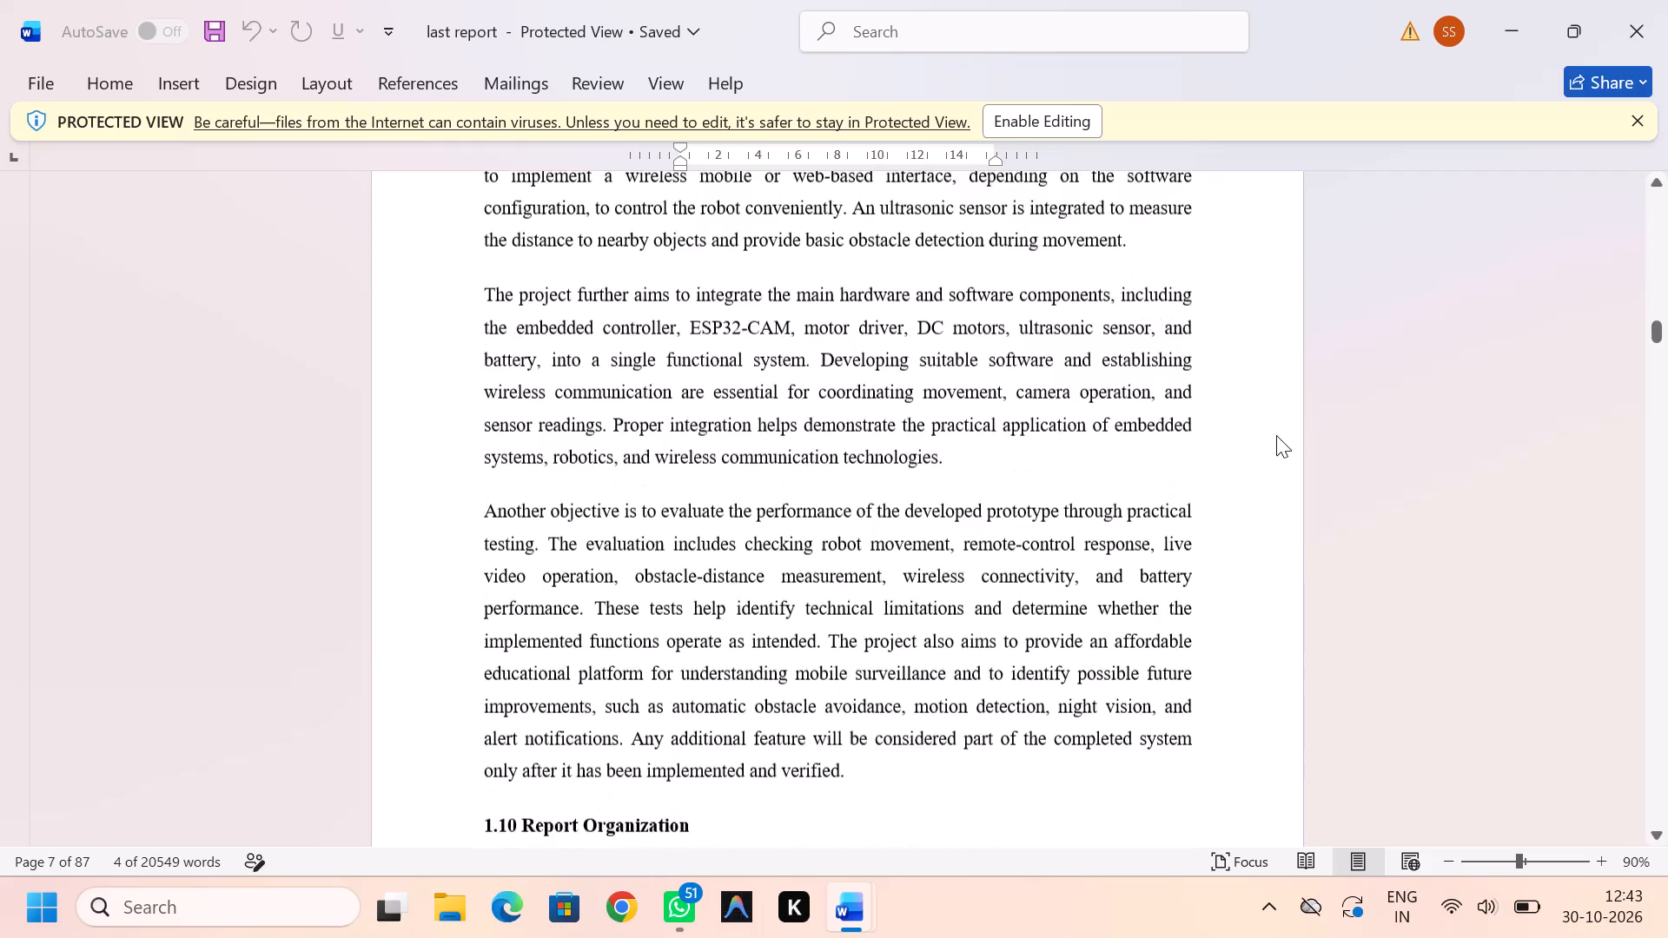
{"action": "scroll", "coordinate": [1276, 435], "scroll_direction": "down", "scroll_amount": 1}
{"action": "scroll", "coordinate": [1276, 435], "scroll_direction": "up", "scroll_amount": 6}
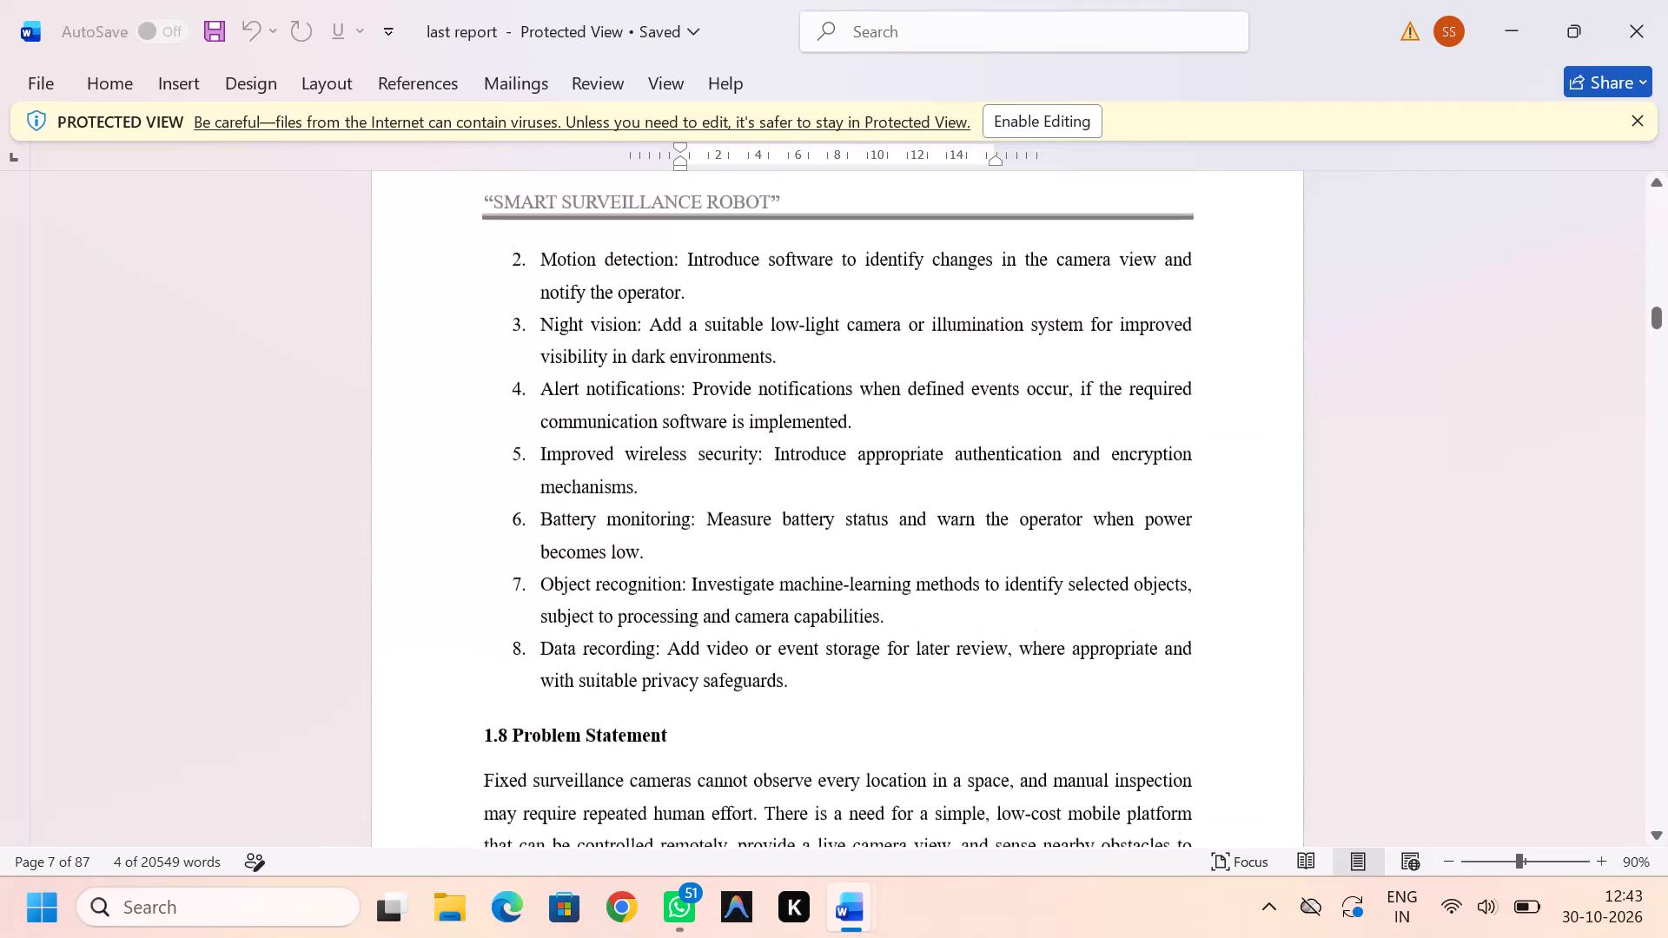
Examine the section and subsection headings of 1.7 and 1.6 in the last report, working back to the start of Chapter 1.
{"action": "scroll", "coordinate": [1276, 435], "scroll_direction": "up", "scroll_amount": 3}
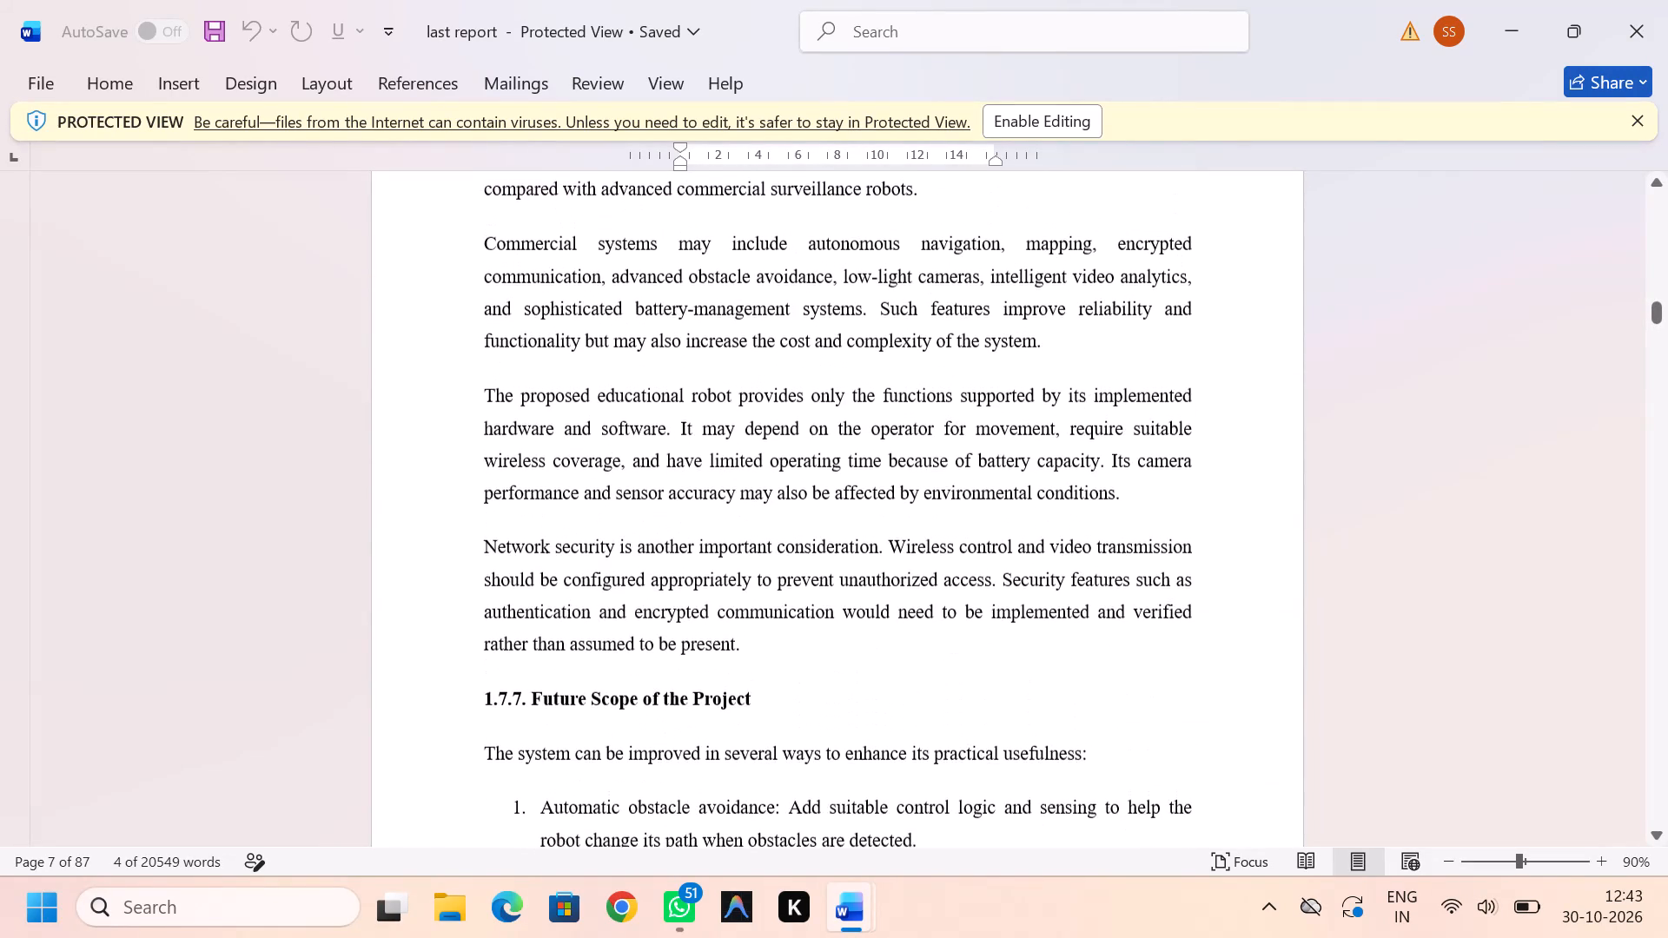
{"action": "scroll", "coordinate": [1276, 435], "scroll_direction": "up", "scroll_amount": 4}
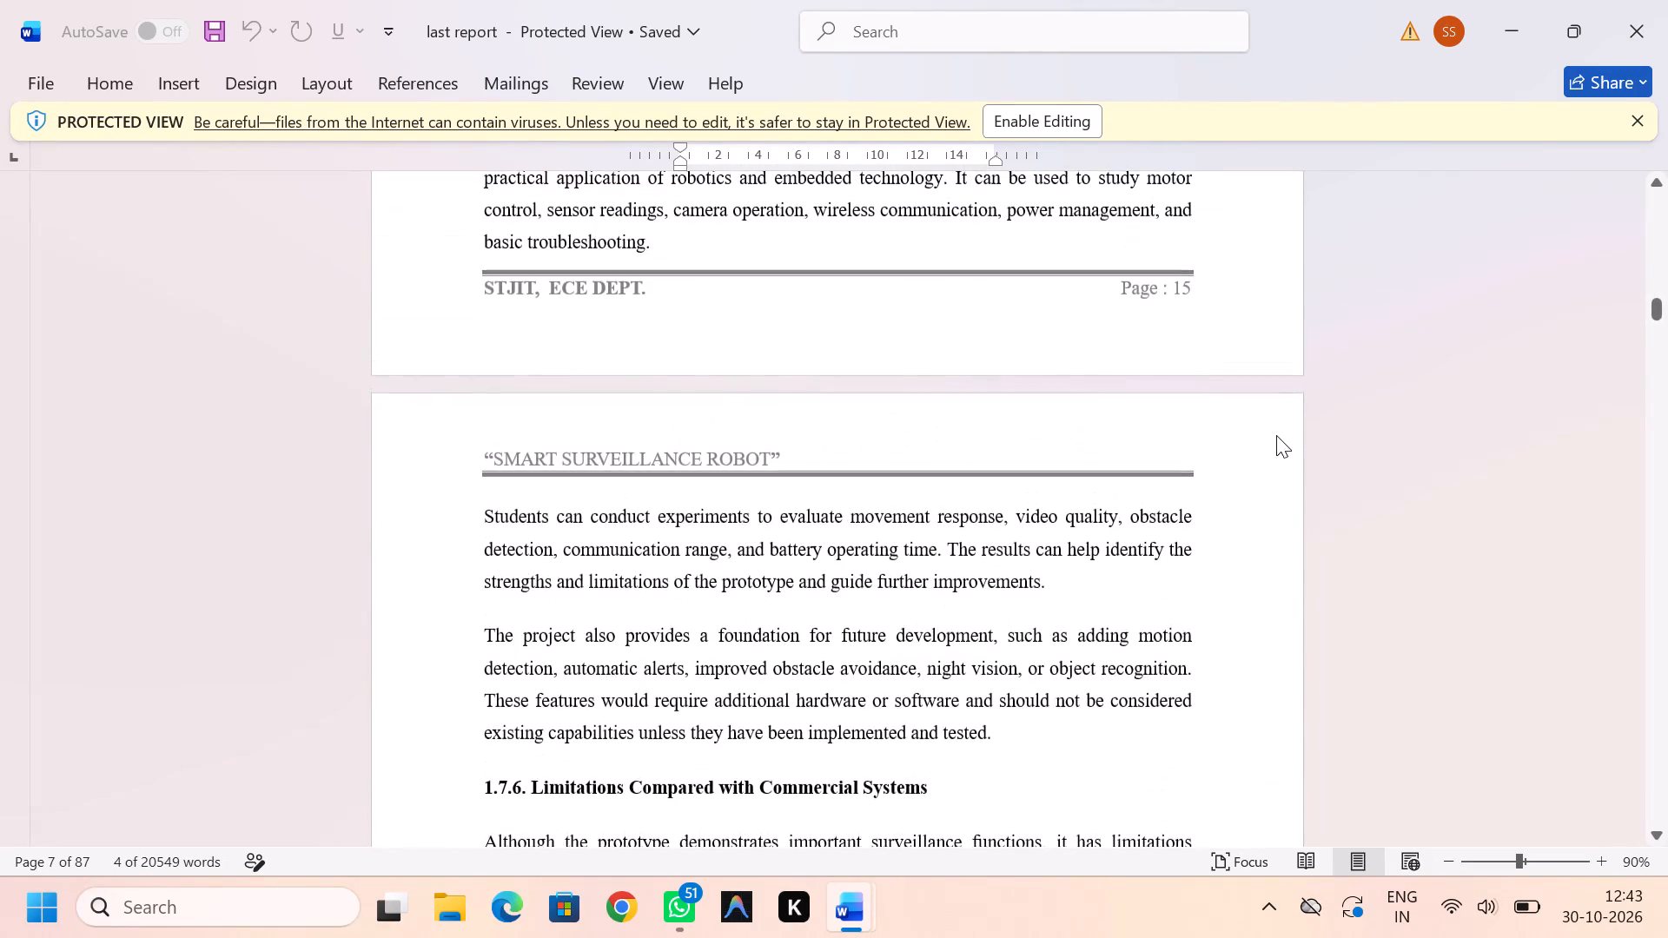
{"action": "scroll", "coordinate": [1276, 435], "scroll_direction": "up", "scroll_amount": 5}
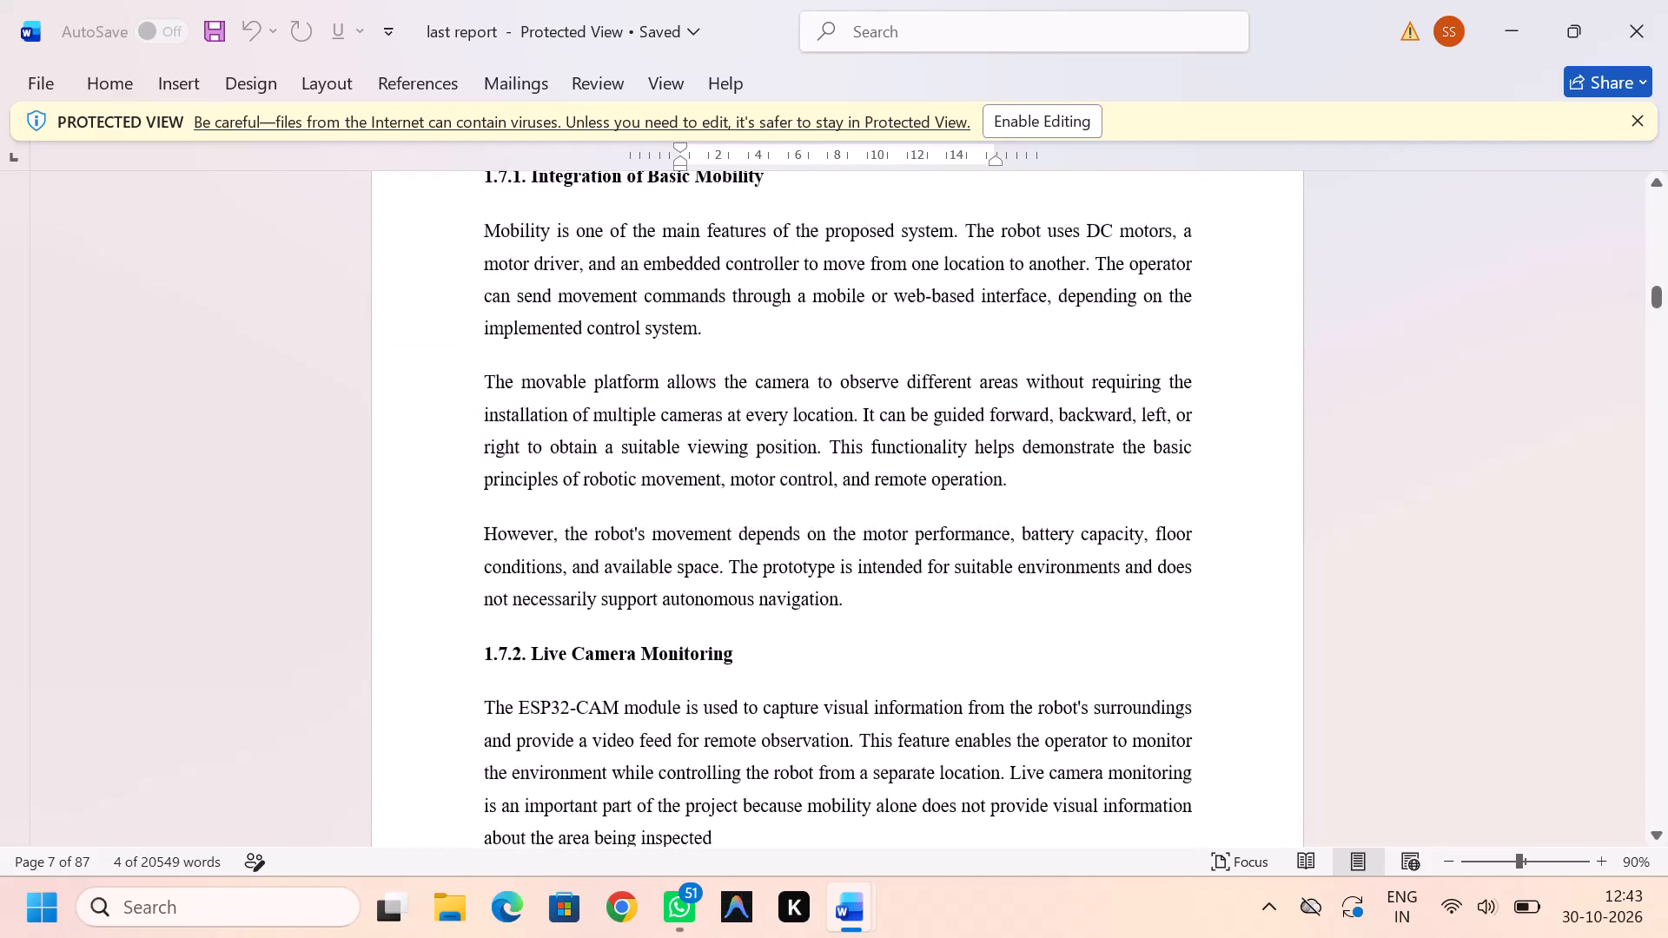
{"action": "scroll", "coordinate": [1276, 435], "scroll_direction": "up", "scroll_amount": 4}
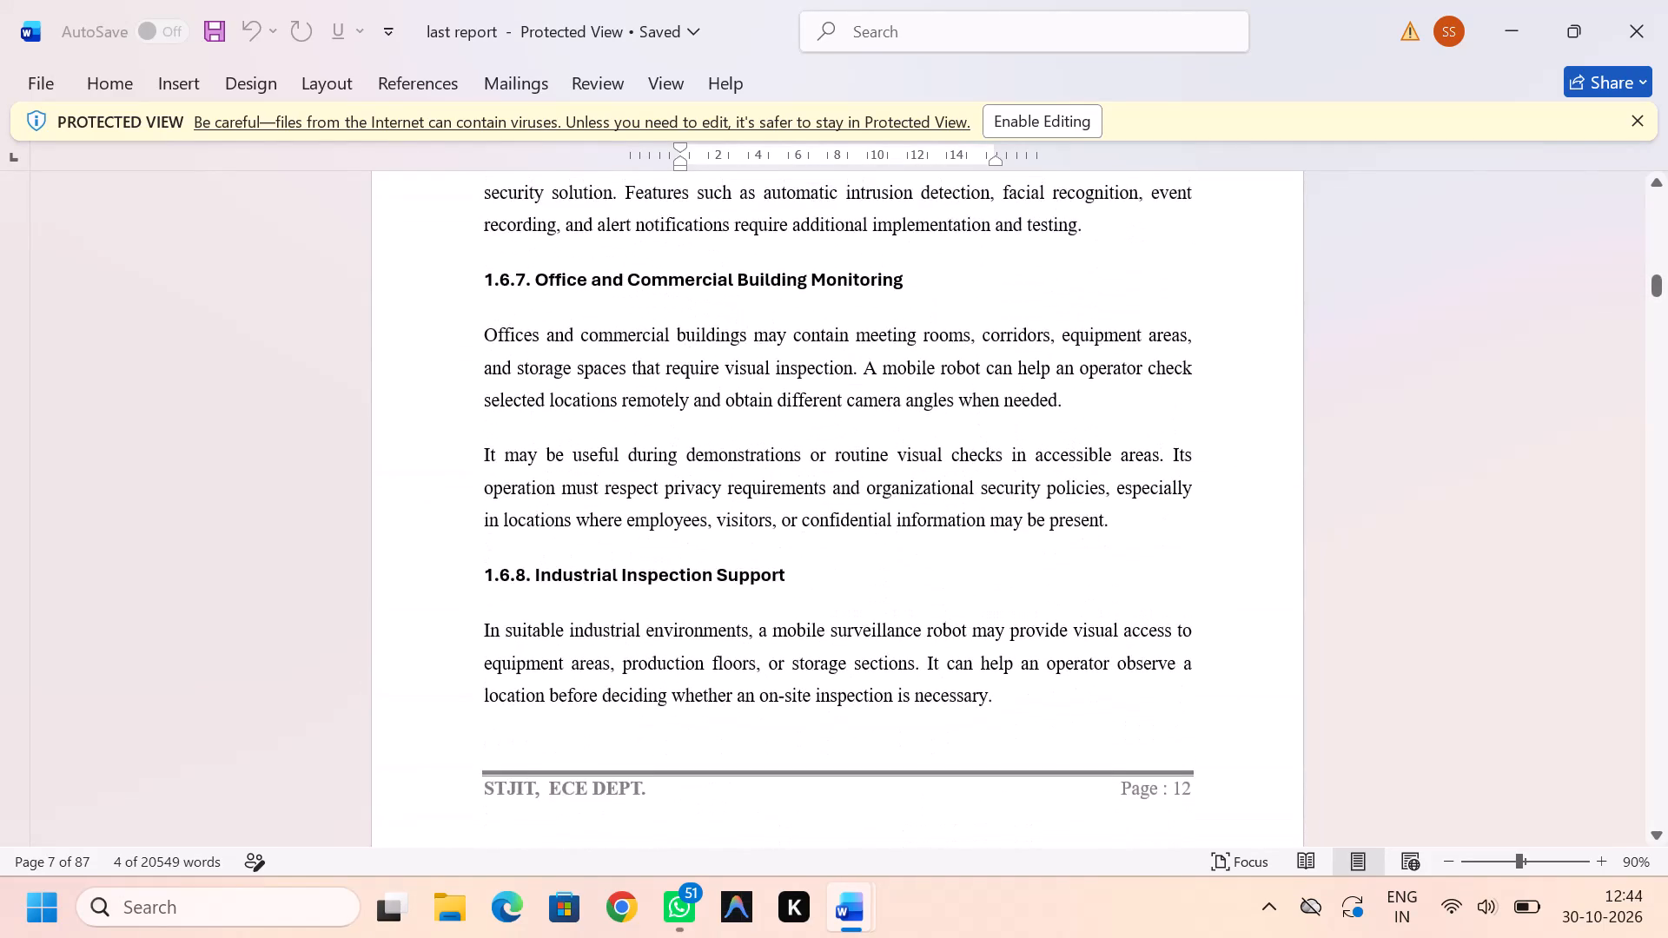
{"action": "scroll", "coordinate": [1276, 435], "scroll_direction": "up", "scroll_amount": 19}
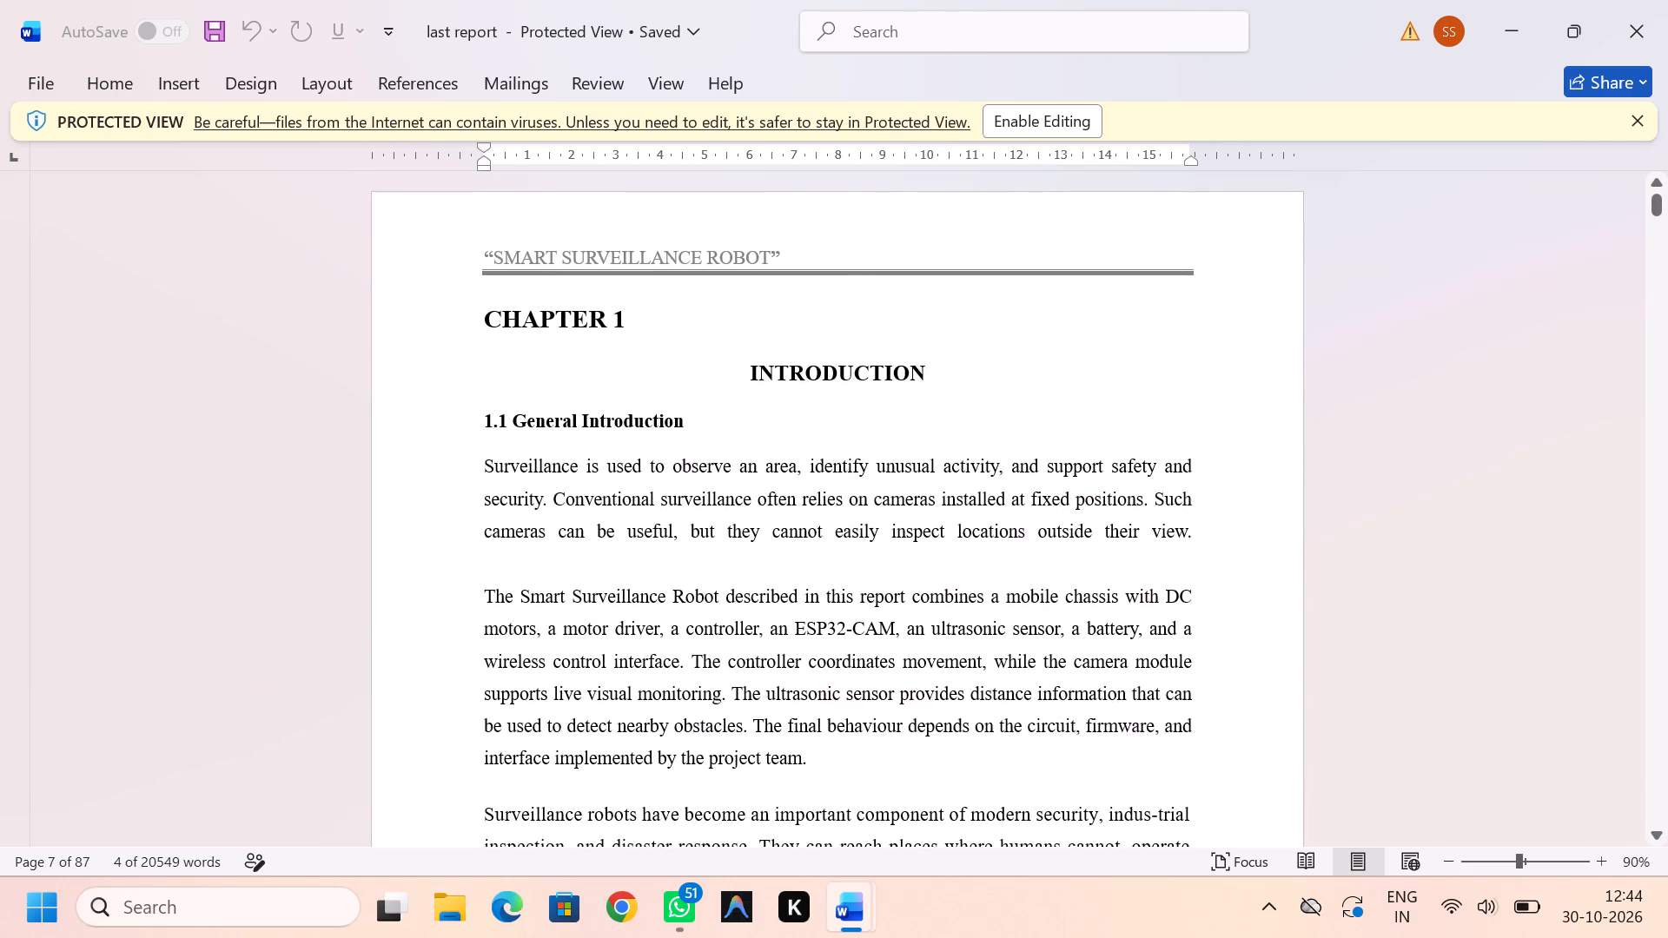
Examine the Chapter 1 headings in the last report from section 1.1 through the subsections of 1.4.
{"action": "scroll", "coordinate": [1276, 435], "scroll_direction": "down", "scroll_amount": 8}
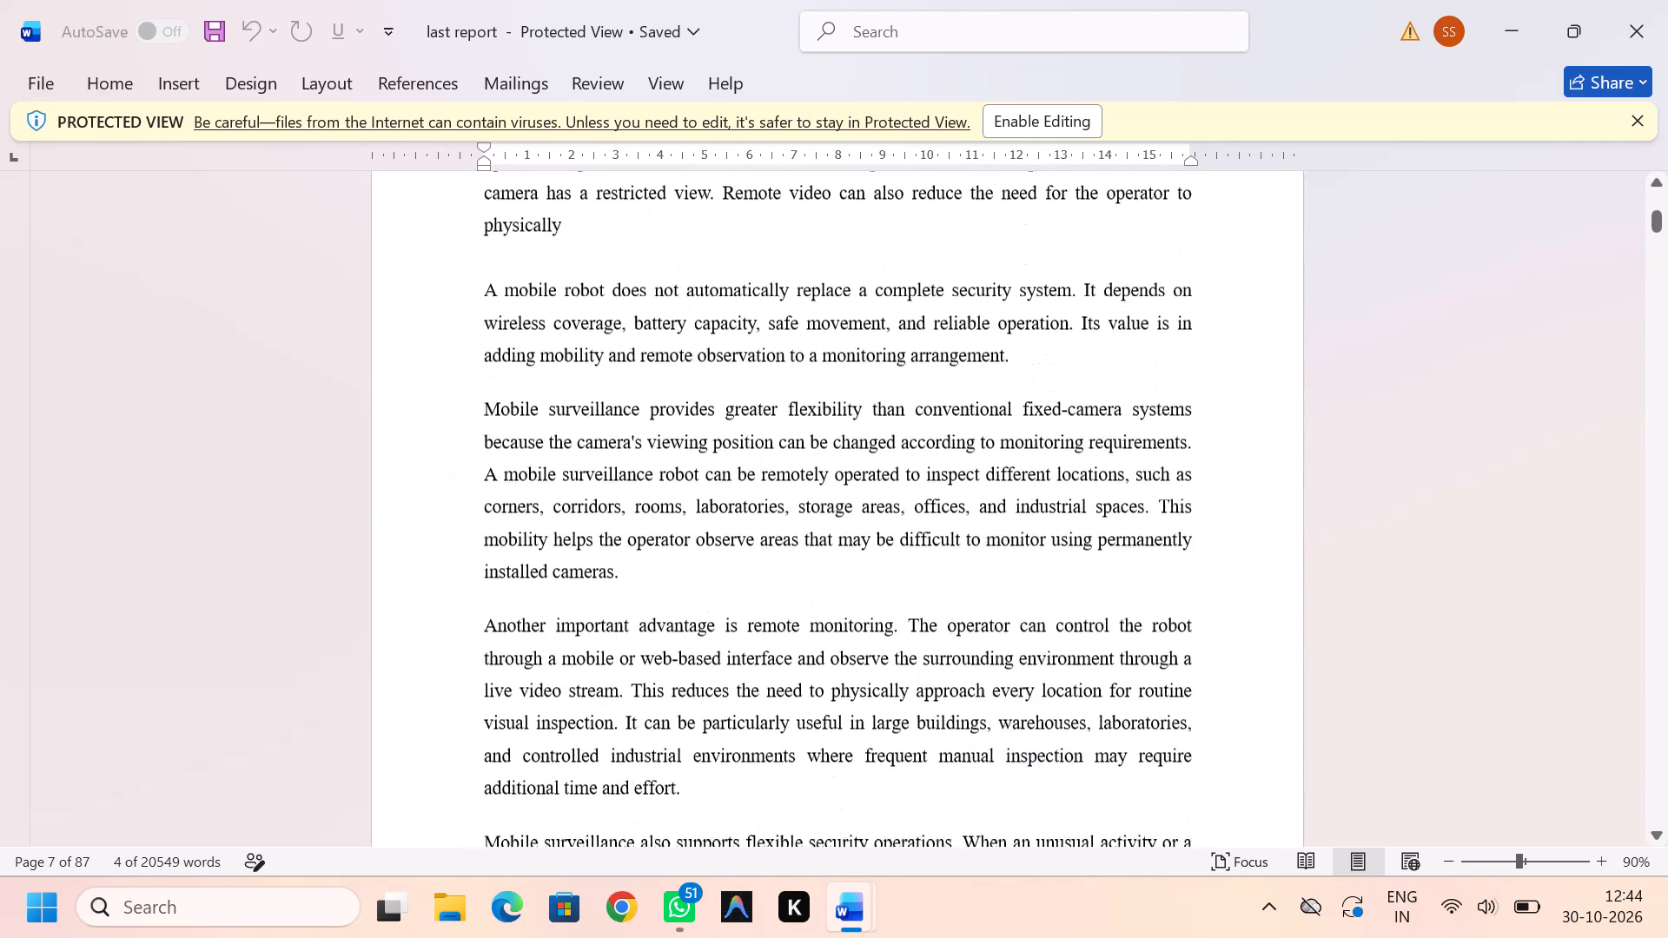
{"action": "scroll", "coordinate": [1276, 435], "scroll_direction": "down", "scroll_amount": 5}
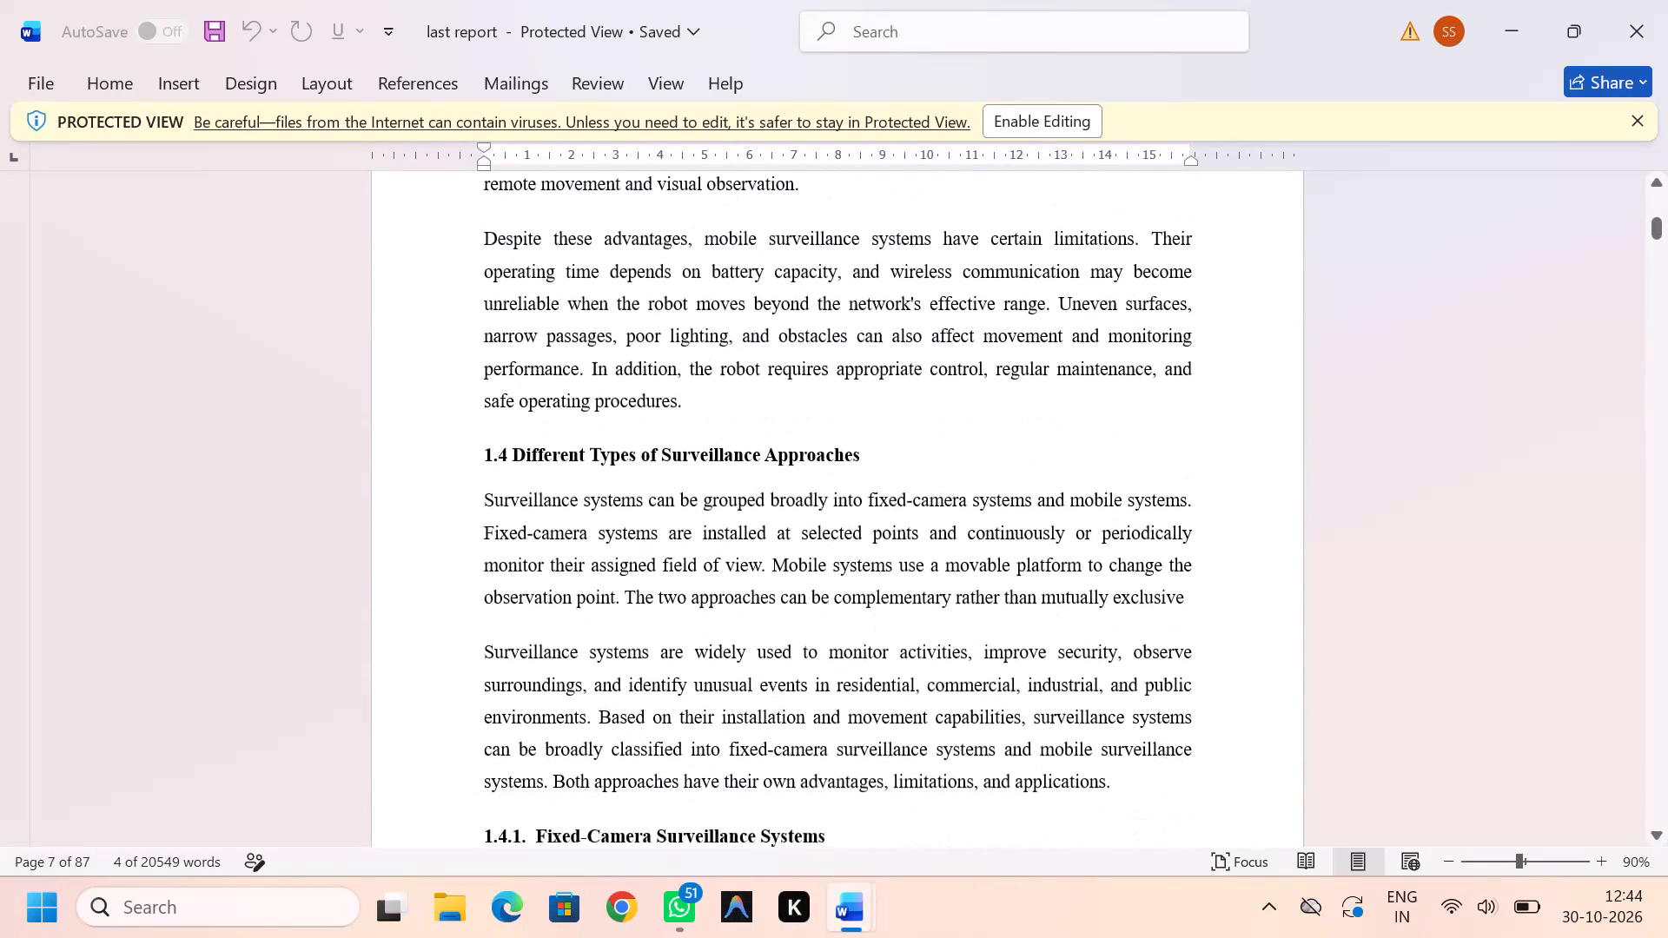
{"action": "scroll", "coordinate": [1276, 435], "scroll_direction": "down", "scroll_amount": 3}
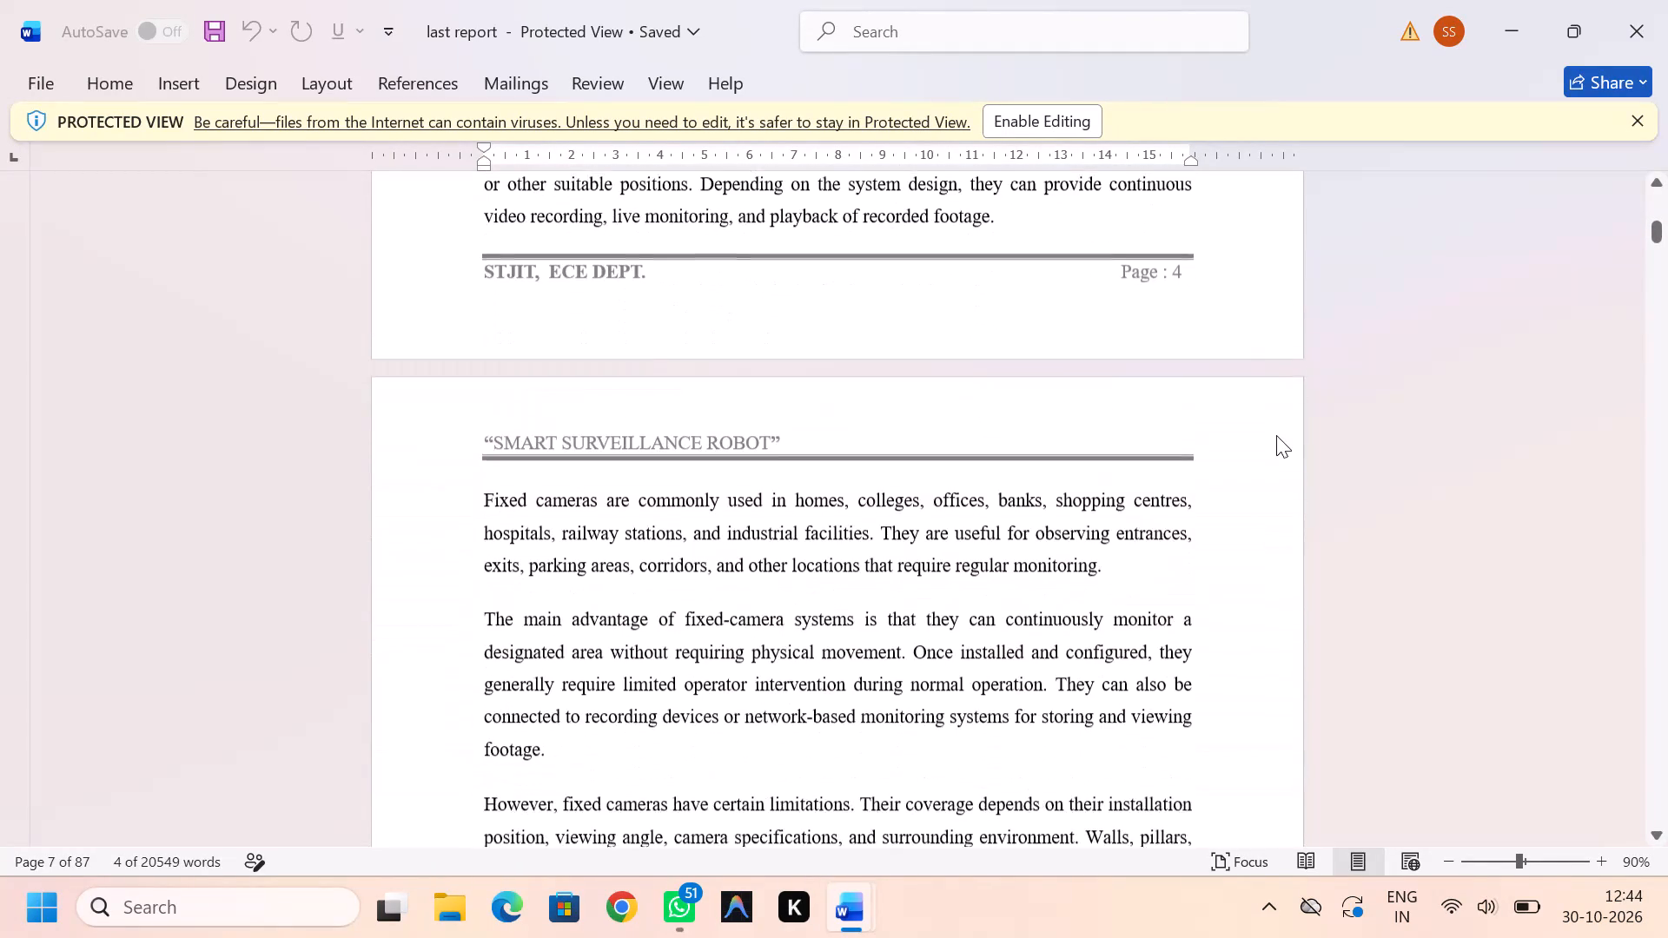
{"action": "scroll", "coordinate": [1276, 435], "scroll_direction": "down", "scroll_amount": 5}
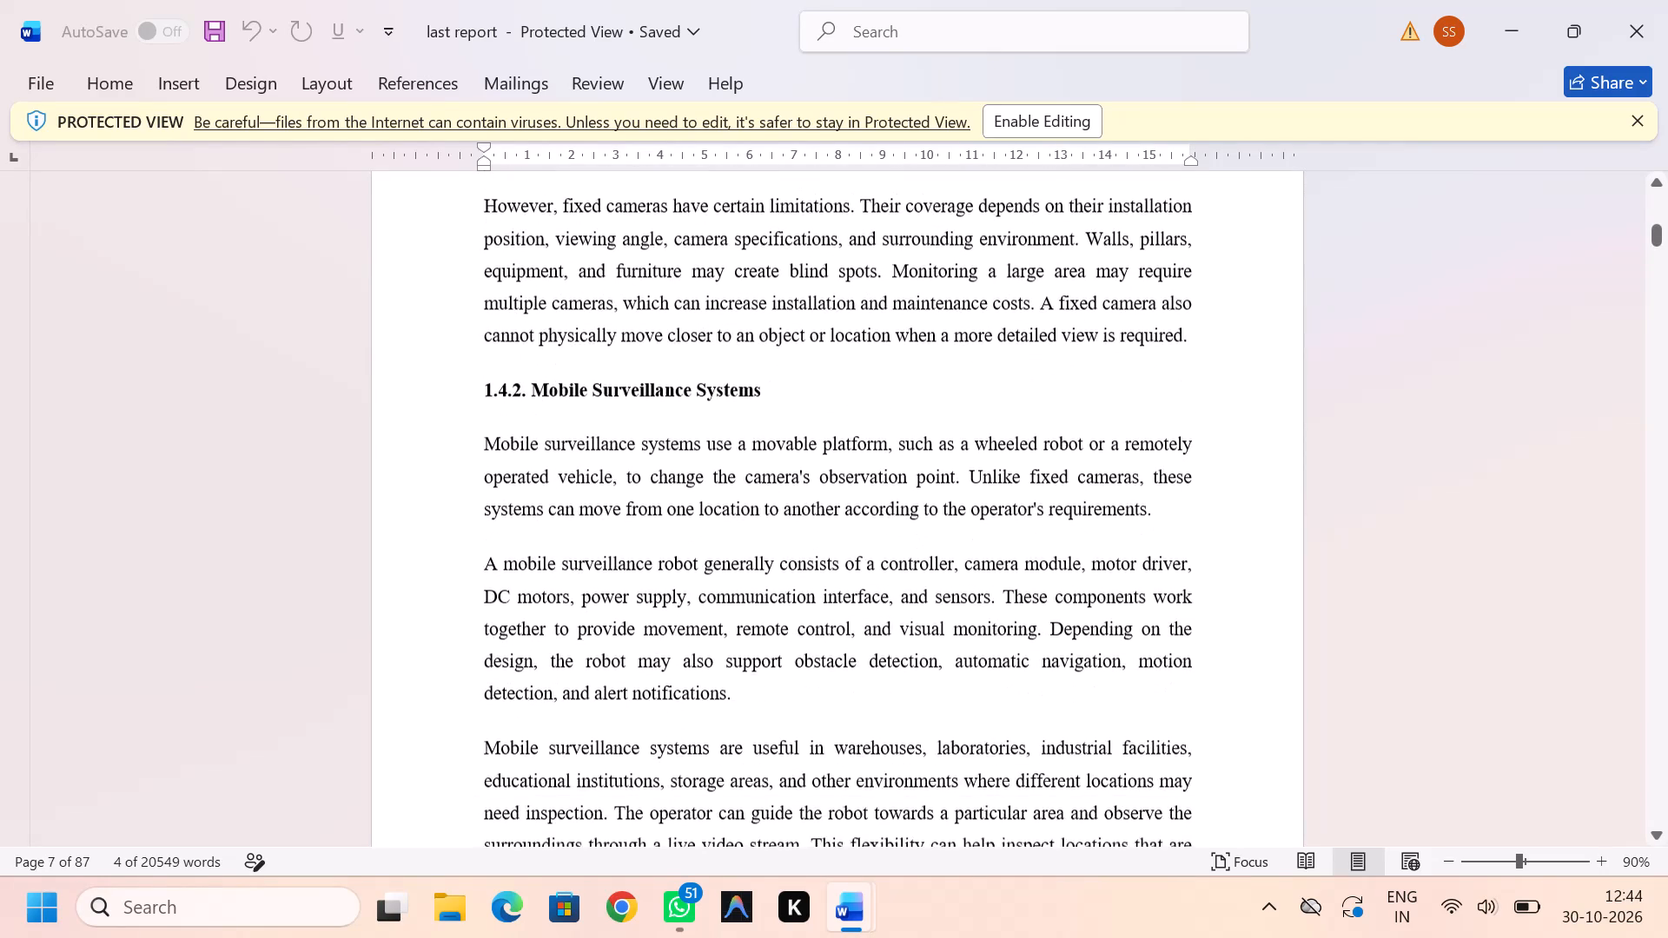
{"action": "scroll", "coordinate": [1276, 435], "scroll_direction": "down", "scroll_amount": 3}
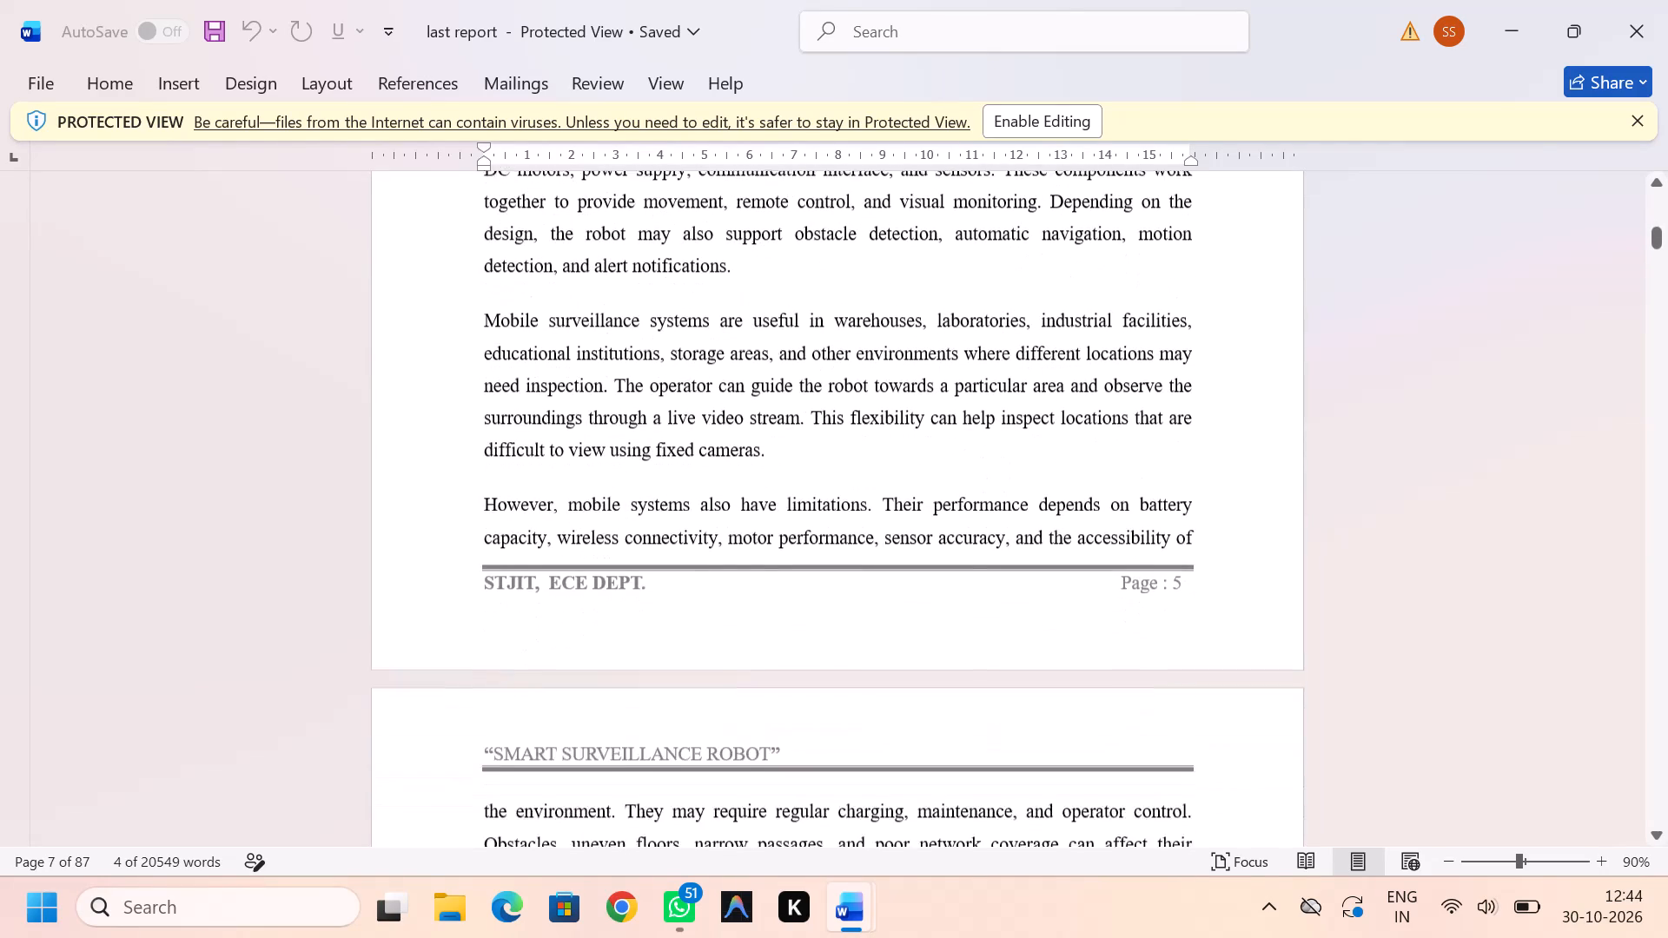
{"action": "scroll", "coordinate": [1276, 435], "scroll_direction": "down", "scroll_amount": 3}
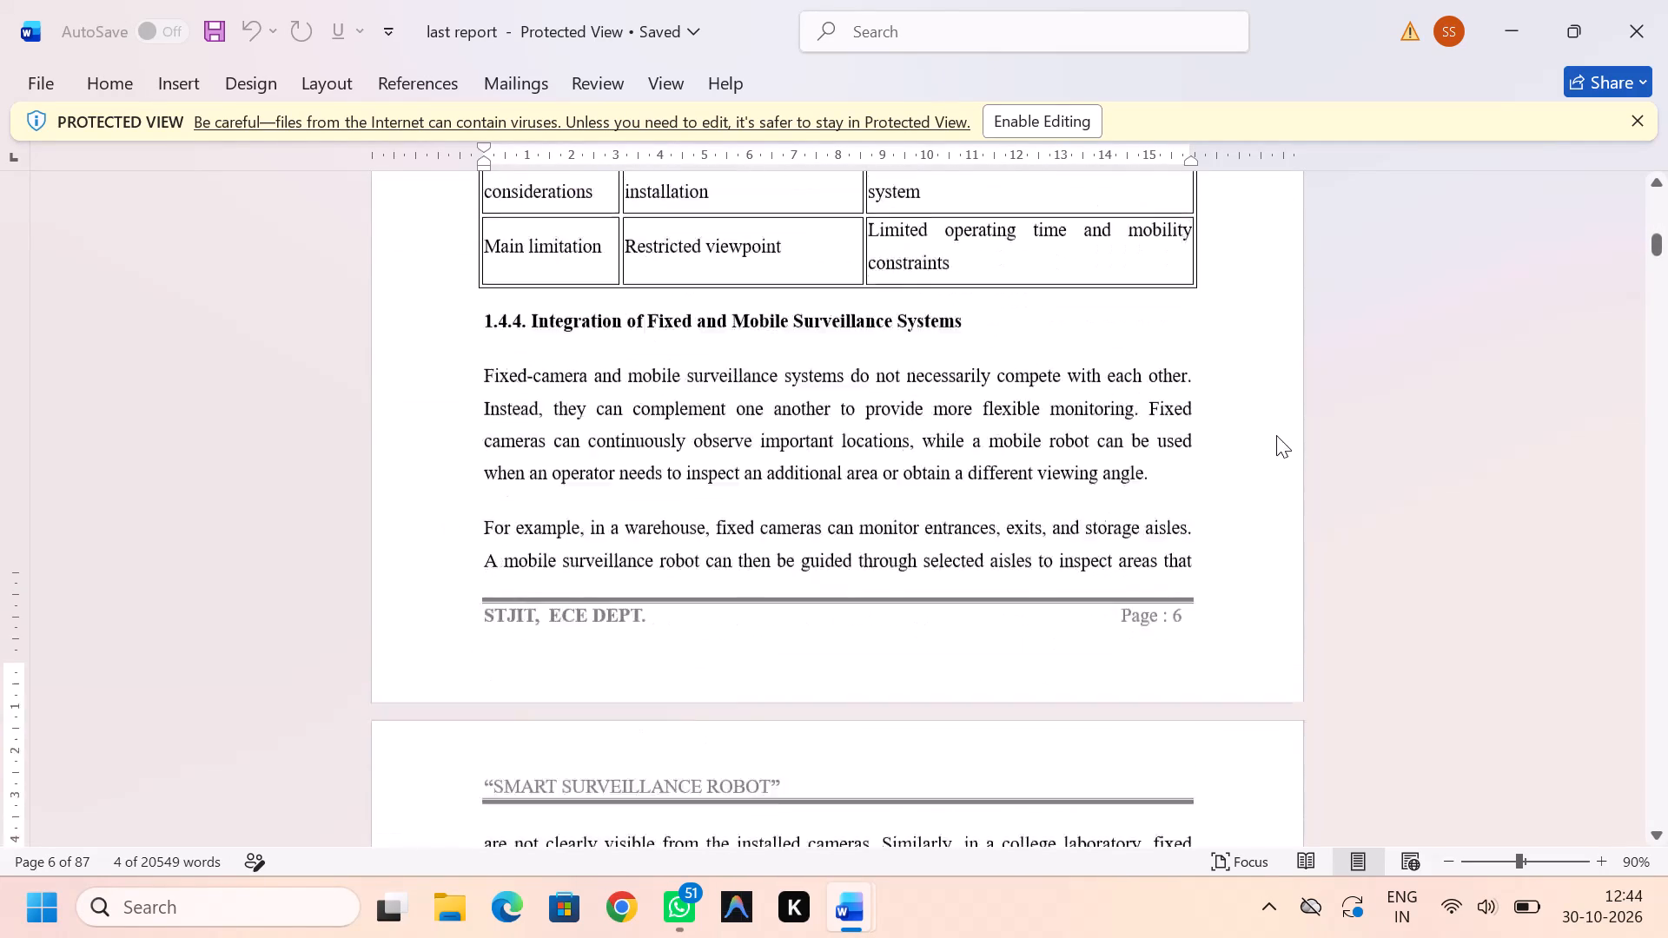
Examine the heading of section 1.5 in the last report and its numbered subsection headings.
{"action": "scroll", "coordinate": [1276, 435], "scroll_direction": "down", "scroll_amount": 5}
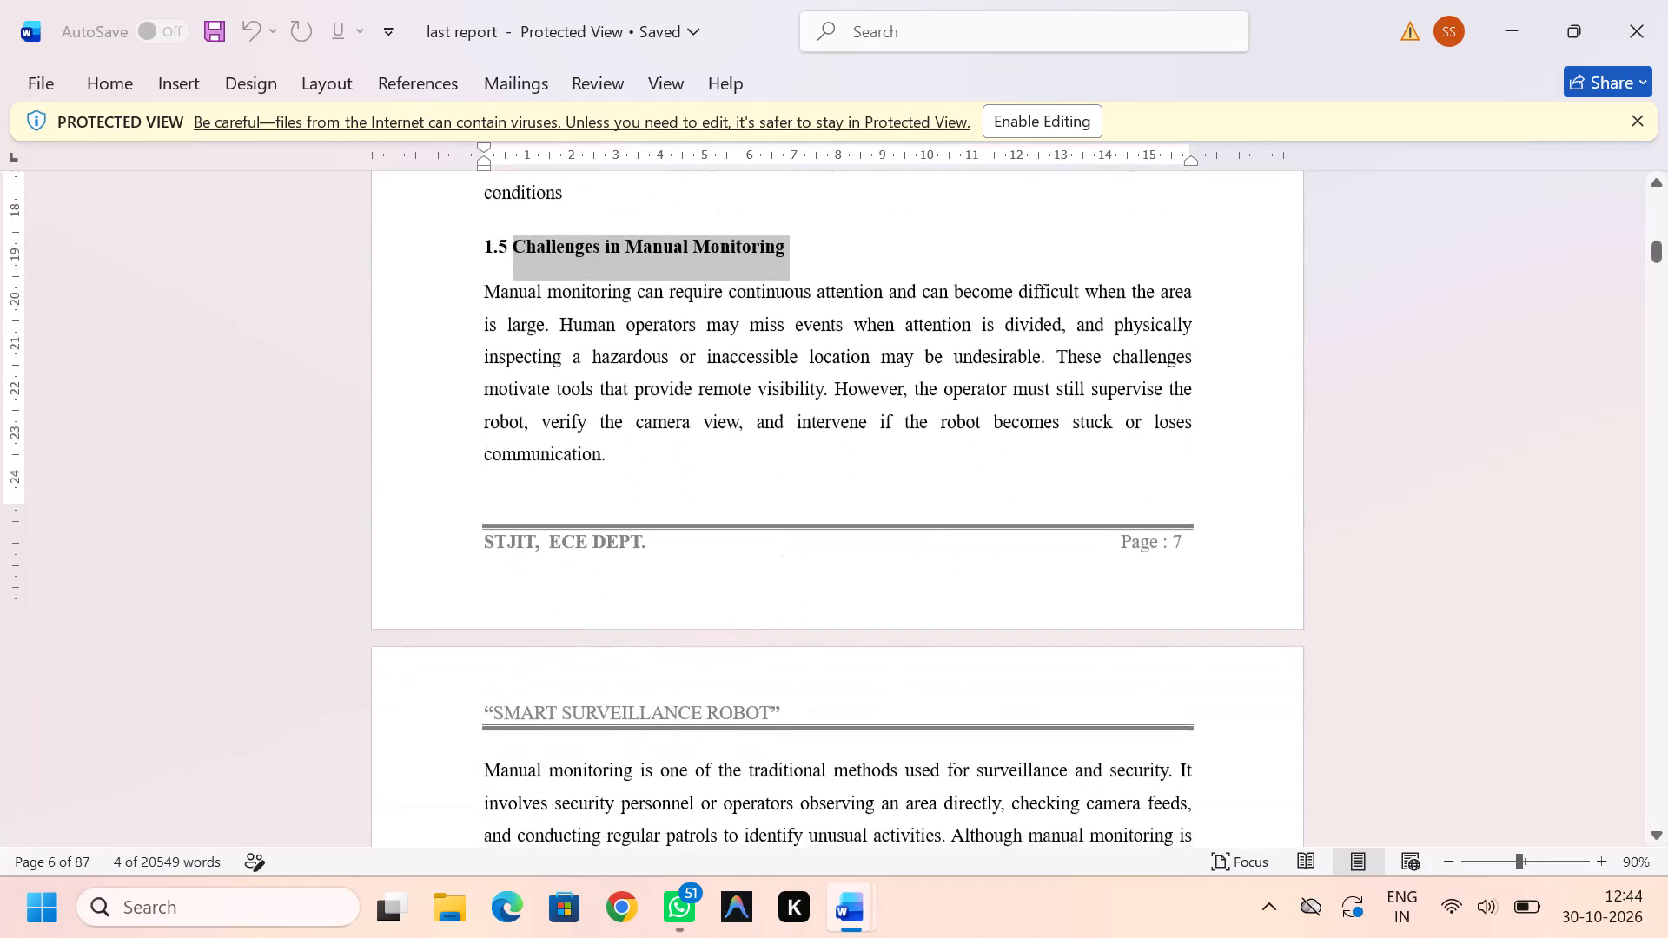
{"action": "scroll", "coordinate": [1276, 435], "scroll_direction": "down", "scroll_amount": 3}
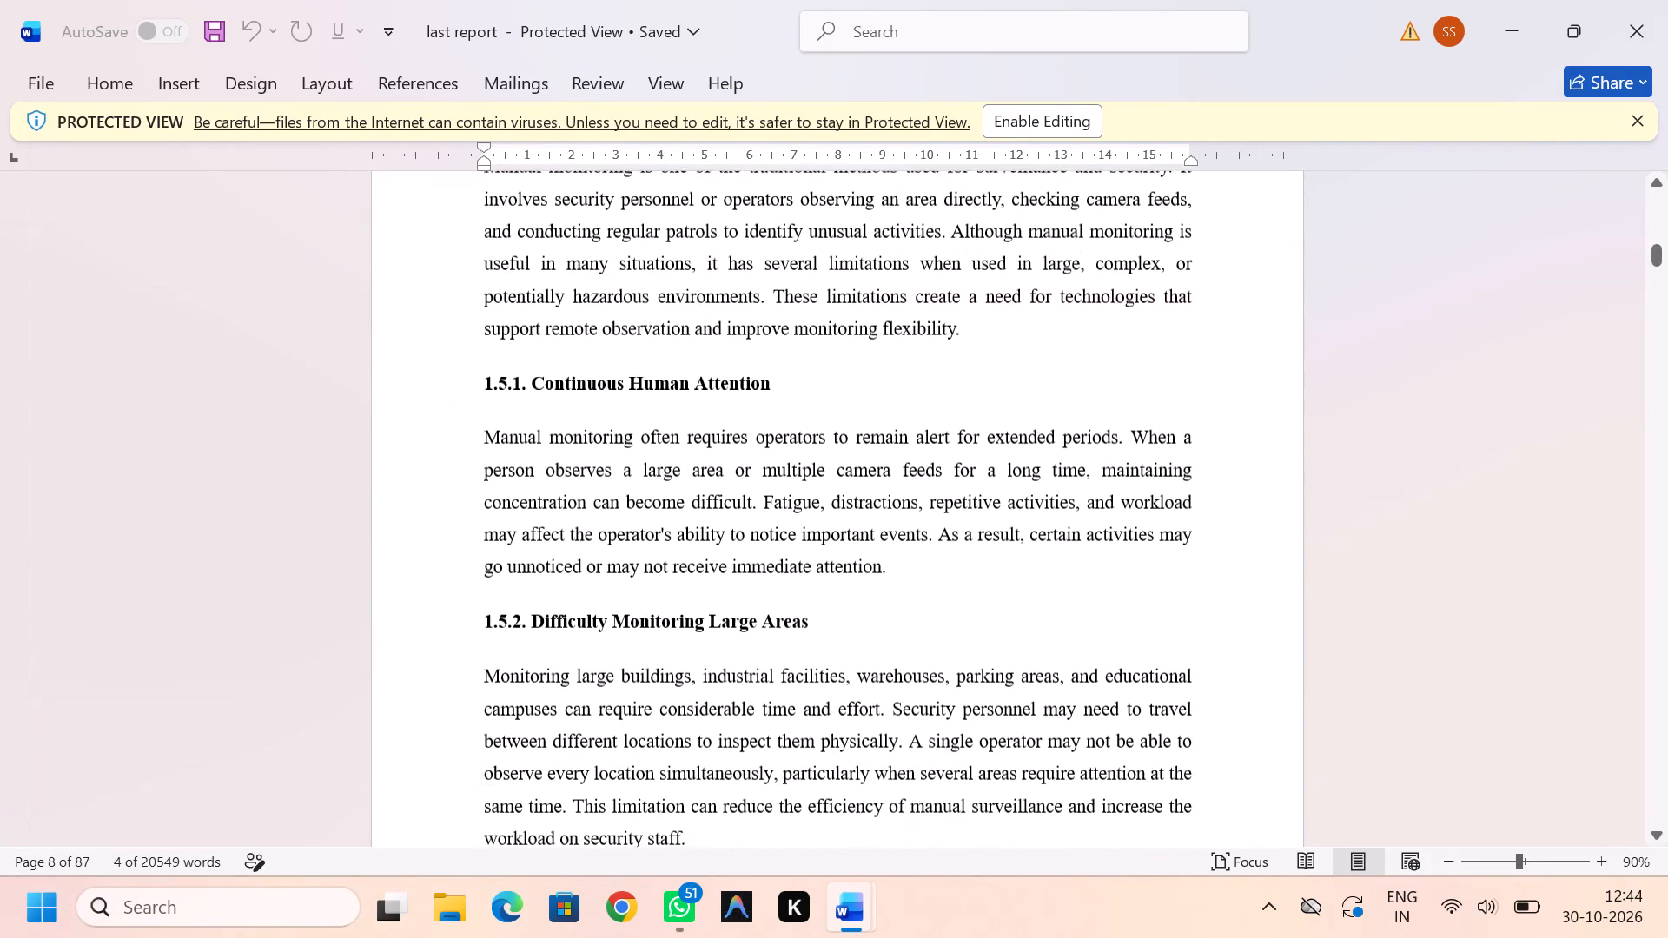
{"action": "scroll", "coordinate": [1276, 435], "scroll_direction": "down", "scroll_amount": 2}
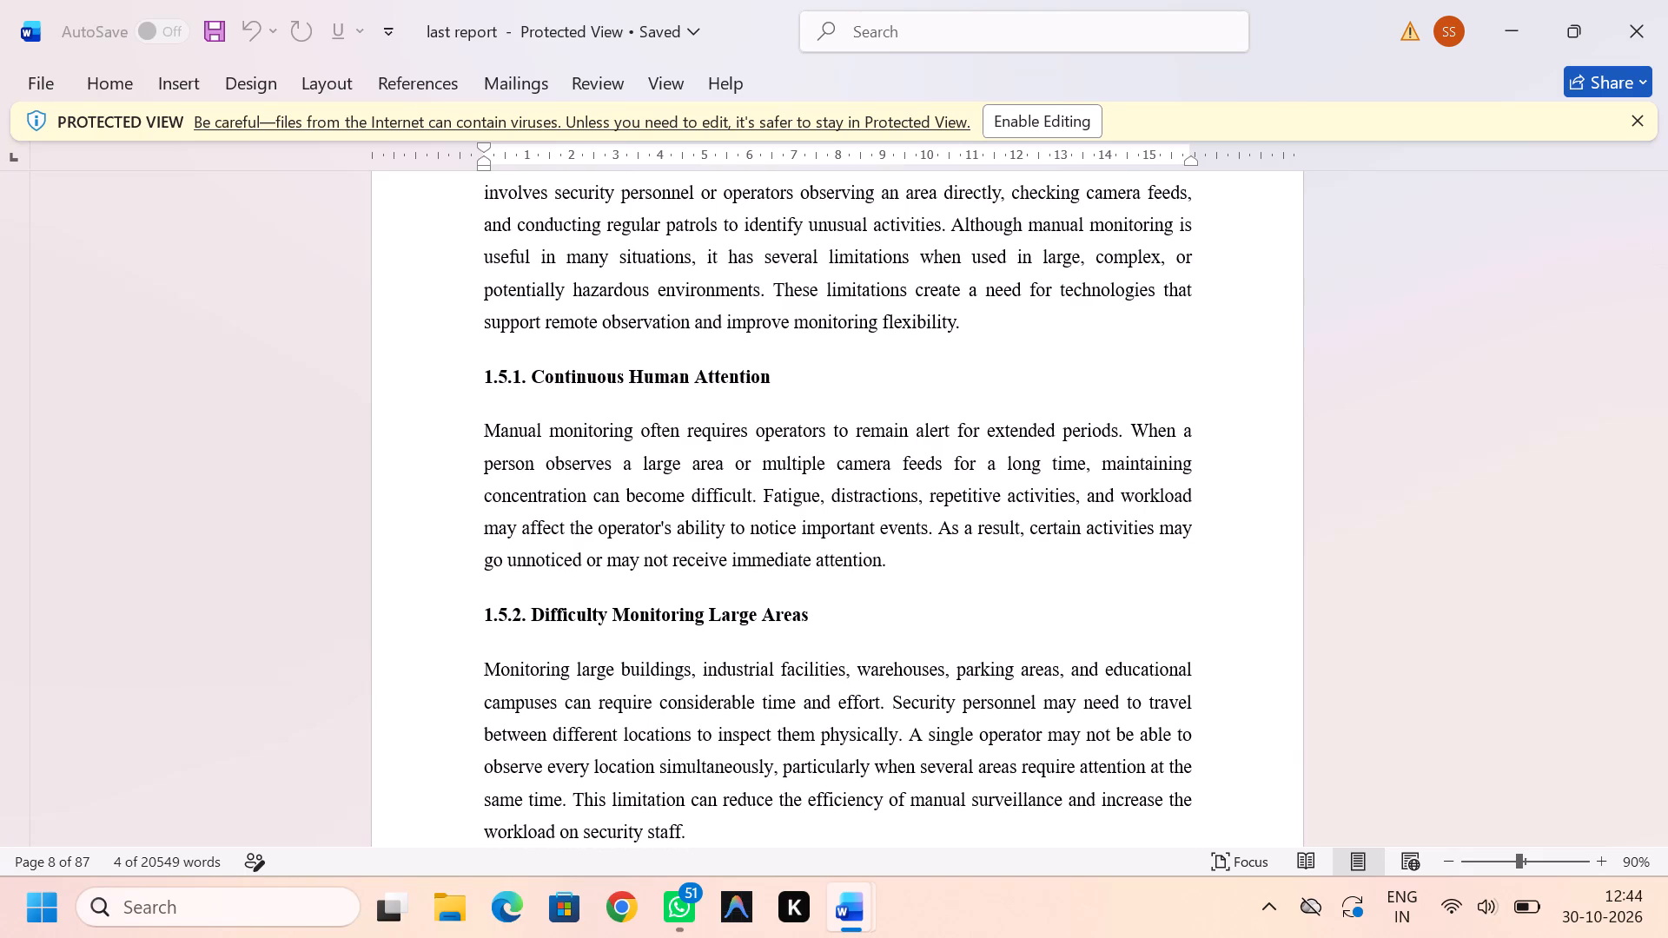
{"action": "scroll", "coordinate": [1276, 435], "scroll_direction": "down", "scroll_amount": 1}
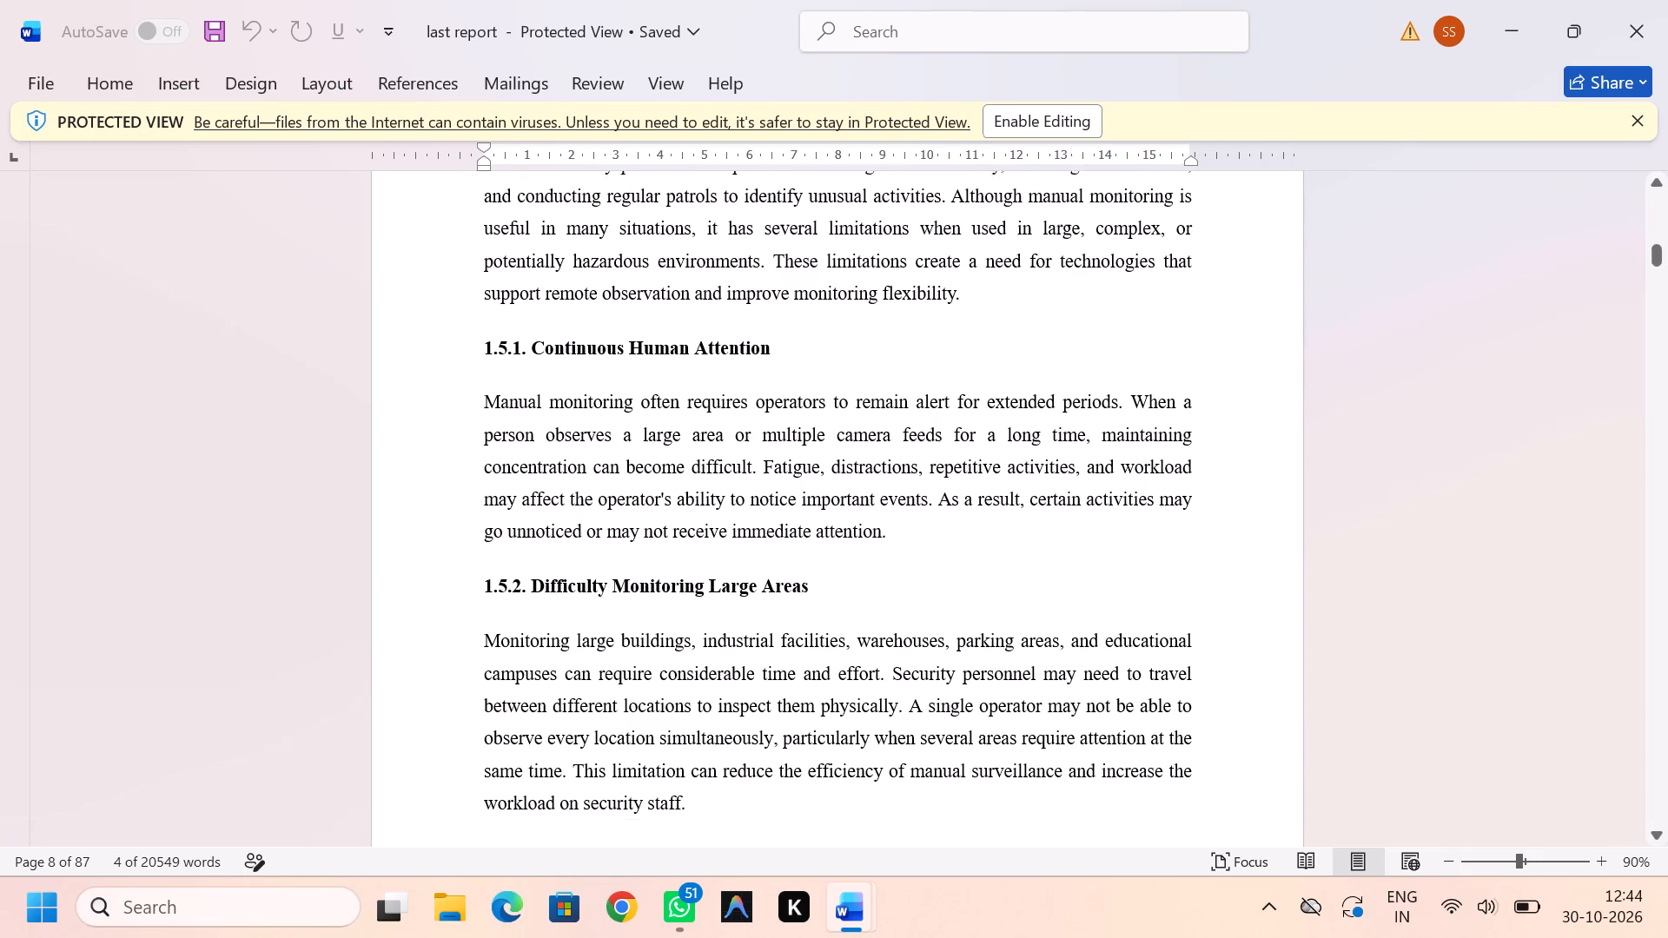
{"action": "scroll", "coordinate": [1276, 435], "scroll_direction": "down", "scroll_amount": 2}
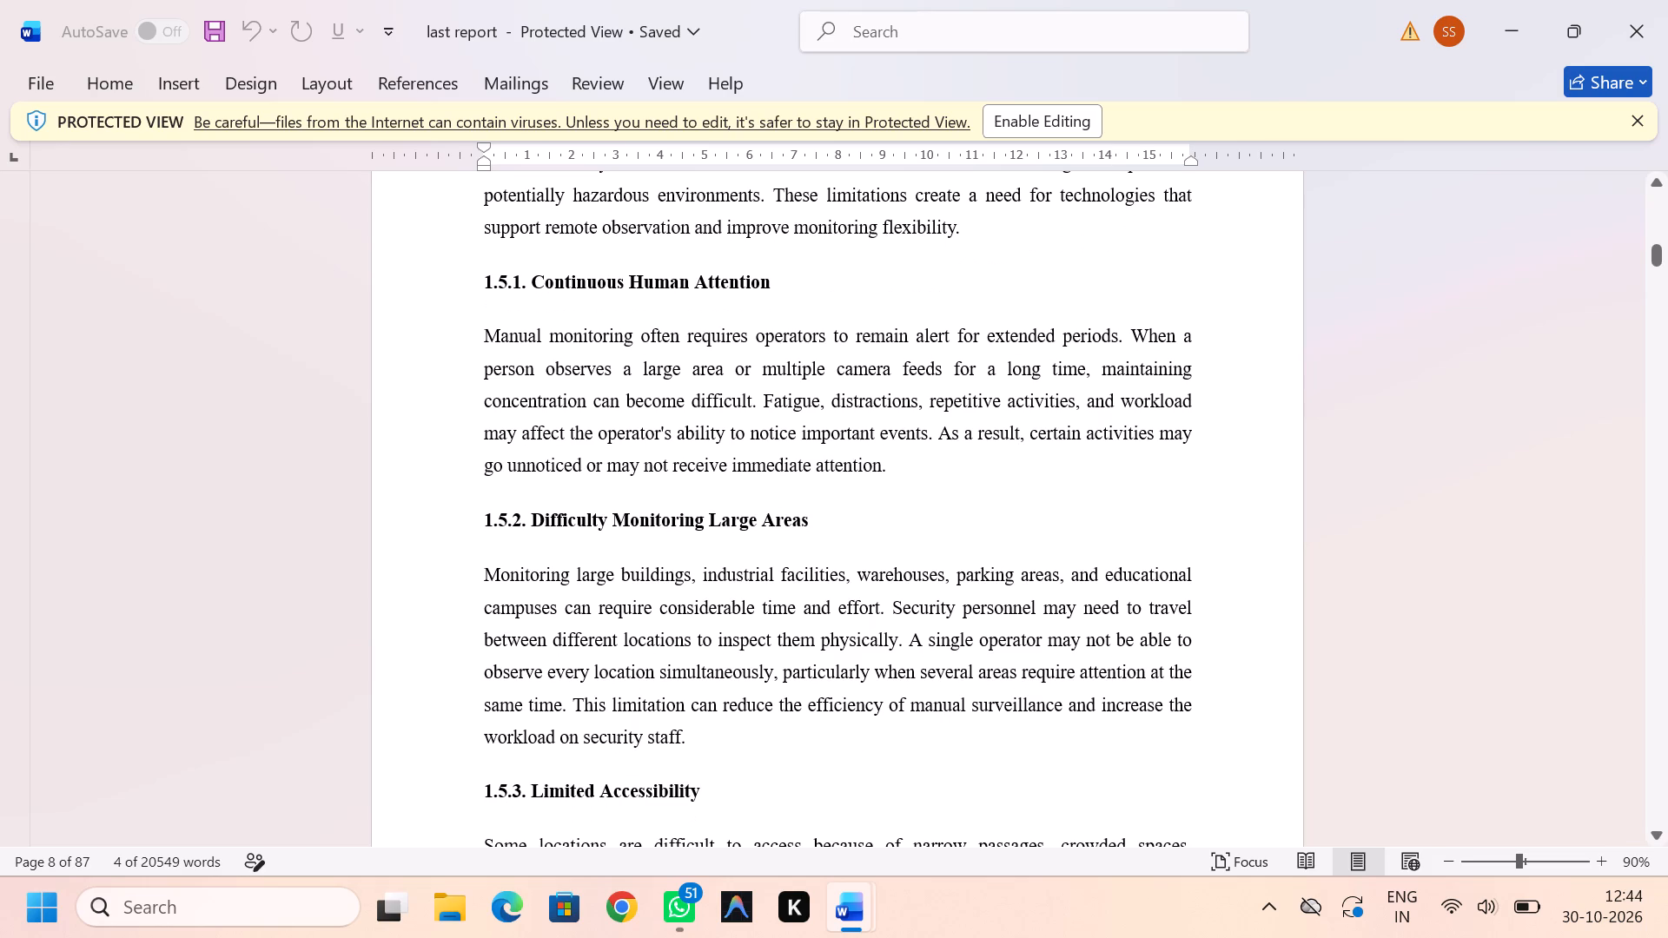
Switch to the table of contents document and review the Chapter 1 entries and the start of Chapters 2 and 3.
{"action": "left_click", "coordinate": [855, 893]}
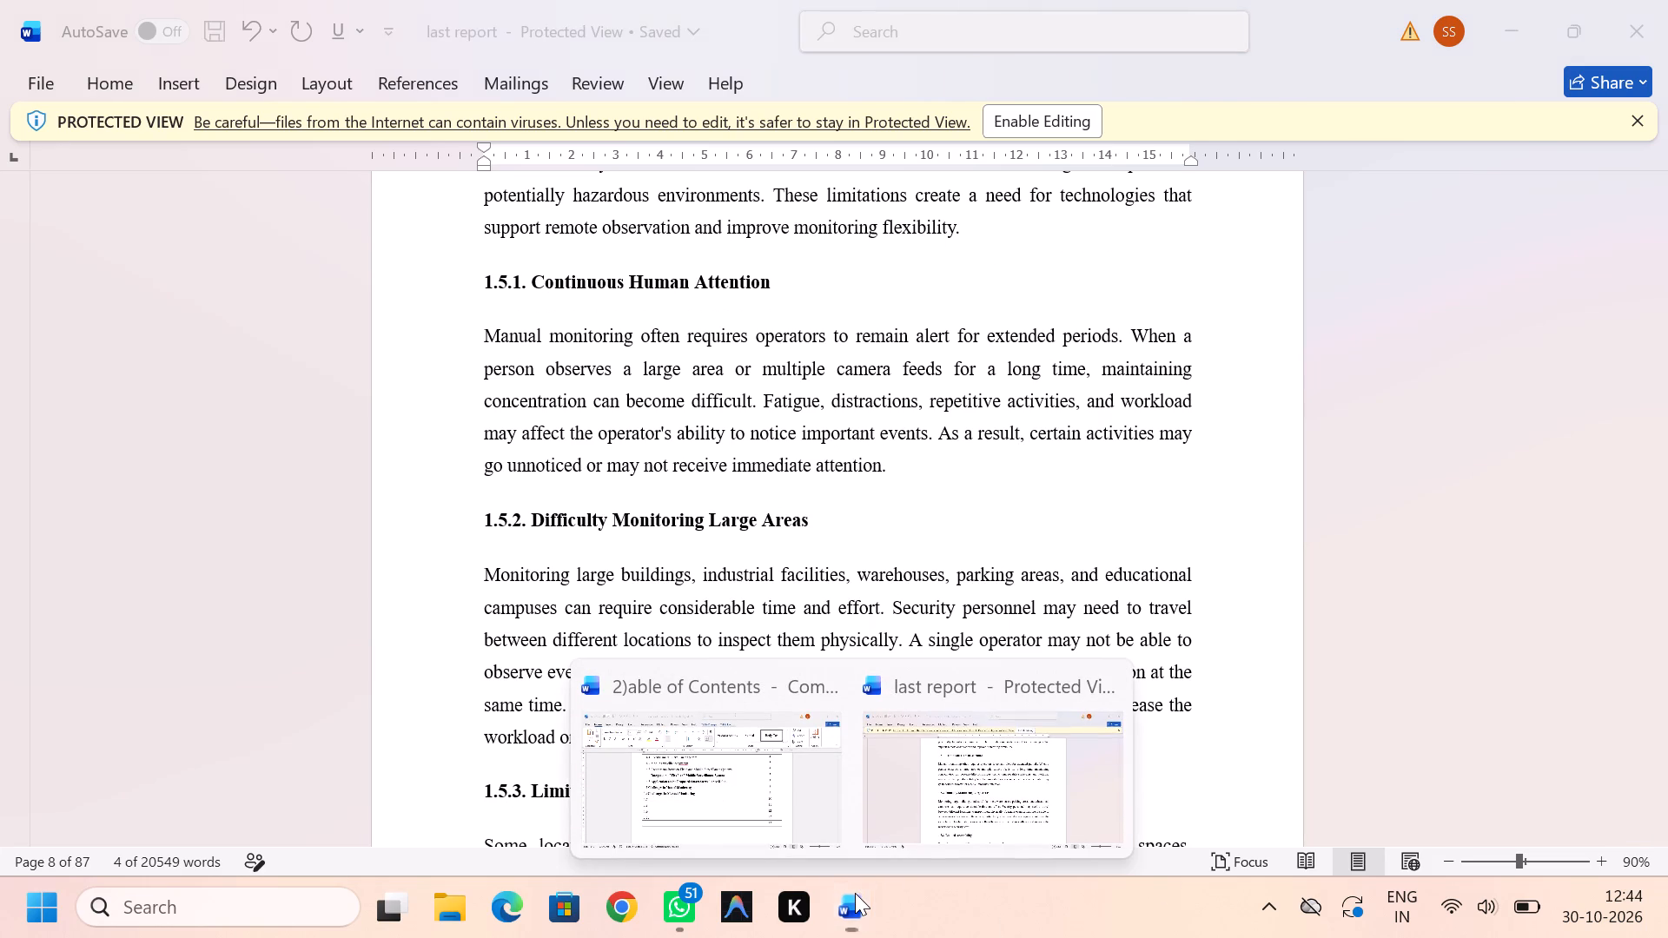
{"action": "left_click", "coordinate": [828, 799]}
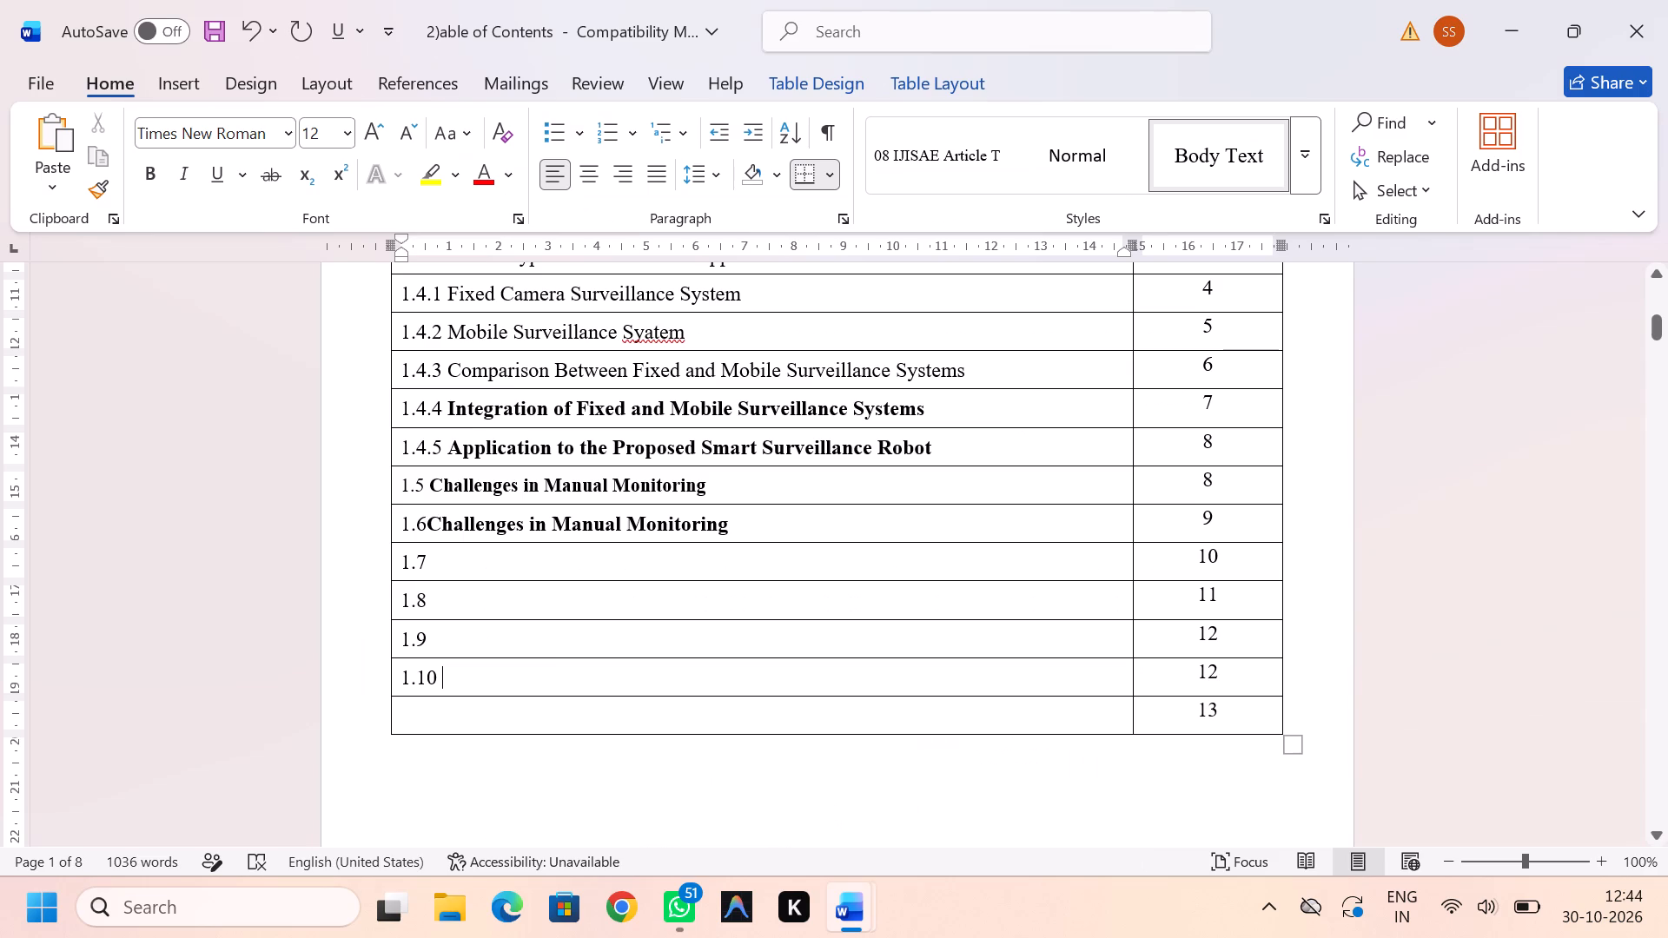
{"action": "scroll", "coordinate": [828, 799], "scroll_direction": "down", "scroll_amount": 4}
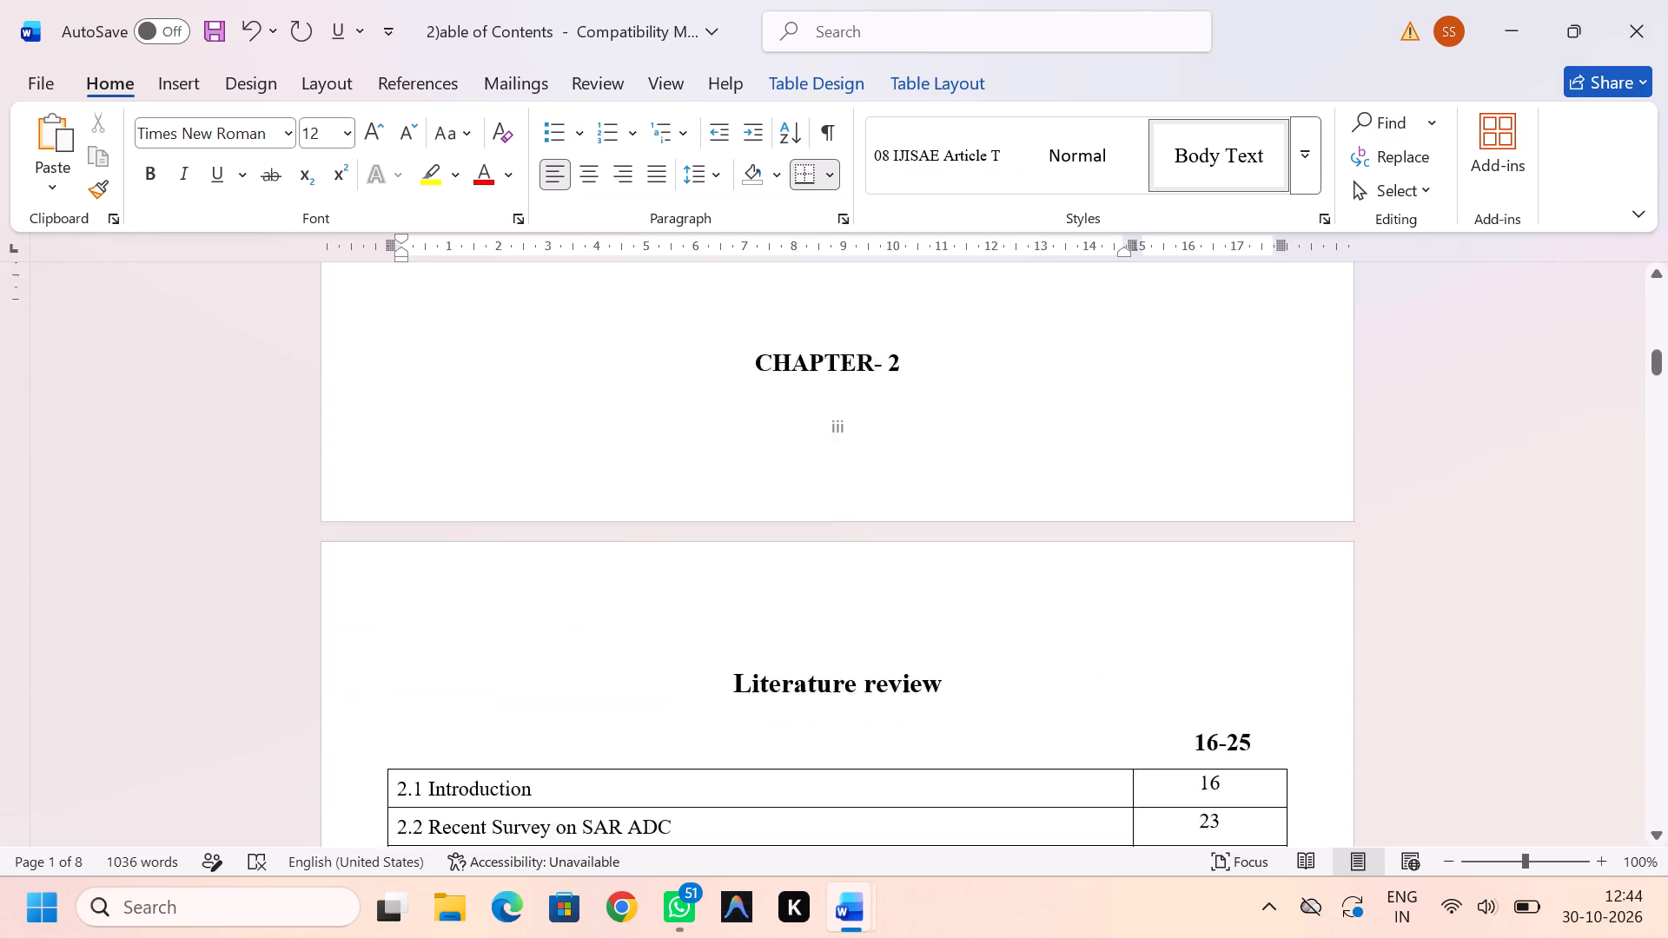
{"action": "scroll", "coordinate": [828, 799], "scroll_direction": "down", "scroll_amount": 2}
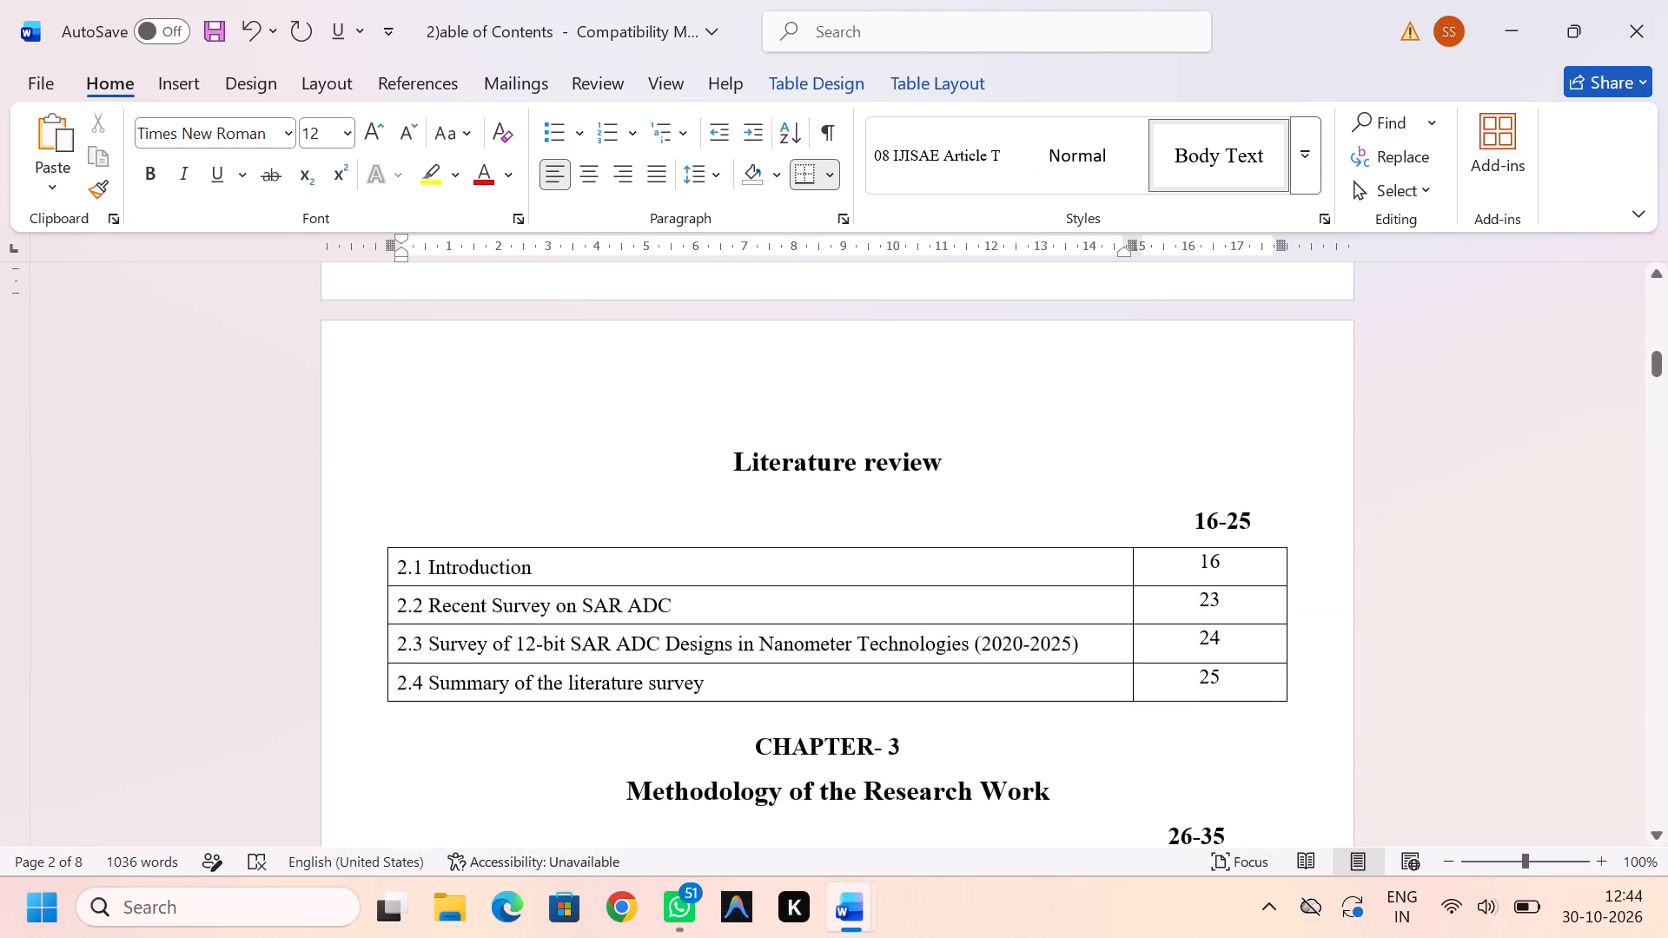
{"action": "scroll", "coordinate": [828, 799], "scroll_direction": "up", "scroll_amount": 4}
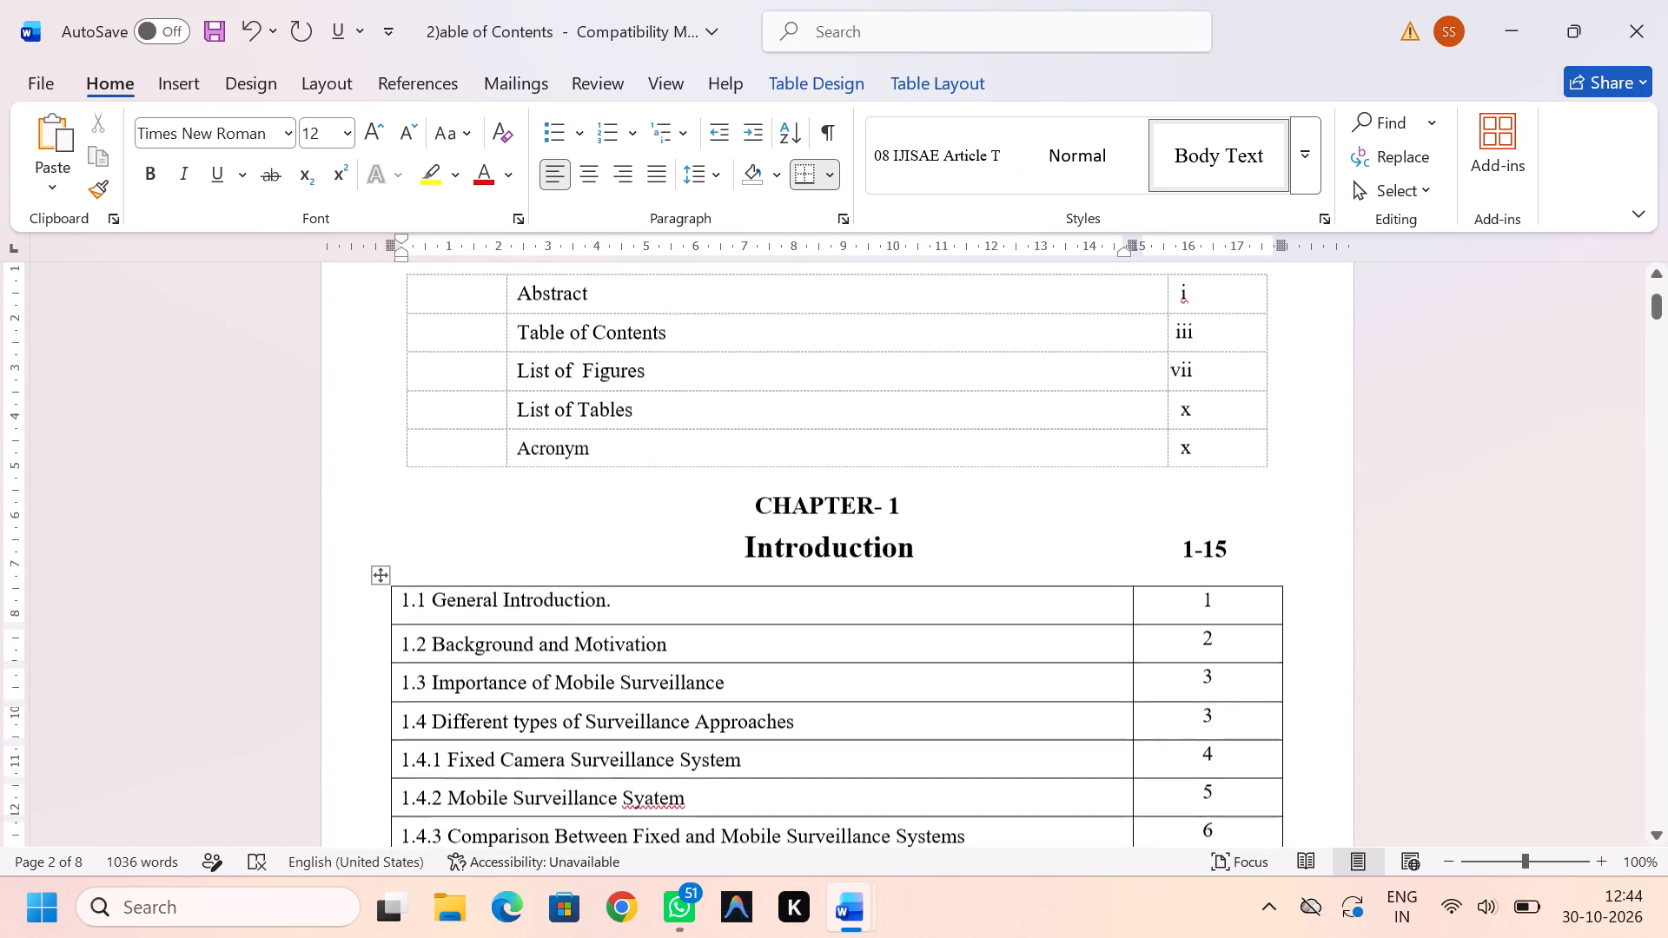
{"action": "scroll", "coordinate": [828, 799], "scroll_direction": "down", "scroll_amount": 2}
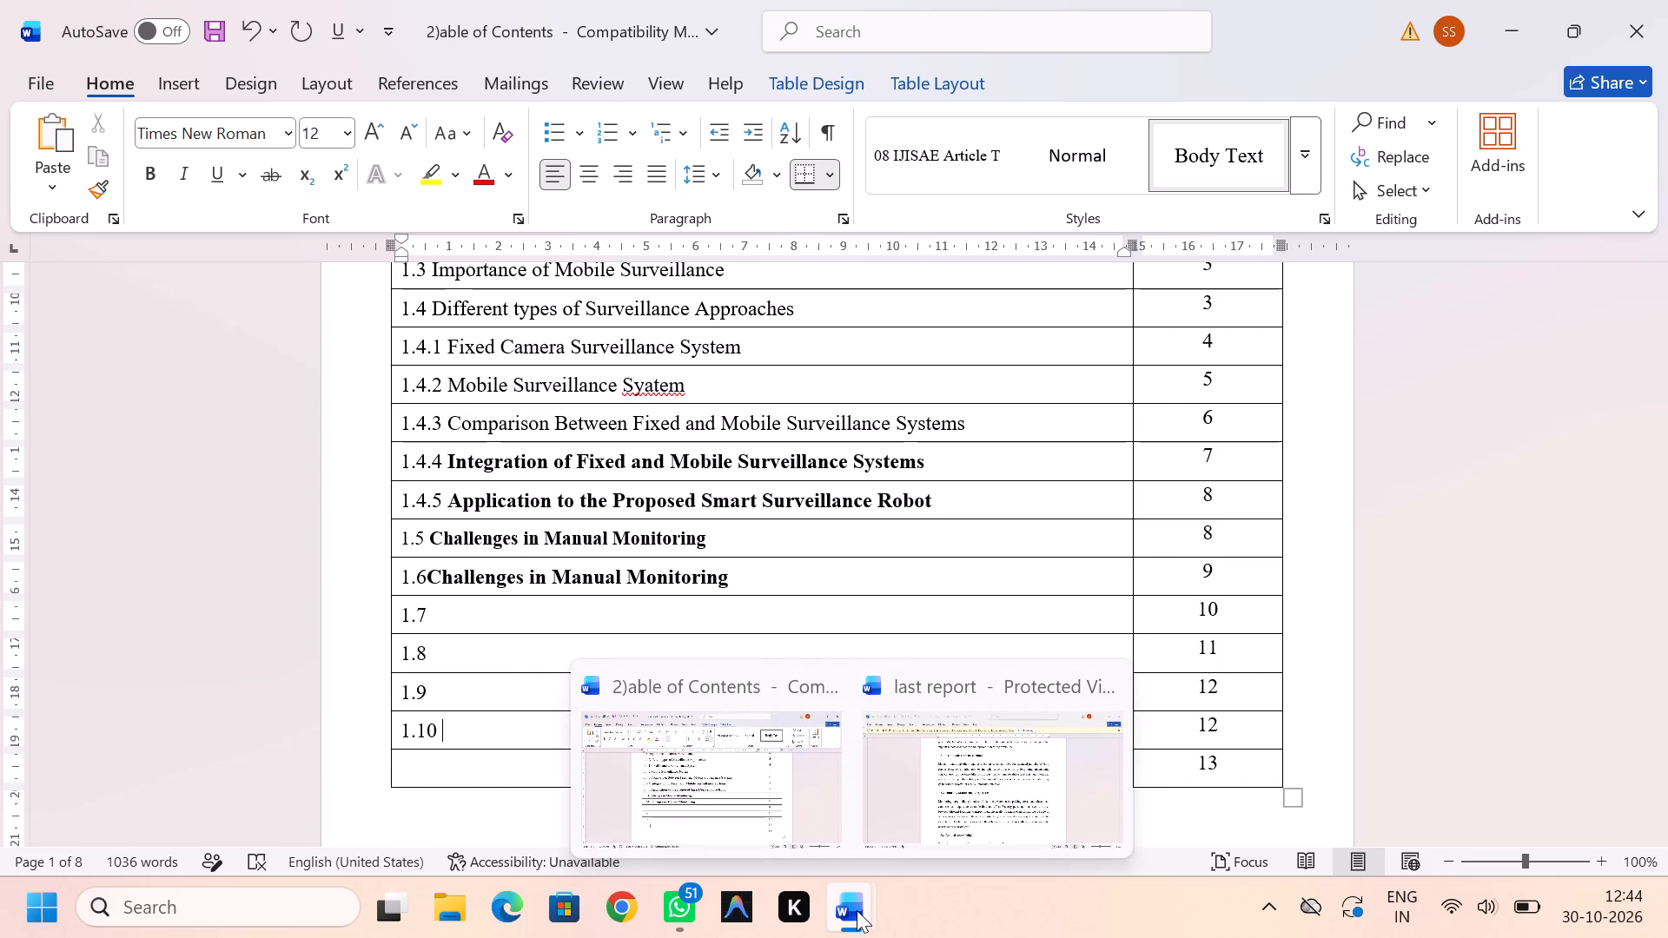
Switch to the last report and recheck the text and headings around sections 1.4.5 and 1.5.
{"action": "left_click", "coordinate": [915, 812]}
{"action": "scroll", "coordinate": [915, 812], "scroll_direction": "up", "scroll_amount": 1}
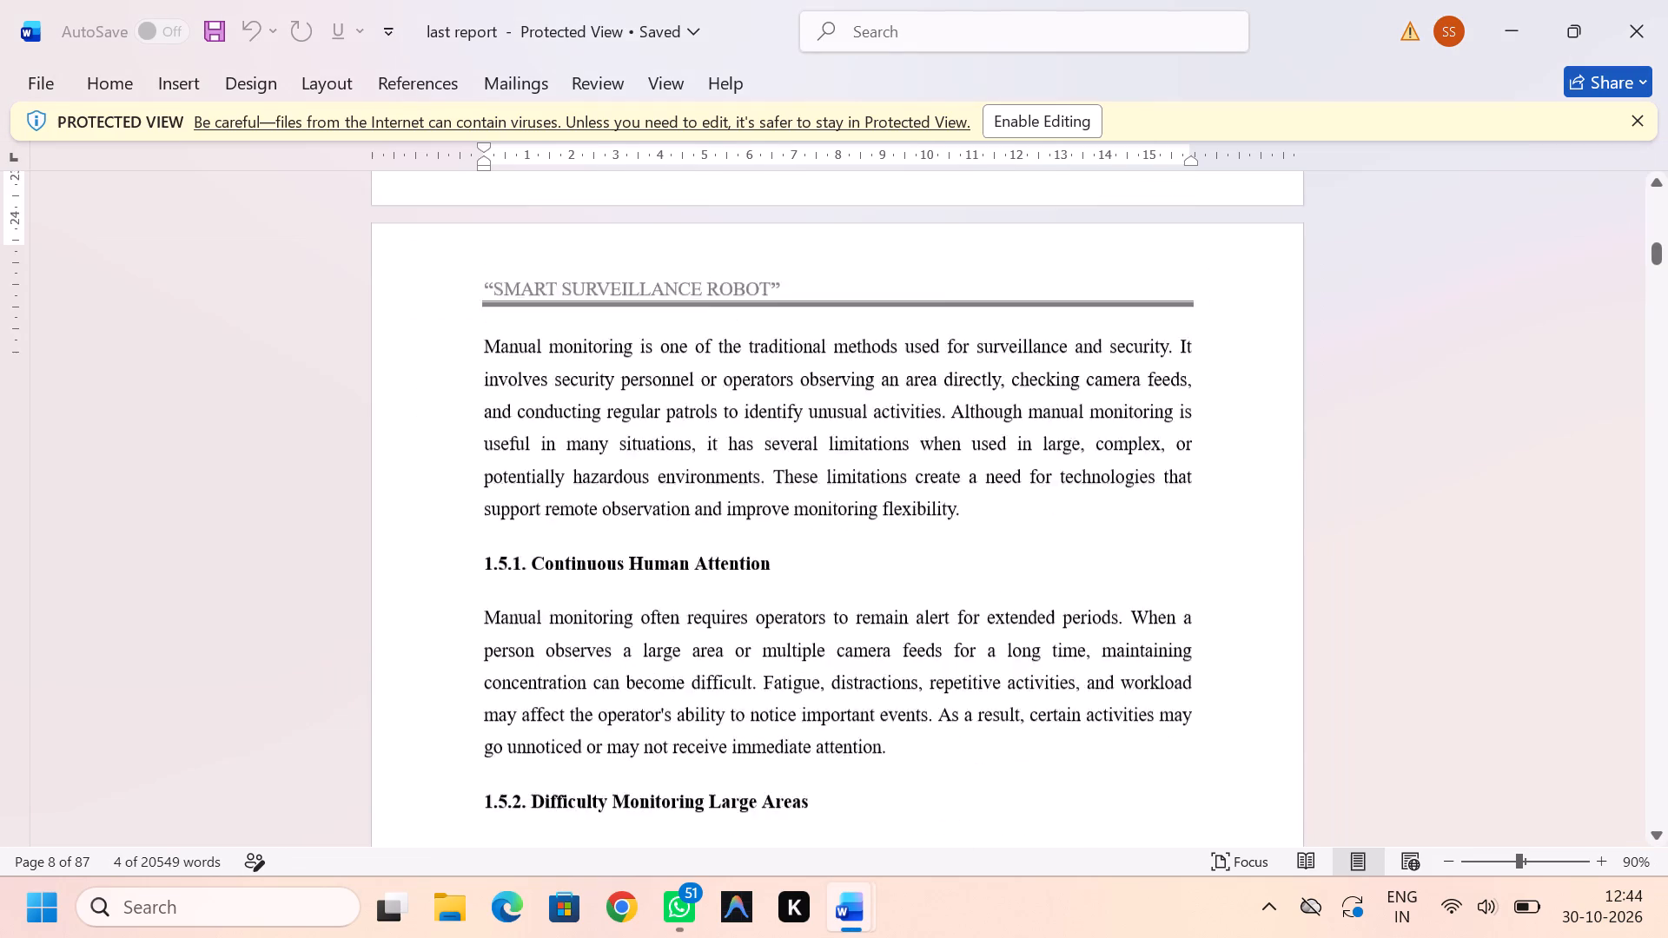
{"action": "scroll", "coordinate": [915, 812], "scroll_direction": "right", "scroll_amount": 2}
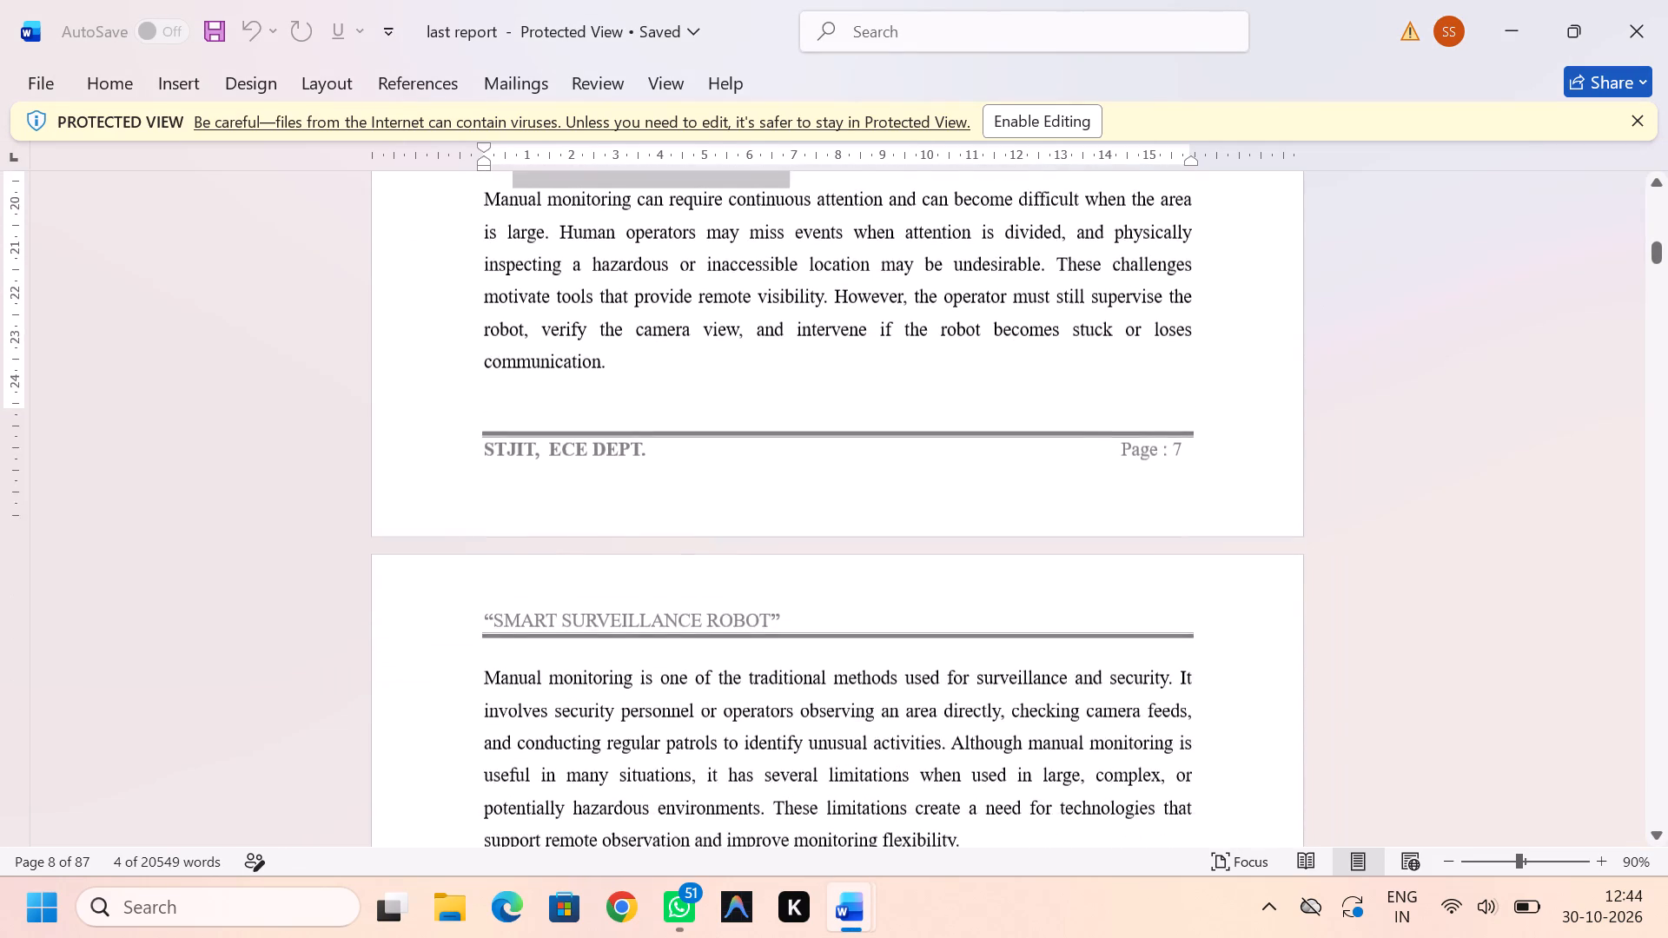
{"action": "scroll", "coordinate": [915, 812], "scroll_direction": "right", "scroll_amount": 1}
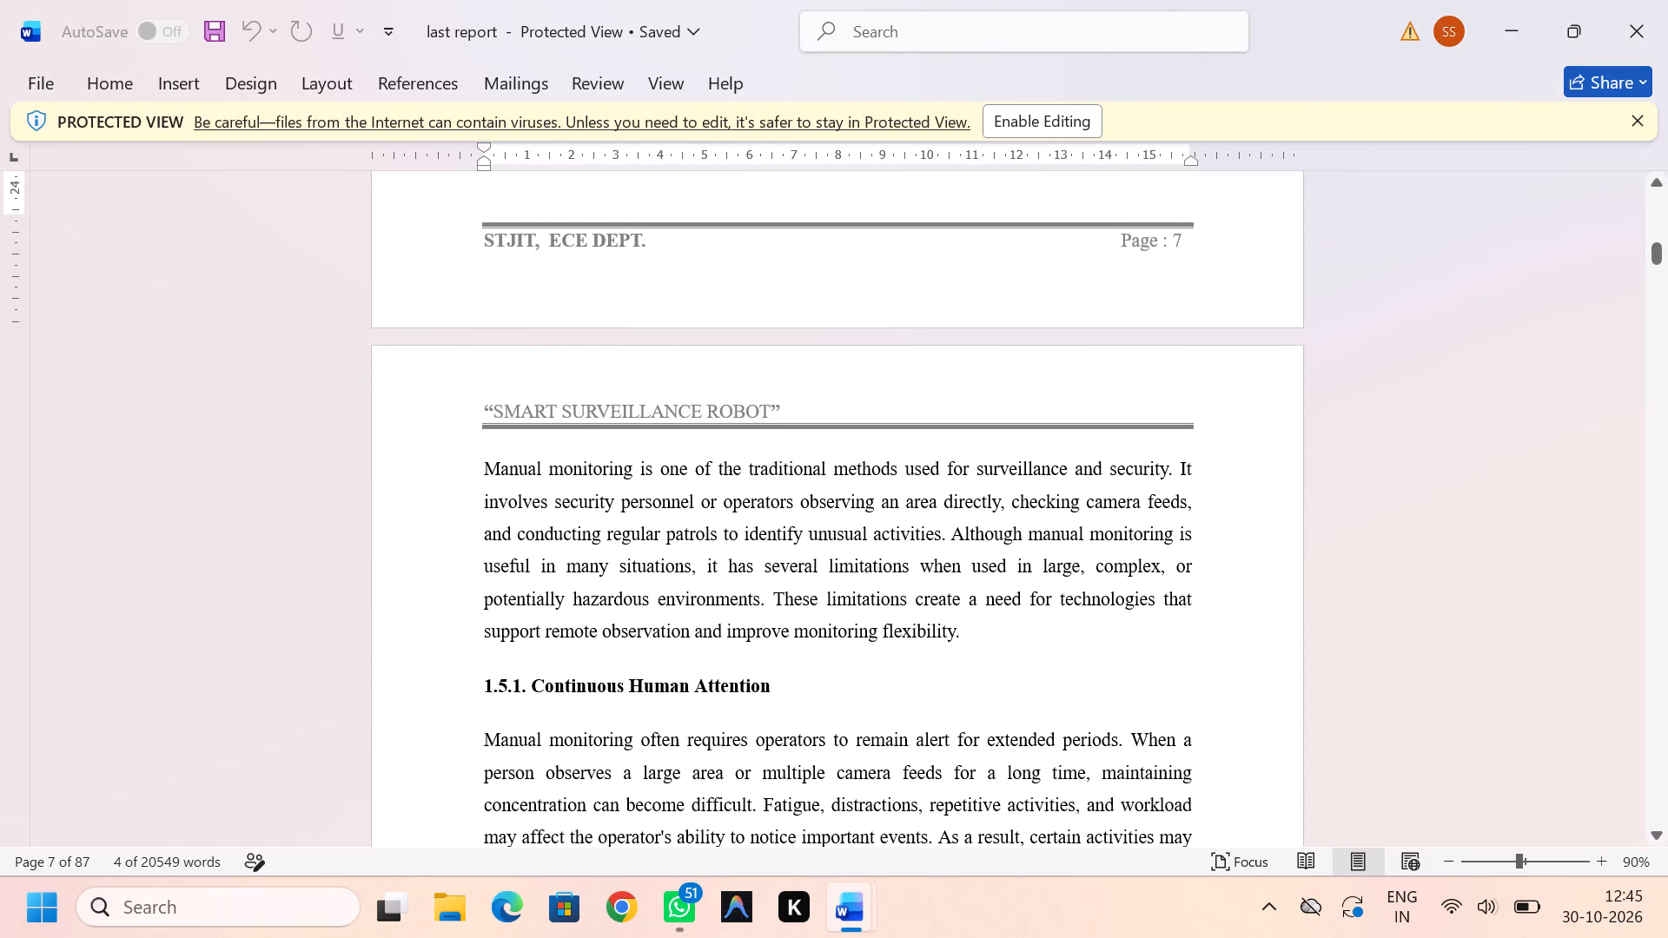
{"action": "scroll", "coordinate": [915, 812], "scroll_direction": "up", "scroll_amount": 3}
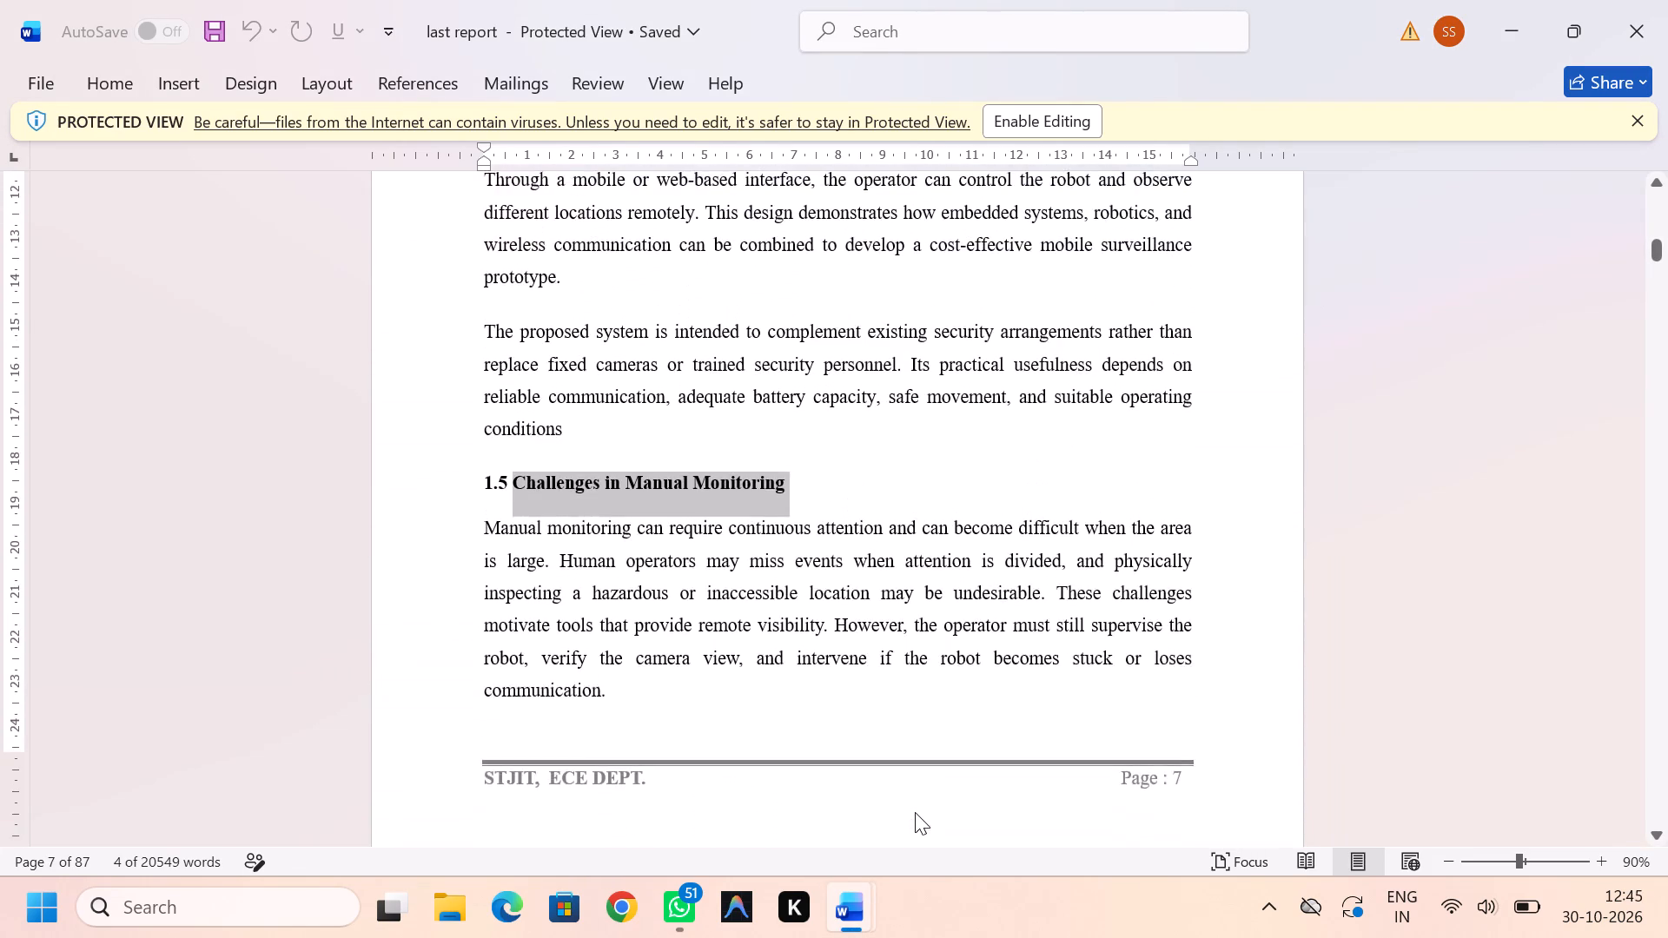
{"action": "scroll", "coordinate": [915, 812], "scroll_direction": "up", "scroll_amount": 2}
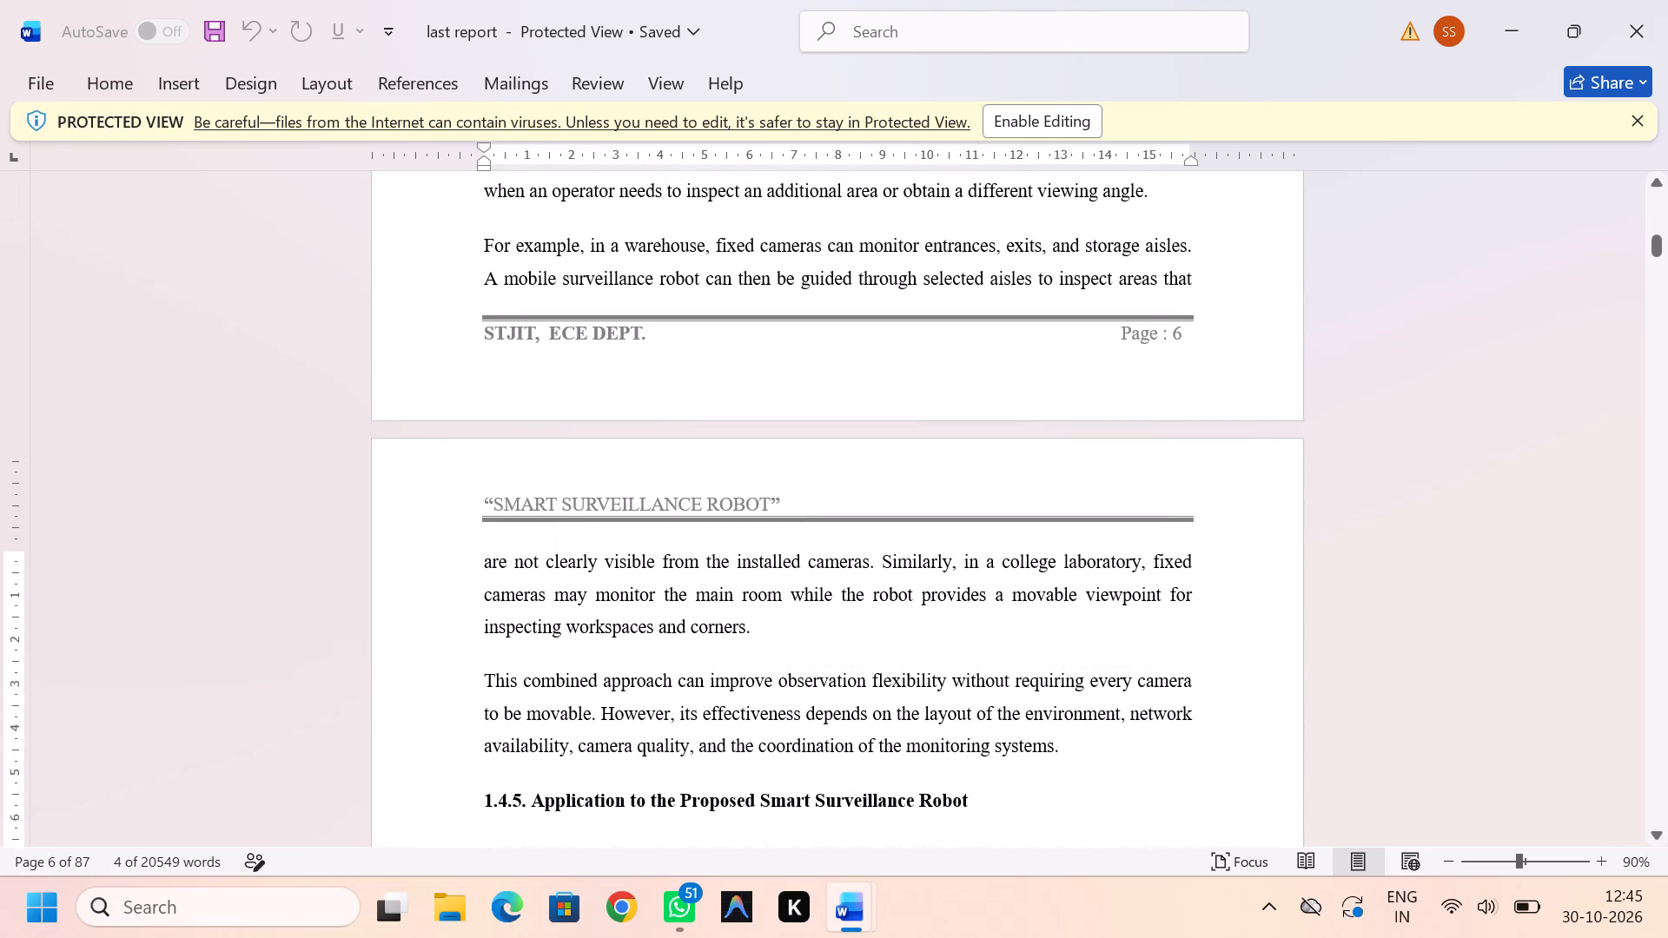
{"action": "scroll", "coordinate": [915, 812], "scroll_direction": "down", "scroll_amount": 1}
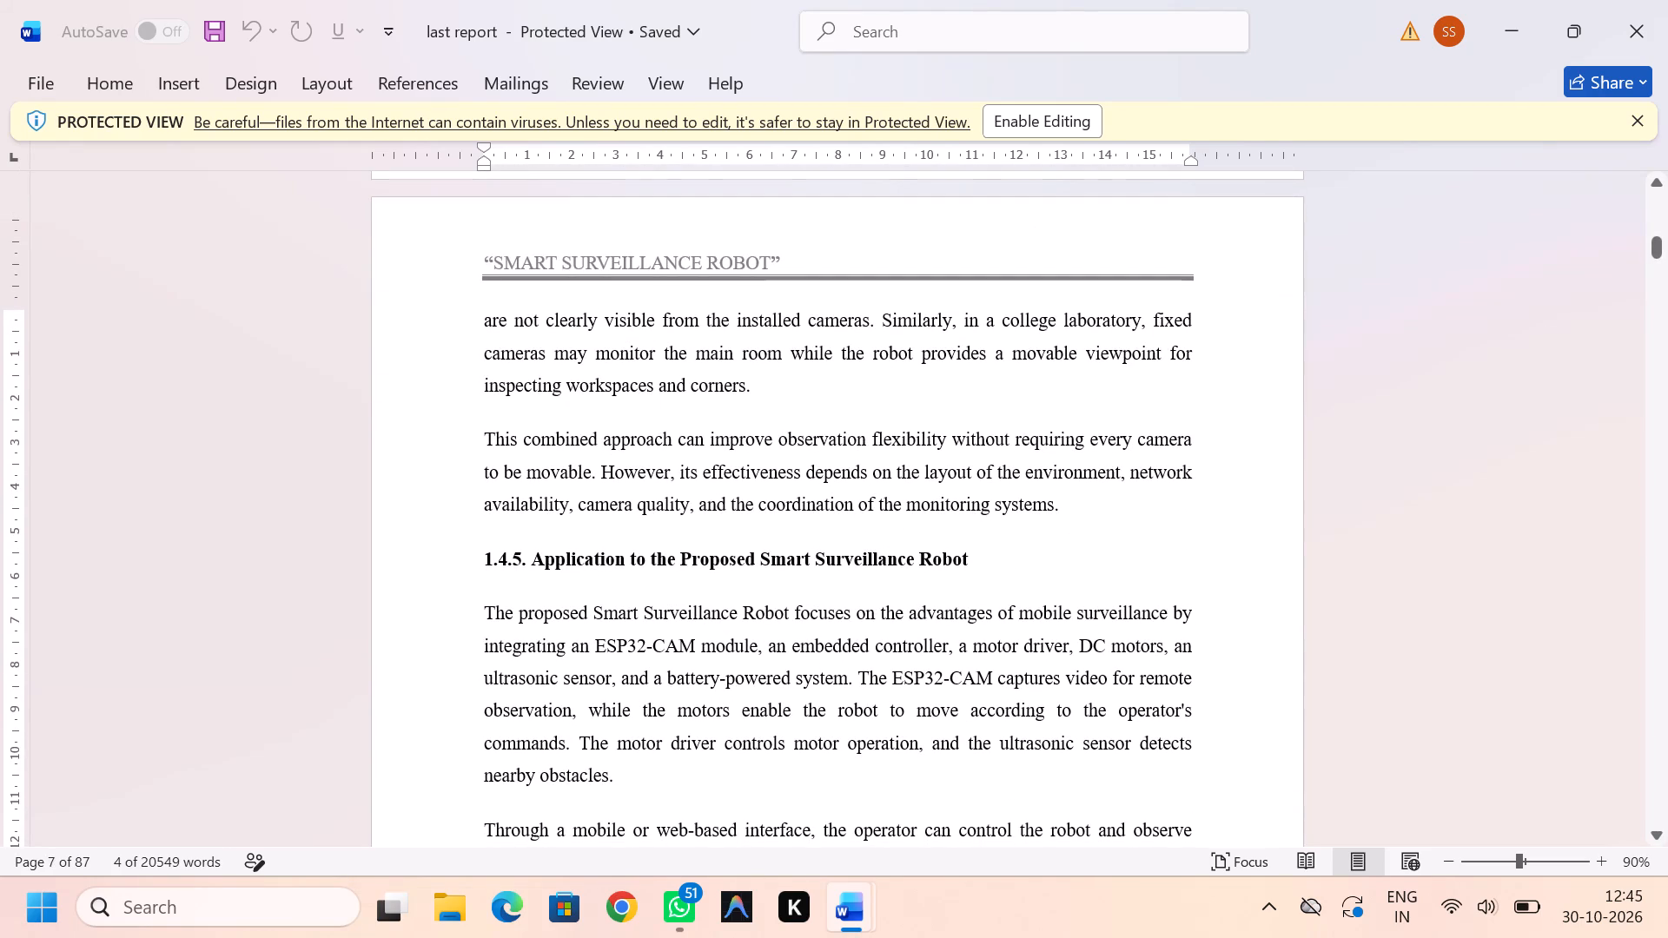
{"action": "scroll", "coordinate": [915, 812], "scroll_direction": "down", "scroll_amount": 1}
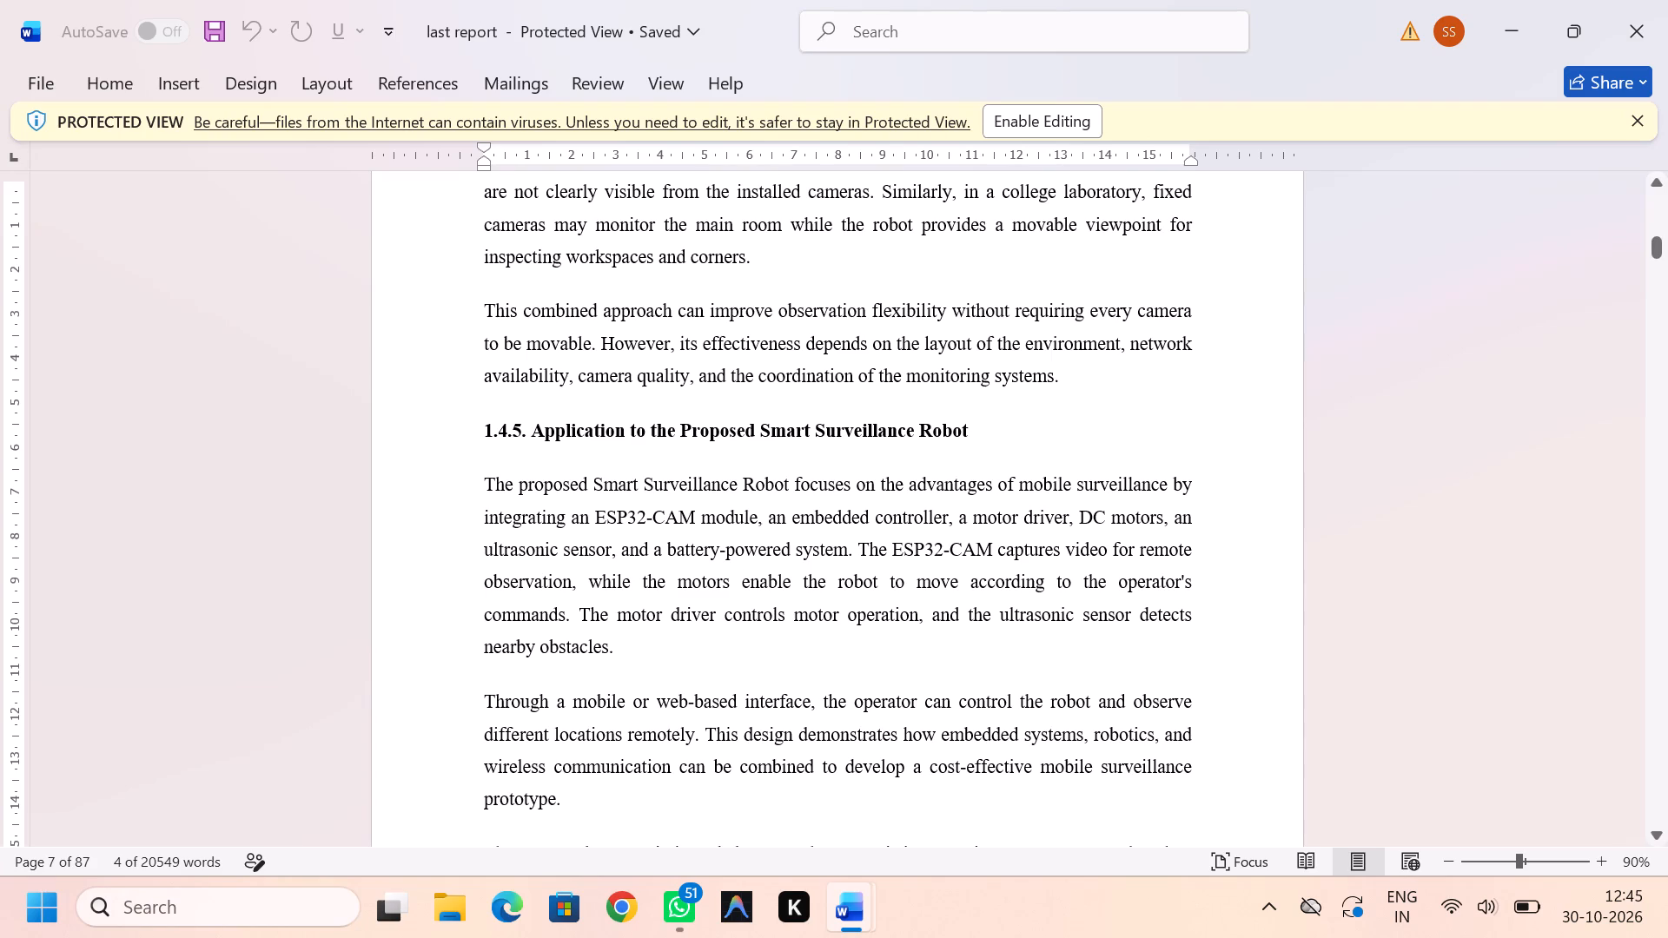
Enable editing for the last report.
{"action": "left_click", "coordinate": [1053, 124]}
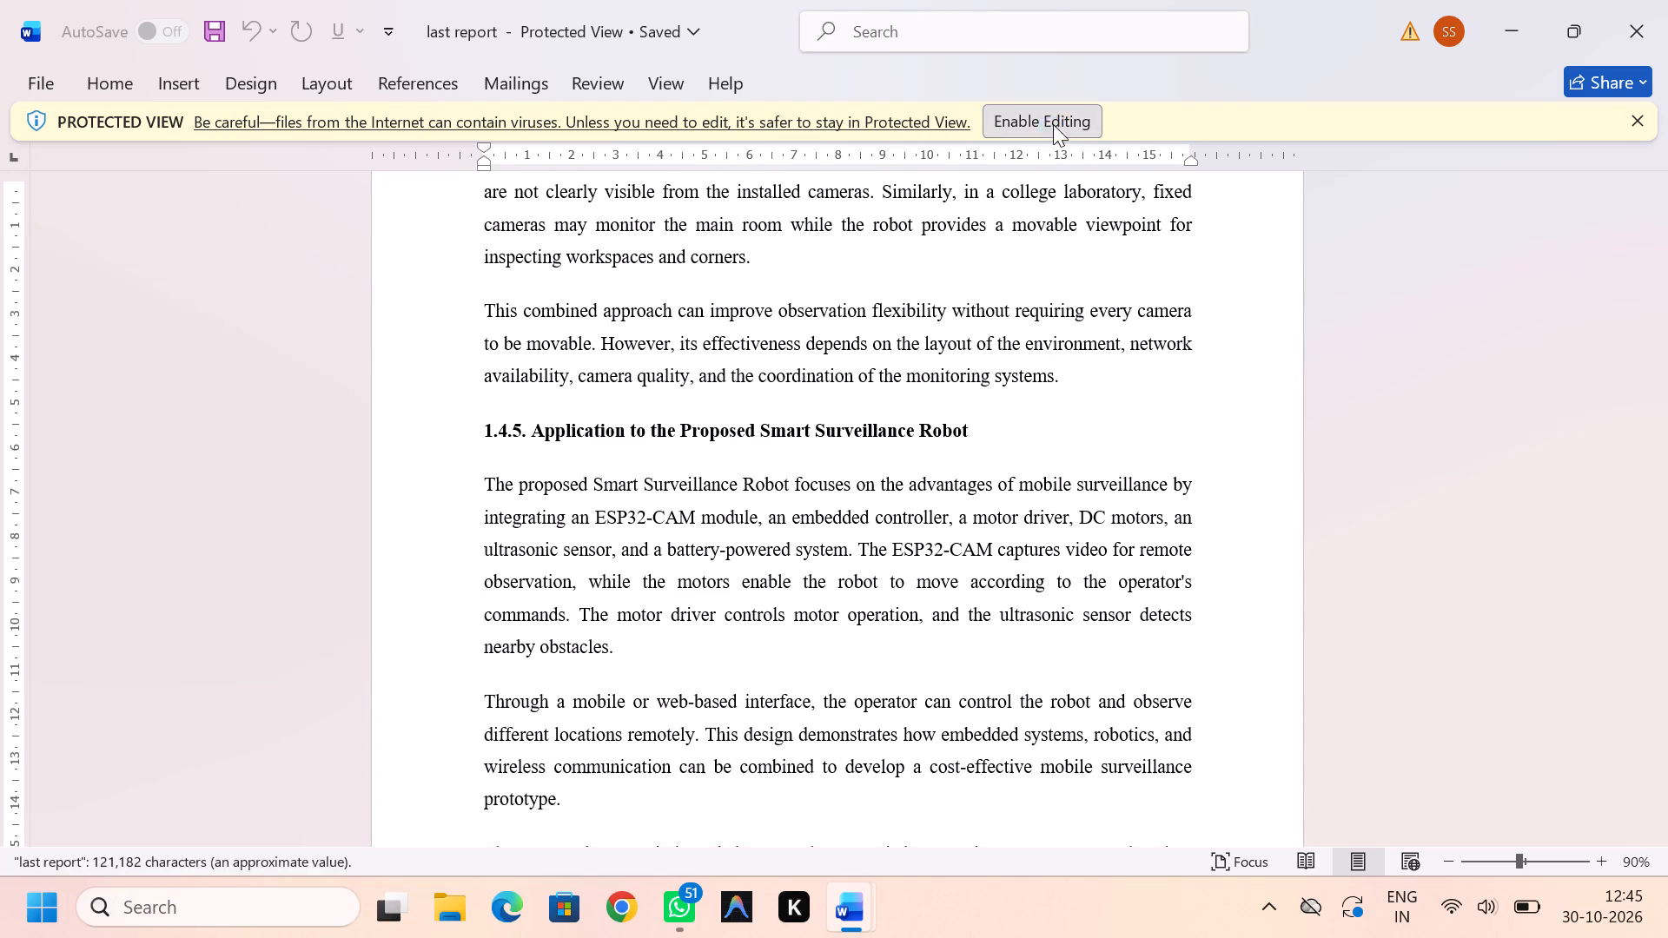
Examine the last report's section headings from Chapter 1's start through 1.5, 1.6 and their subsections.
{"action": "scroll", "coordinate": [1020, 438], "scroll_direction": "down", "scroll_amount": 2}
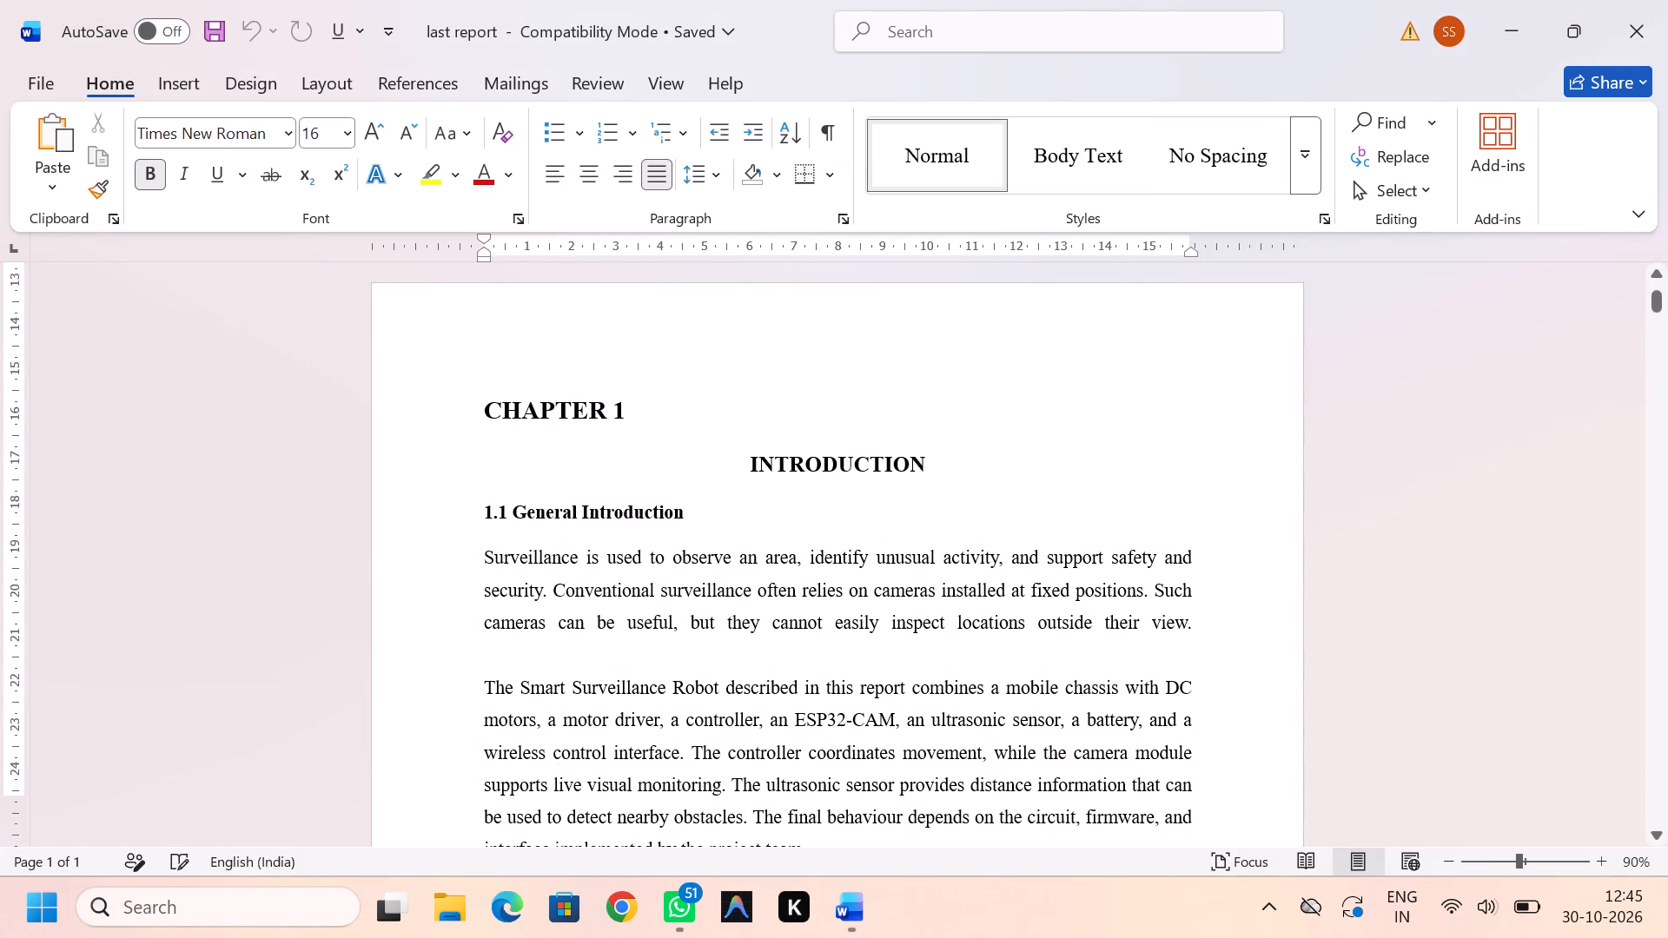
{"action": "scroll", "coordinate": [1020, 438], "scroll_direction": "down", "scroll_amount": 8}
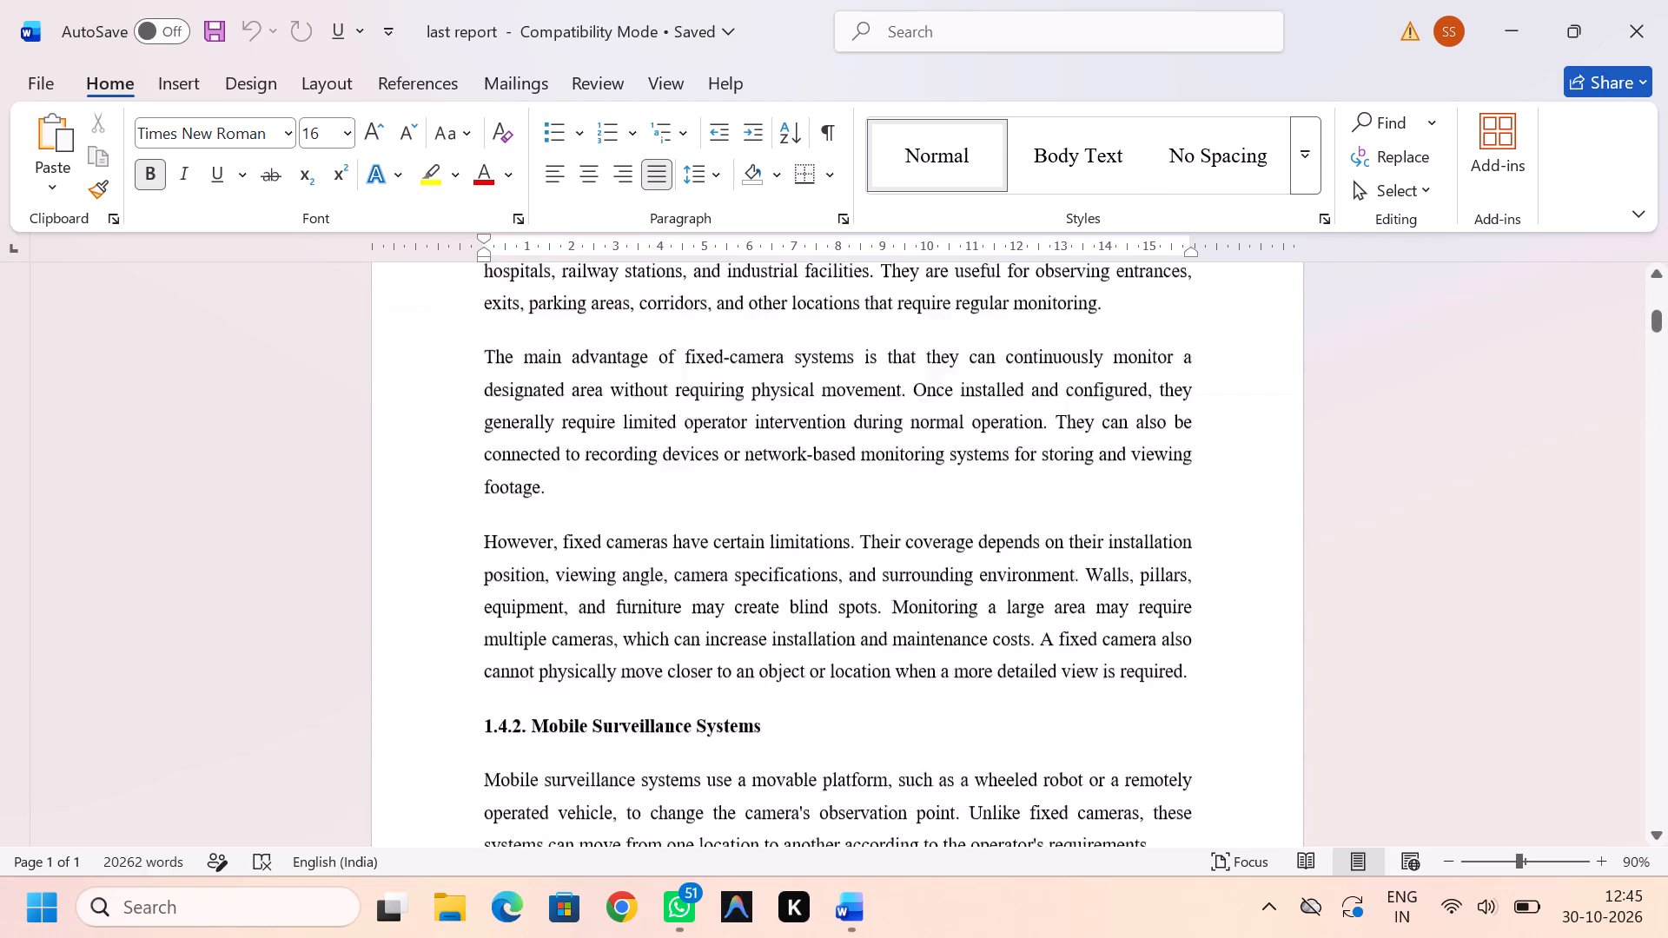
{"action": "scroll", "coordinate": [1020, 438], "scroll_direction": "down", "scroll_amount": 7}
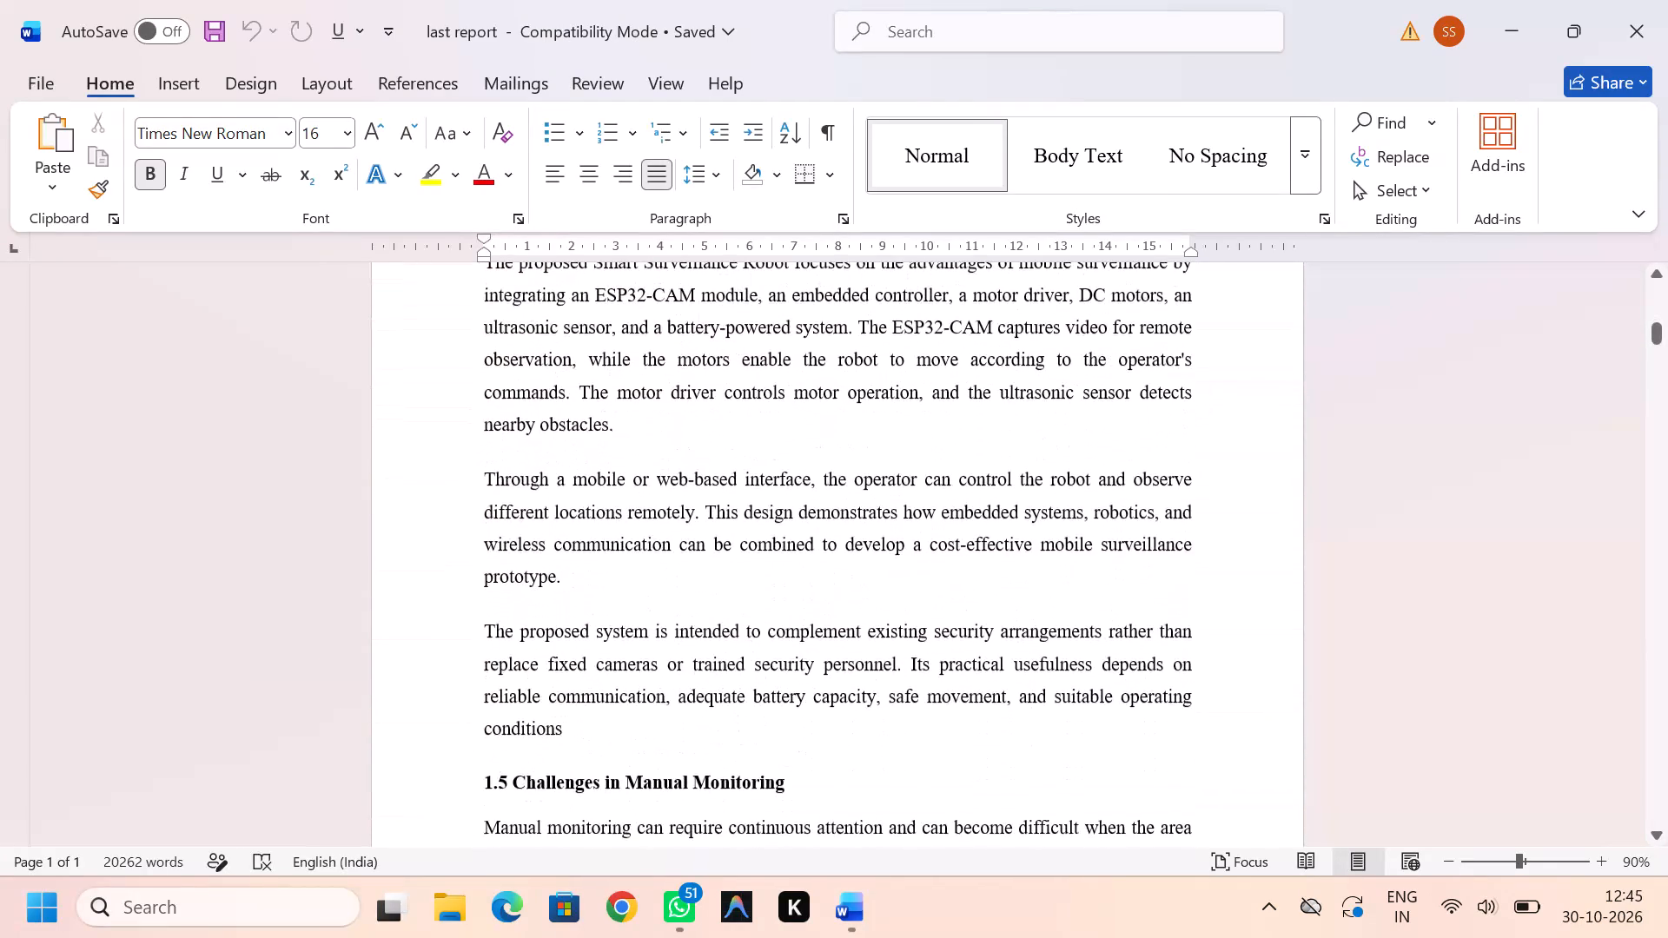
{"action": "scroll", "coordinate": [1020, 438], "scroll_direction": "down", "scroll_amount": 4}
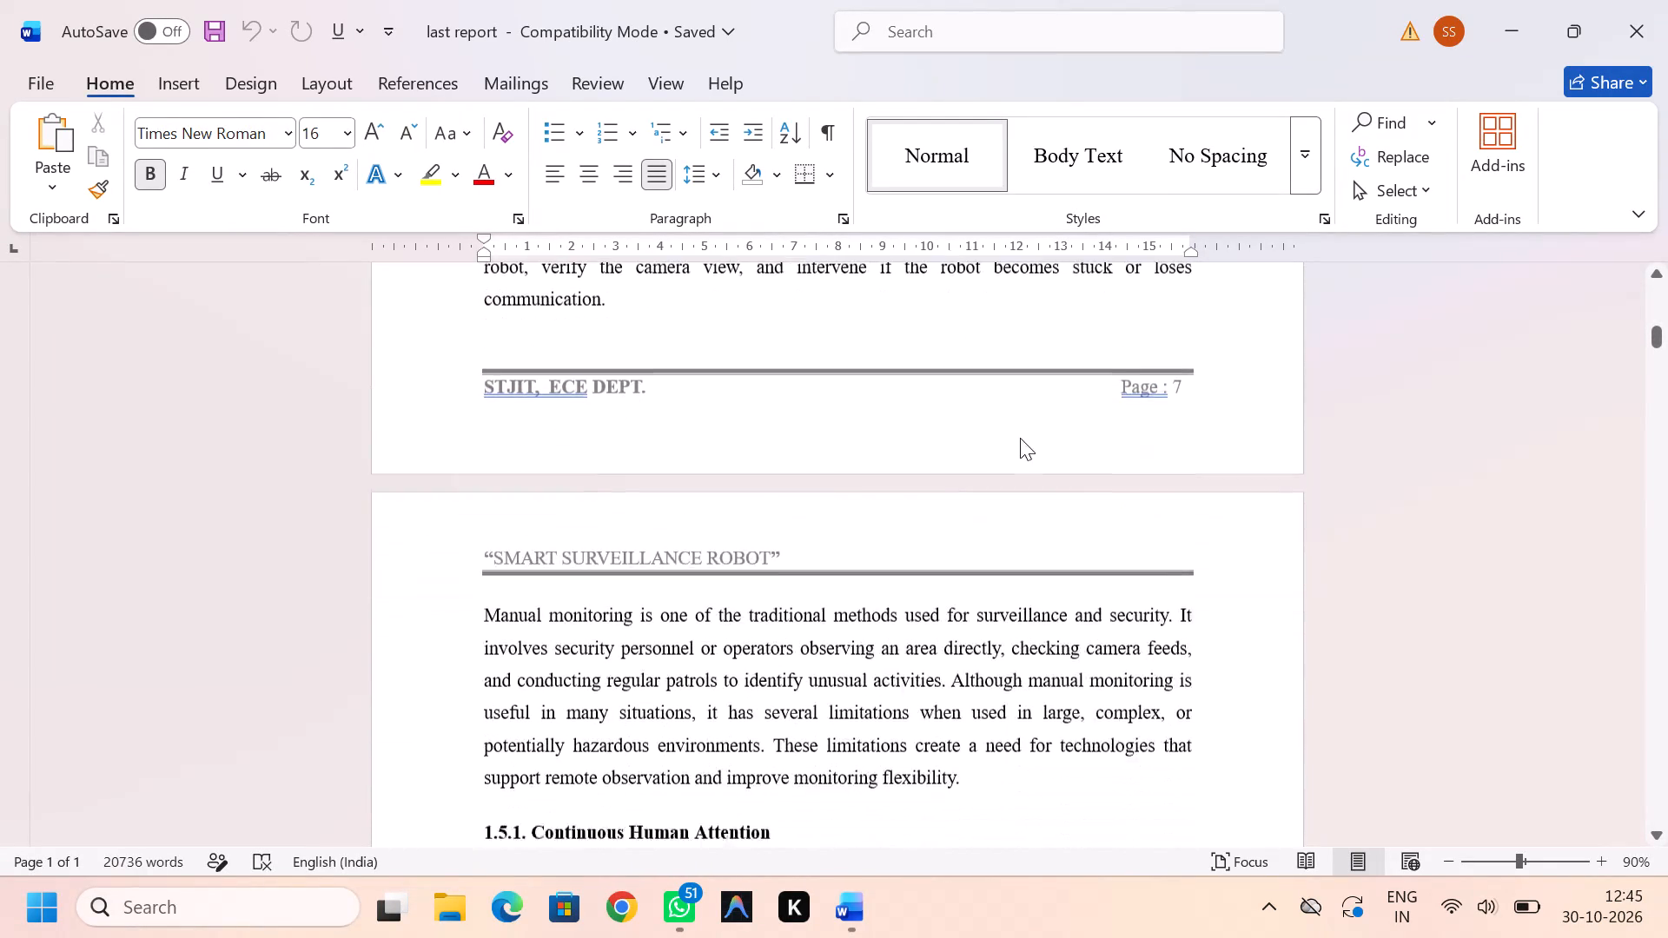
{"action": "scroll", "coordinate": [1020, 438], "scroll_direction": "down", "scroll_amount": 1}
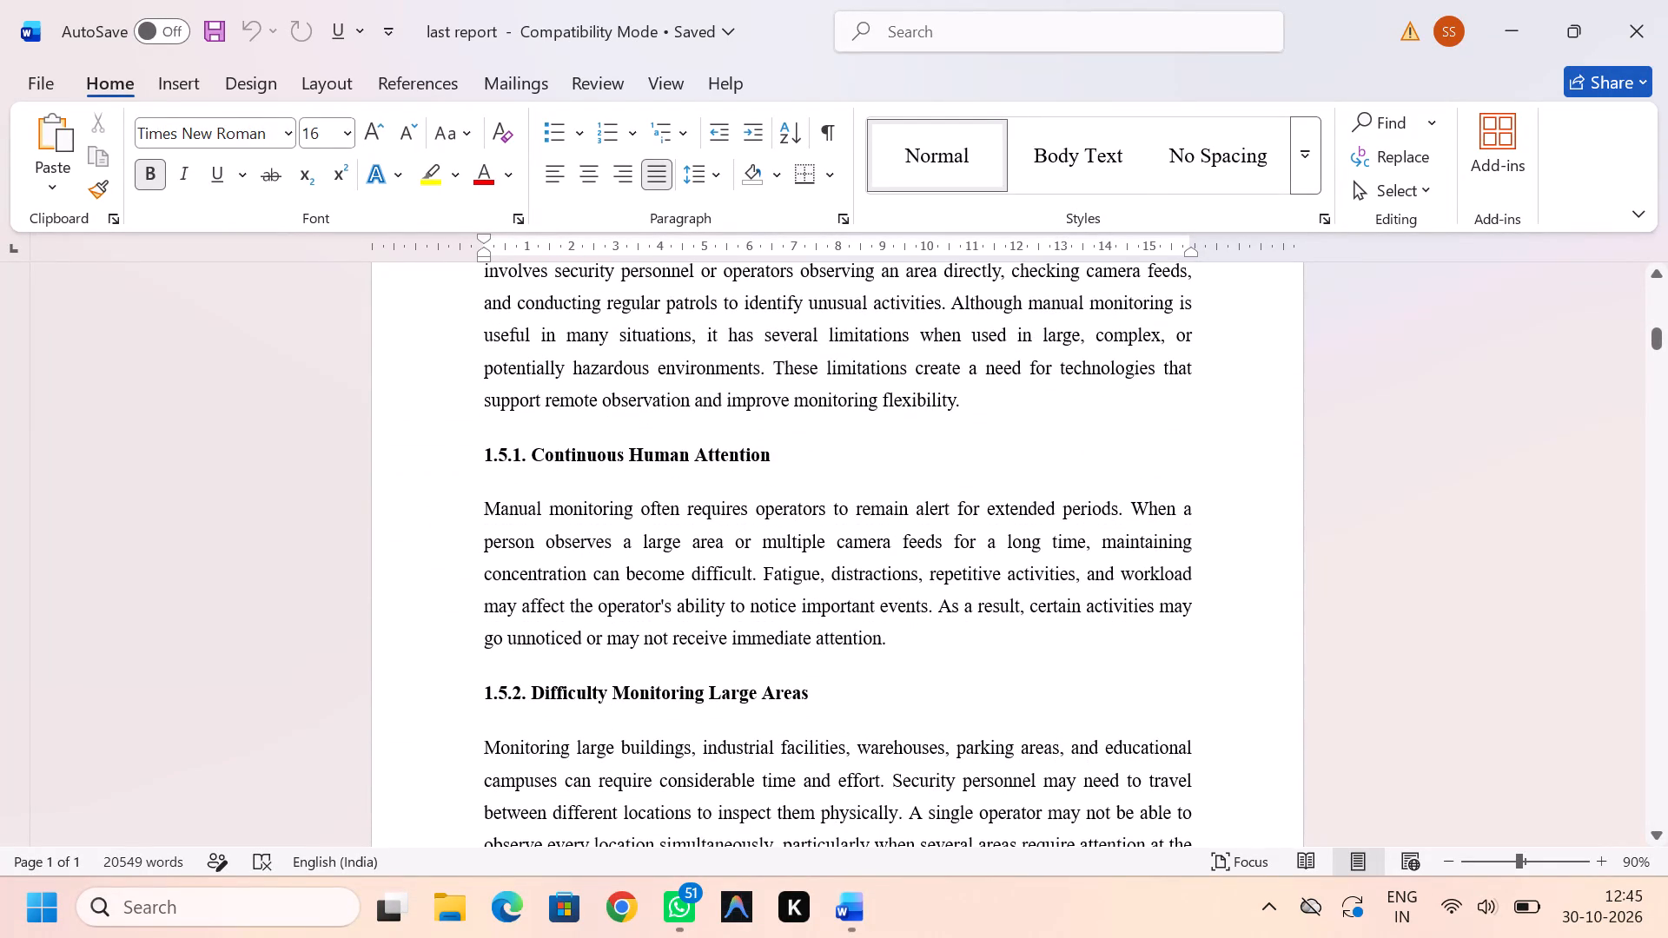
{"action": "scroll", "coordinate": [1020, 438], "scroll_direction": "down", "scroll_amount": 5}
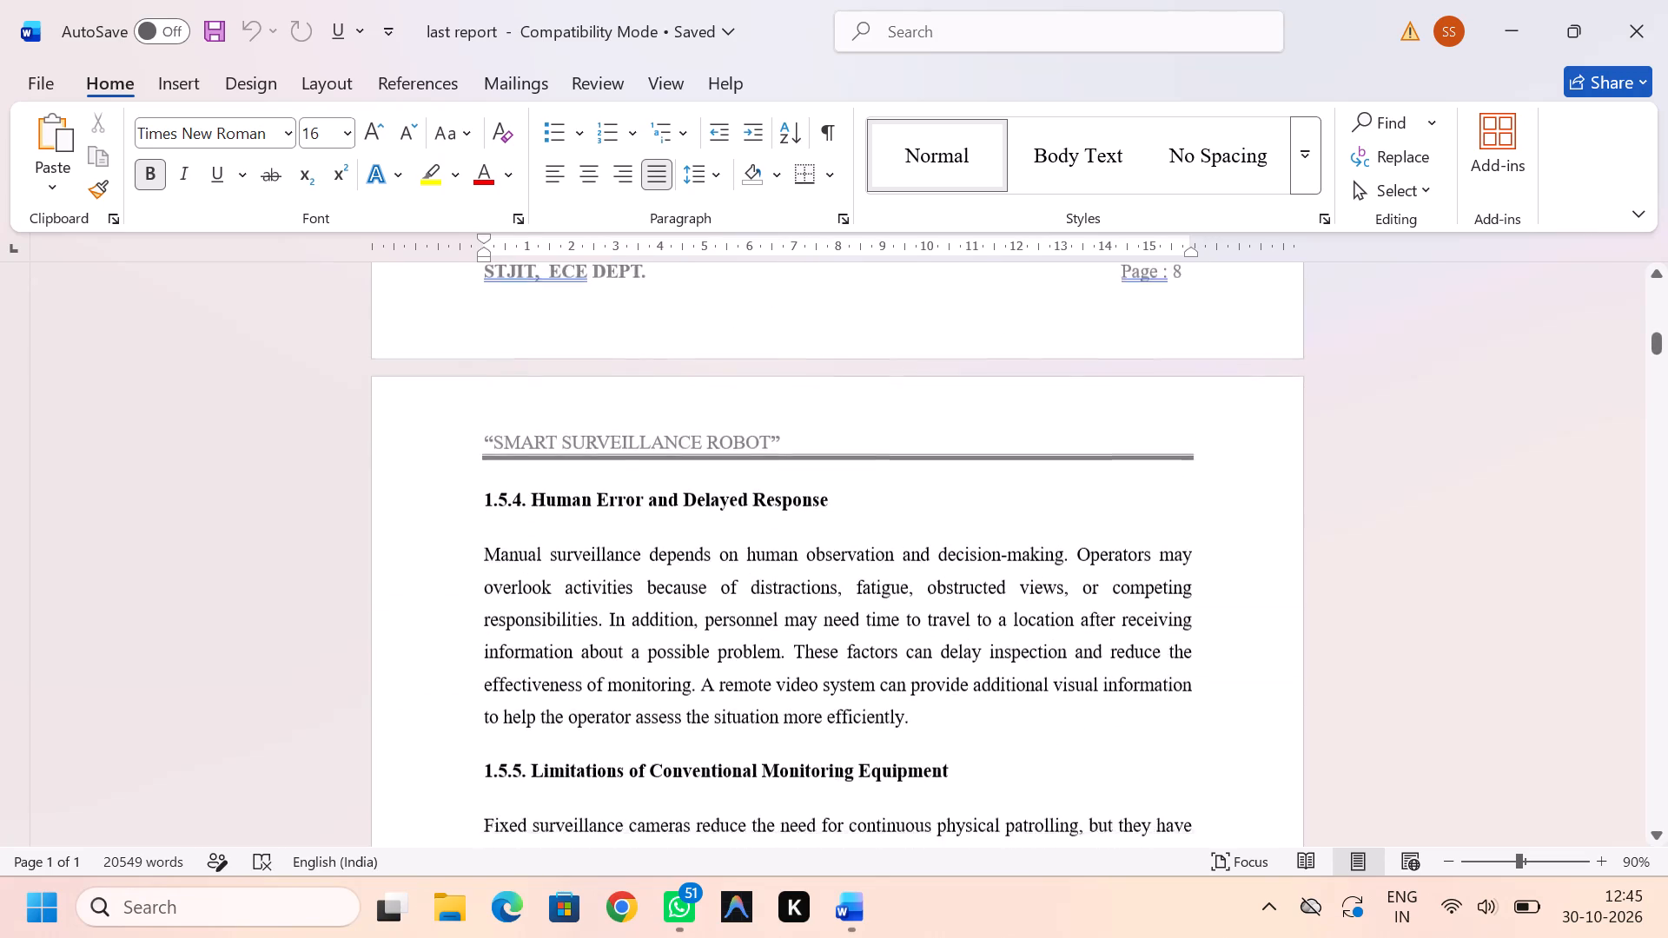
{"action": "scroll", "coordinate": [1020, 438], "scroll_direction": "down", "scroll_amount": 5}
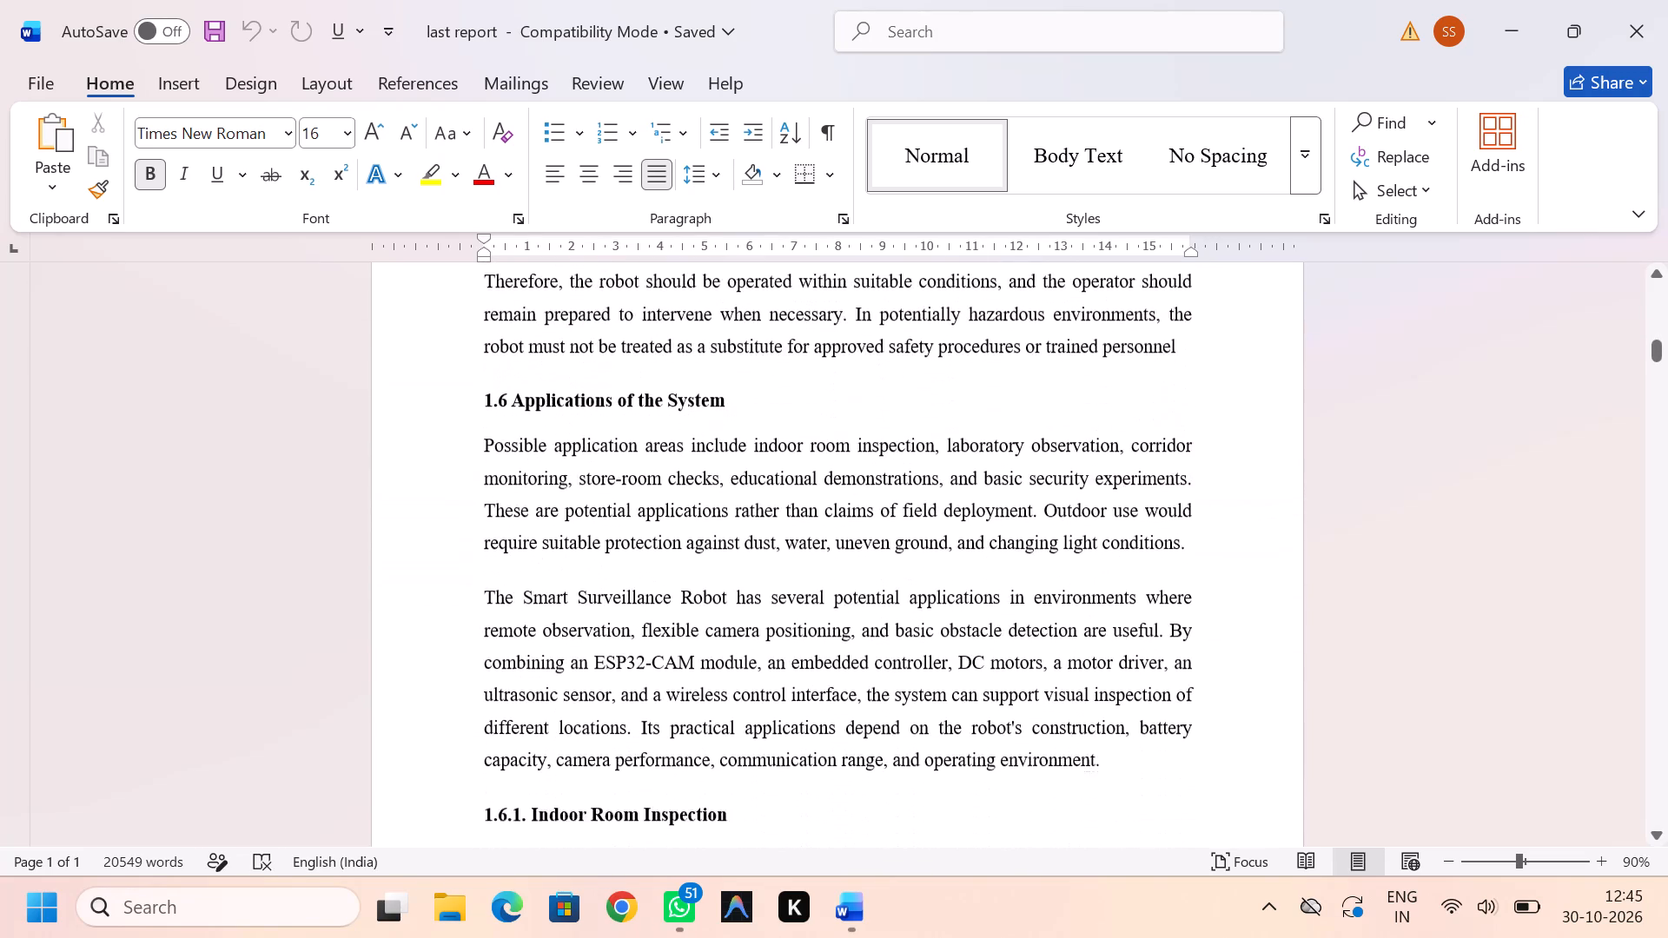
{"action": "scroll", "coordinate": [1020, 438], "scroll_direction": "down", "scroll_amount": 4}
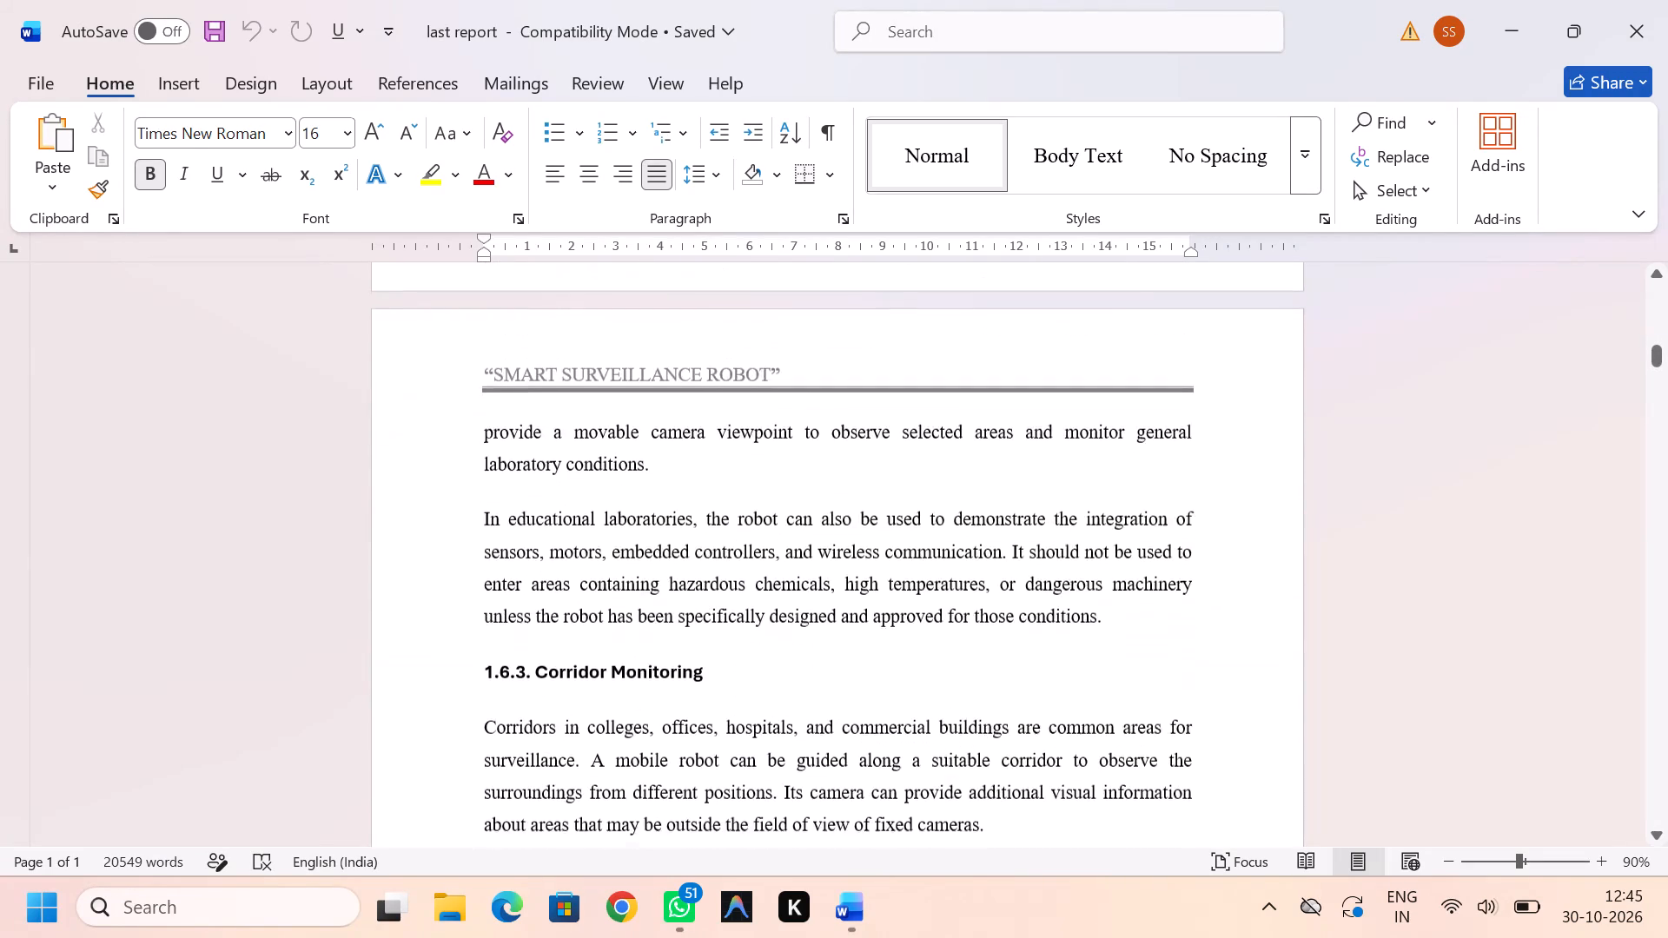
{"action": "scroll", "coordinate": [1020, 438], "scroll_direction": "down", "scroll_amount": 3}
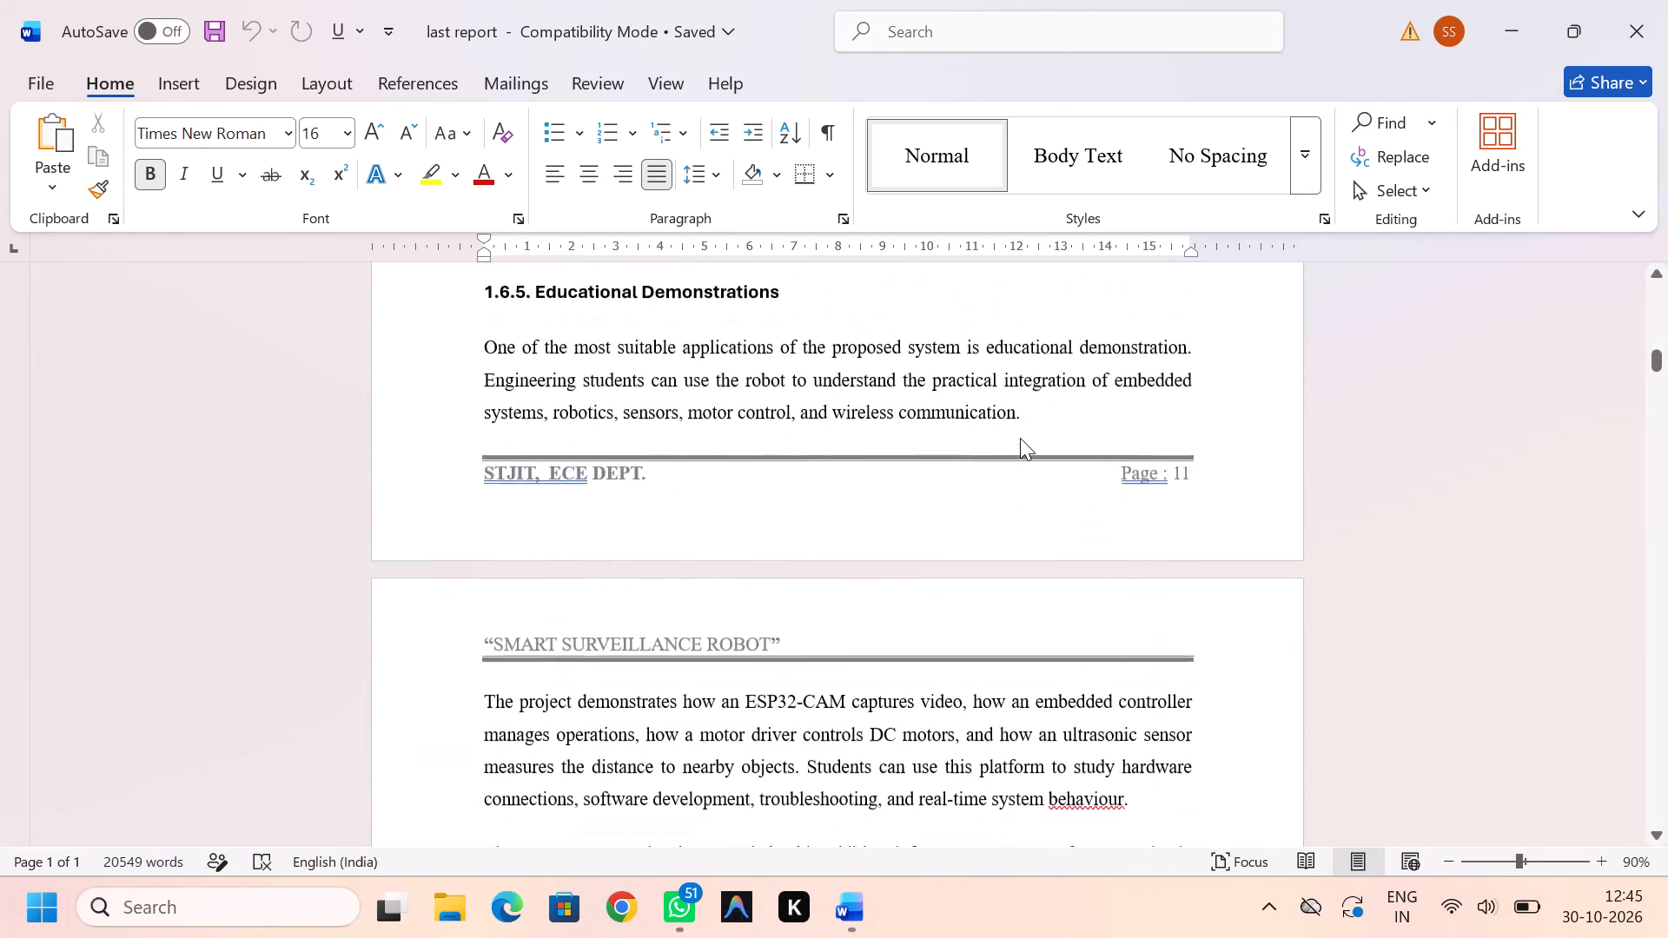
{"action": "scroll", "coordinate": [1020, 438], "scroll_direction": "down", "scroll_amount": 4}
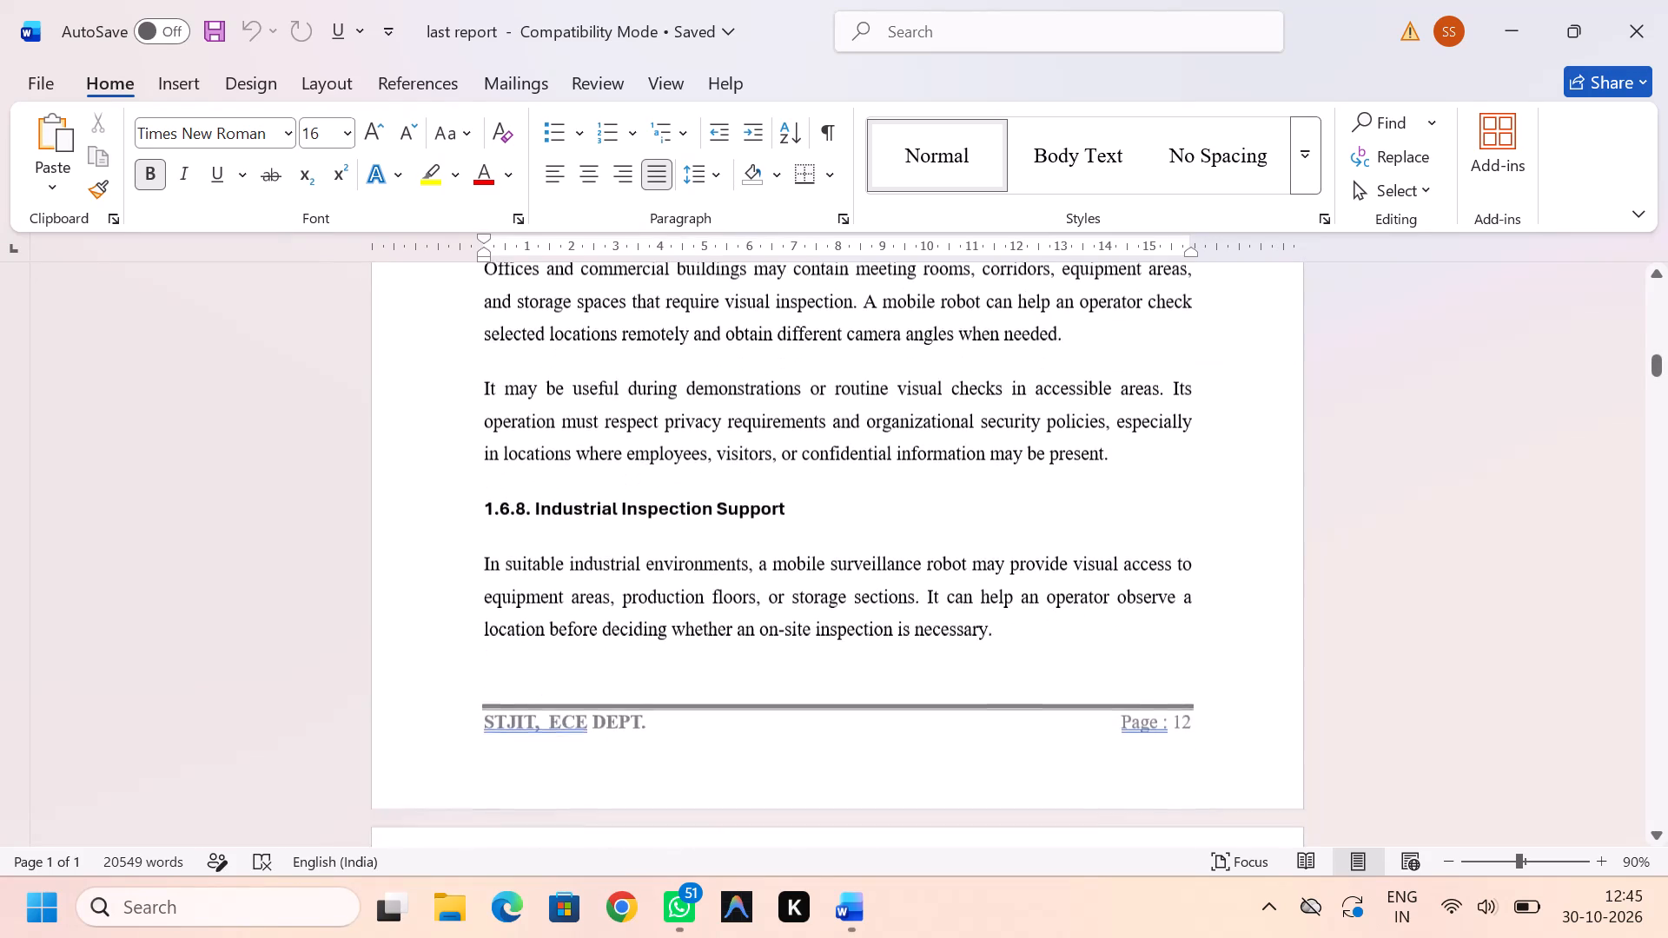
{"action": "scroll", "coordinate": [1020, 438], "scroll_direction": "down", "scroll_amount": 3}
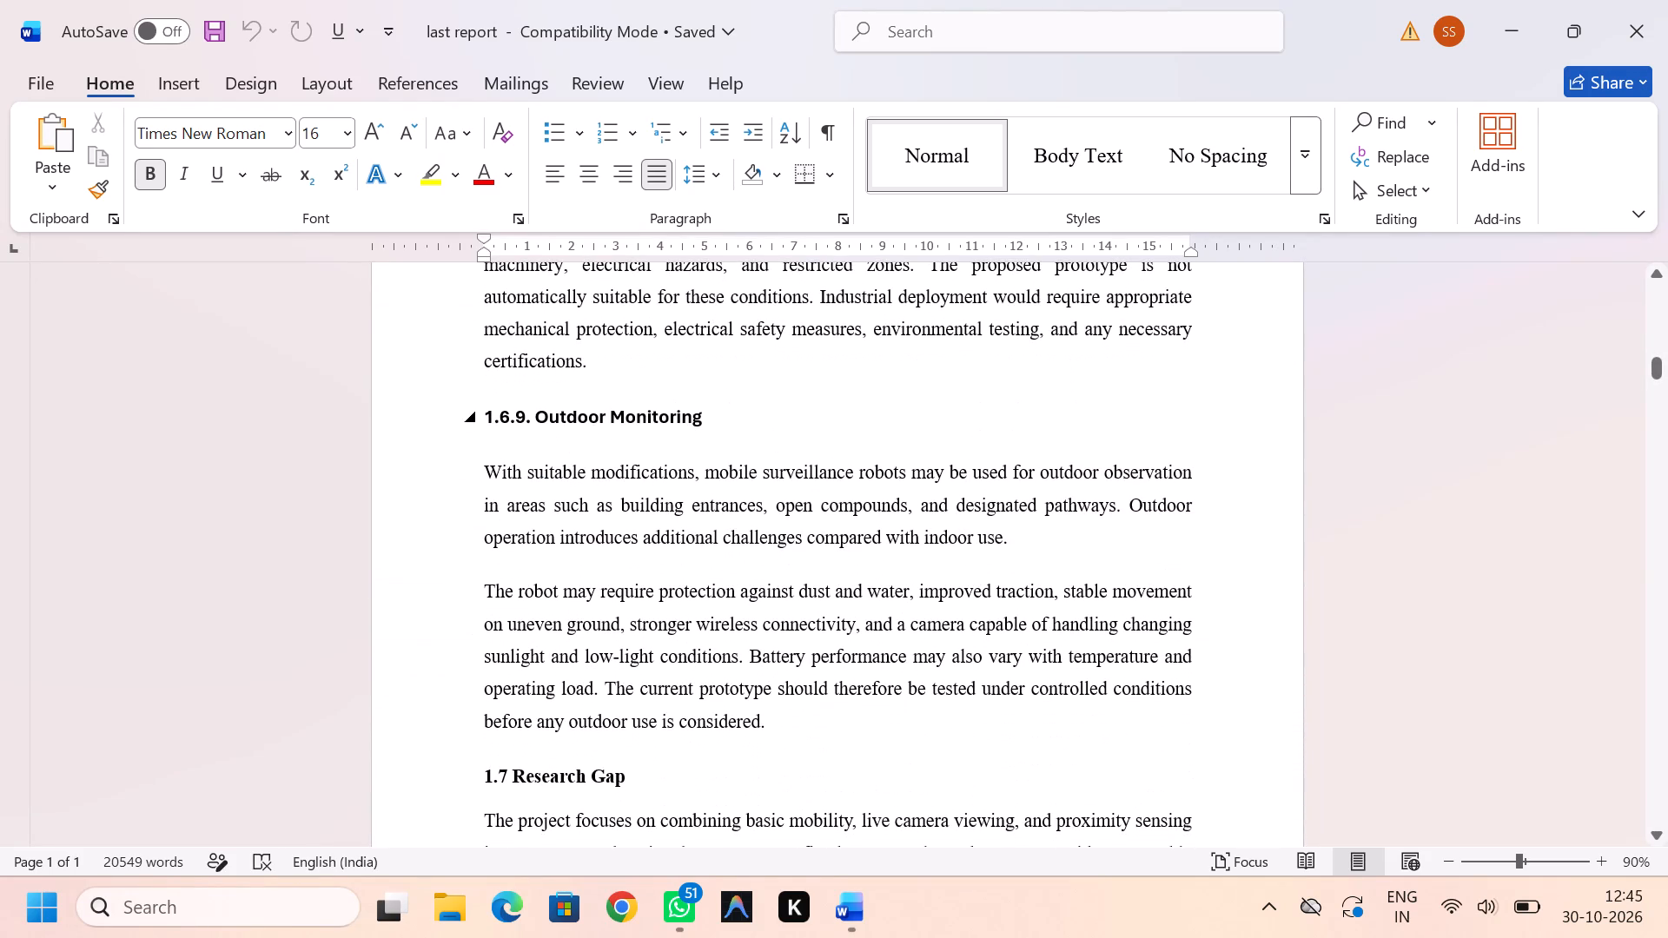
Examine the last report's headings from 1.7 Research Gap and its subsections through 1.10 Report Organization.
{"action": "scroll", "coordinate": [1020, 438], "scroll_direction": "down", "scroll_amount": 4}
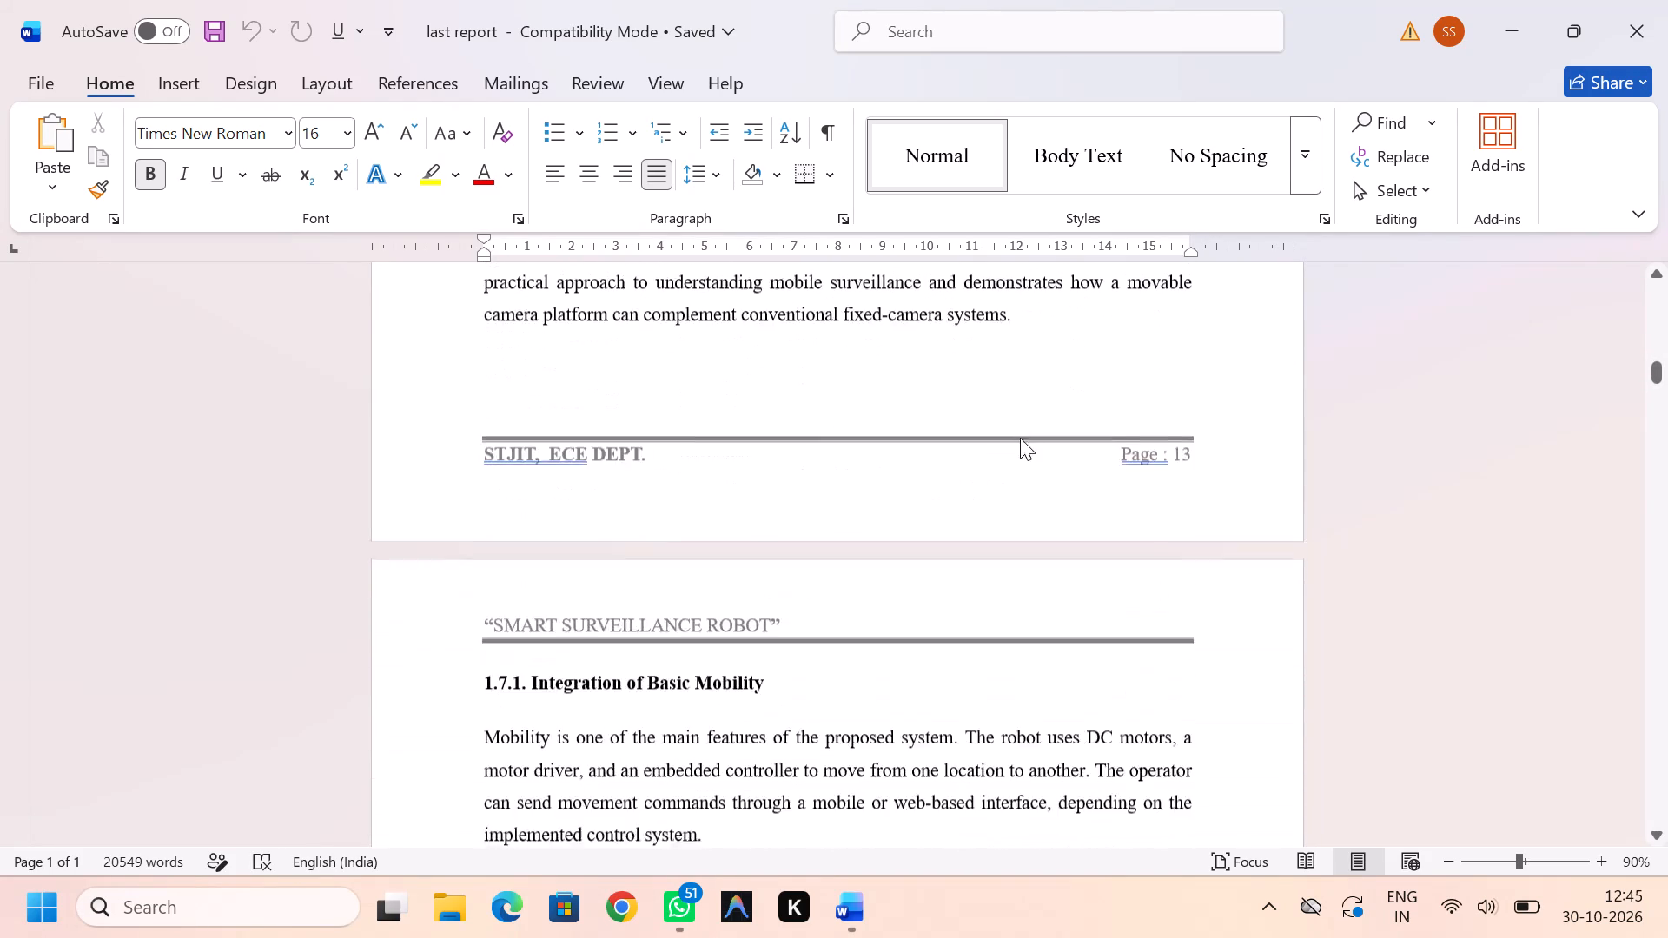
{"action": "scroll", "coordinate": [1020, 438], "scroll_direction": "down", "scroll_amount": 5}
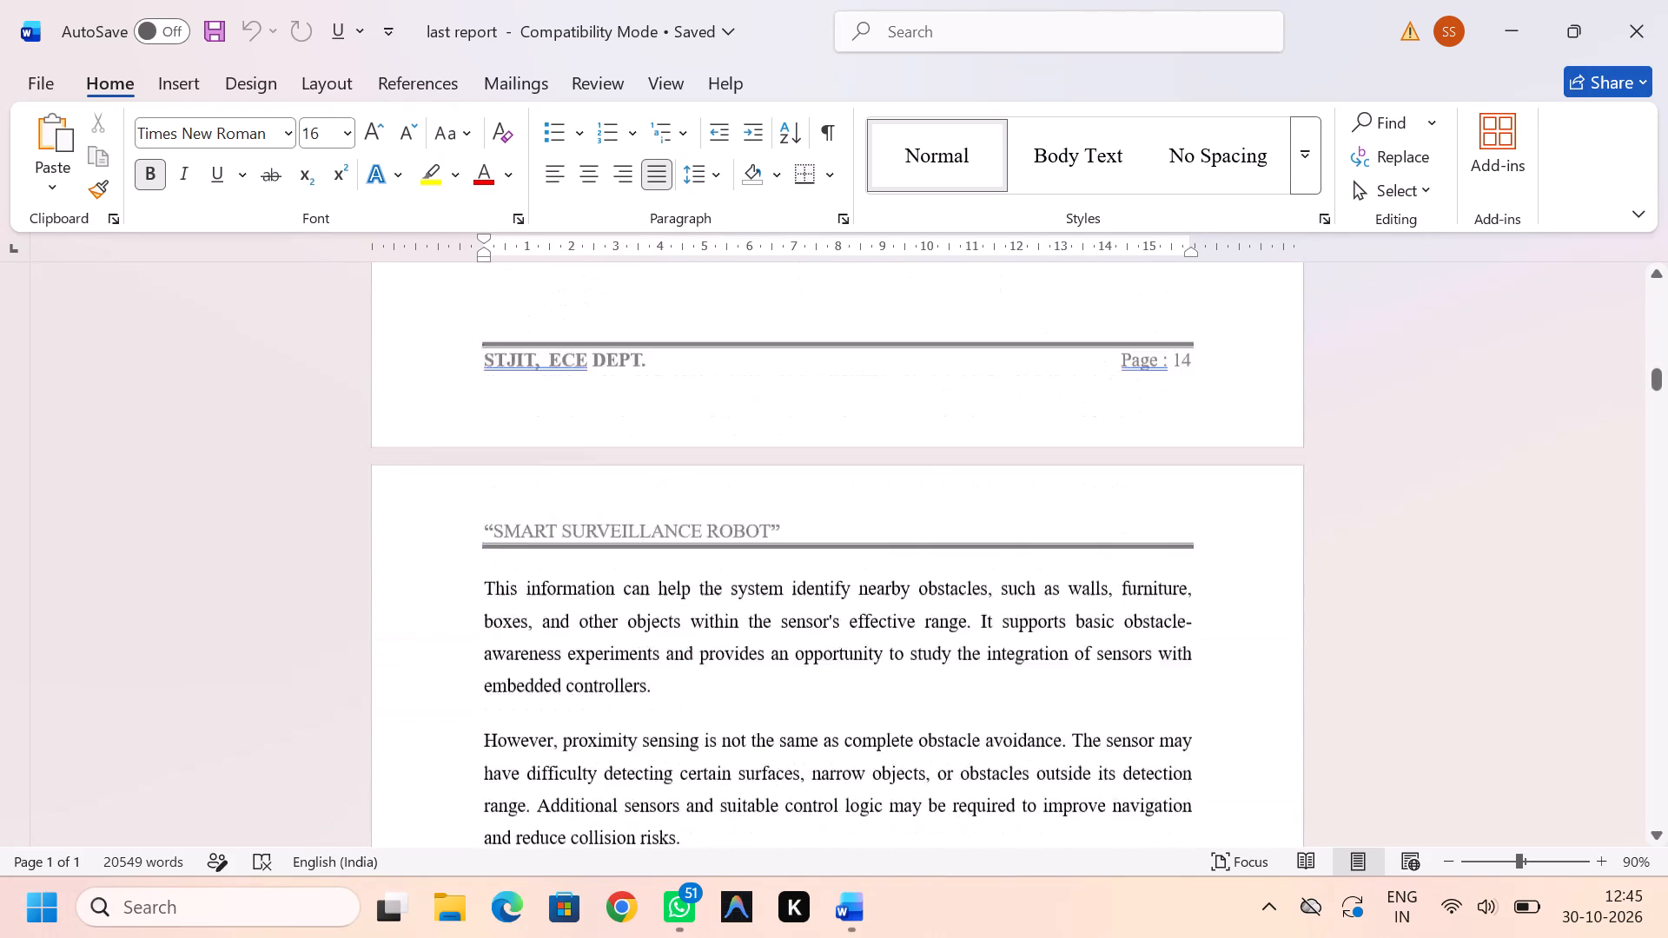
{"action": "scroll", "coordinate": [1020, 438], "scroll_direction": "down", "scroll_amount": 6}
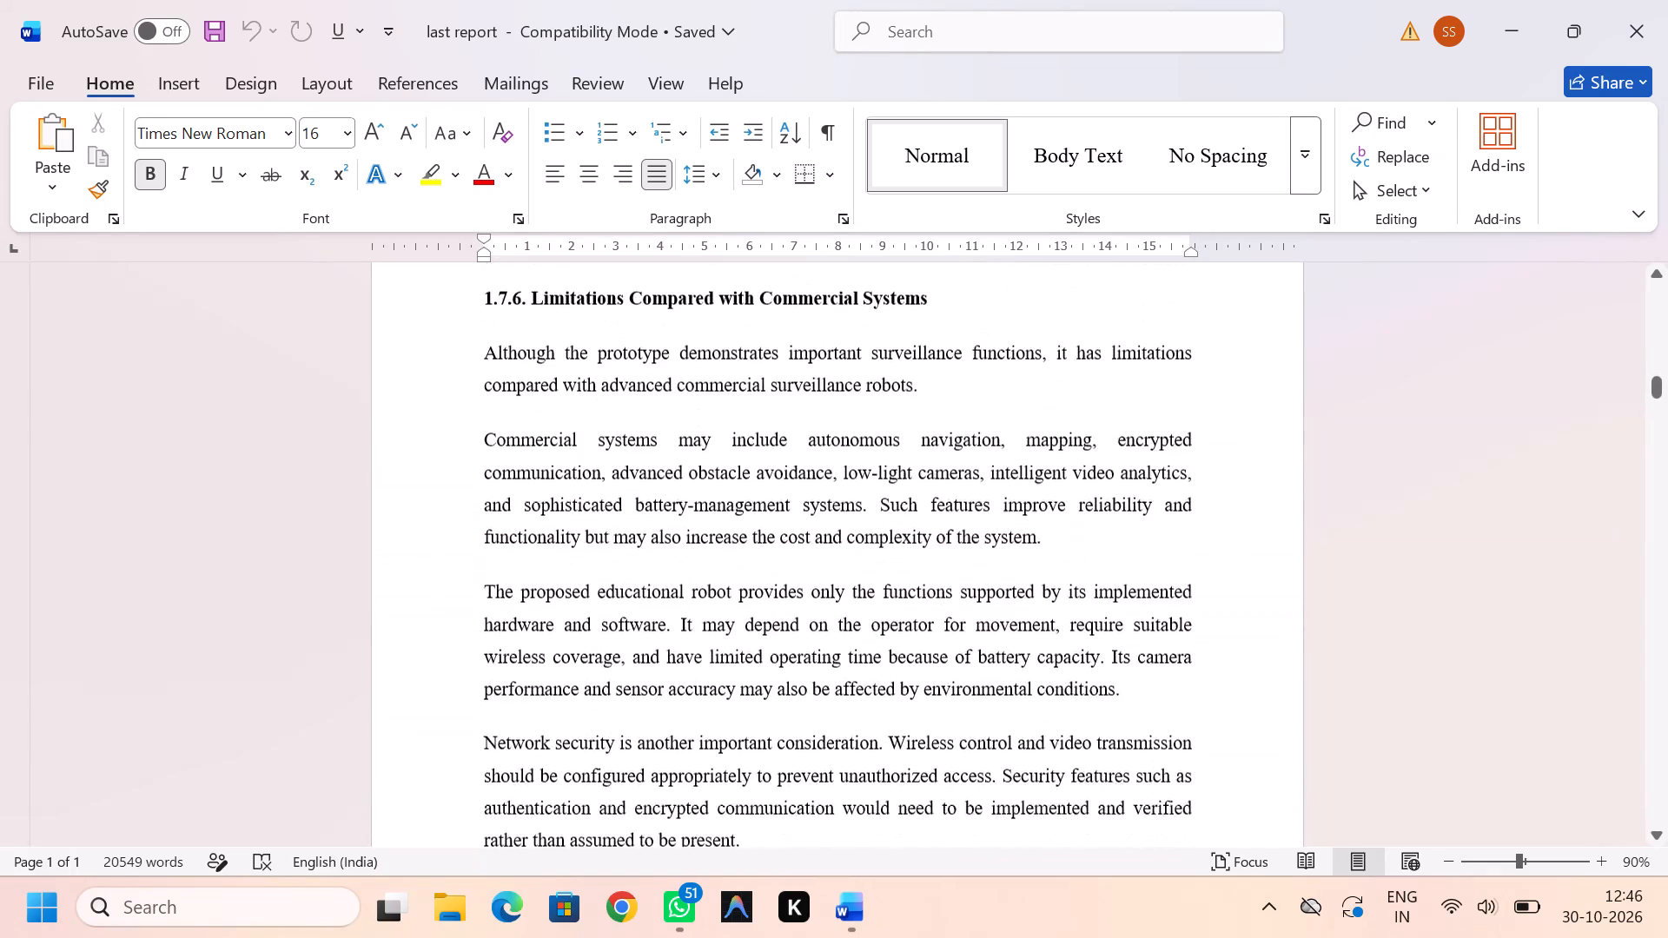
{"action": "scroll", "coordinate": [1020, 438], "scroll_direction": "down", "scroll_amount": 4}
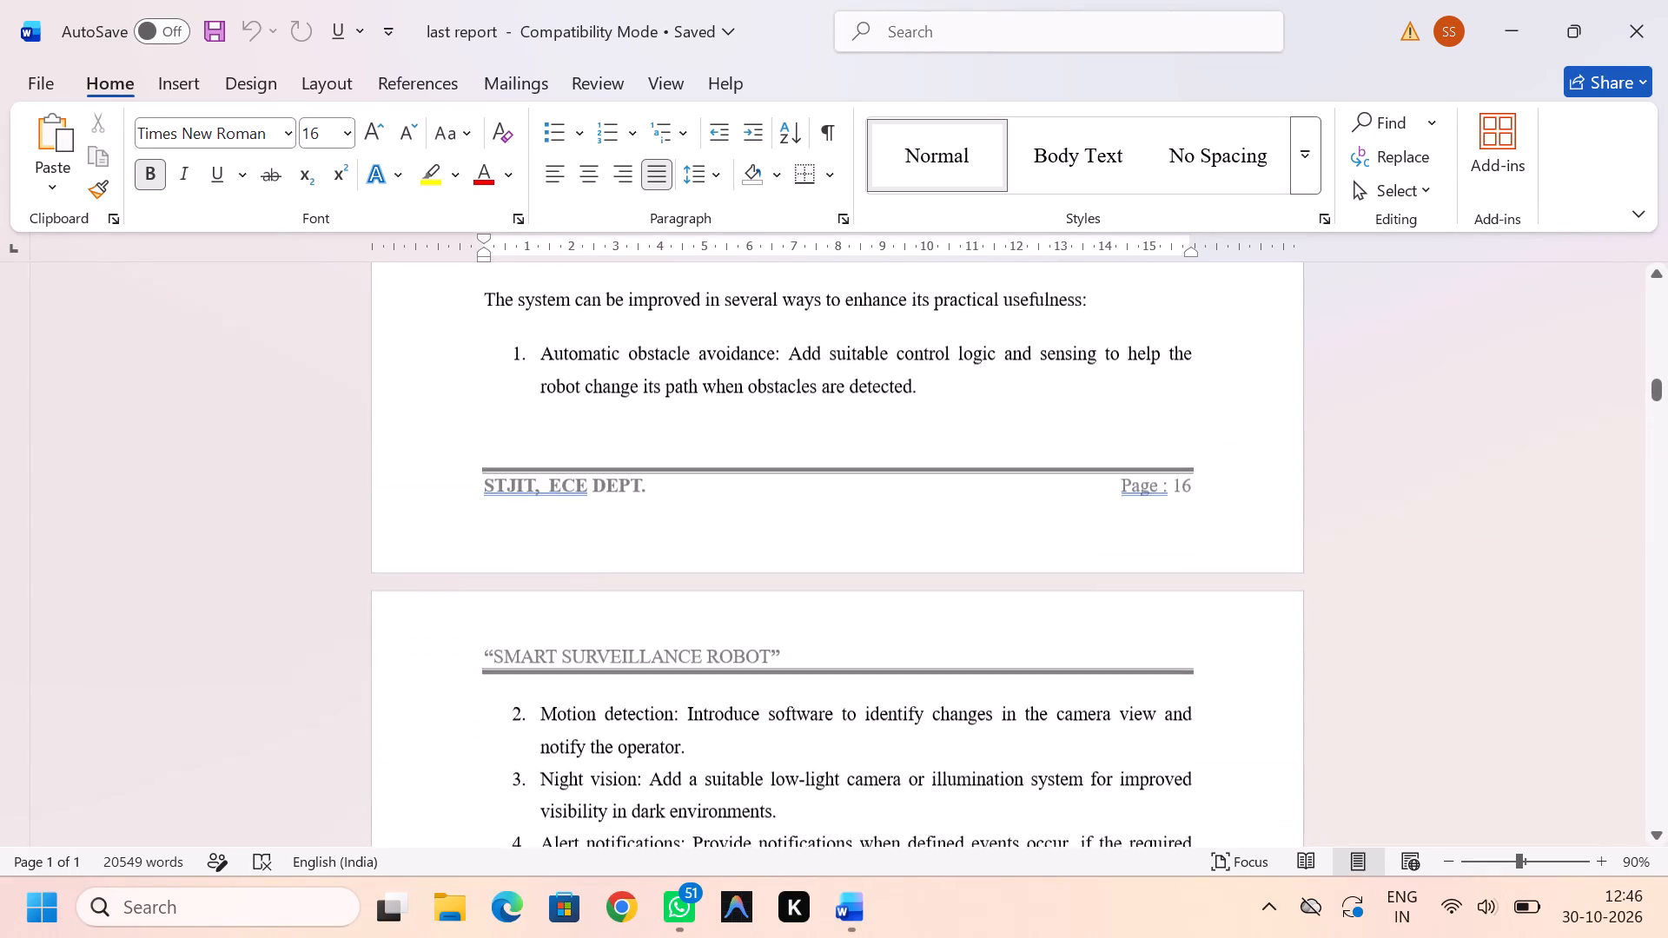
{"action": "scroll", "coordinate": [1020, 438], "scroll_direction": "down", "scroll_amount": 4}
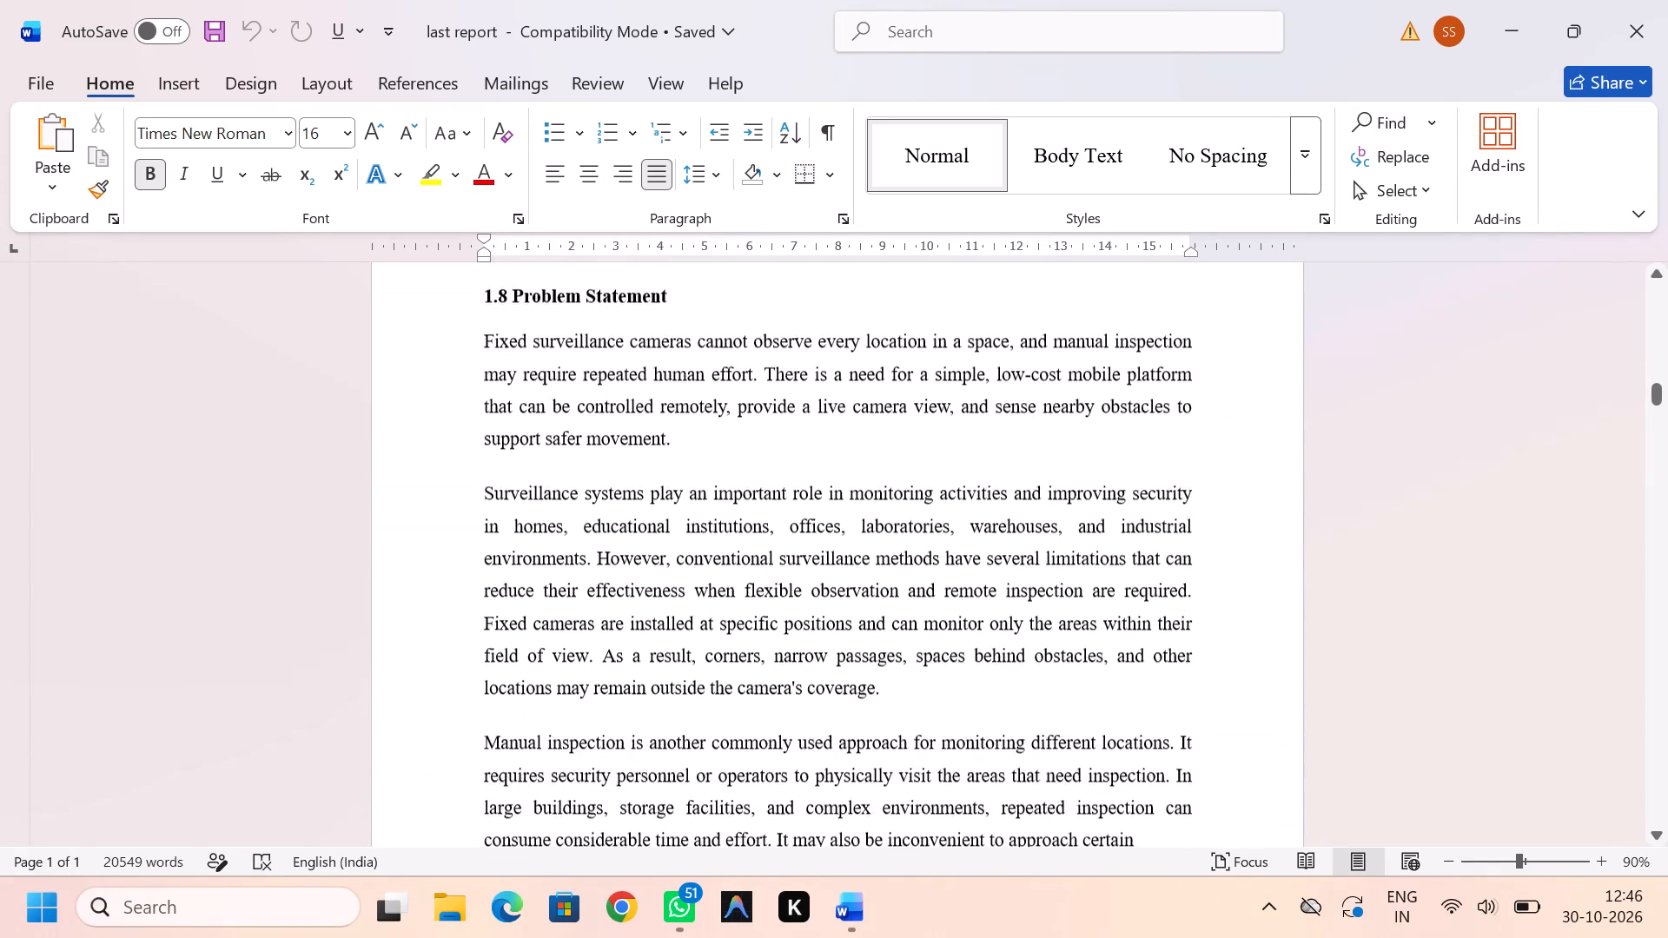
{"action": "scroll", "coordinate": [1020, 438], "scroll_direction": "down", "scroll_amount": 1}
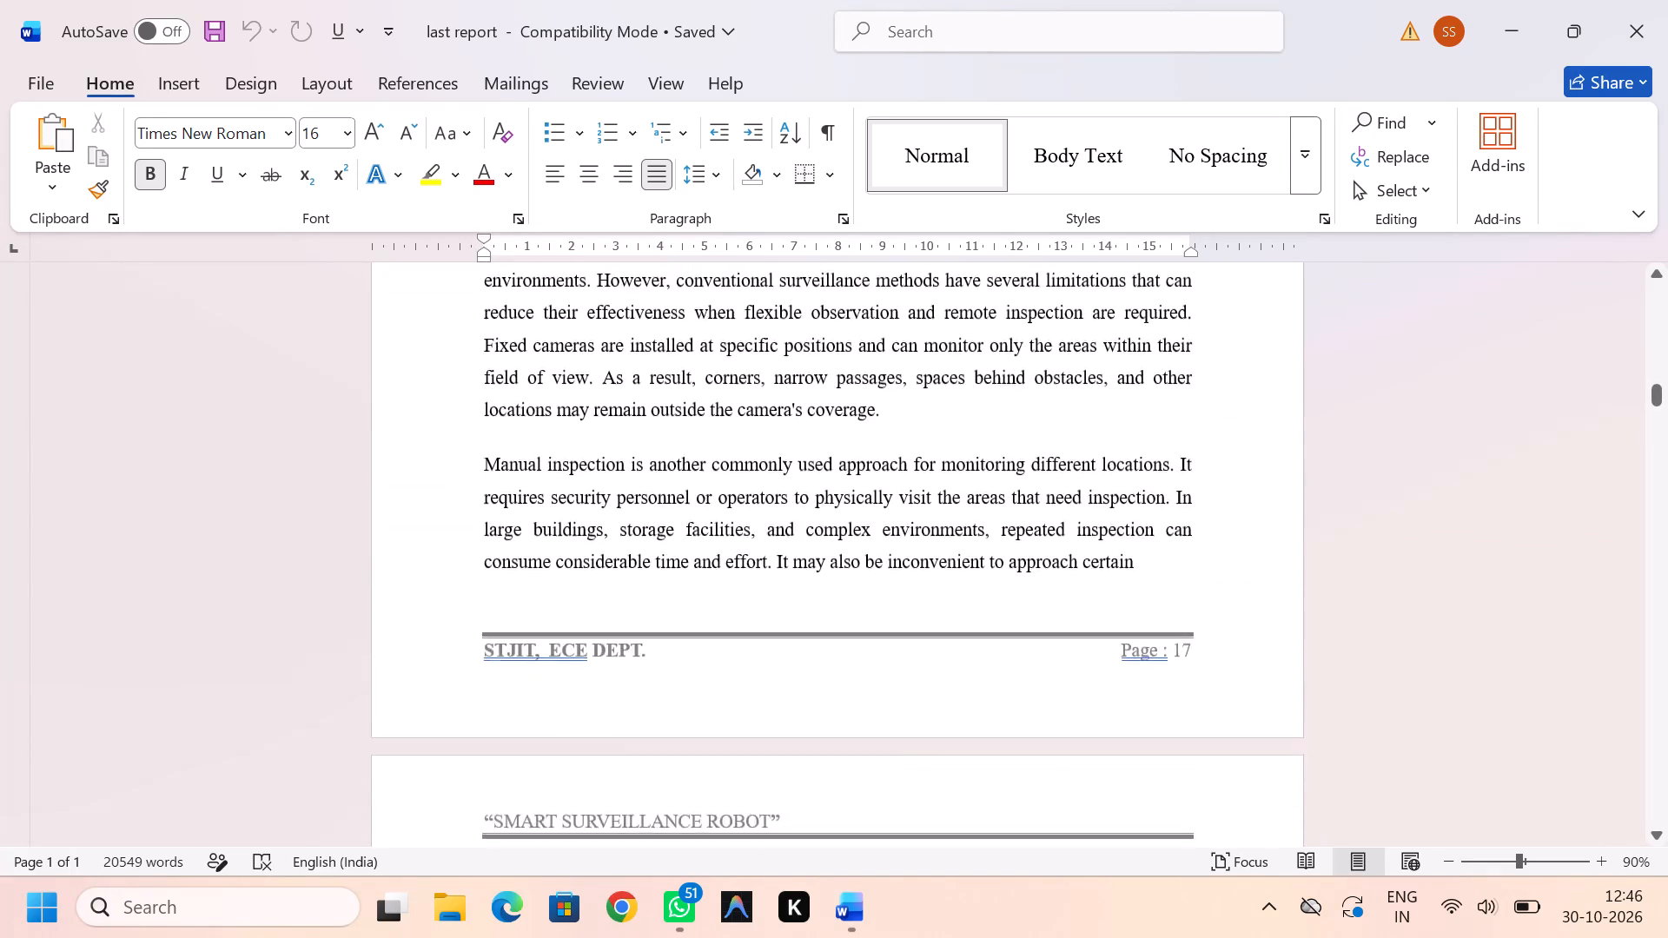
{"action": "scroll", "coordinate": [1020, 438], "scroll_direction": "down", "scroll_amount": 5}
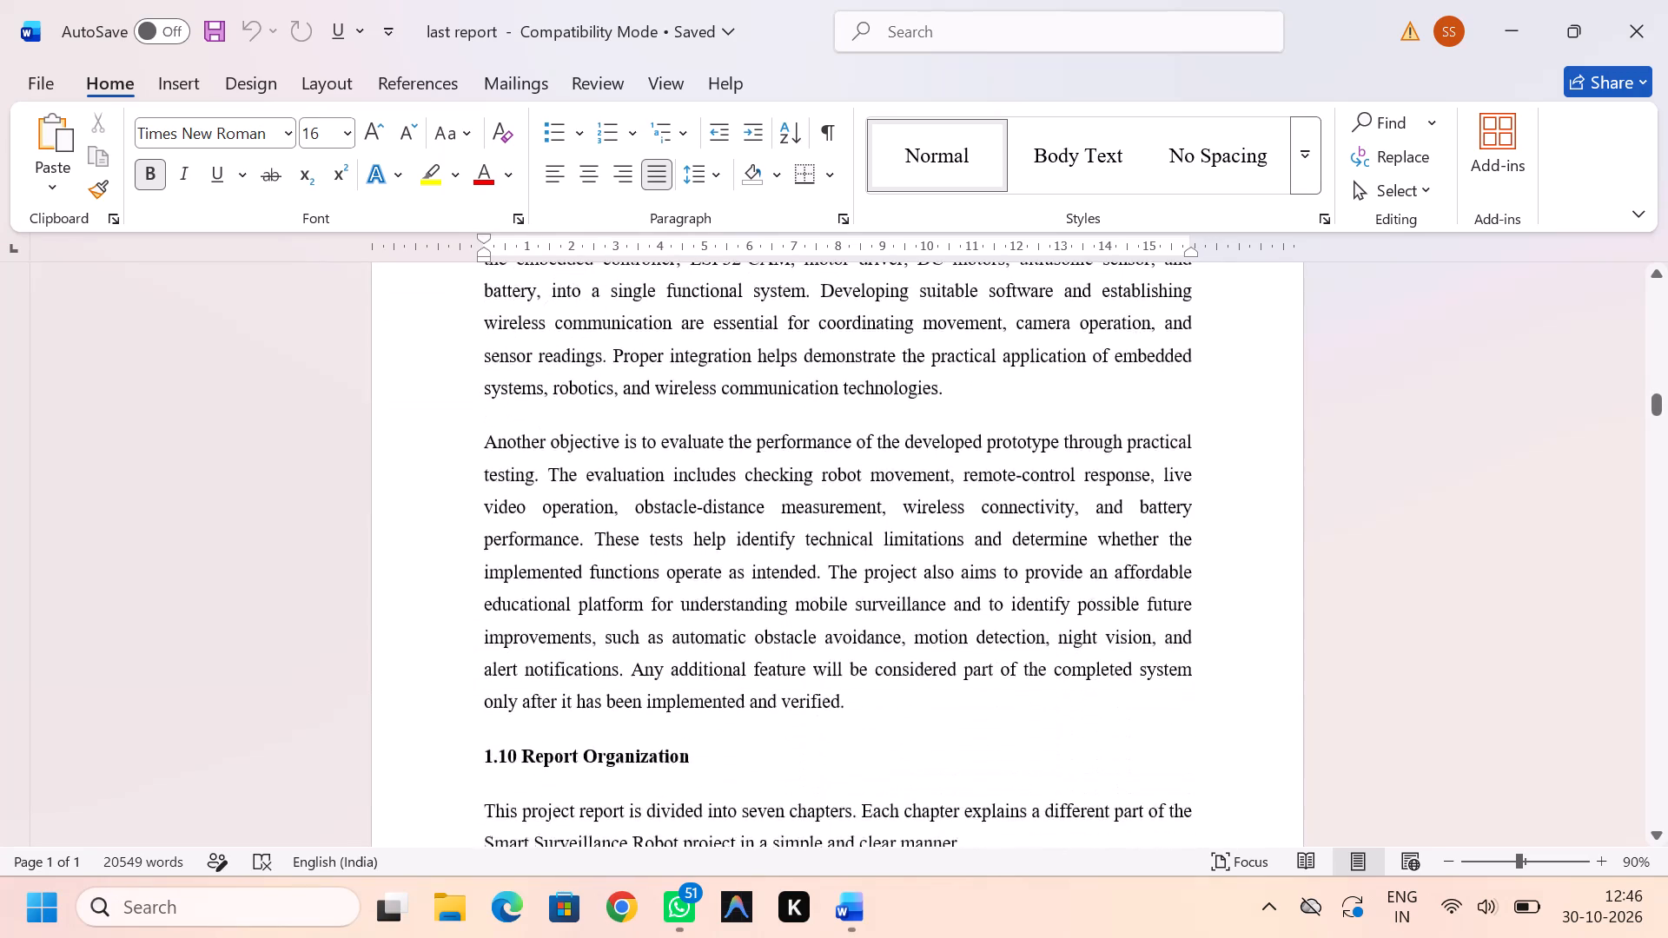
{"action": "scroll", "coordinate": [1020, 438], "scroll_direction": "down", "scroll_amount": 2}
{"action": "scroll", "coordinate": [1067, 360], "scroll_direction": "down", "scroll_amount": 1}
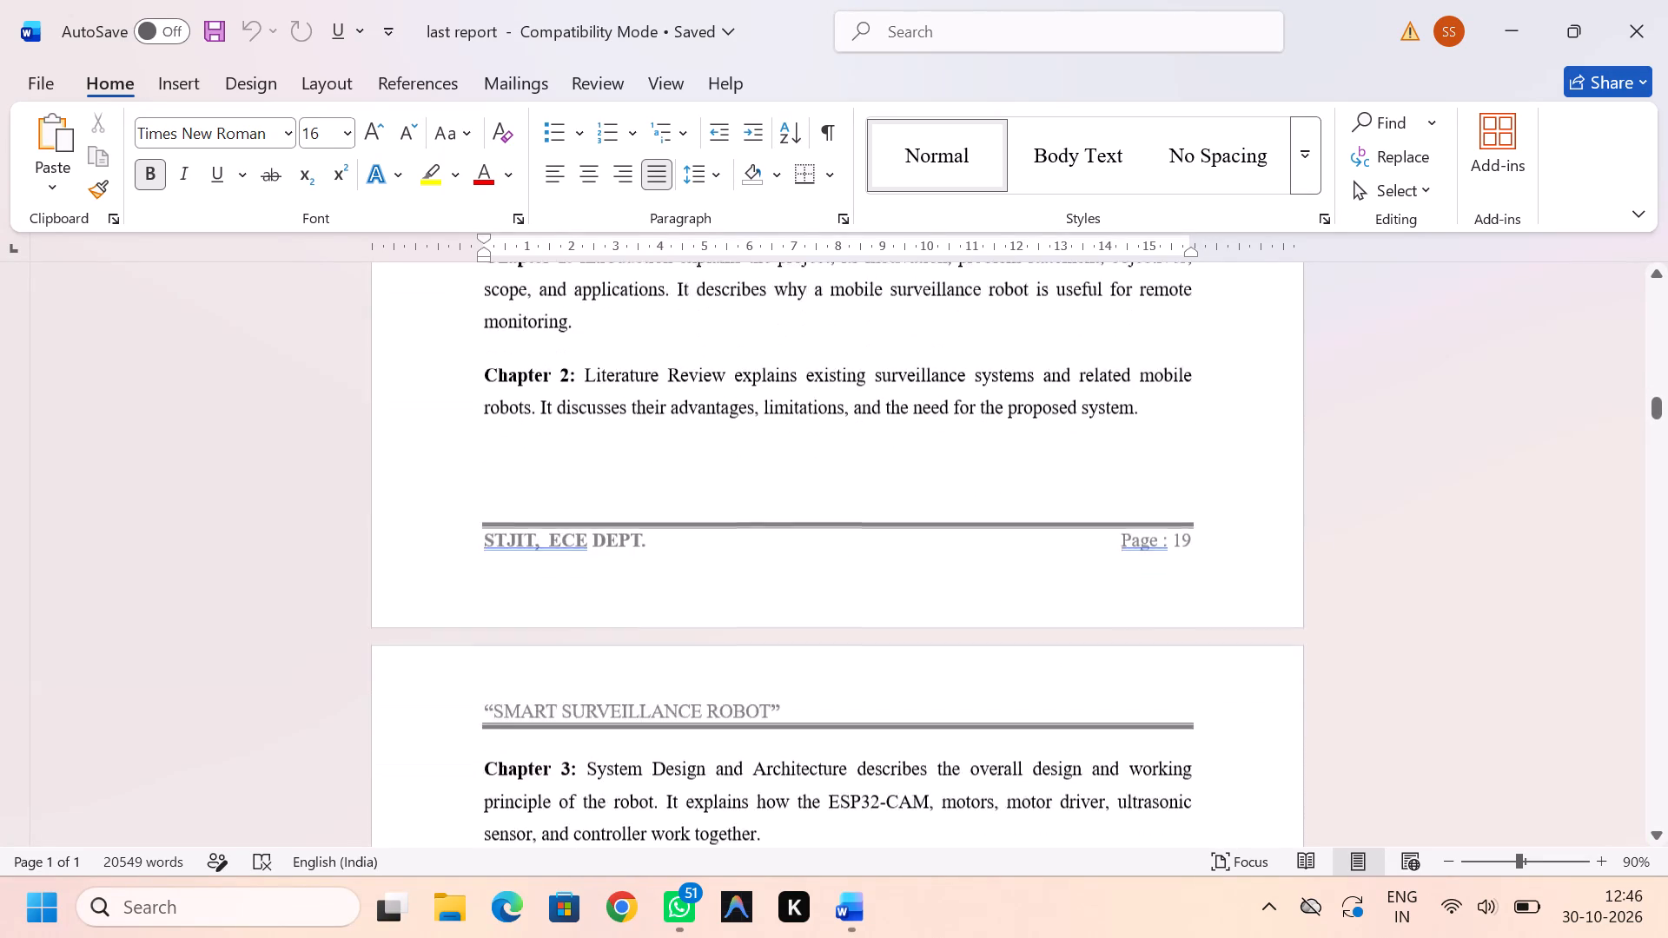
Recheck the last report's headings backwards from 1.8 Problem Statement through subsections 1.7.7 to 1.7.1 and 1.7 Research Gap.
{"action": "scroll", "coordinate": [1067, 360], "scroll_direction": "up", "scroll_amount": 9}
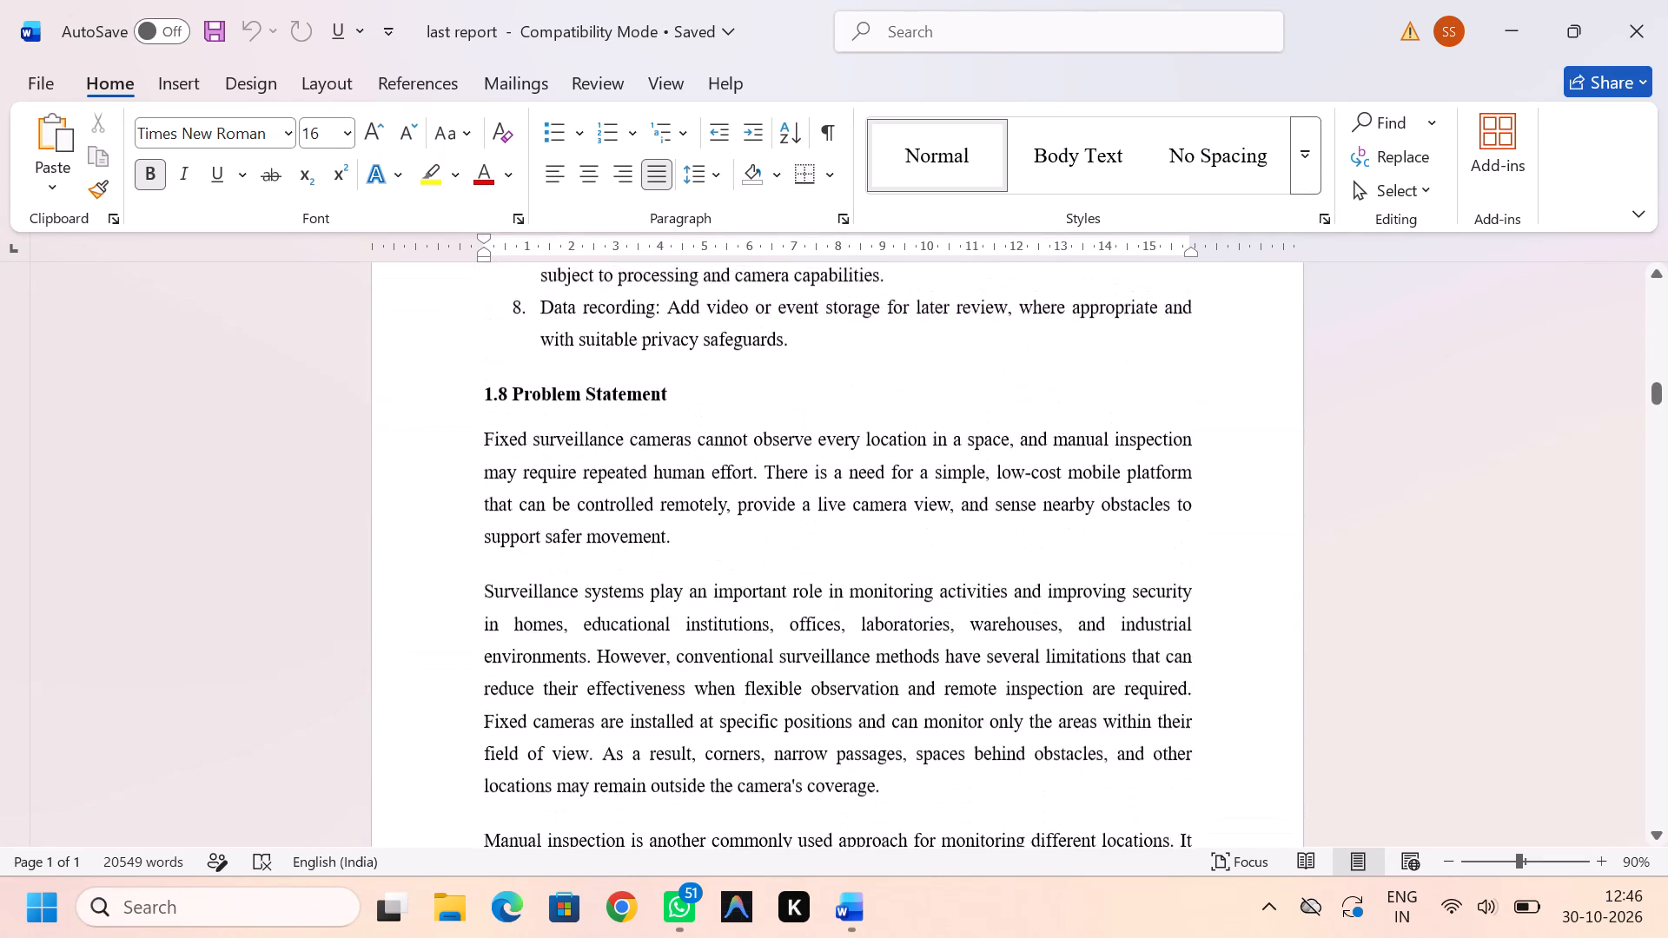
{"action": "scroll", "coordinate": [1067, 360], "scroll_direction": "up", "scroll_amount": 5}
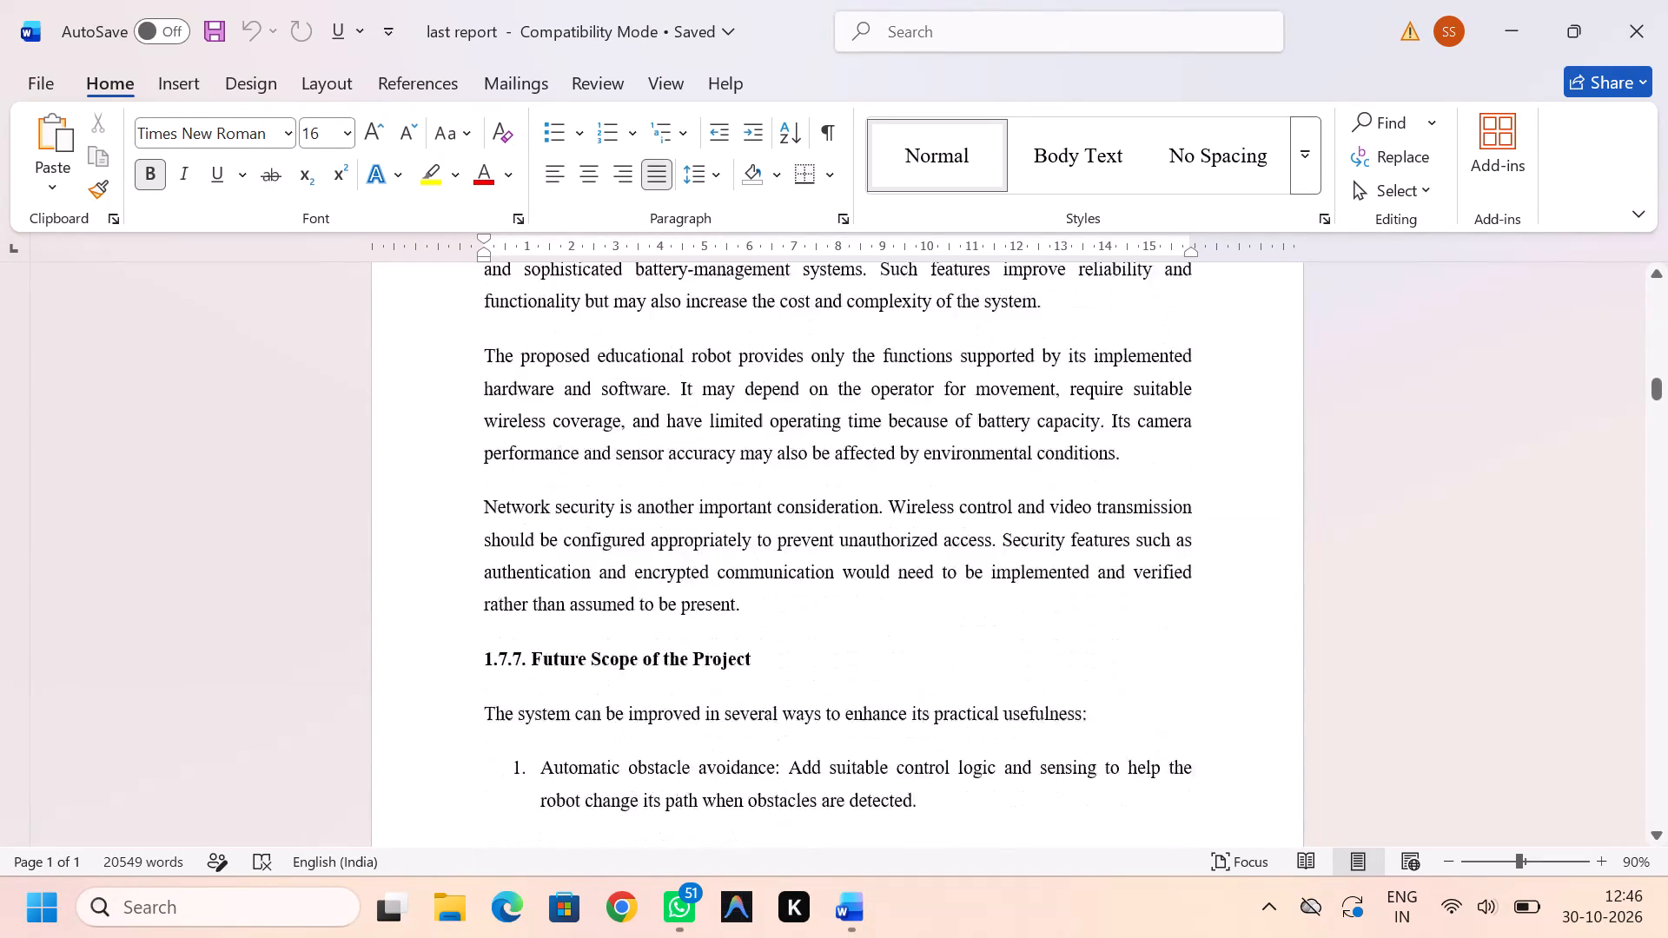
{"action": "scroll", "coordinate": [1067, 360], "scroll_direction": "up", "scroll_amount": 3}
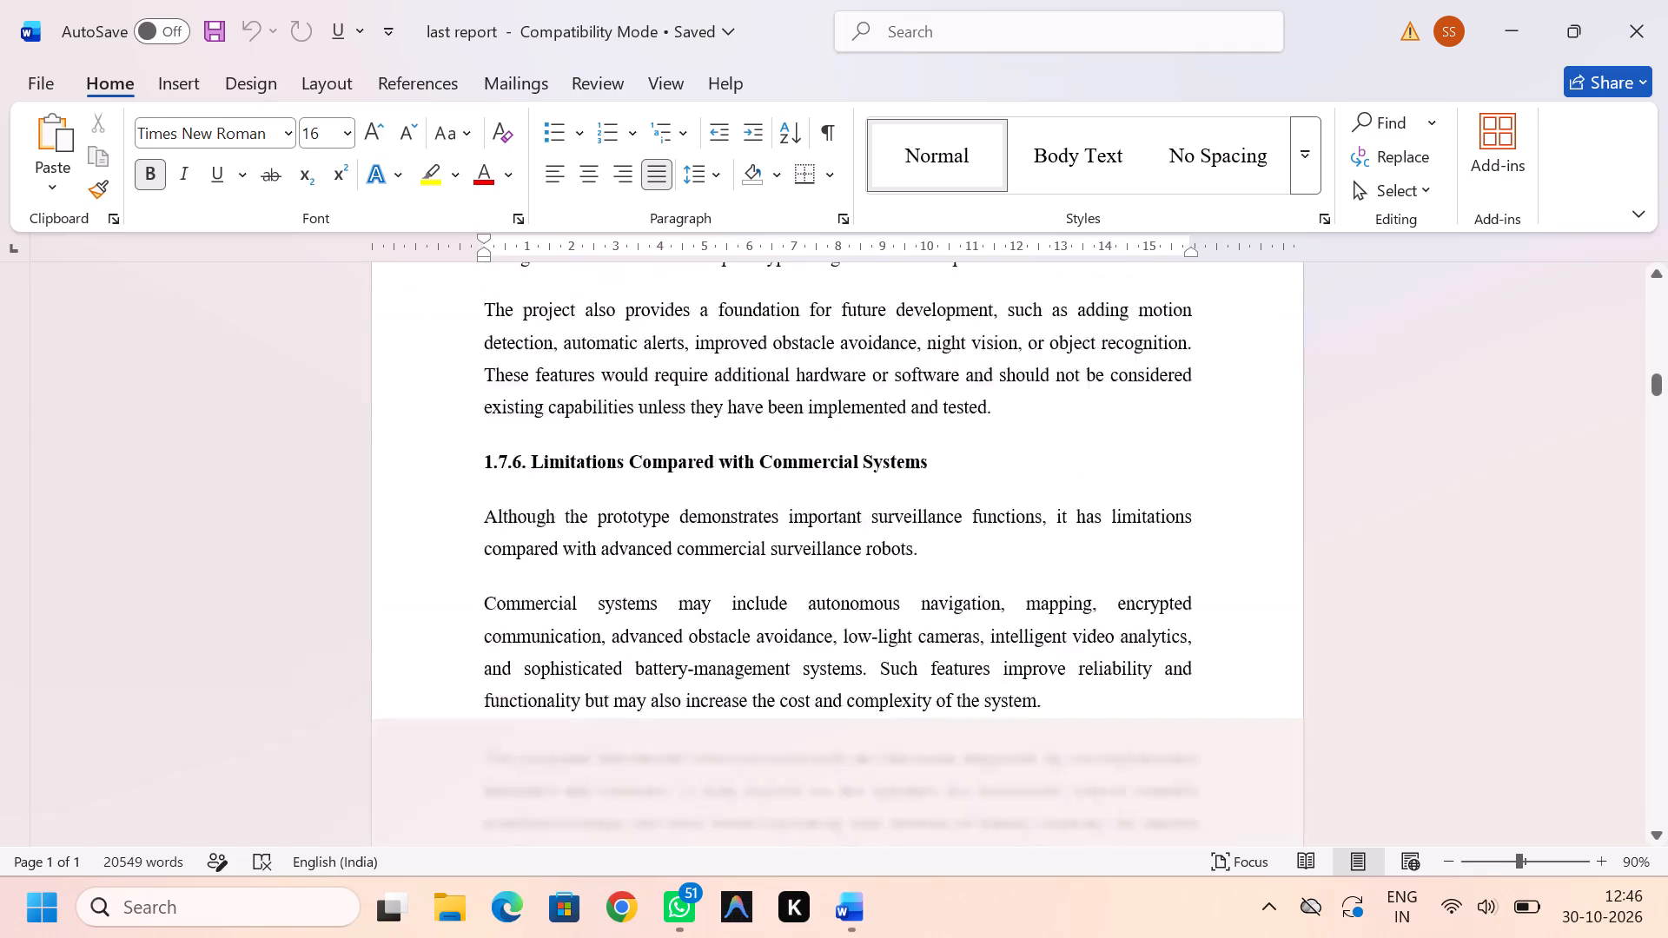
{"action": "scroll", "coordinate": [1067, 360], "scroll_direction": "up", "scroll_amount": 1}
{"action": "scroll", "coordinate": [1067, 360], "scroll_direction": "down", "scroll_amount": 1}
{"action": "scroll", "coordinate": [1067, 360], "scroll_direction": "up", "scroll_amount": 1}
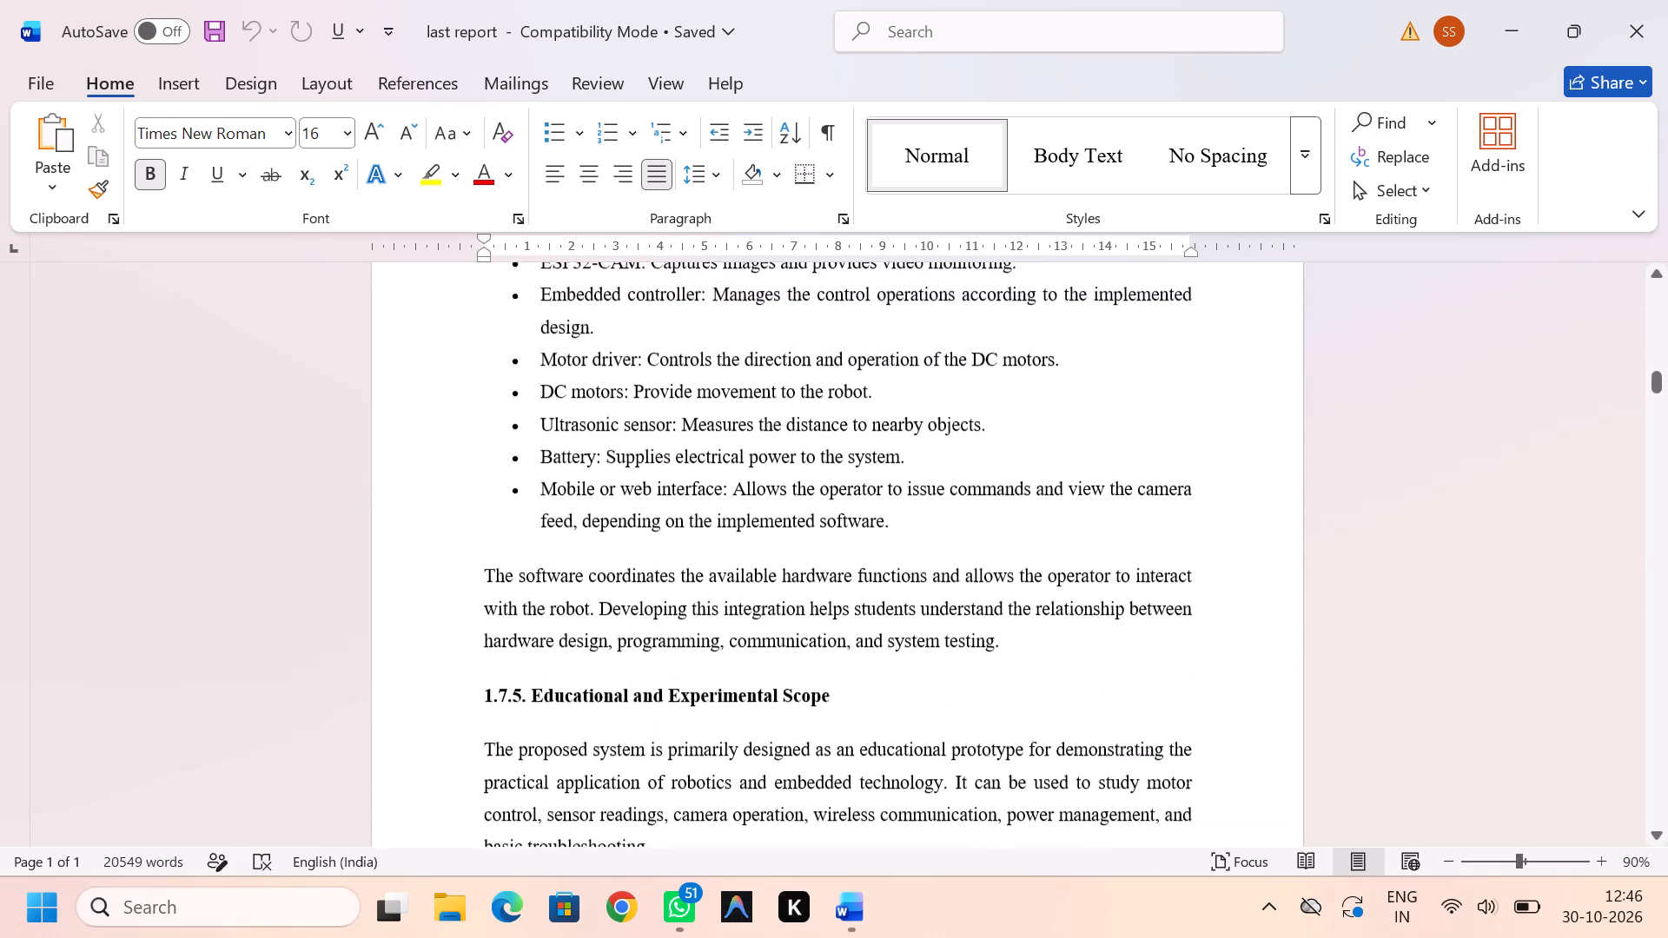
{"action": "scroll", "coordinate": [1067, 360], "scroll_direction": "up", "scroll_amount": 4}
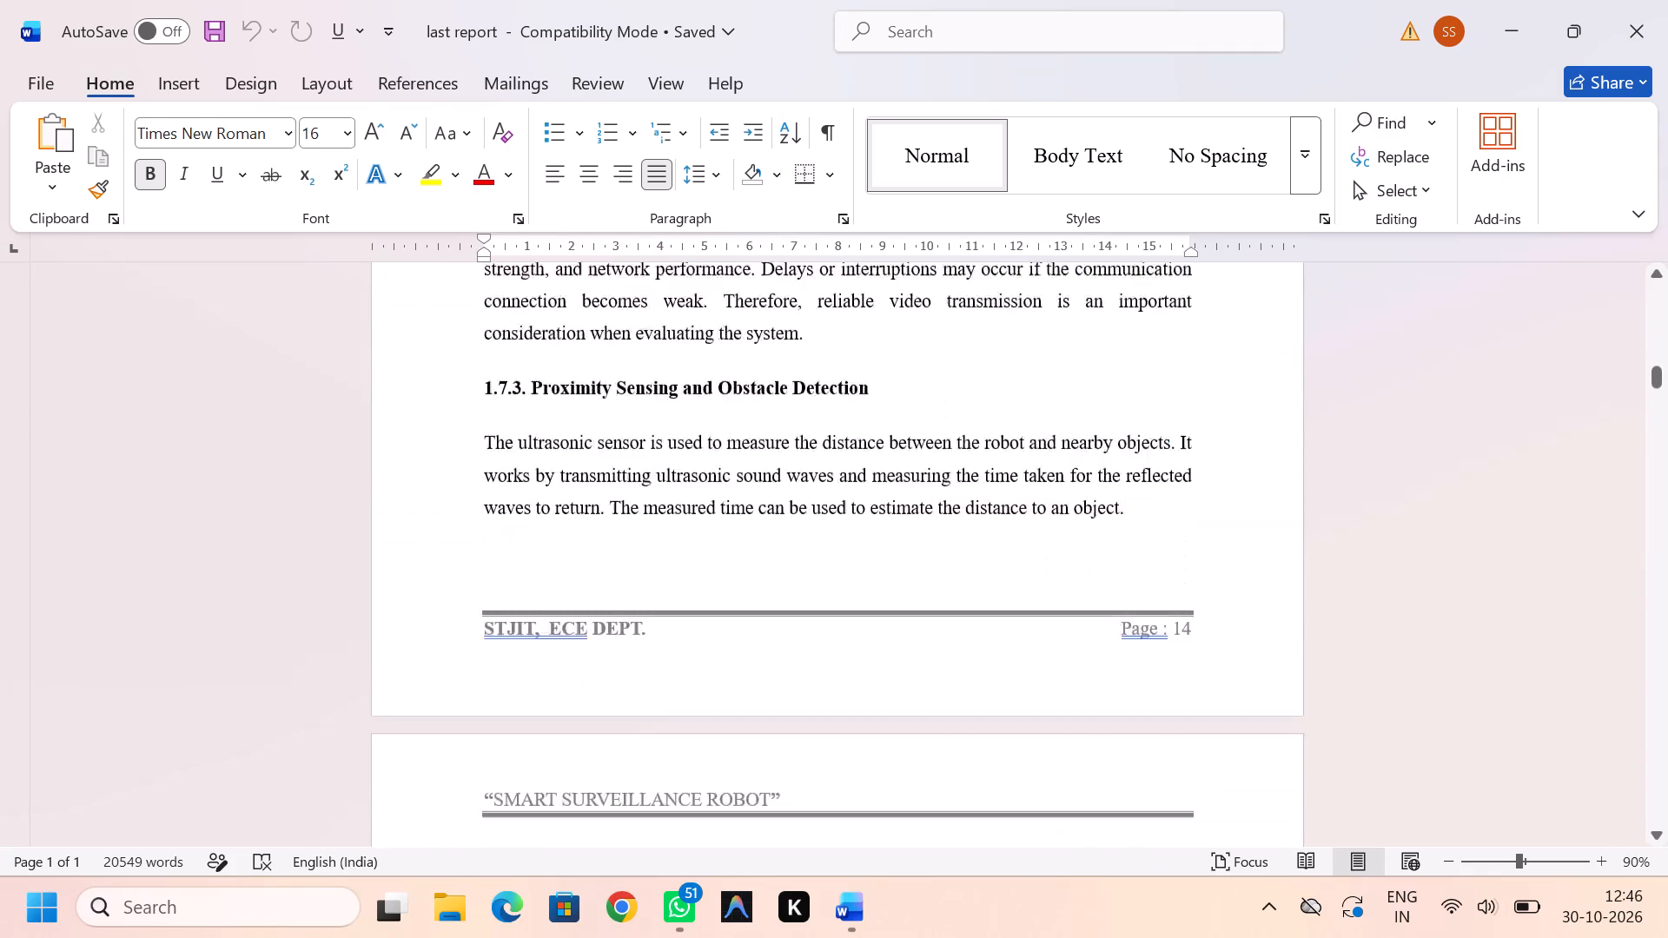
{"action": "scroll", "coordinate": [1067, 360], "scroll_direction": "up", "scroll_amount": 3}
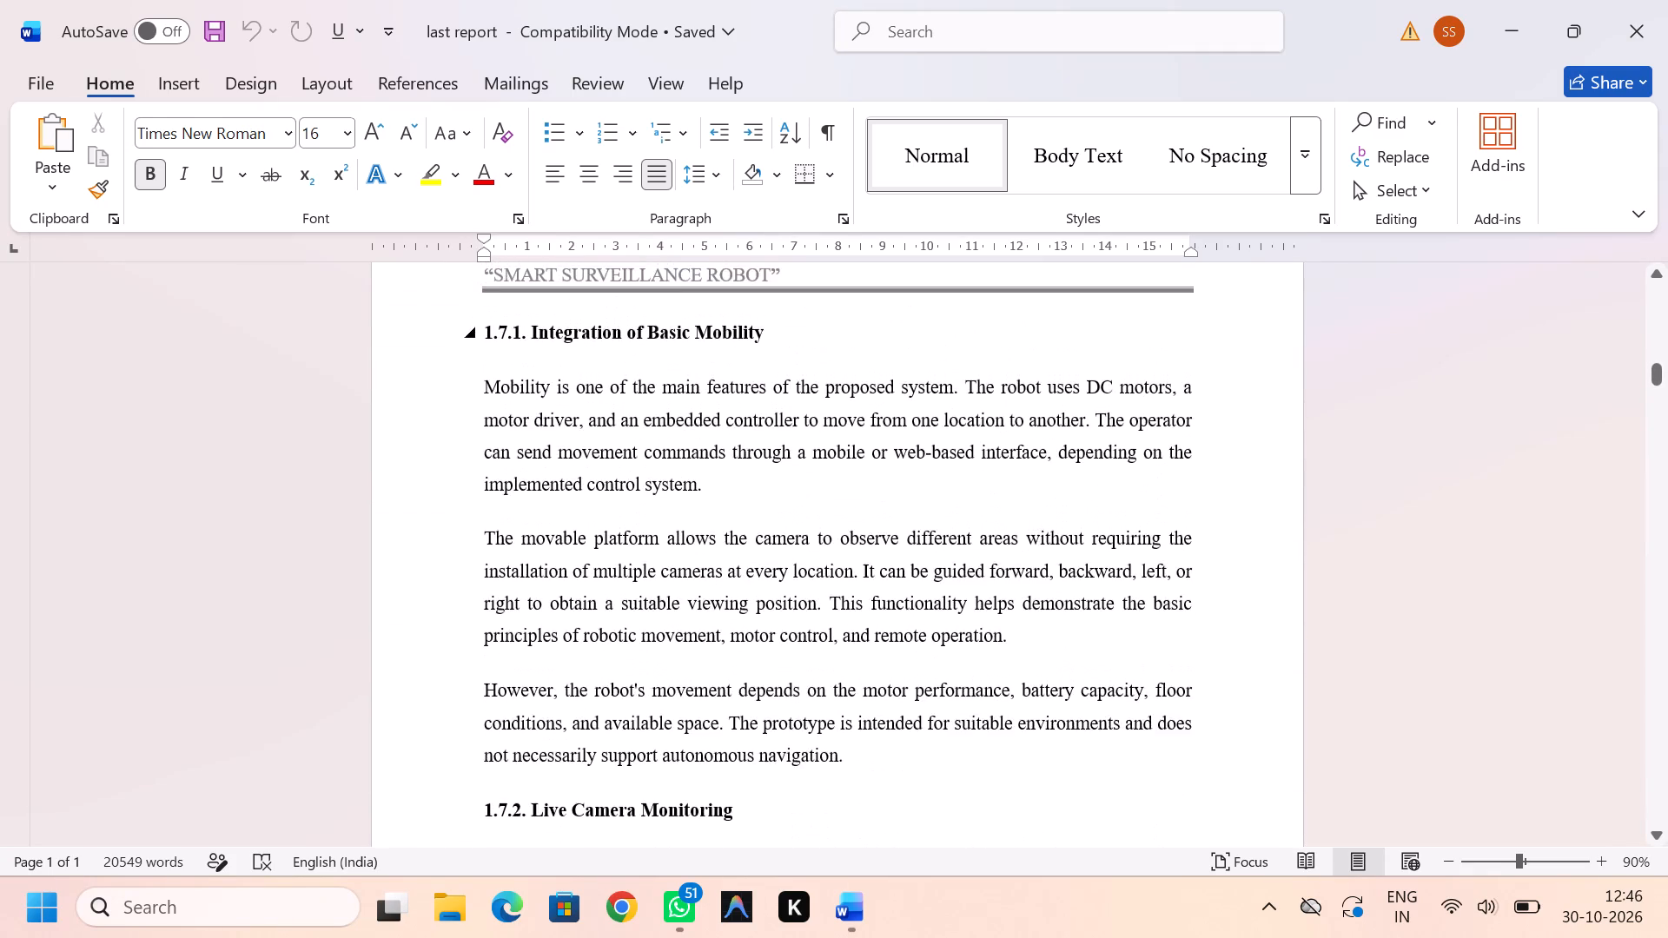
{"action": "scroll", "coordinate": [1067, 360], "scroll_direction": "up", "scroll_amount": 2}
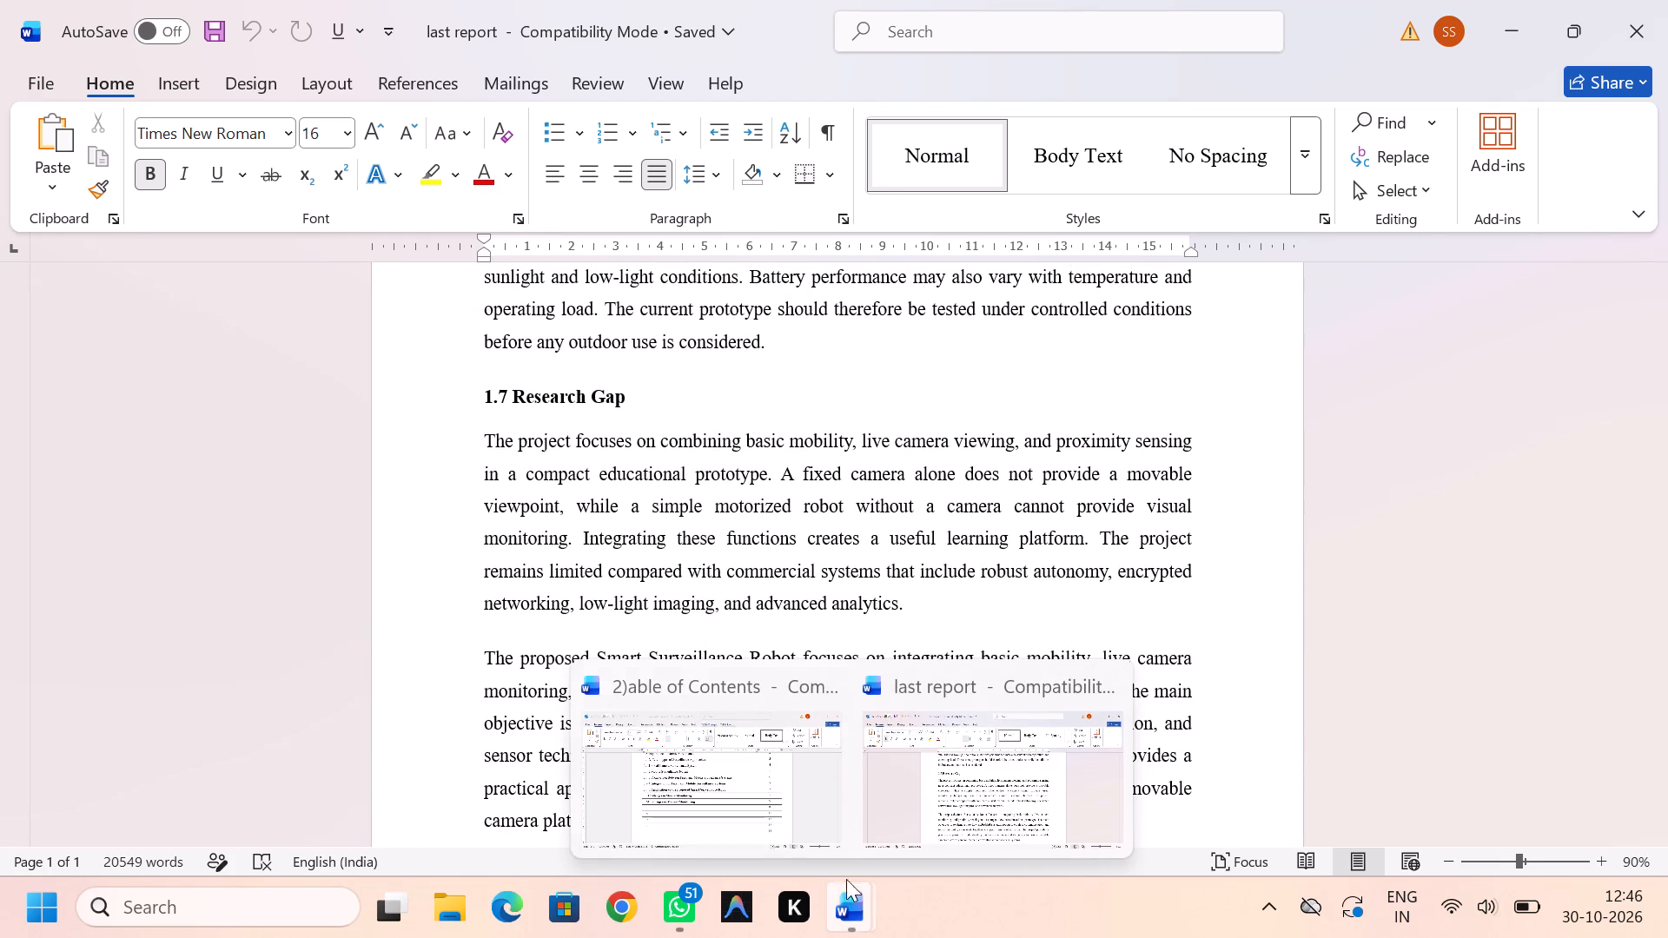
Switch to the table of contents document and review the Chapter 2 to Chapter 6 entries through References and List of Publications.
{"action": "left_click", "coordinate": [804, 803]}
{"action": "scroll", "coordinate": [804, 803], "scroll_direction": "down", "scroll_amount": 2}
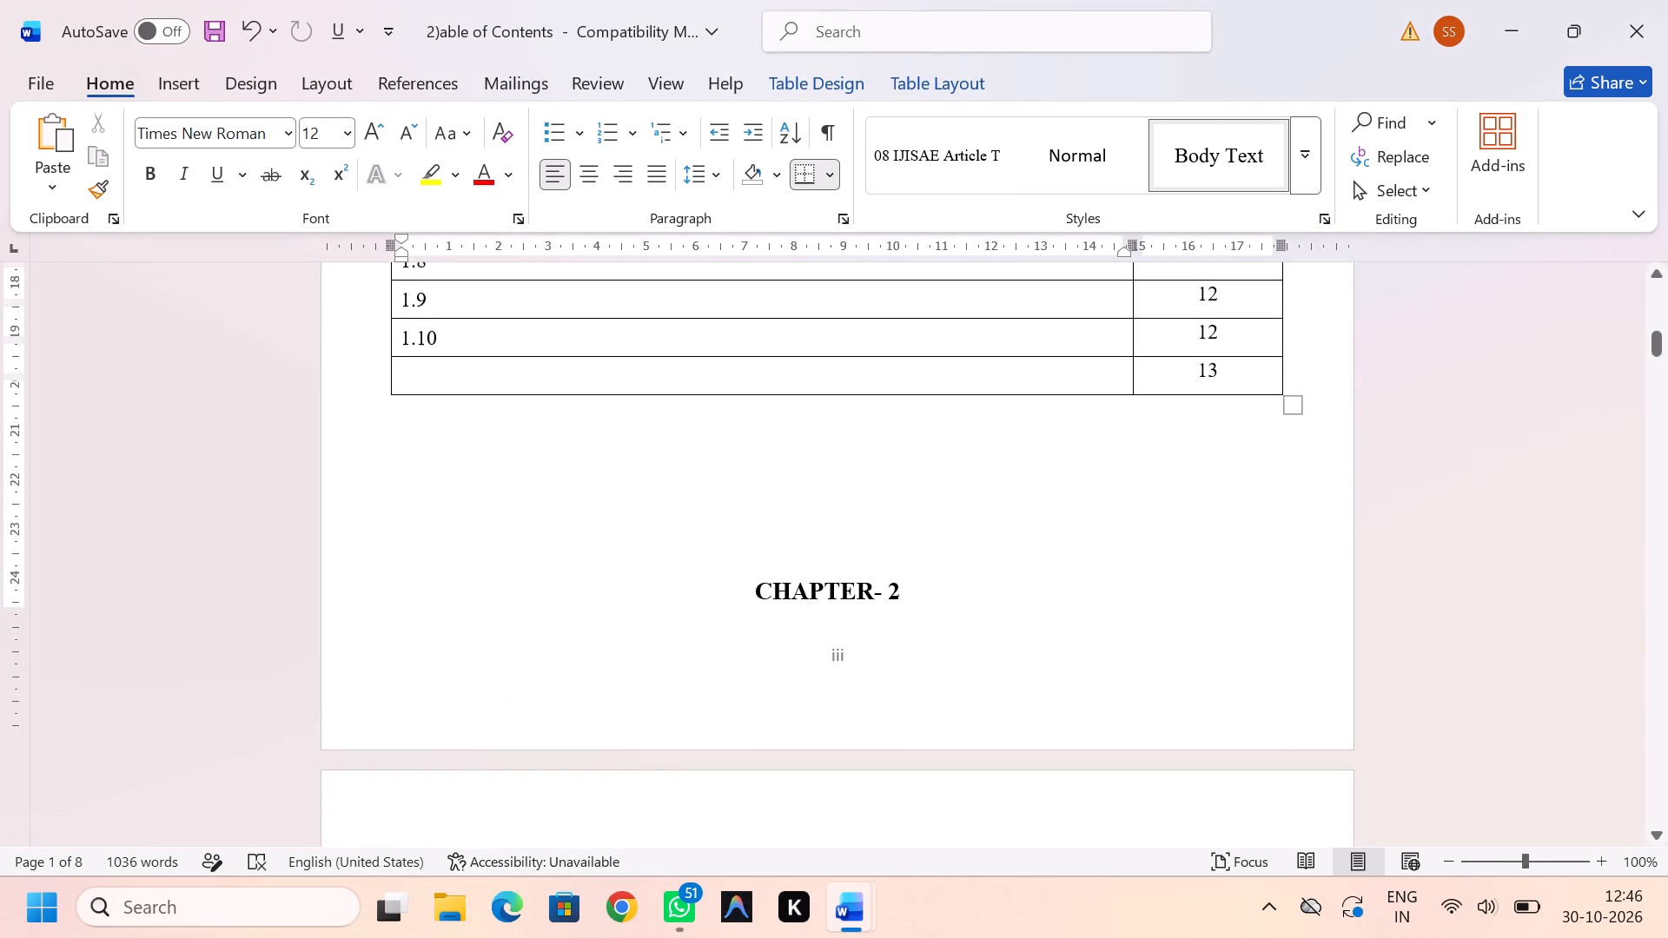
{"action": "scroll", "coordinate": [804, 803], "scroll_direction": "down", "scroll_amount": 4}
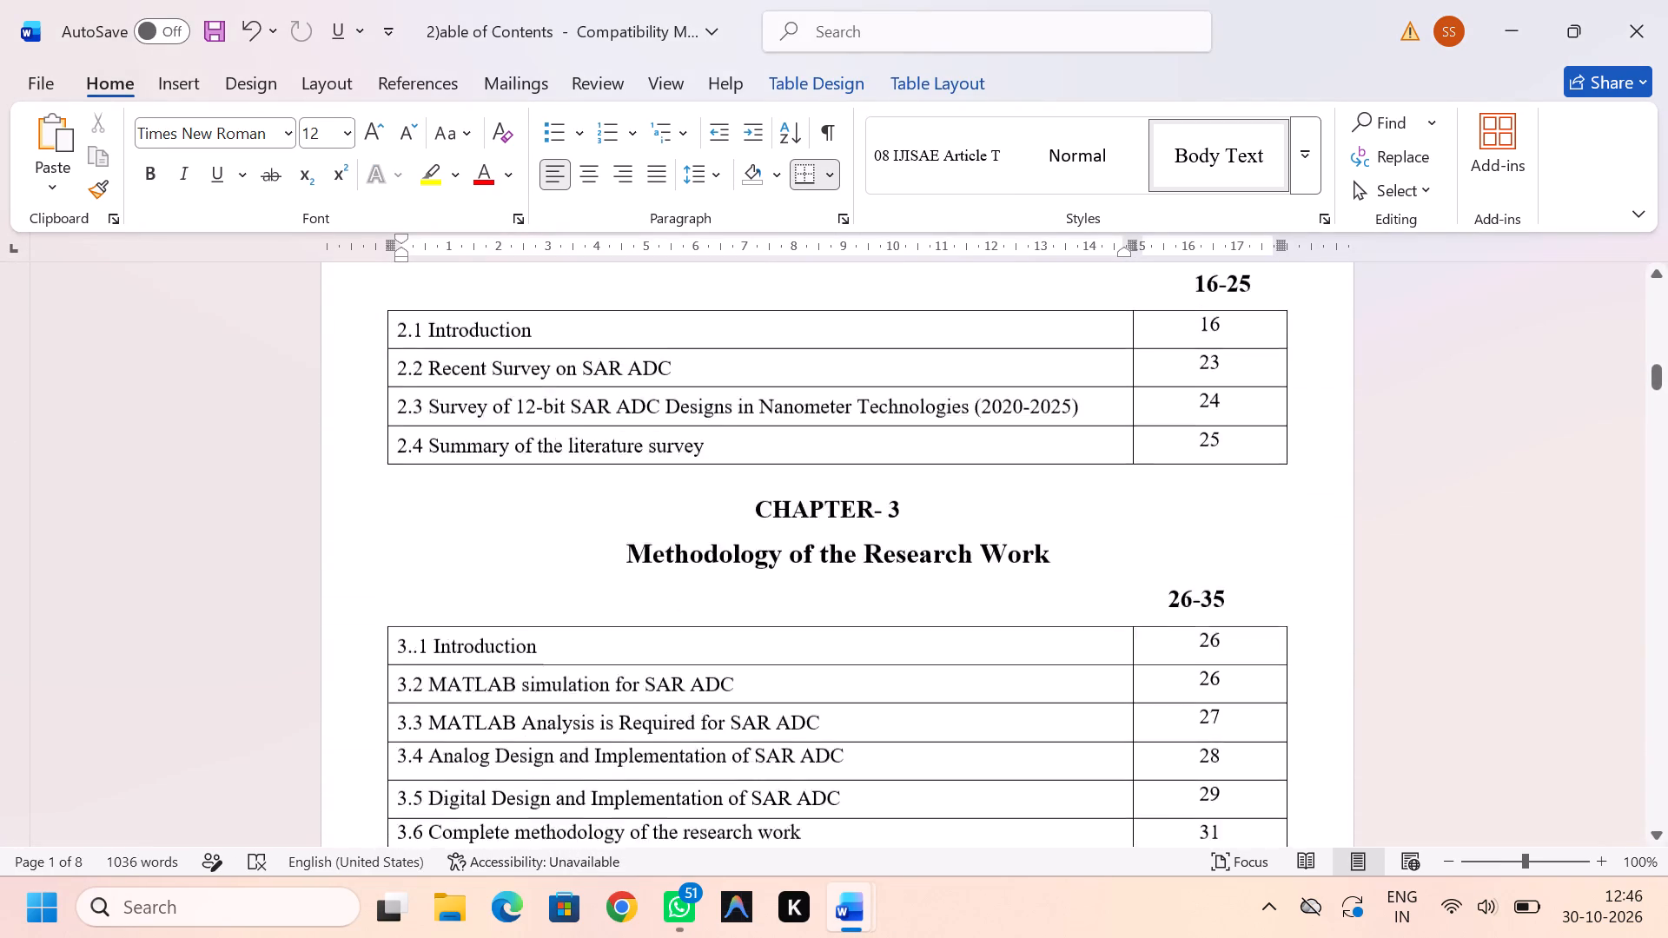
{"action": "scroll", "coordinate": [804, 803], "scroll_direction": "down", "scroll_amount": 4}
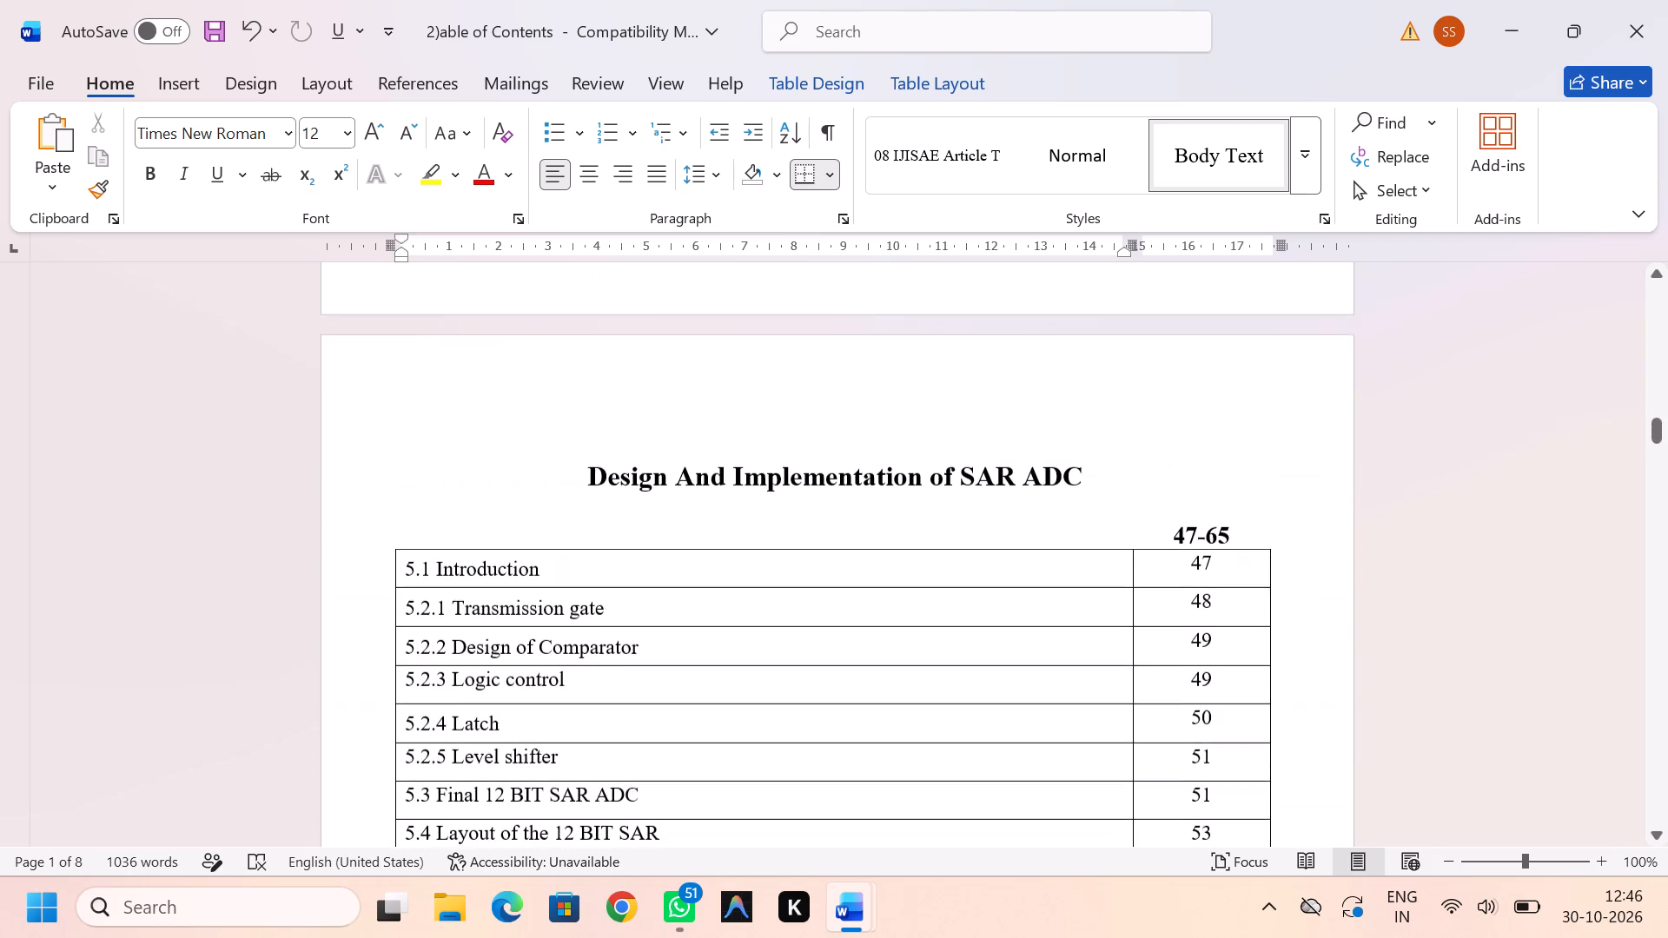
{"action": "scroll", "coordinate": [804, 803], "scroll_direction": "down", "scroll_amount": 2}
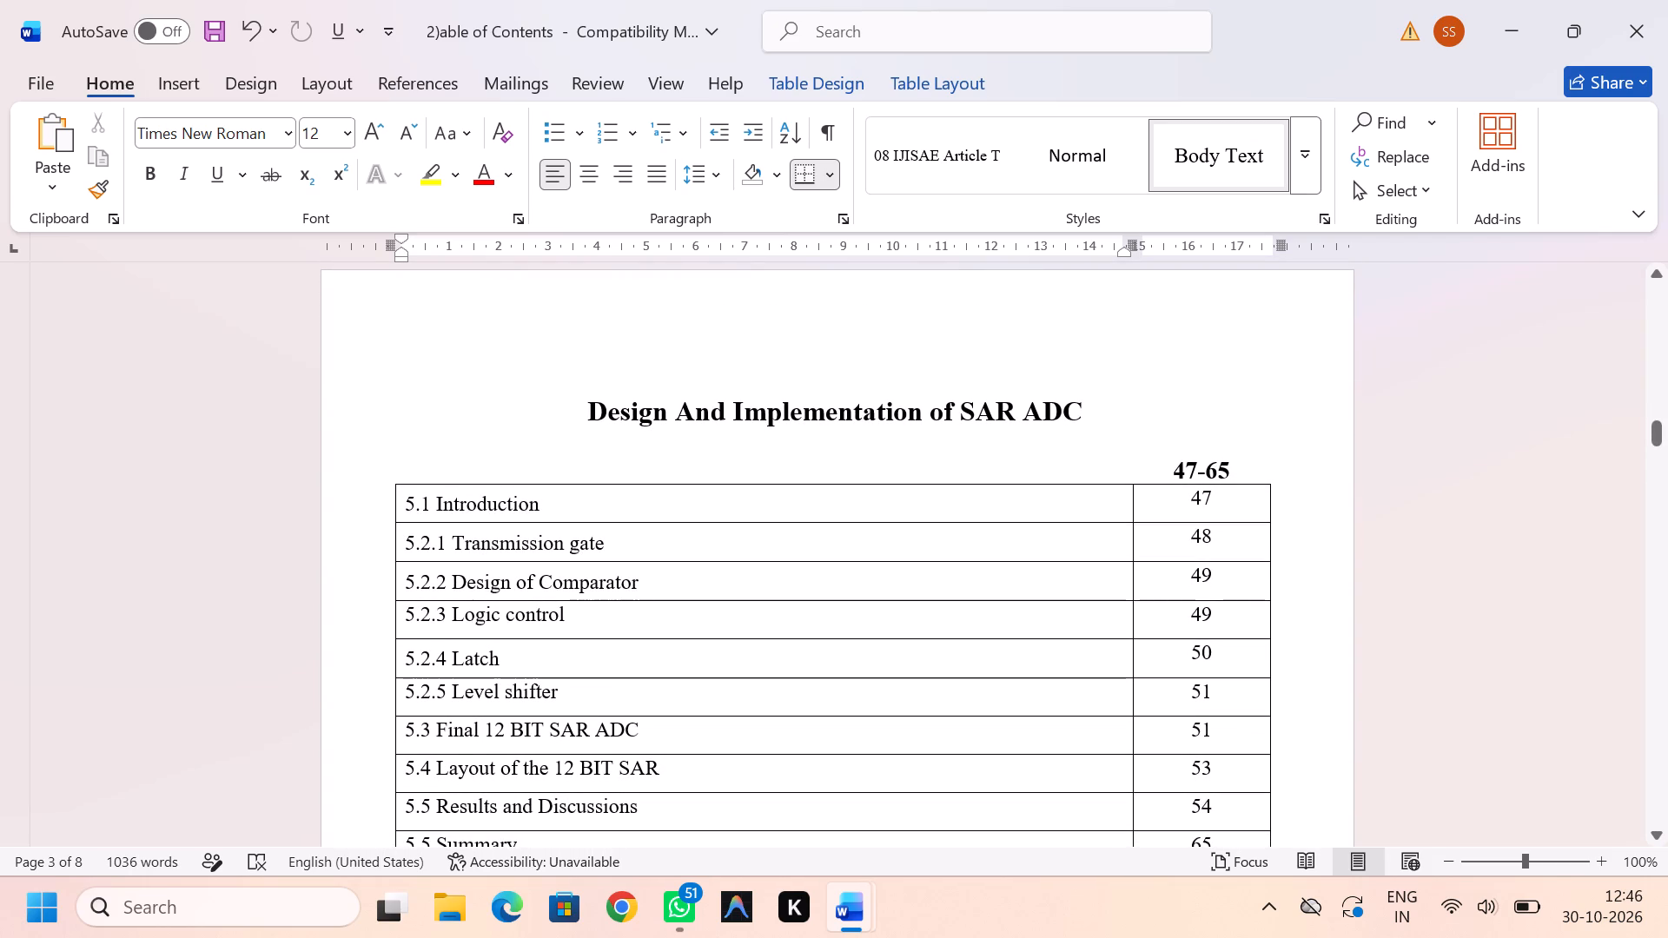
{"action": "scroll", "coordinate": [804, 803], "scroll_direction": "down", "scroll_amount": 1}
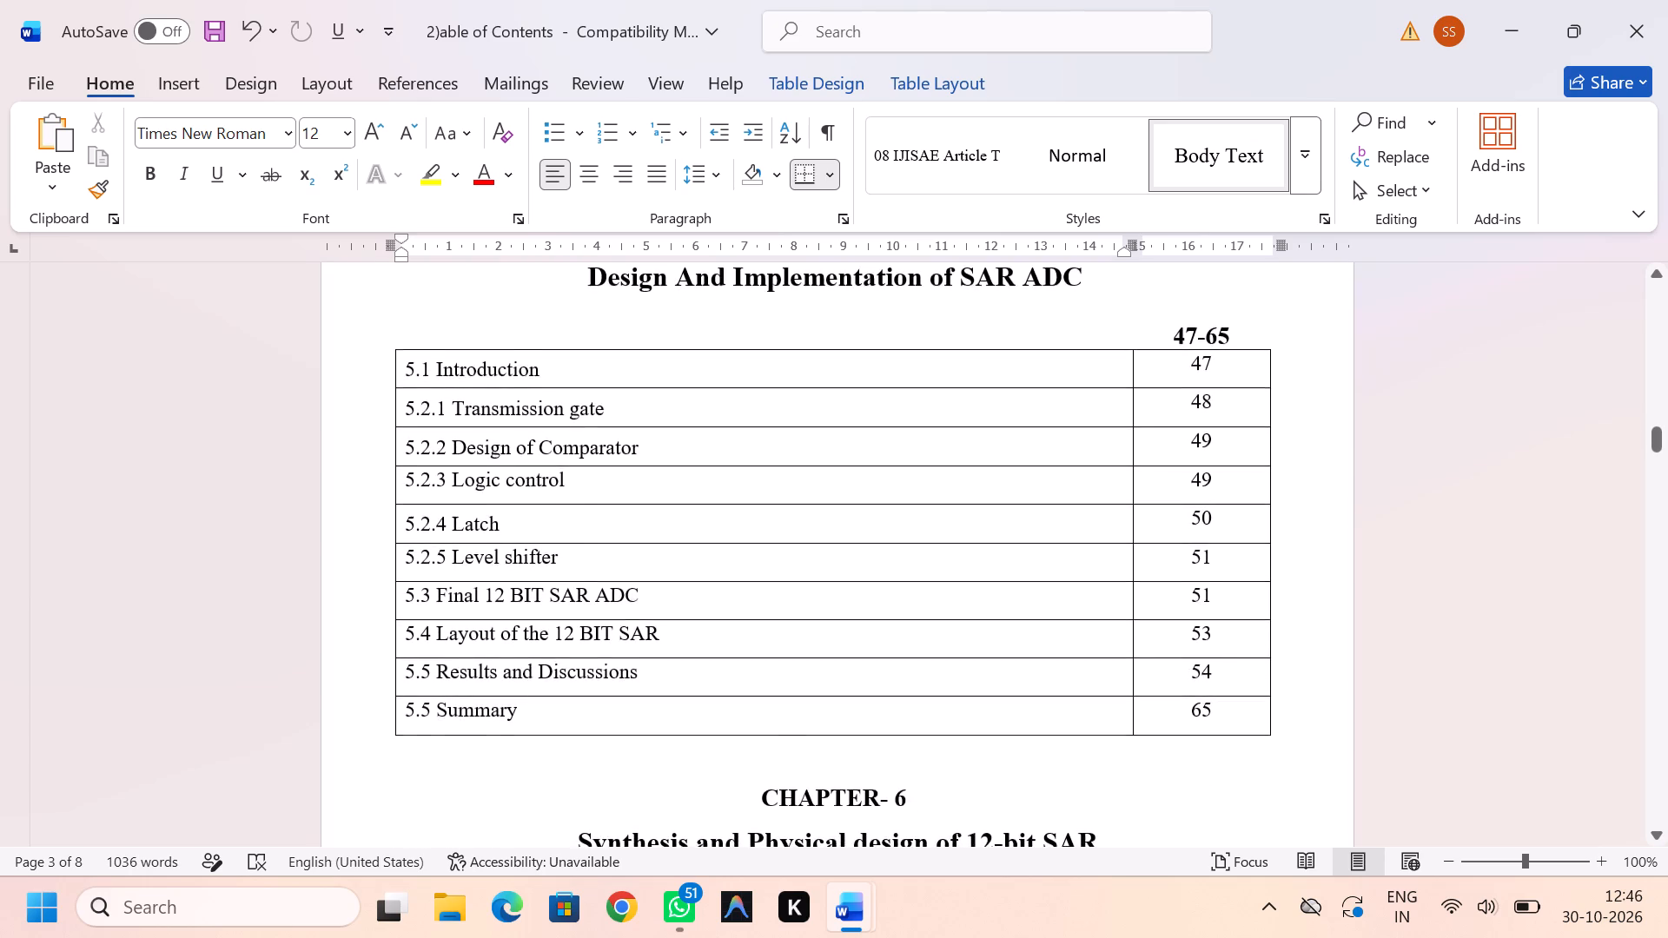
{"action": "scroll", "coordinate": [804, 803], "scroll_direction": "down", "scroll_amount": 2}
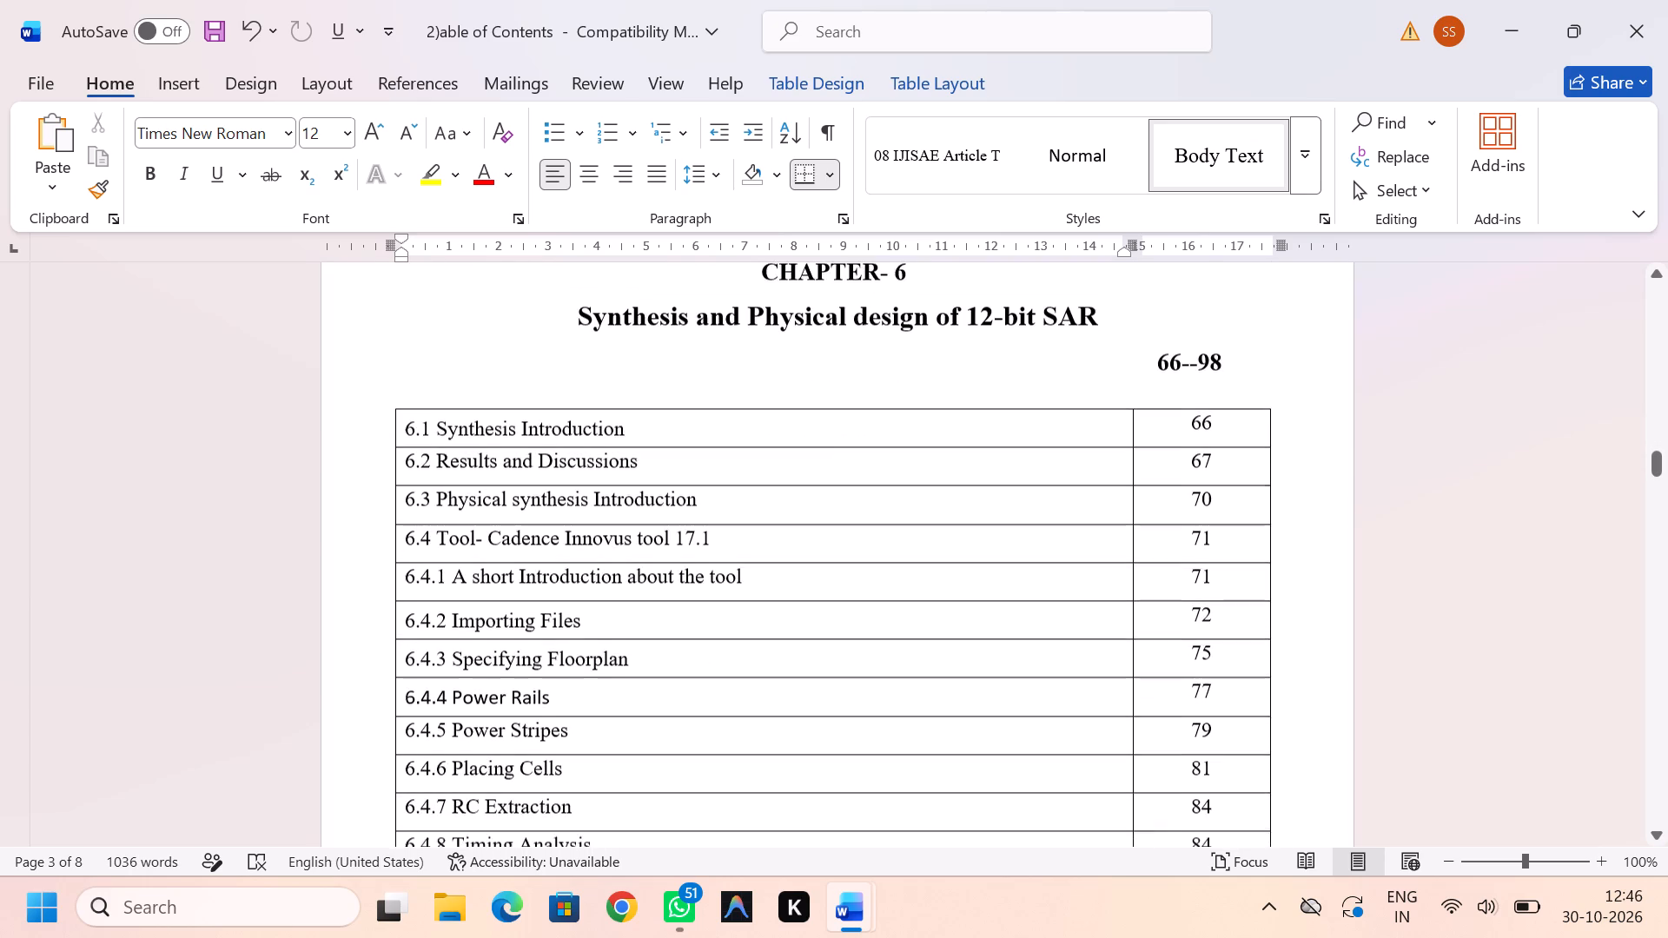
{"action": "scroll", "coordinate": [804, 803], "scroll_direction": "down", "scroll_amount": 1}
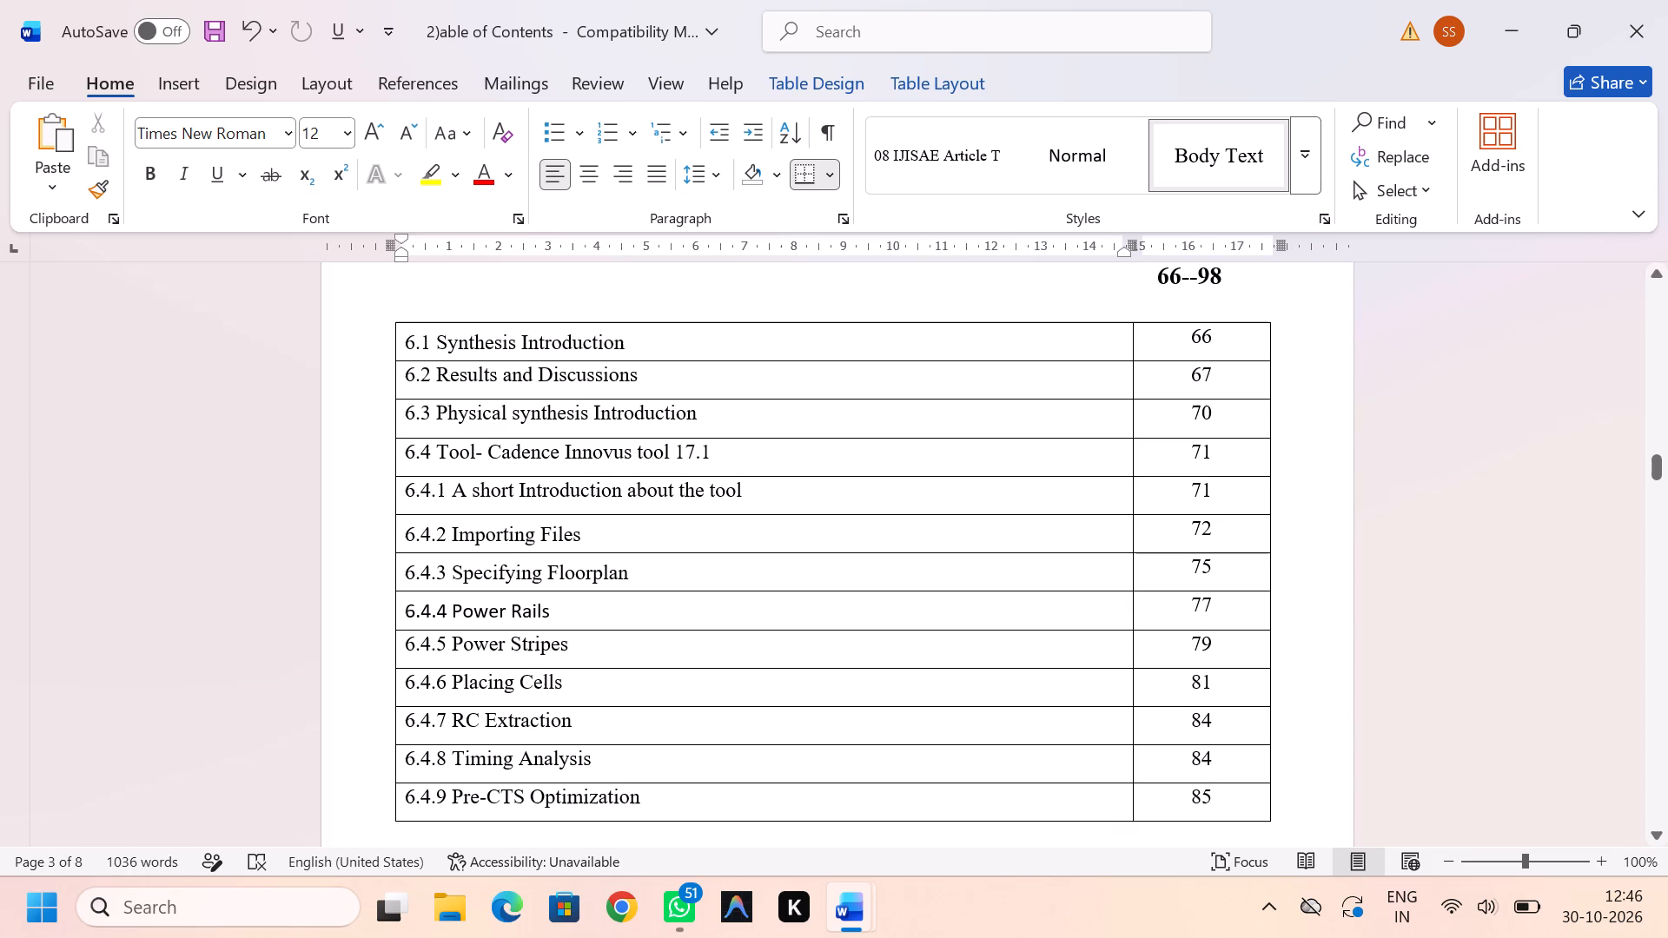
{"action": "scroll", "coordinate": [804, 803], "scroll_direction": "up", "scroll_amount": 1}
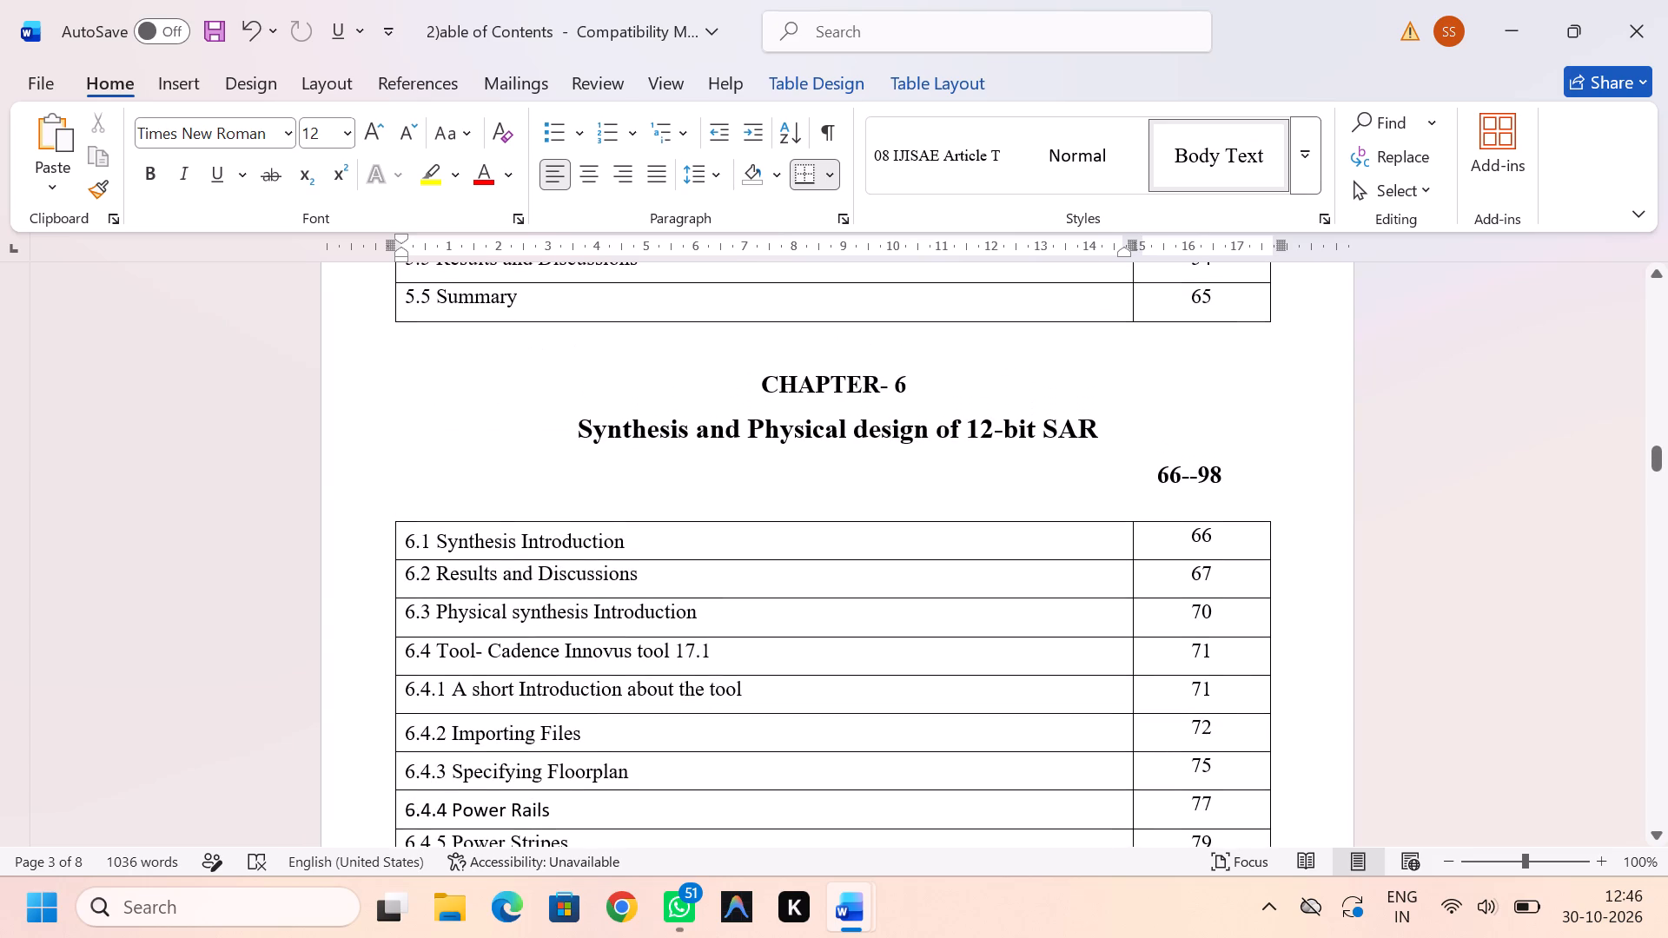
{"action": "scroll", "coordinate": [804, 803], "scroll_direction": "up", "scroll_amount": 1}
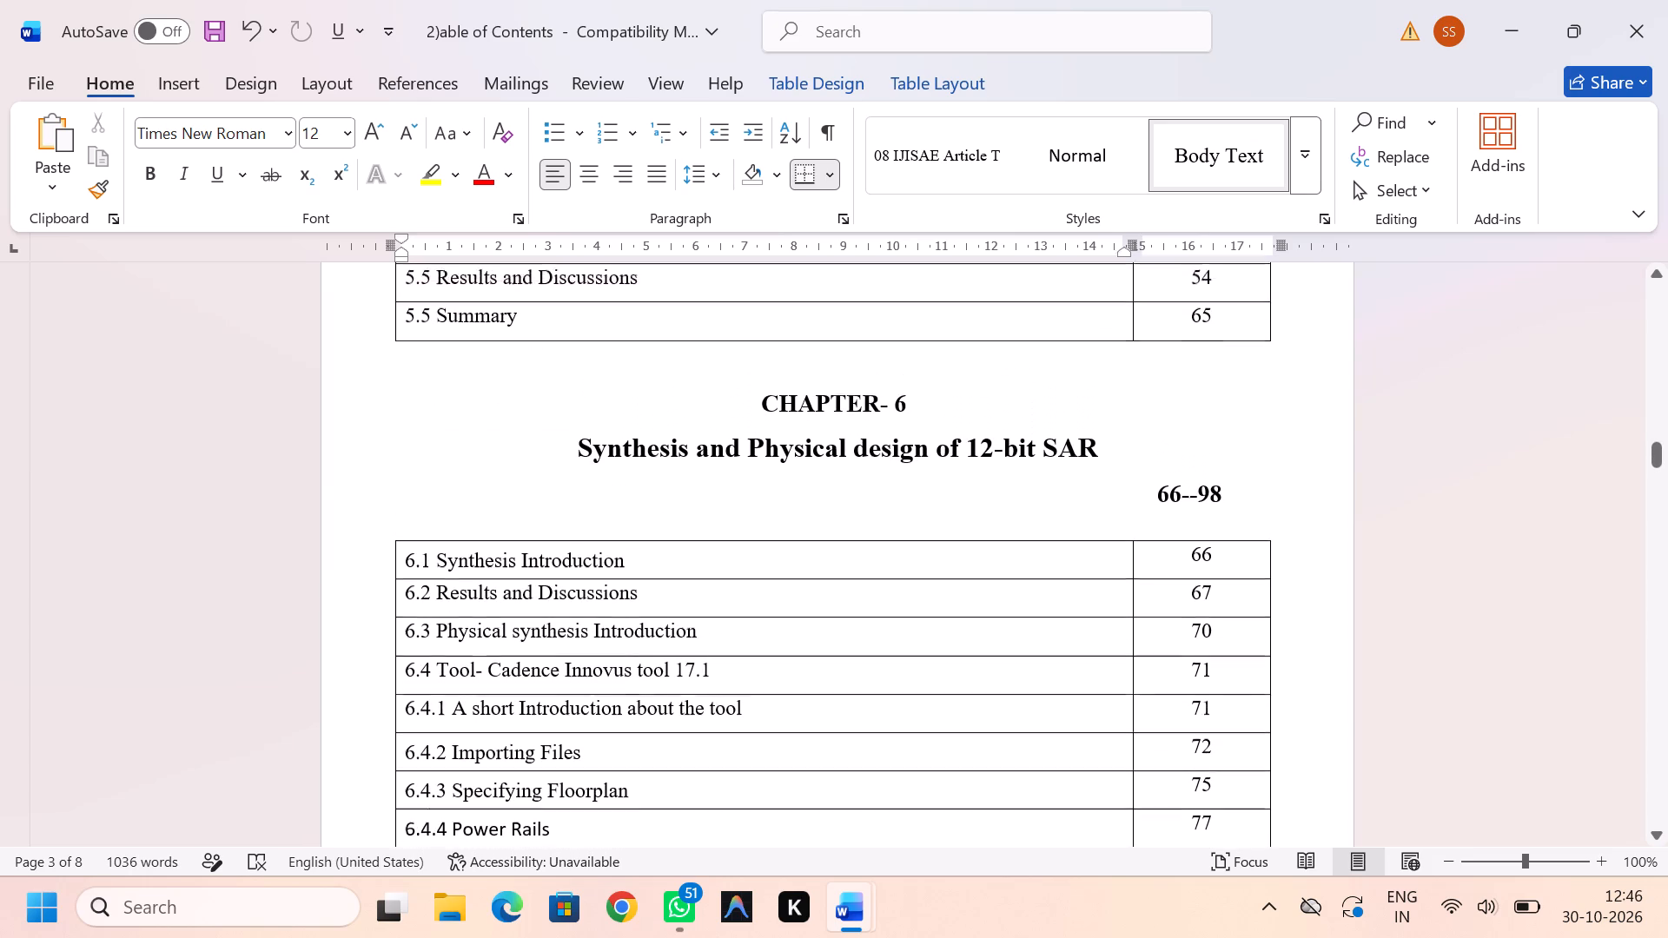
{"action": "scroll", "coordinate": [804, 803], "scroll_direction": "up", "scroll_amount": 3}
{"action": "scroll", "coordinate": [804, 803], "scroll_direction": "down", "scroll_amount": 1}
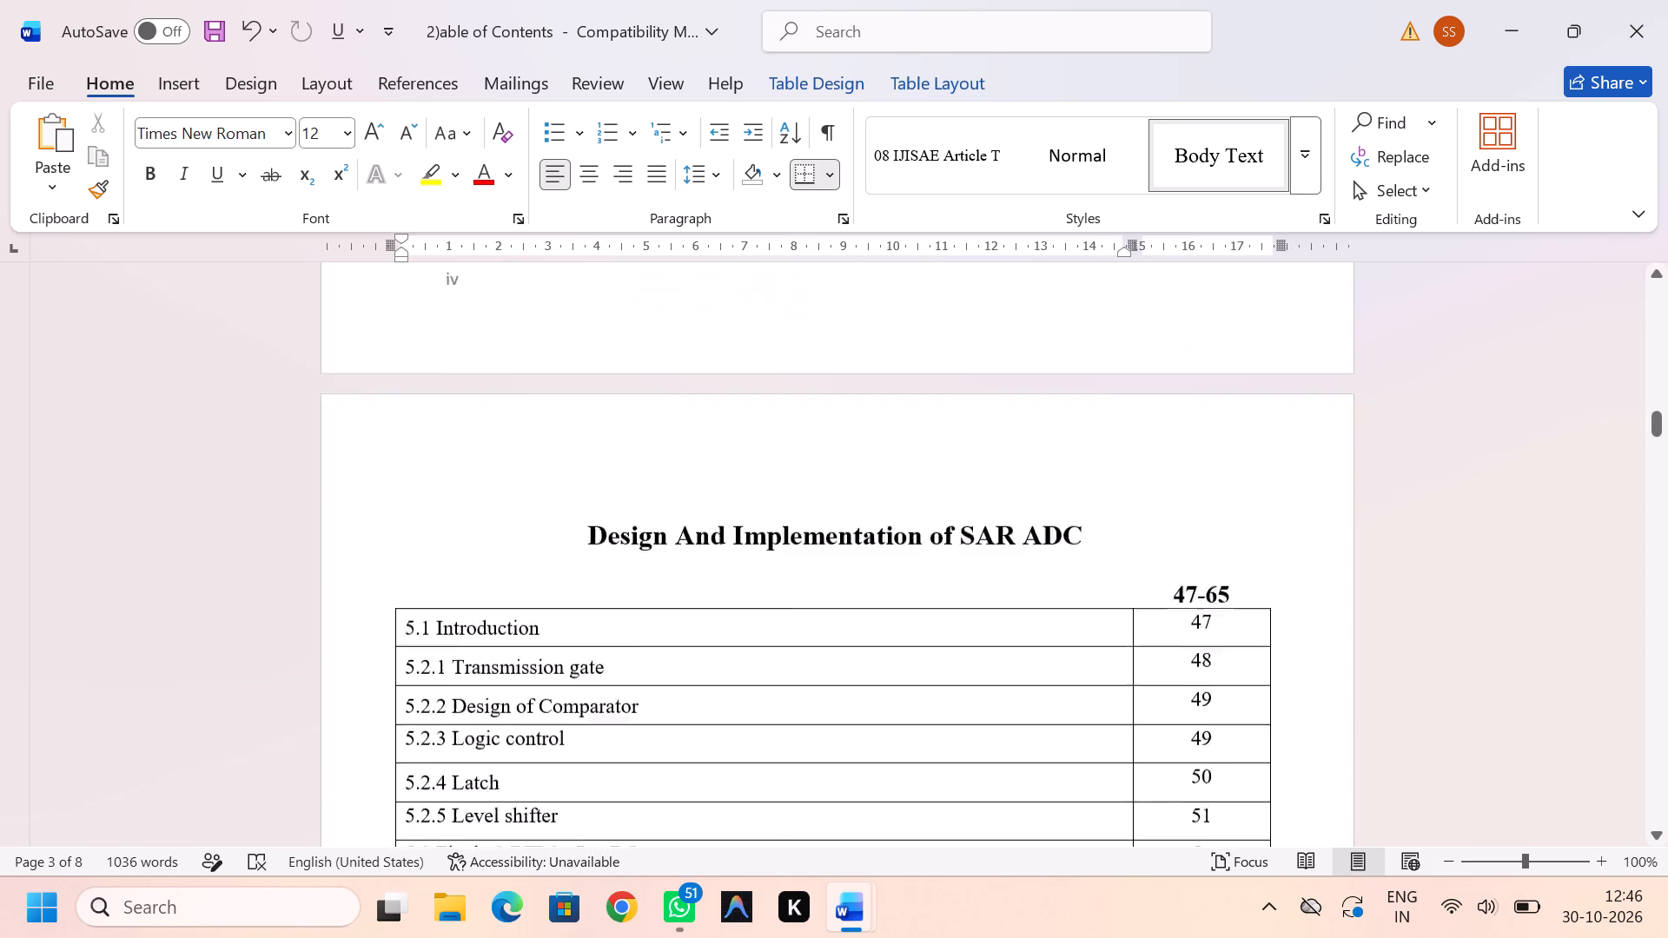
{"action": "scroll", "coordinate": [804, 803], "scroll_direction": "down", "scroll_amount": 2}
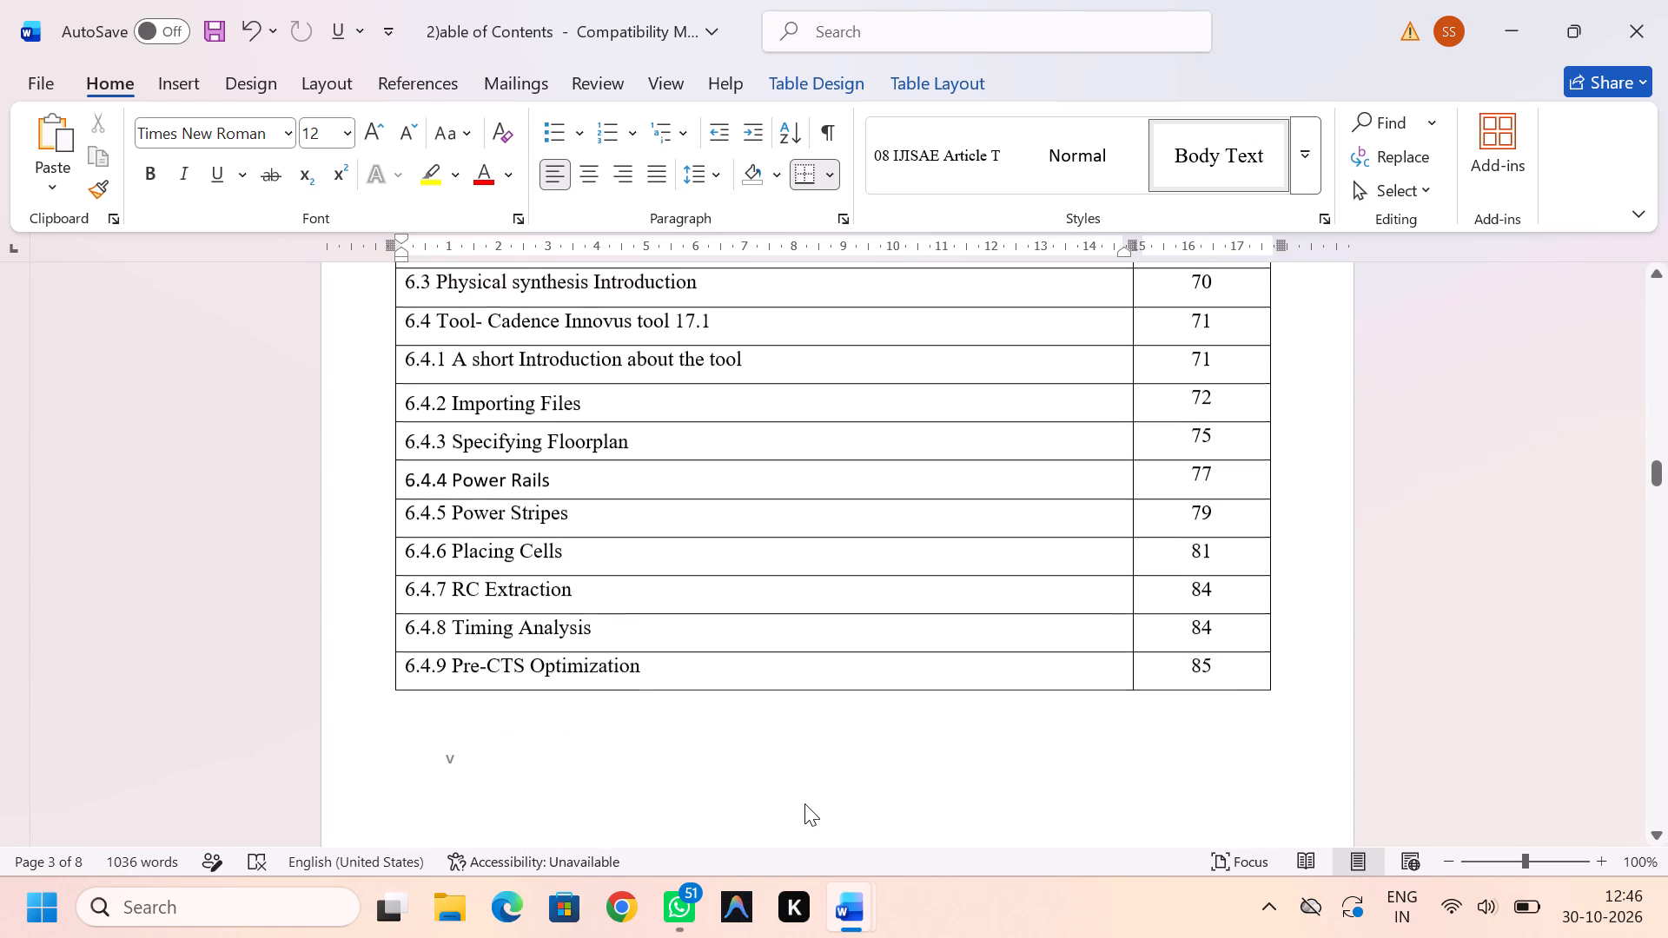
{"action": "scroll", "coordinate": [804, 803], "scroll_direction": "down", "scroll_amount": 4}
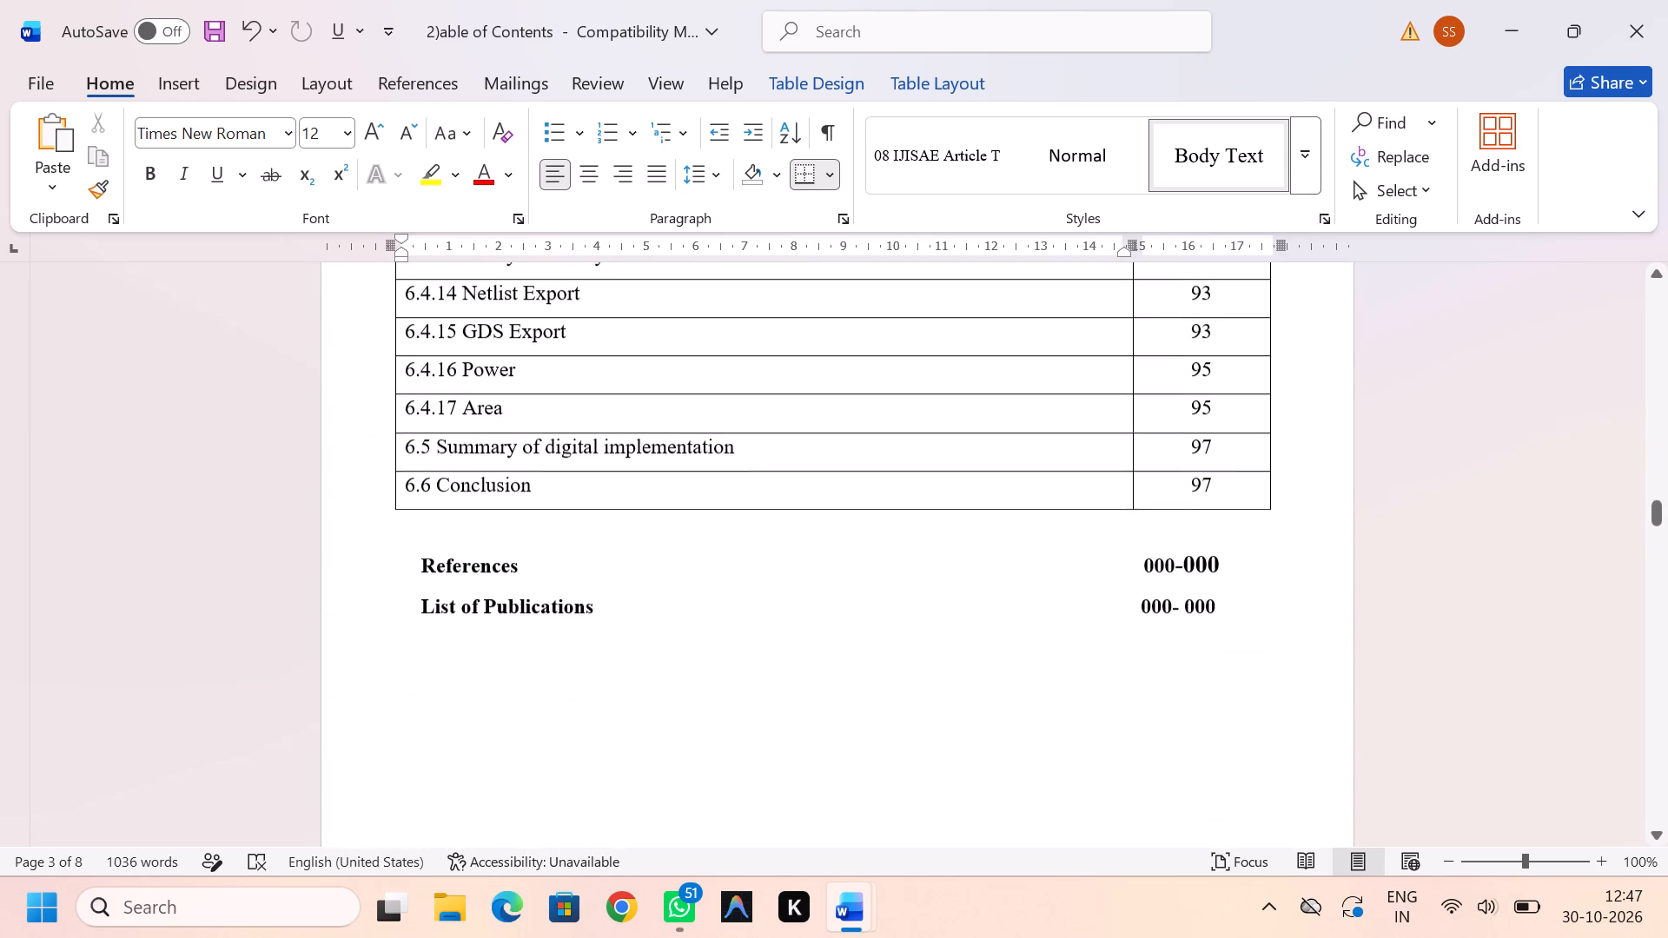
{"action": "scroll", "coordinate": [804, 803], "scroll_direction": "down", "scroll_amount": 1}
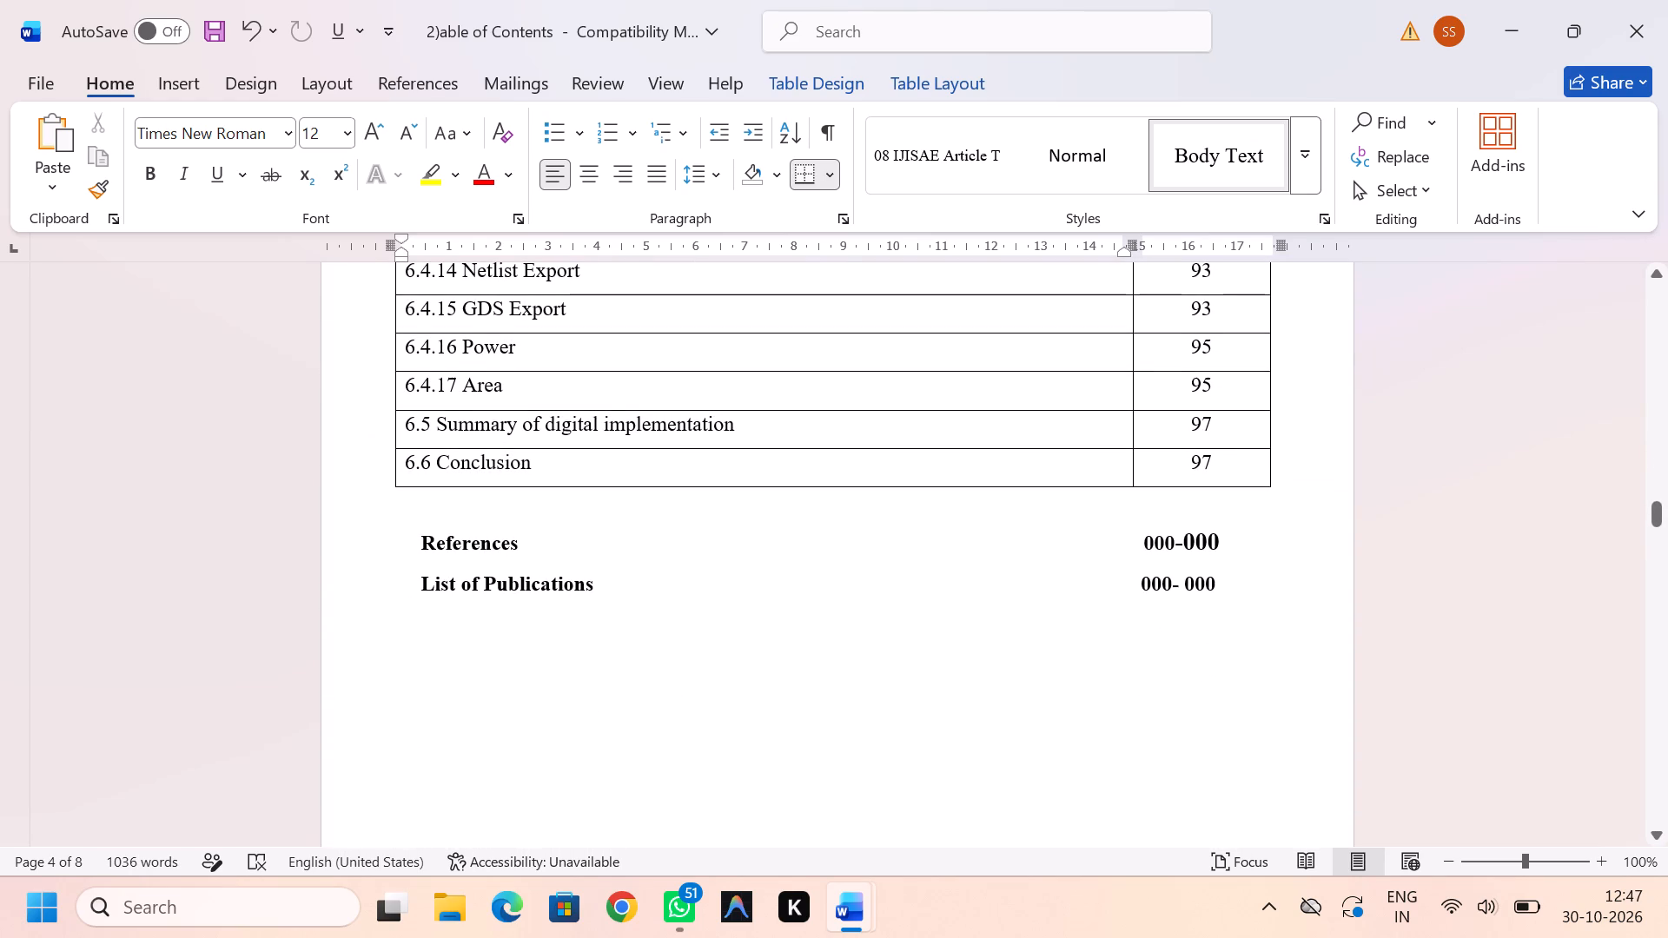
Review the list of figures entries for all chapters through to the start of the list of tables.
{"action": "scroll", "coordinate": [804, 803], "scroll_direction": "down", "scroll_amount": 7}
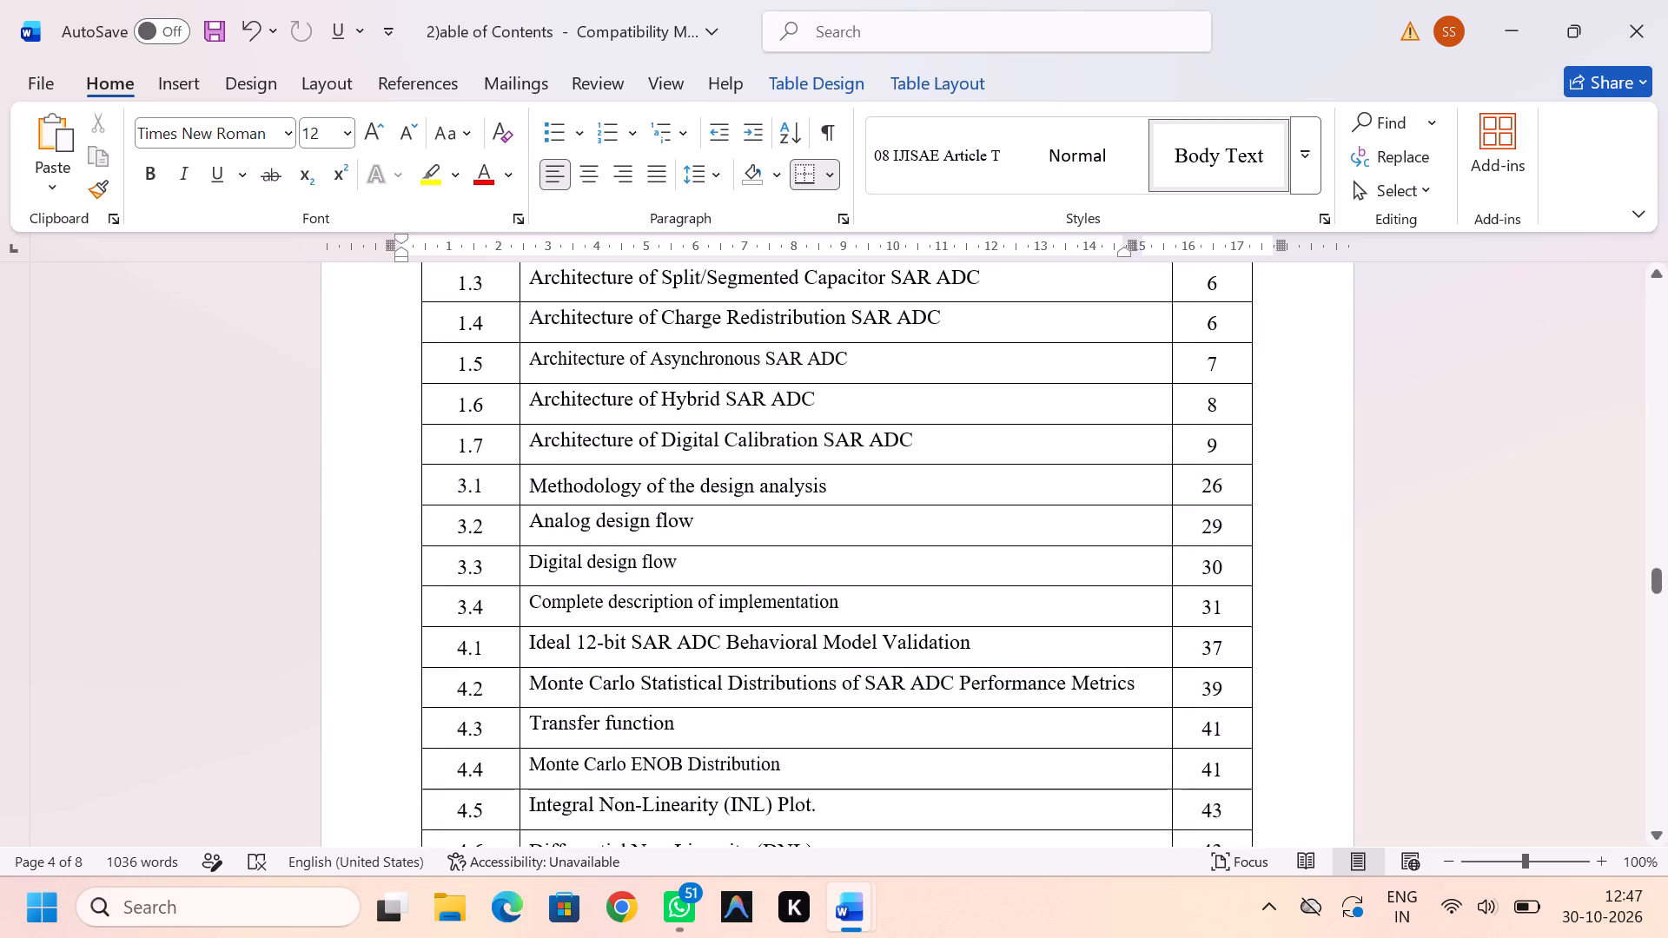
{"action": "scroll", "coordinate": [804, 803], "scroll_direction": "down", "scroll_amount": 4}
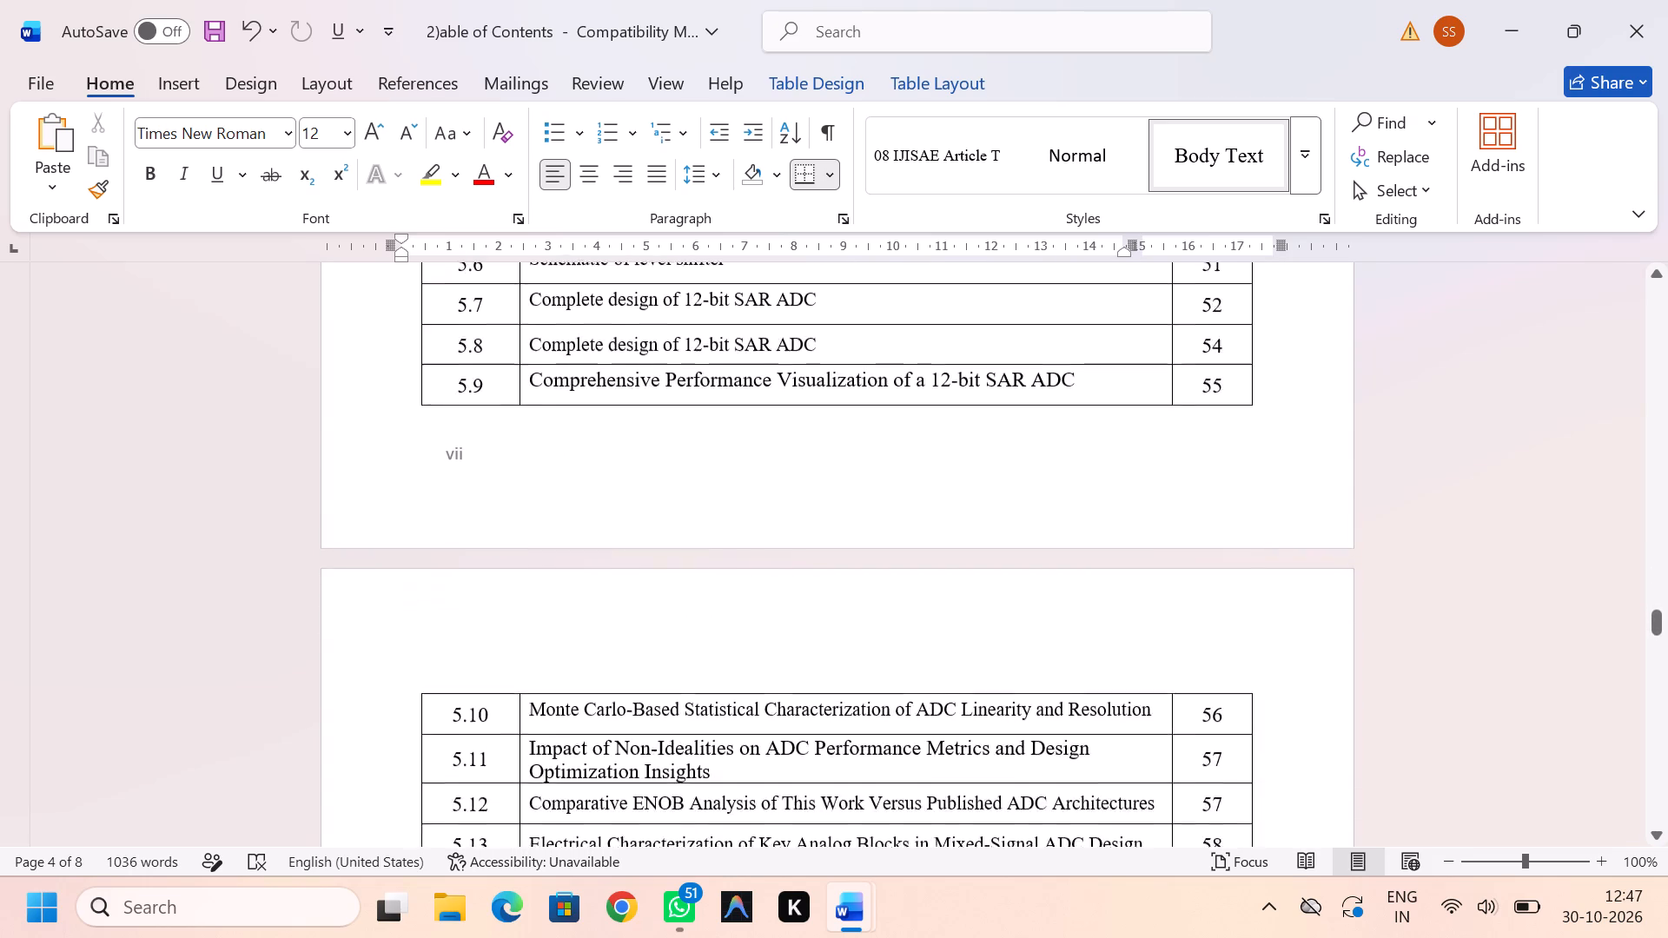
{"action": "scroll", "coordinate": [804, 803], "scroll_direction": "down", "scroll_amount": 1}
{"action": "scroll", "coordinate": [804, 803], "scroll_direction": "up", "scroll_amount": 1}
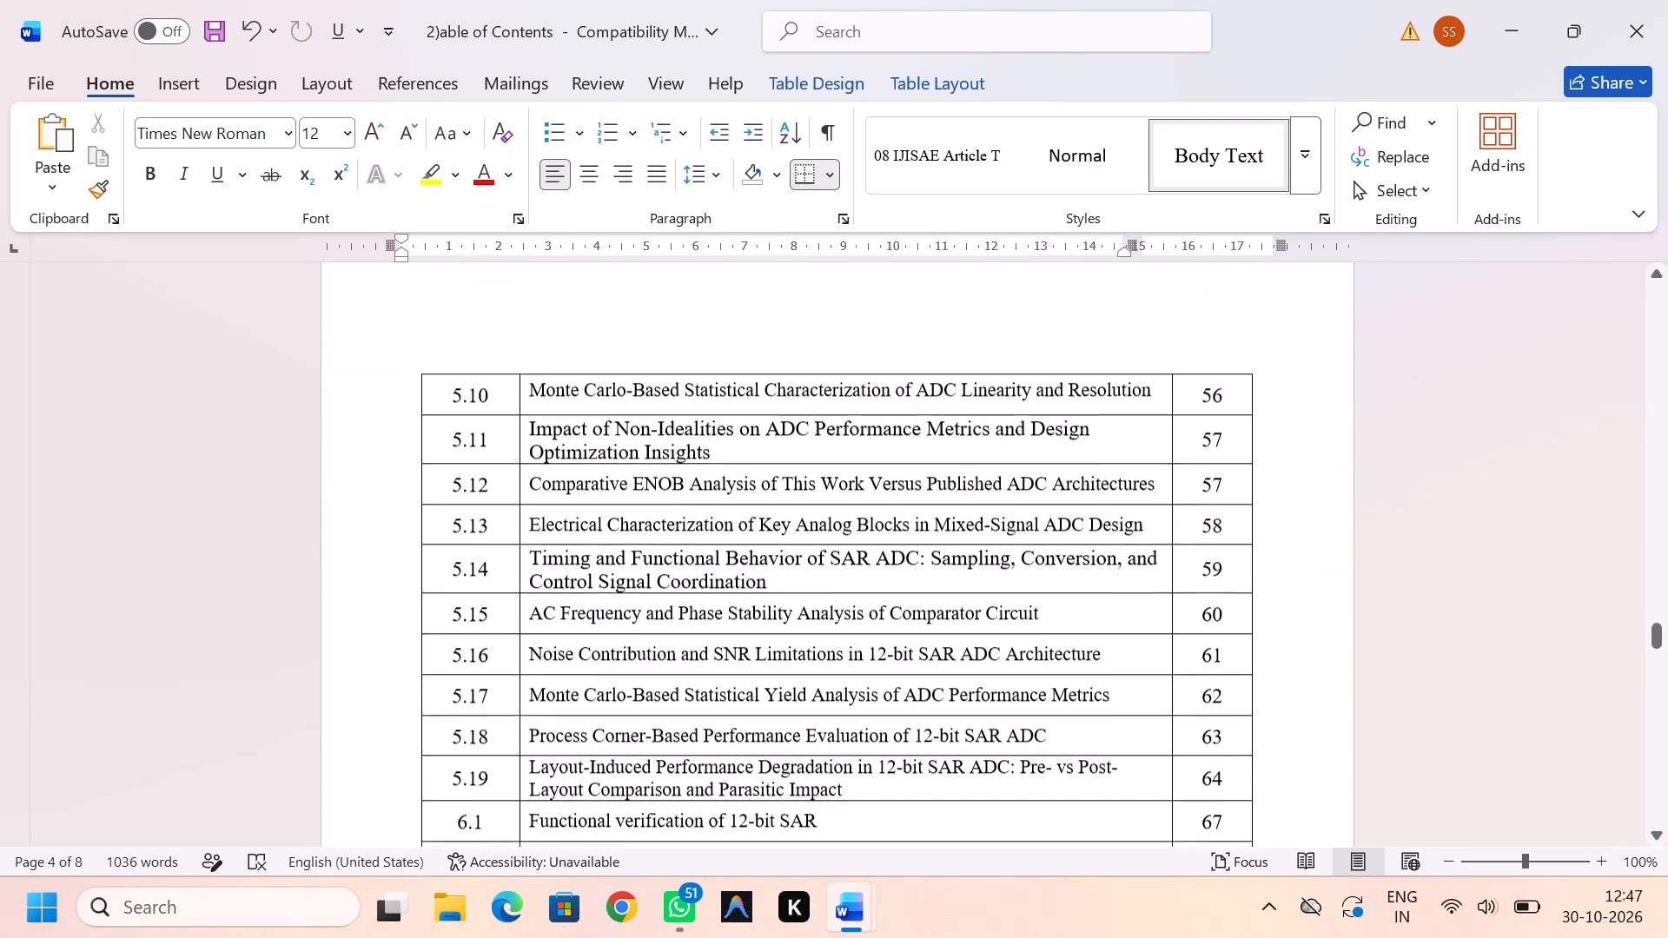
{"action": "scroll", "coordinate": [804, 803], "scroll_direction": "up", "scroll_amount": 1}
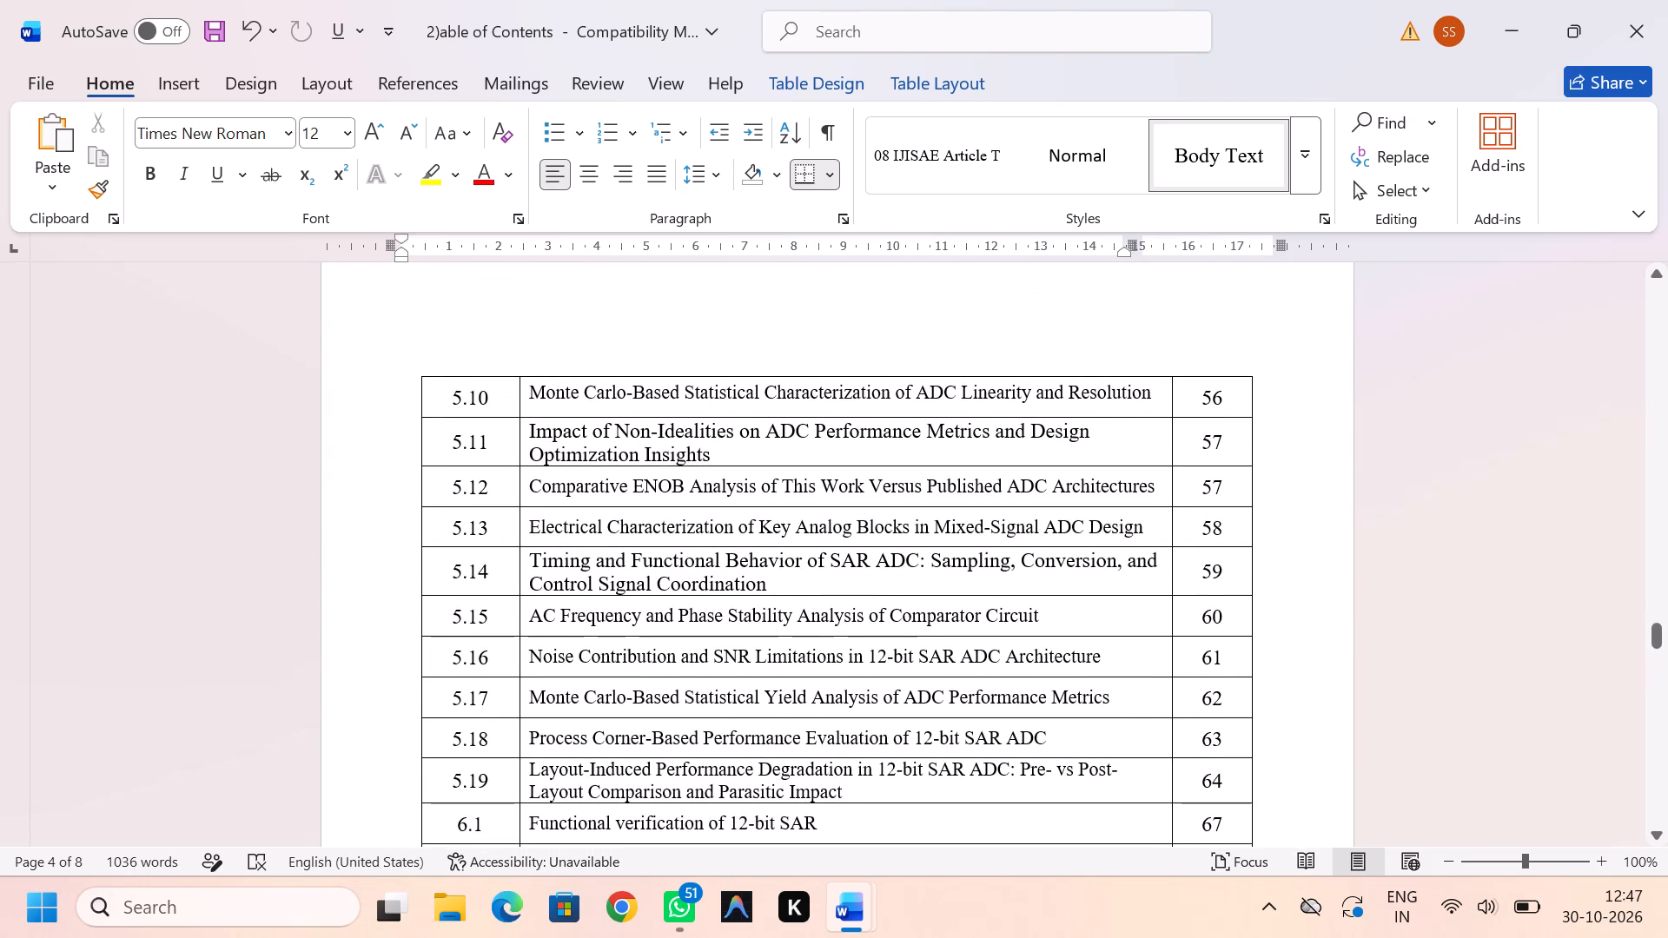
{"action": "scroll", "coordinate": [804, 803], "scroll_direction": "down", "scroll_amount": 3}
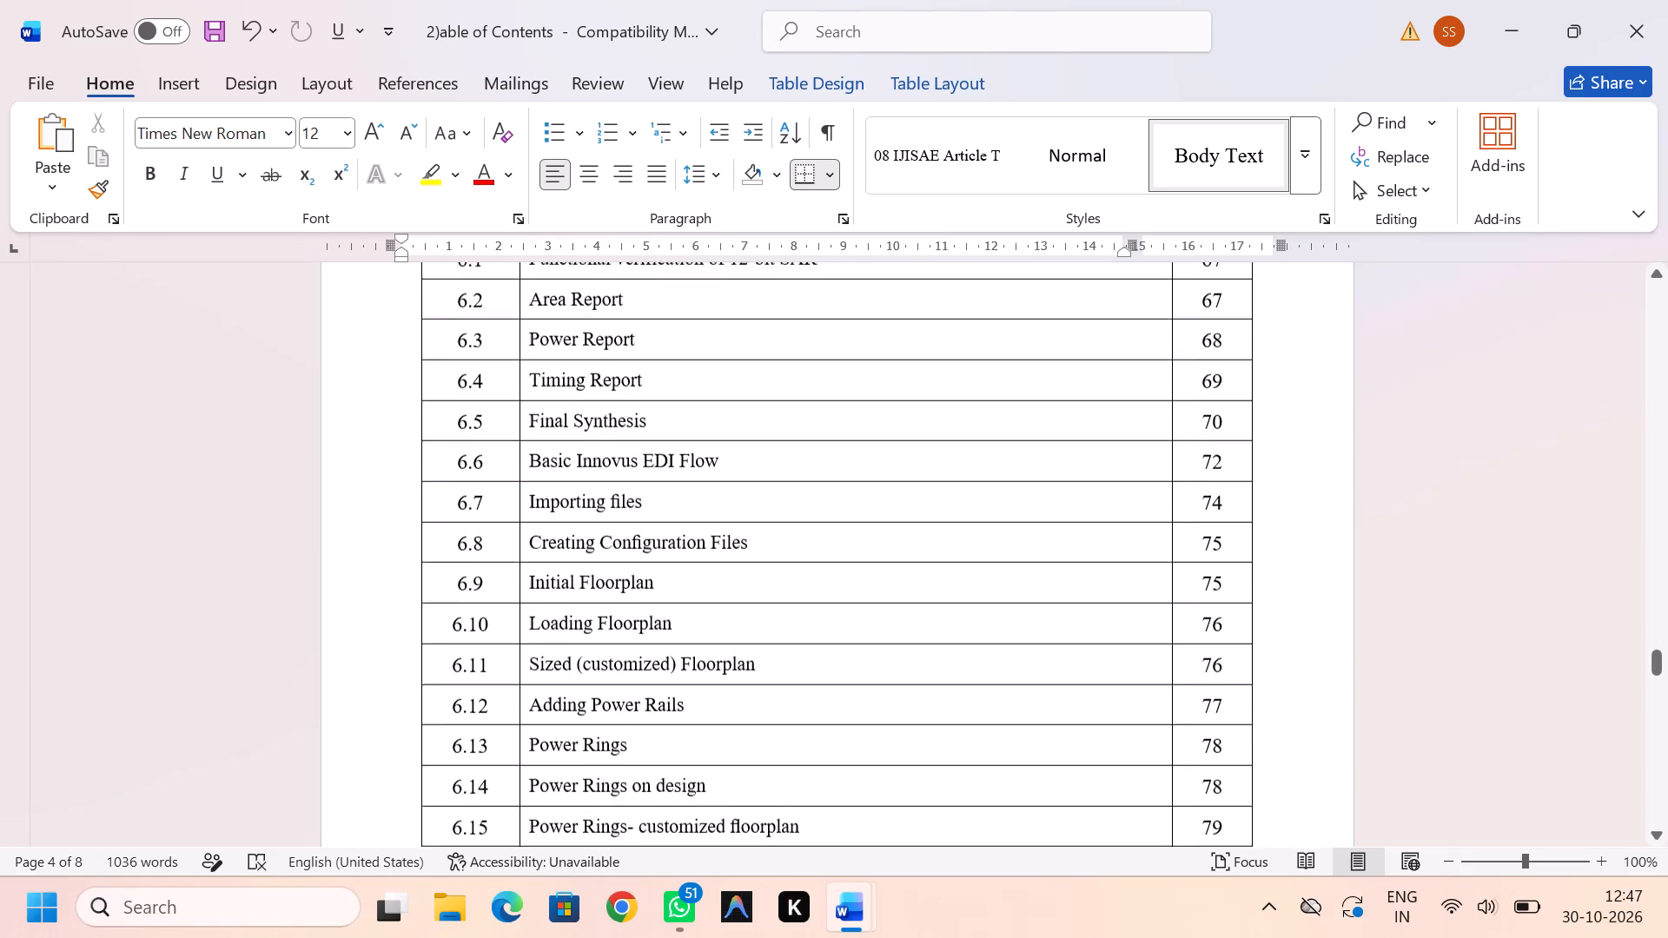
{"action": "scroll", "coordinate": [804, 803], "scroll_direction": "down", "scroll_amount": 3}
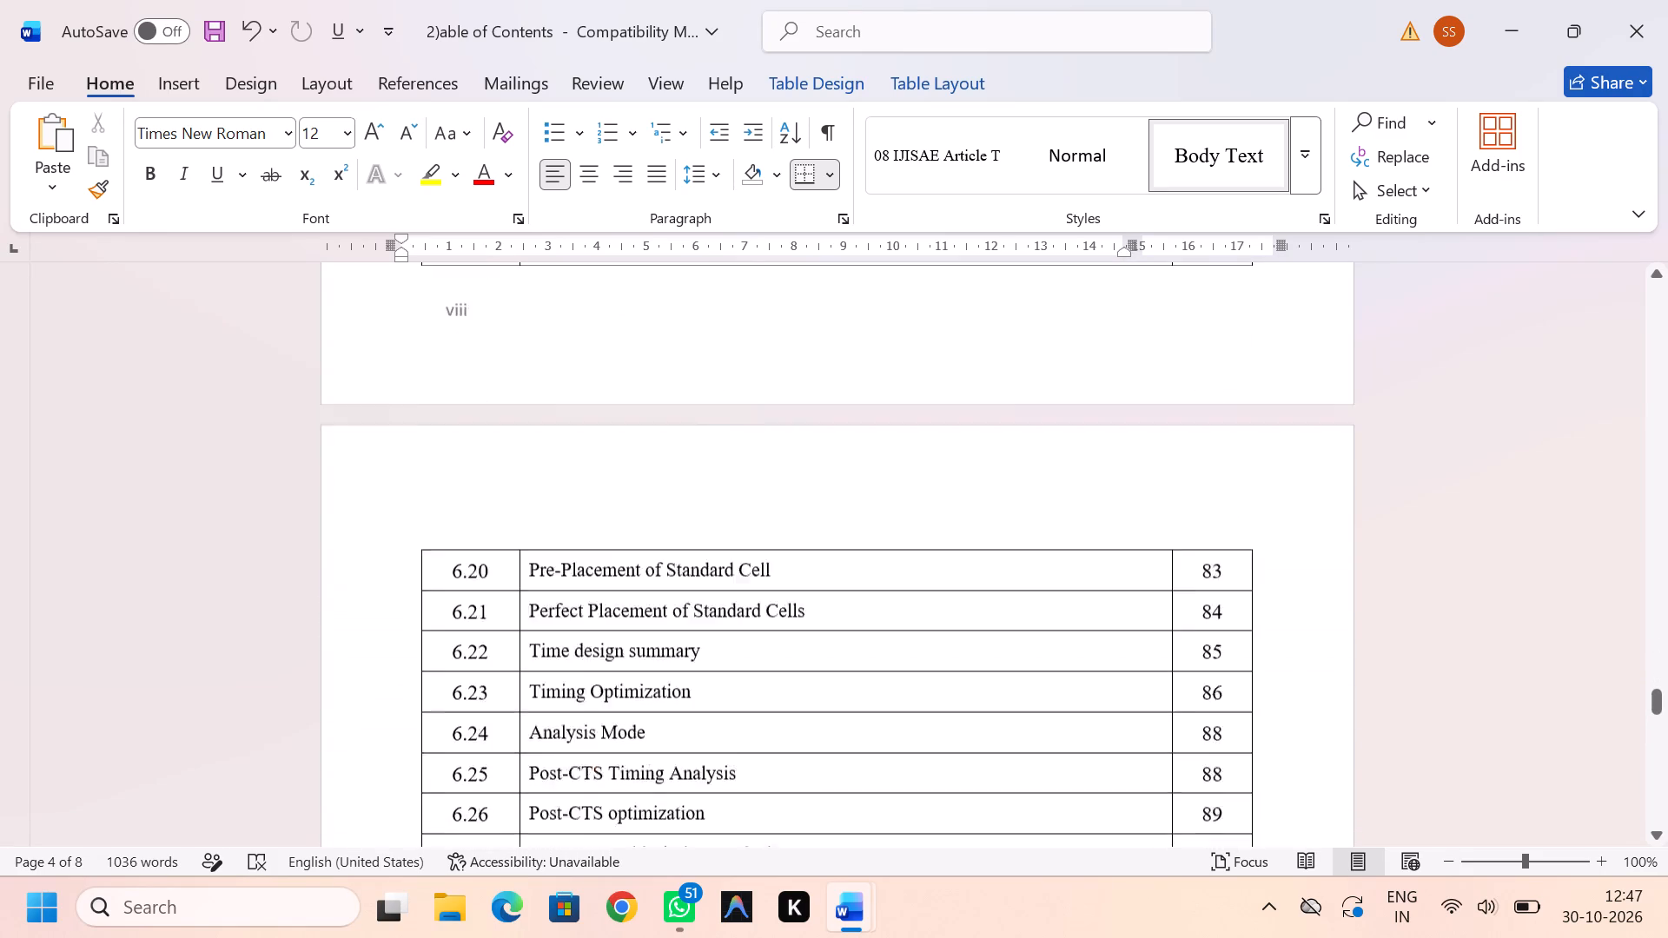
{"action": "scroll", "coordinate": [804, 803], "scroll_direction": "down", "scroll_amount": 4}
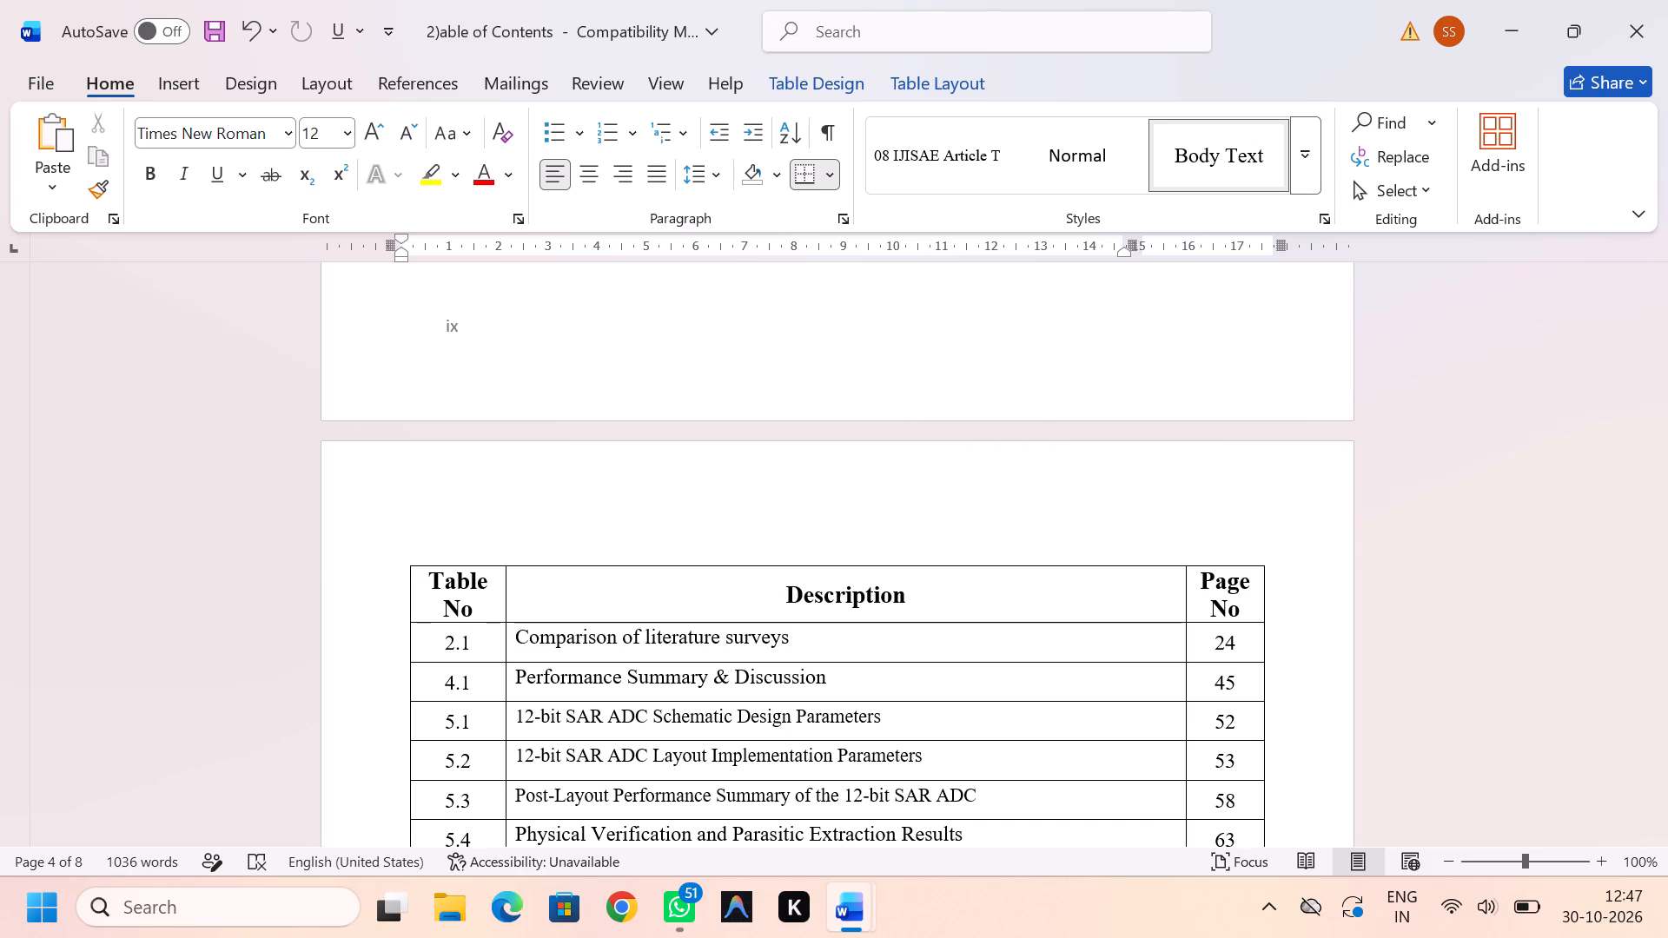
Review the remaining List of Tables entries and the Acronym table at the end of the document.
{"action": "scroll", "coordinate": [804, 803], "scroll_direction": "down", "scroll_amount": 6}
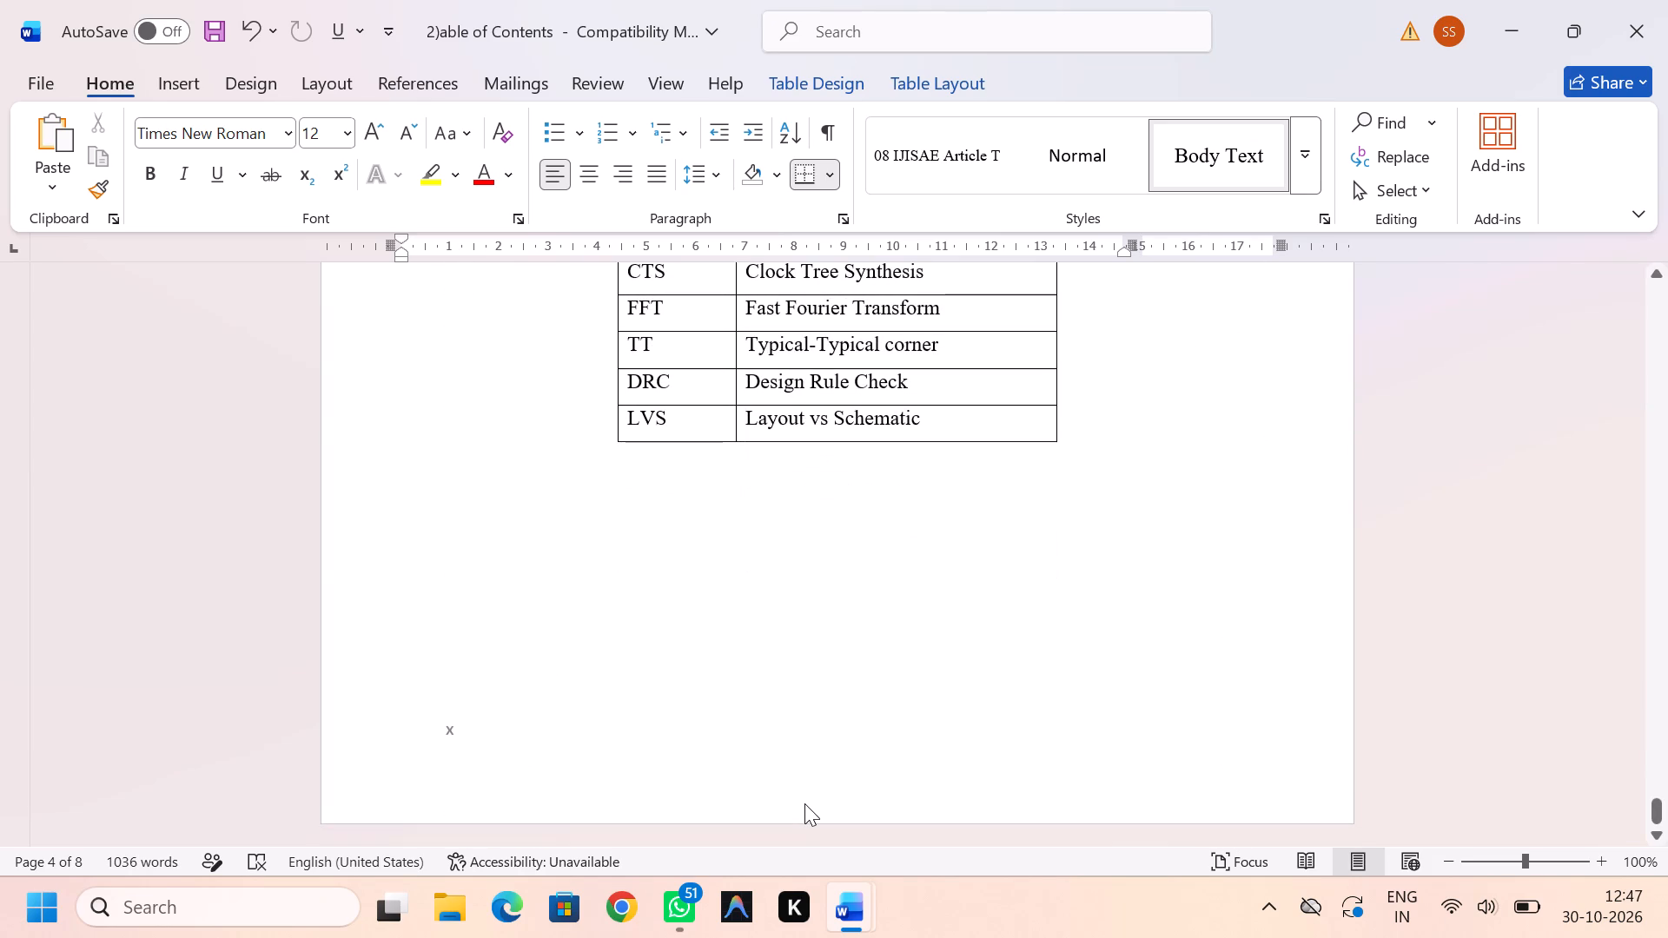
{"action": "scroll", "coordinate": [804, 803], "scroll_direction": "down", "scroll_amount": 2}
{"action": "scroll", "coordinate": [804, 803], "scroll_direction": "up", "scroll_amount": 4}
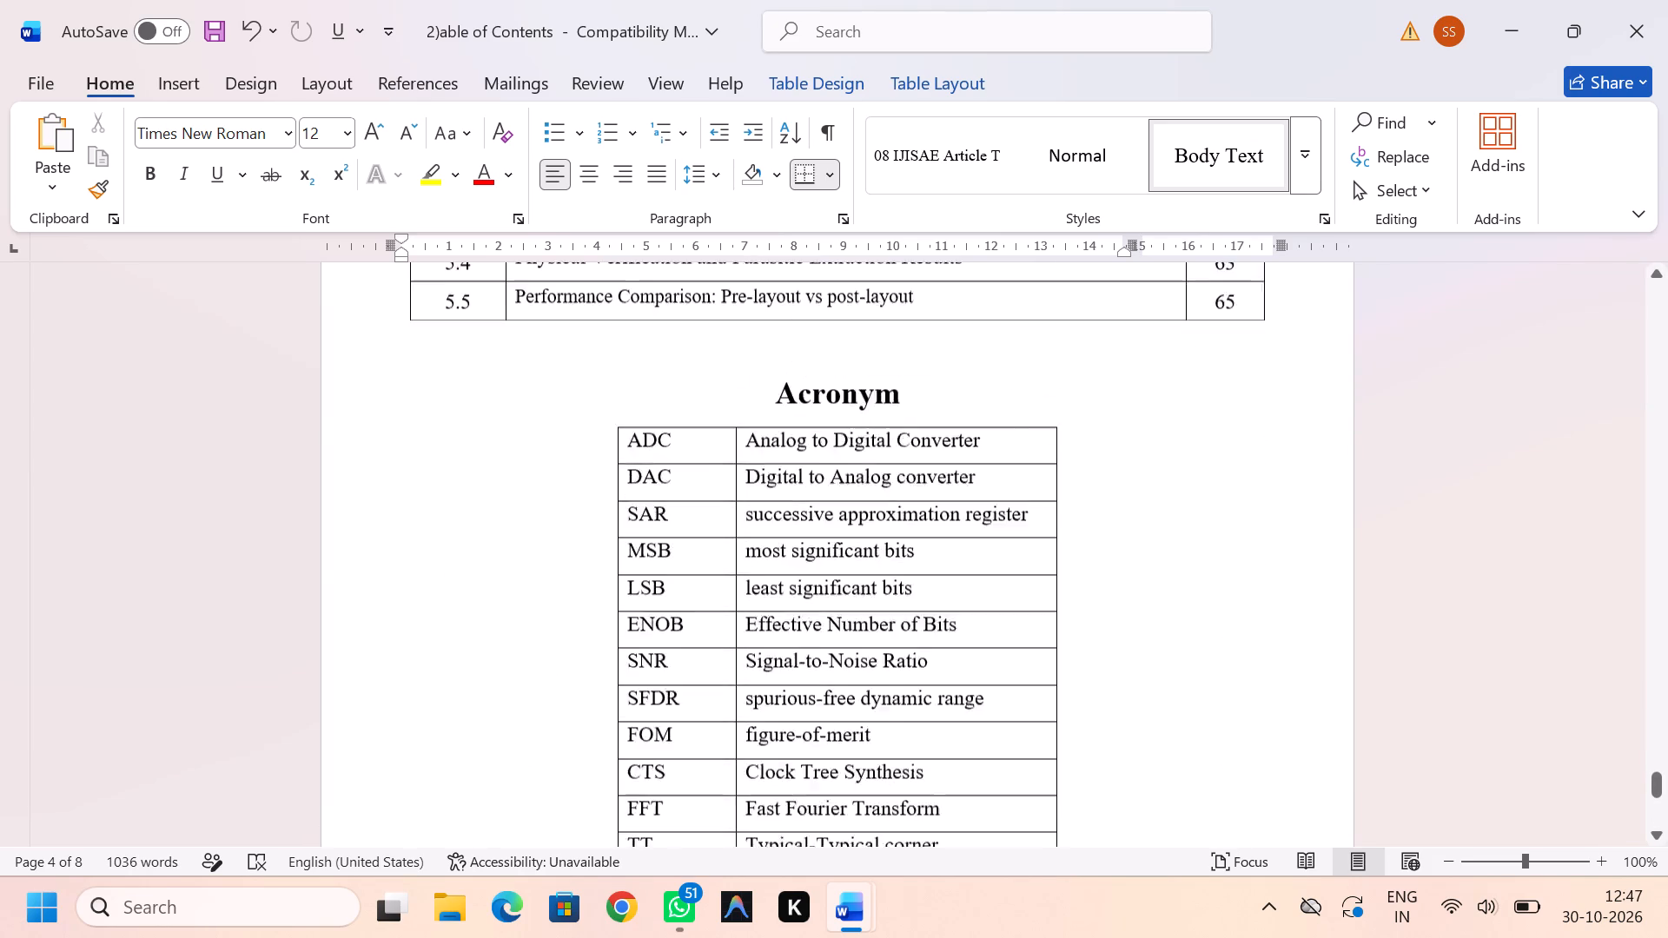
Recheck the list of figures entries backwards from Chapter 6 through Chapter 5 to the Chapter 4 and 3 figures.
{"action": "scroll", "coordinate": [804, 803], "scroll_direction": "up", "scroll_amount": 4}
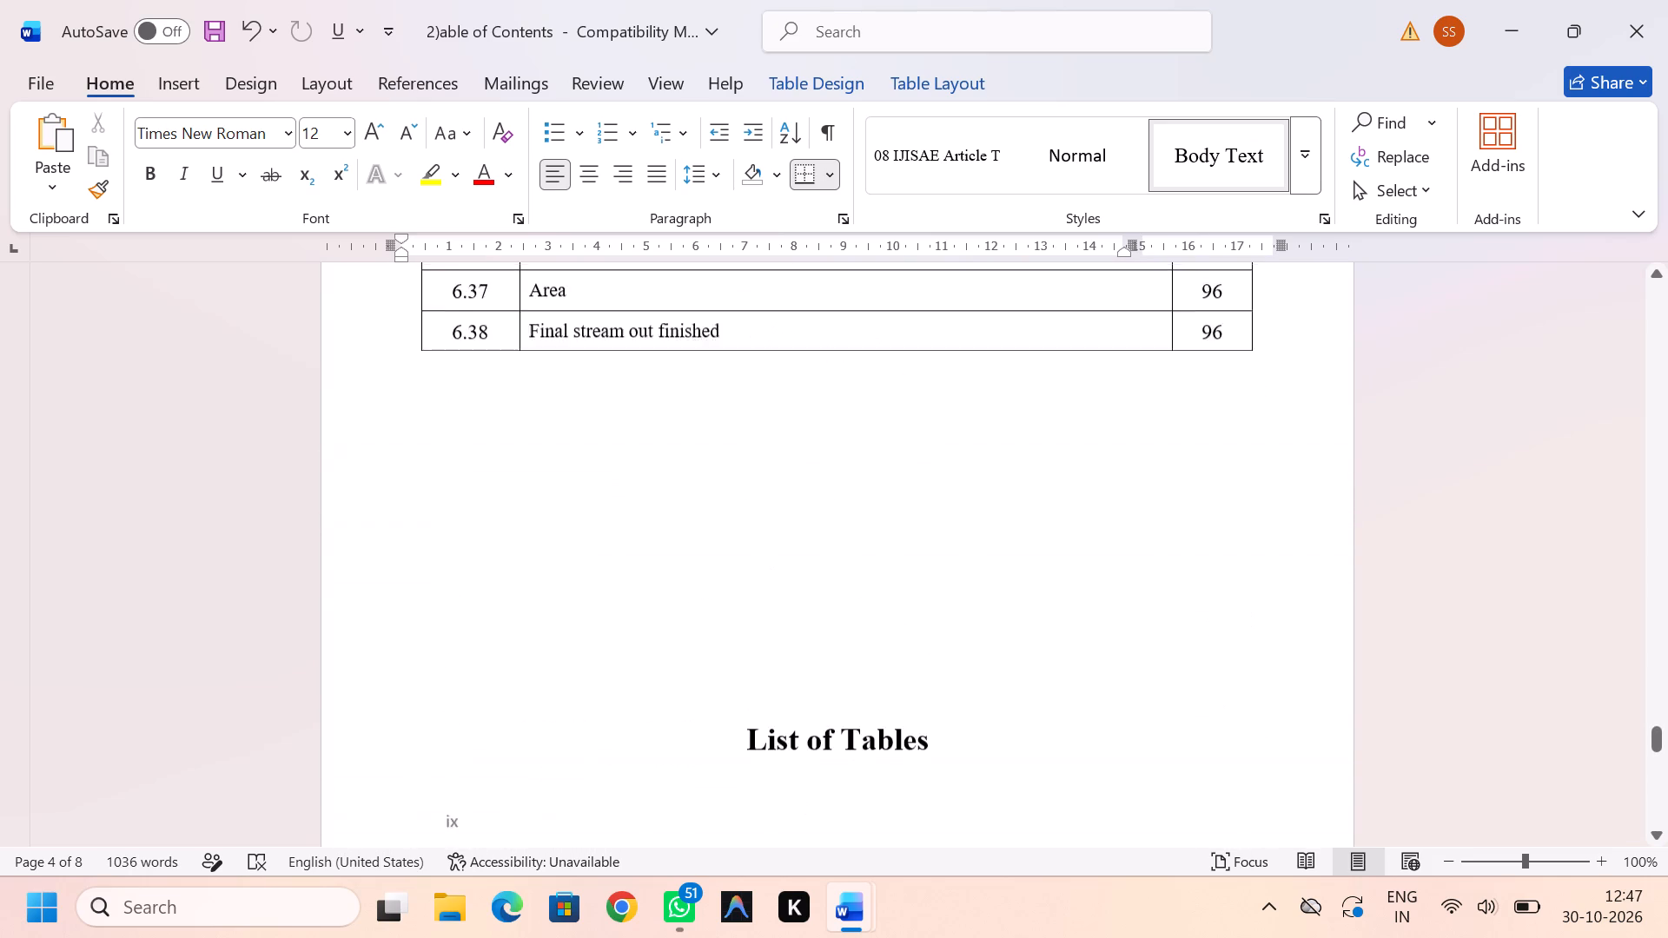
{"action": "scroll", "coordinate": [804, 803], "scroll_direction": "up", "scroll_amount": 4}
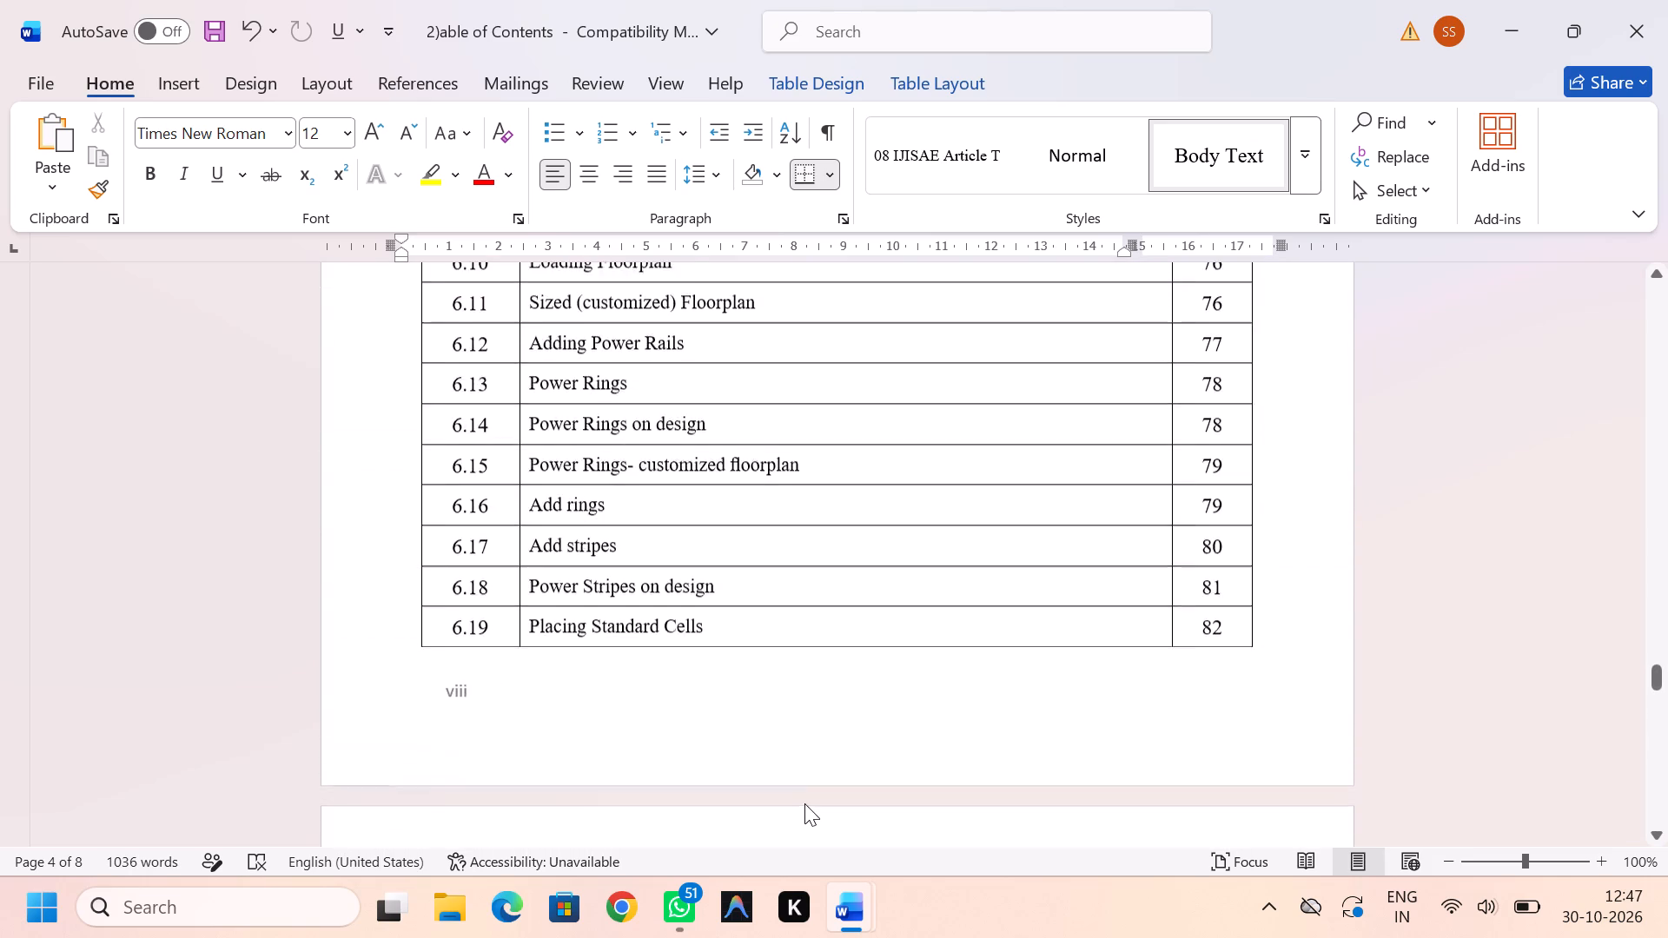
{"action": "scroll", "coordinate": [804, 803], "scroll_direction": "up", "scroll_amount": 3}
{"action": "scroll", "coordinate": [804, 803], "scroll_direction": "down", "scroll_amount": 4}
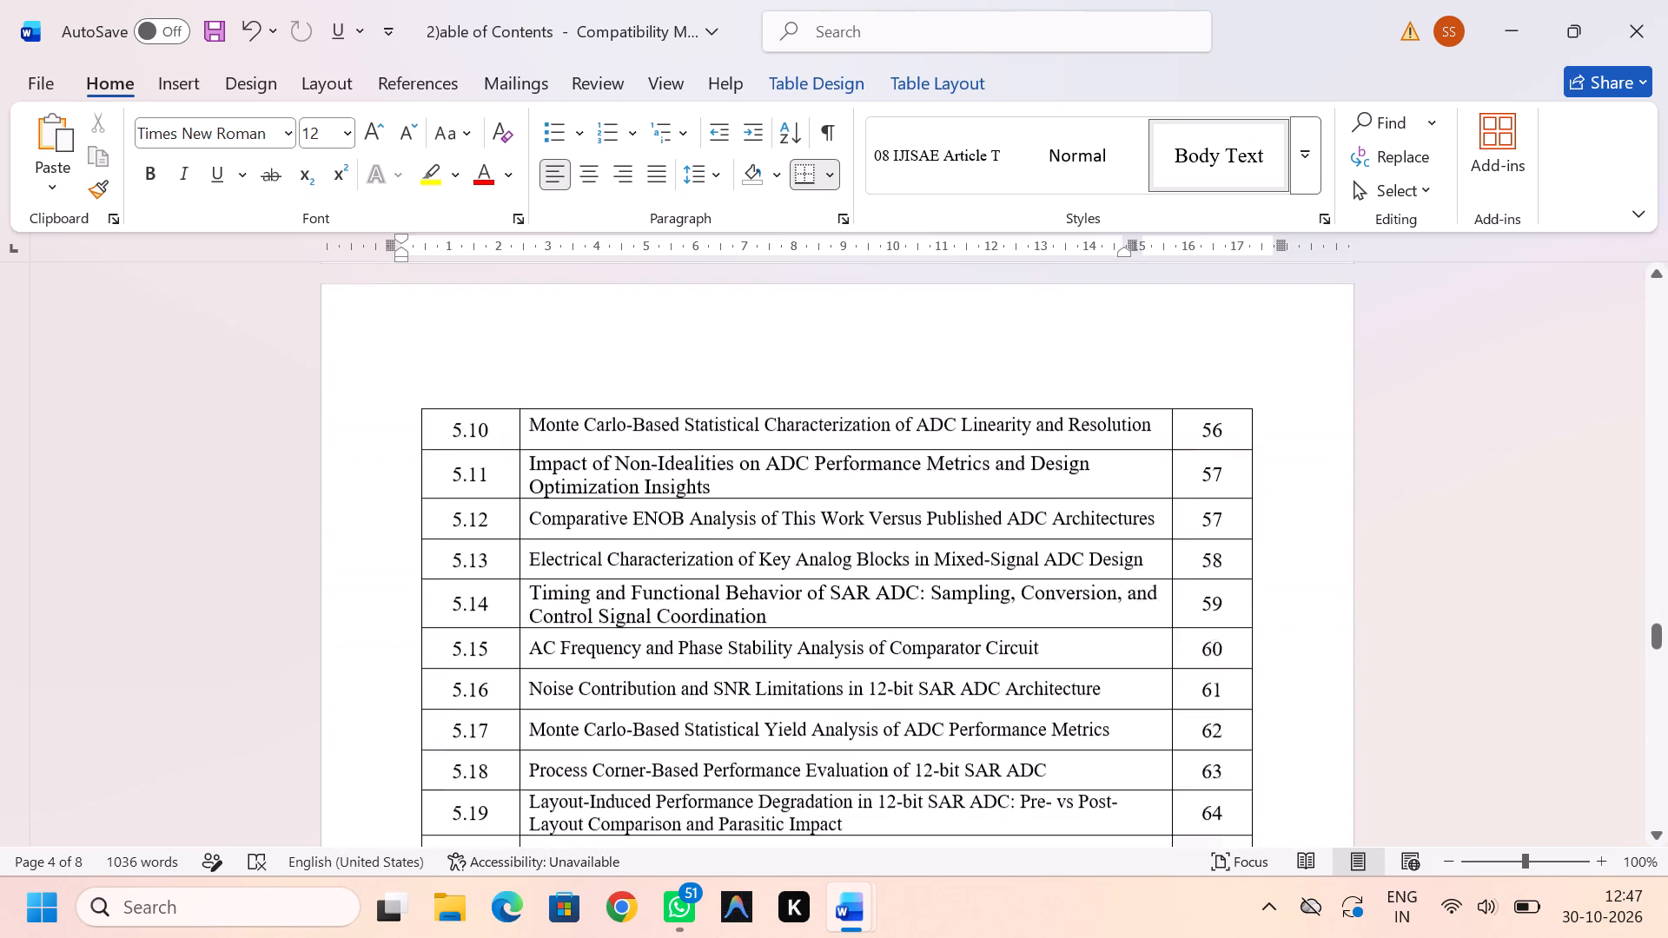
{"action": "scroll", "coordinate": [804, 803], "scroll_direction": "down", "scroll_amount": 1}
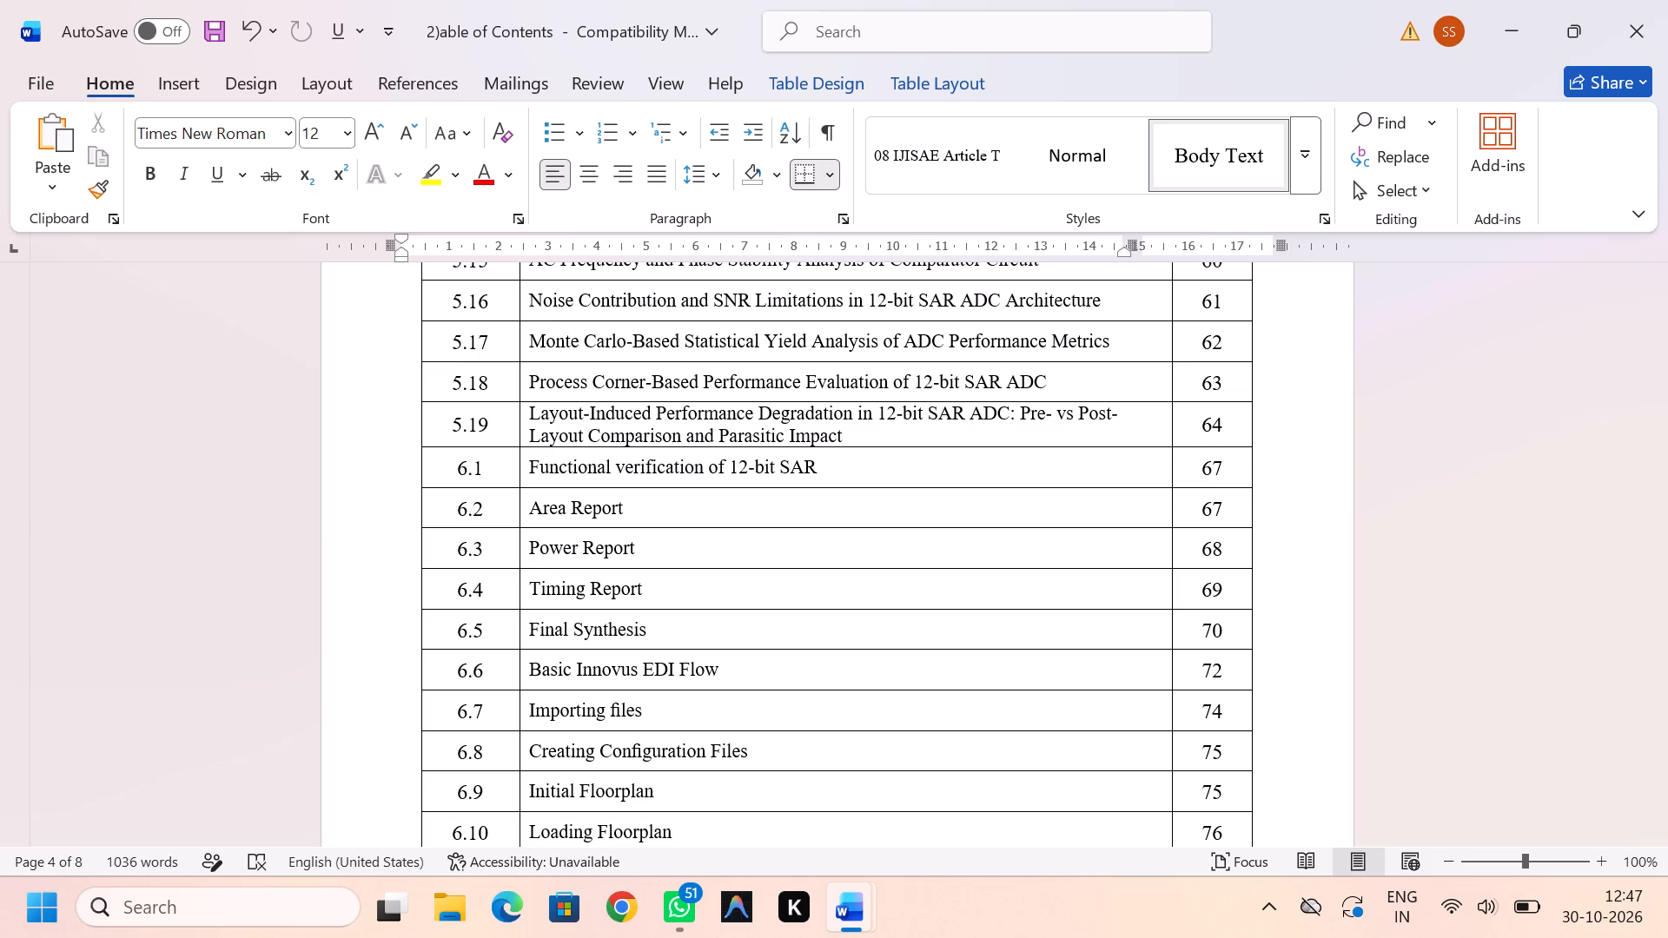
{"action": "scroll", "coordinate": [804, 803], "scroll_direction": "up", "scroll_amount": 5}
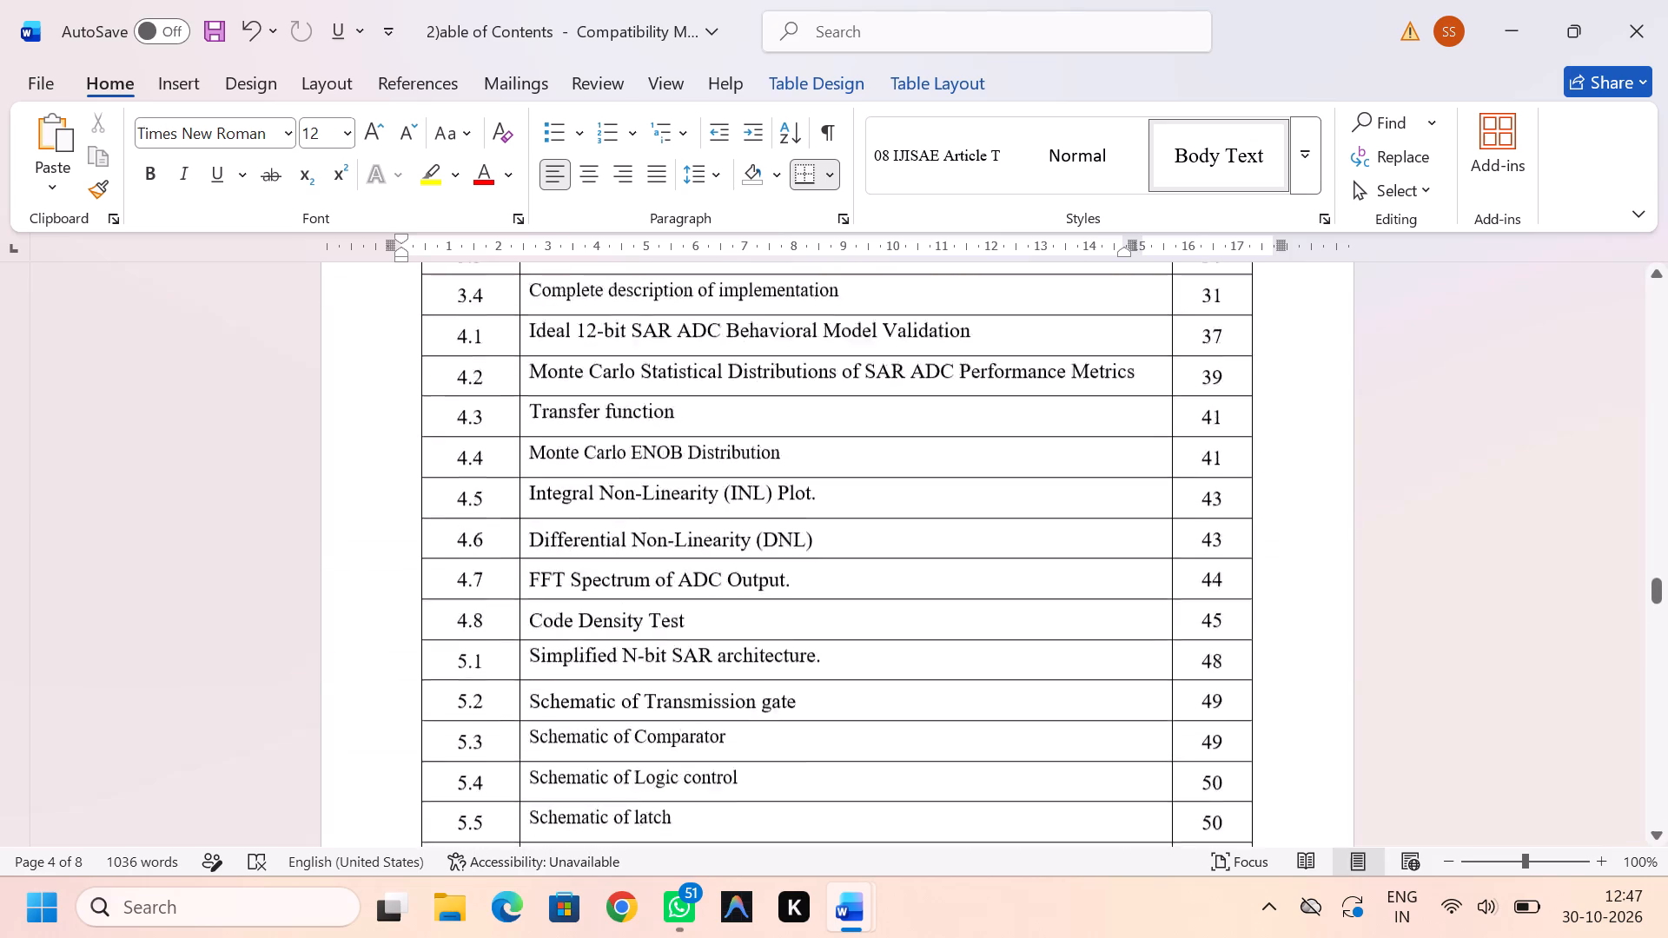
Examine the Chapter 5 and Chapter 6 contents entries through References and List of Publications.
{"action": "scroll", "coordinate": [804, 803], "scroll_direction": "up", "scroll_amount": 3}
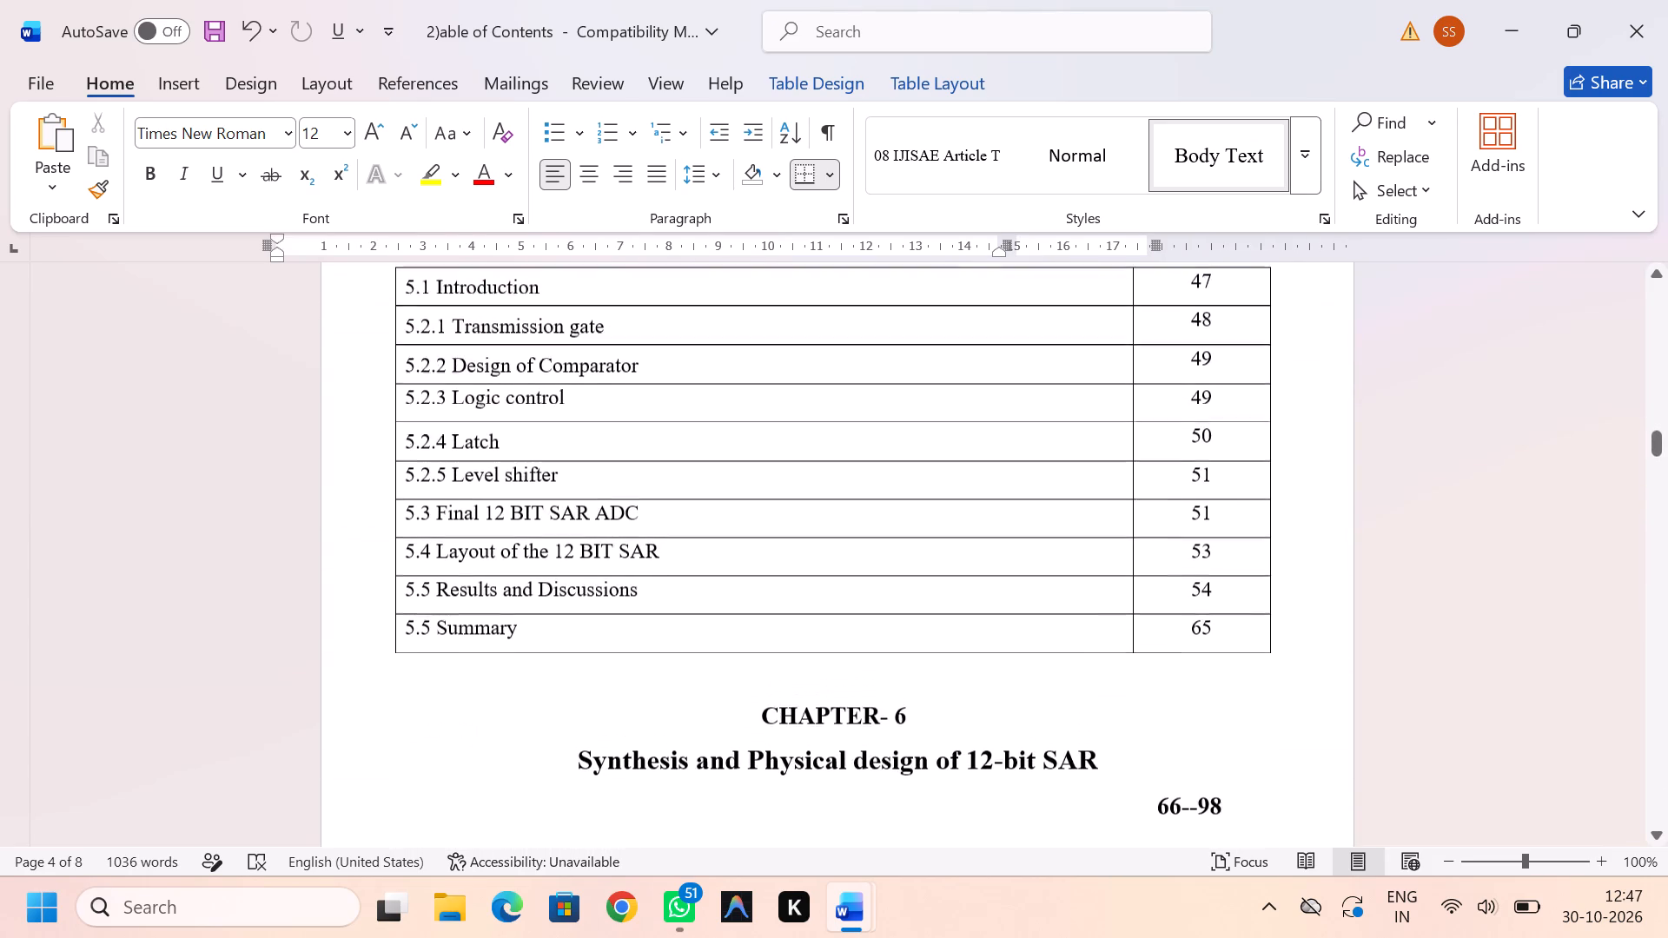
{"action": "scroll", "coordinate": [804, 803], "scroll_direction": "up", "scroll_amount": 1}
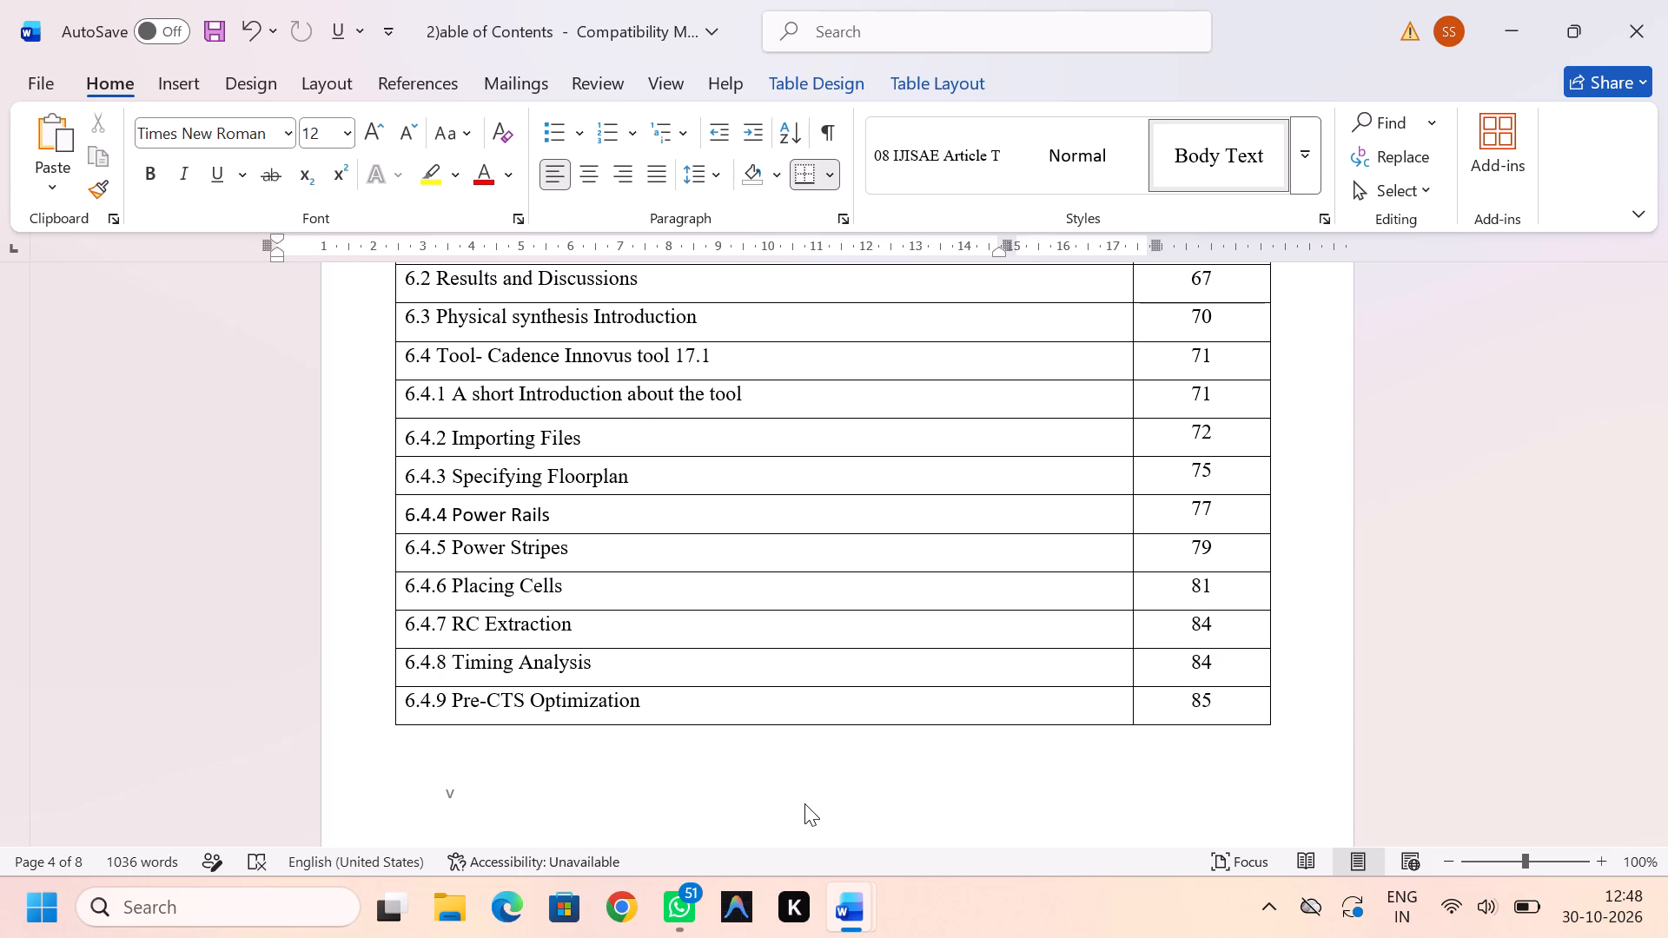
{"action": "scroll", "coordinate": [804, 803], "scroll_direction": "up", "scroll_amount": 1}
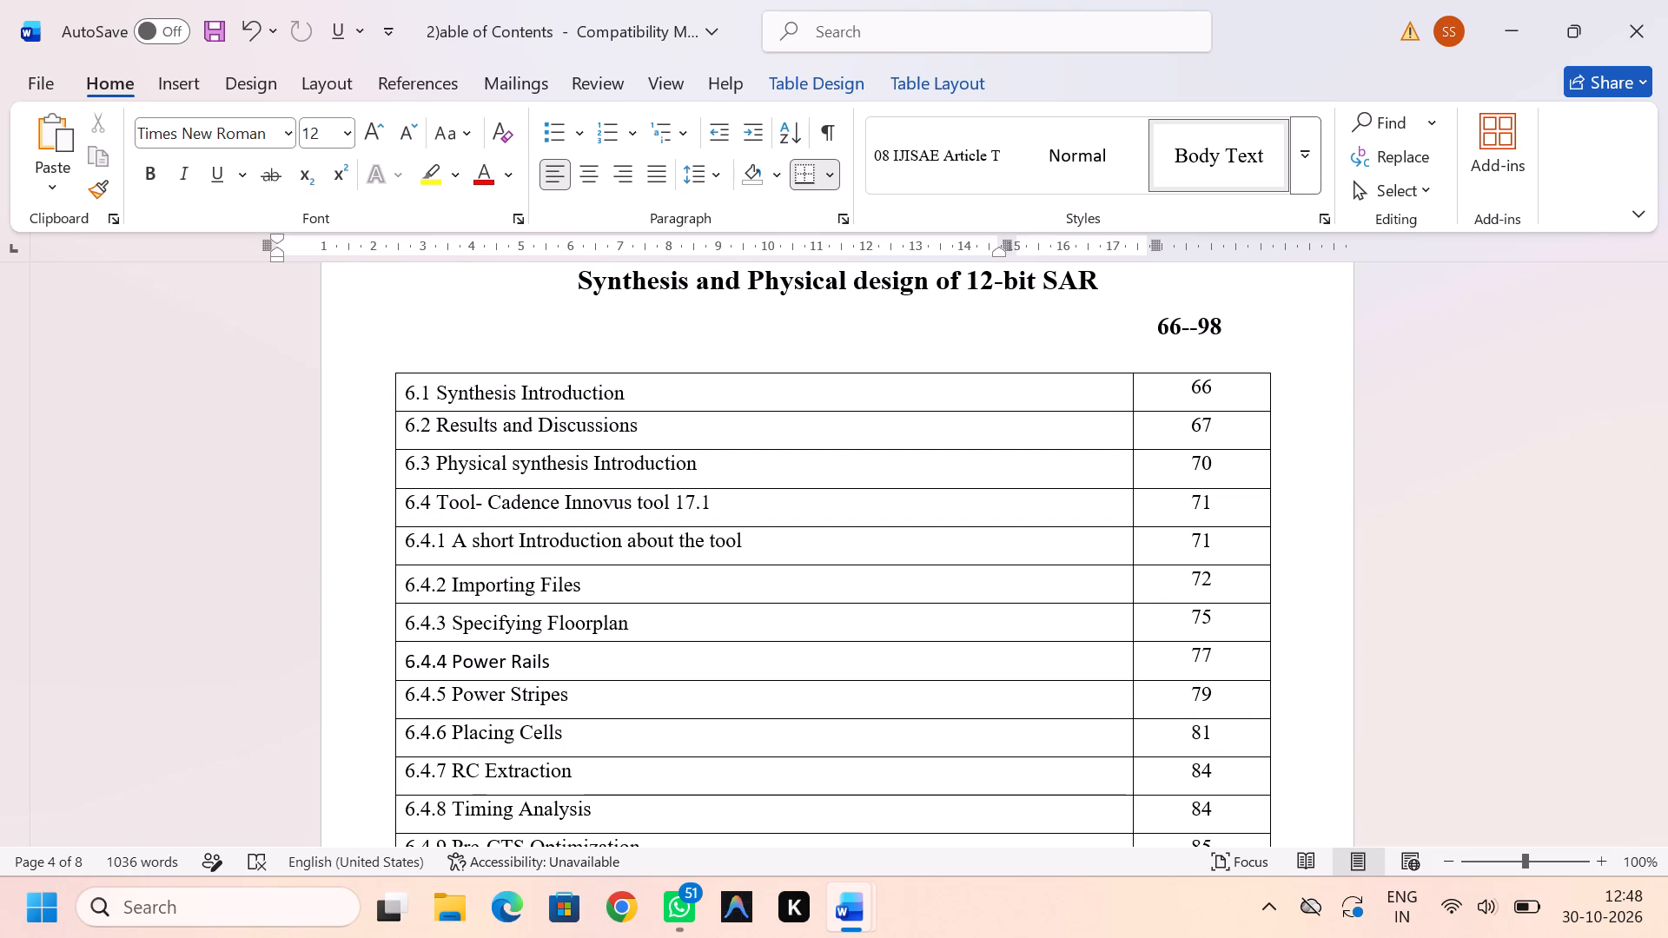
{"action": "scroll", "coordinate": [804, 803], "scroll_direction": "right", "scroll_amount": 1}
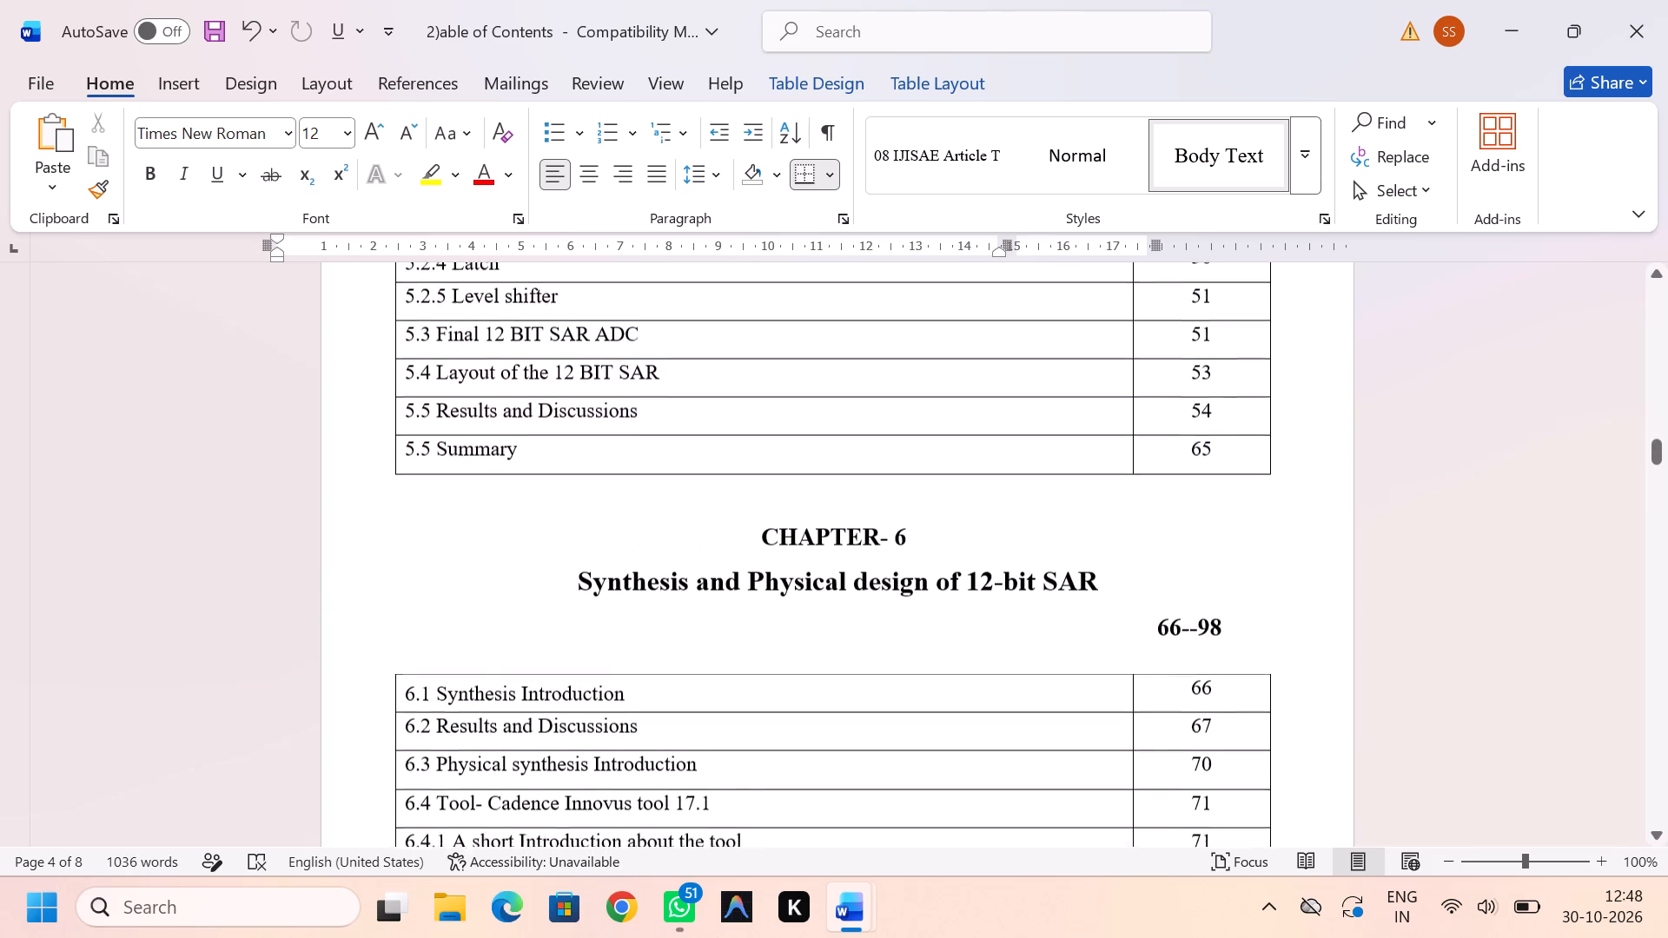
{"action": "scroll", "coordinate": [804, 803], "scroll_direction": "right", "scroll_amount": 1}
{"action": "scroll", "coordinate": [804, 803], "scroll_direction": "down", "scroll_amount": 2}
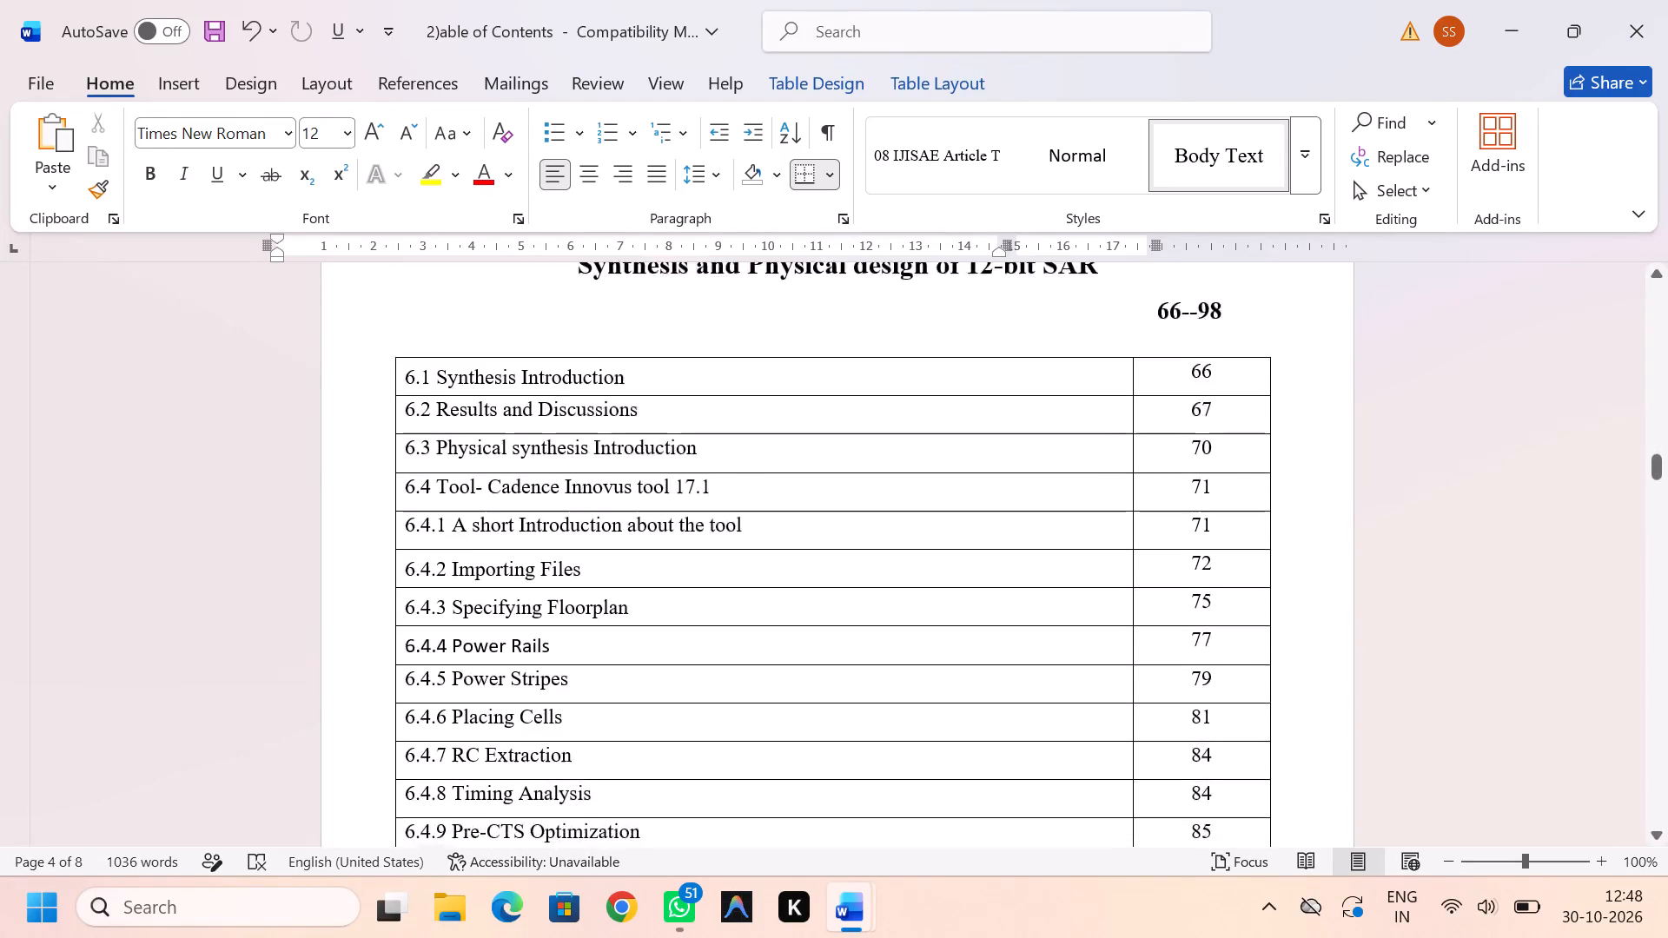
{"action": "scroll", "coordinate": [804, 803], "scroll_direction": "down", "scroll_amount": 5}
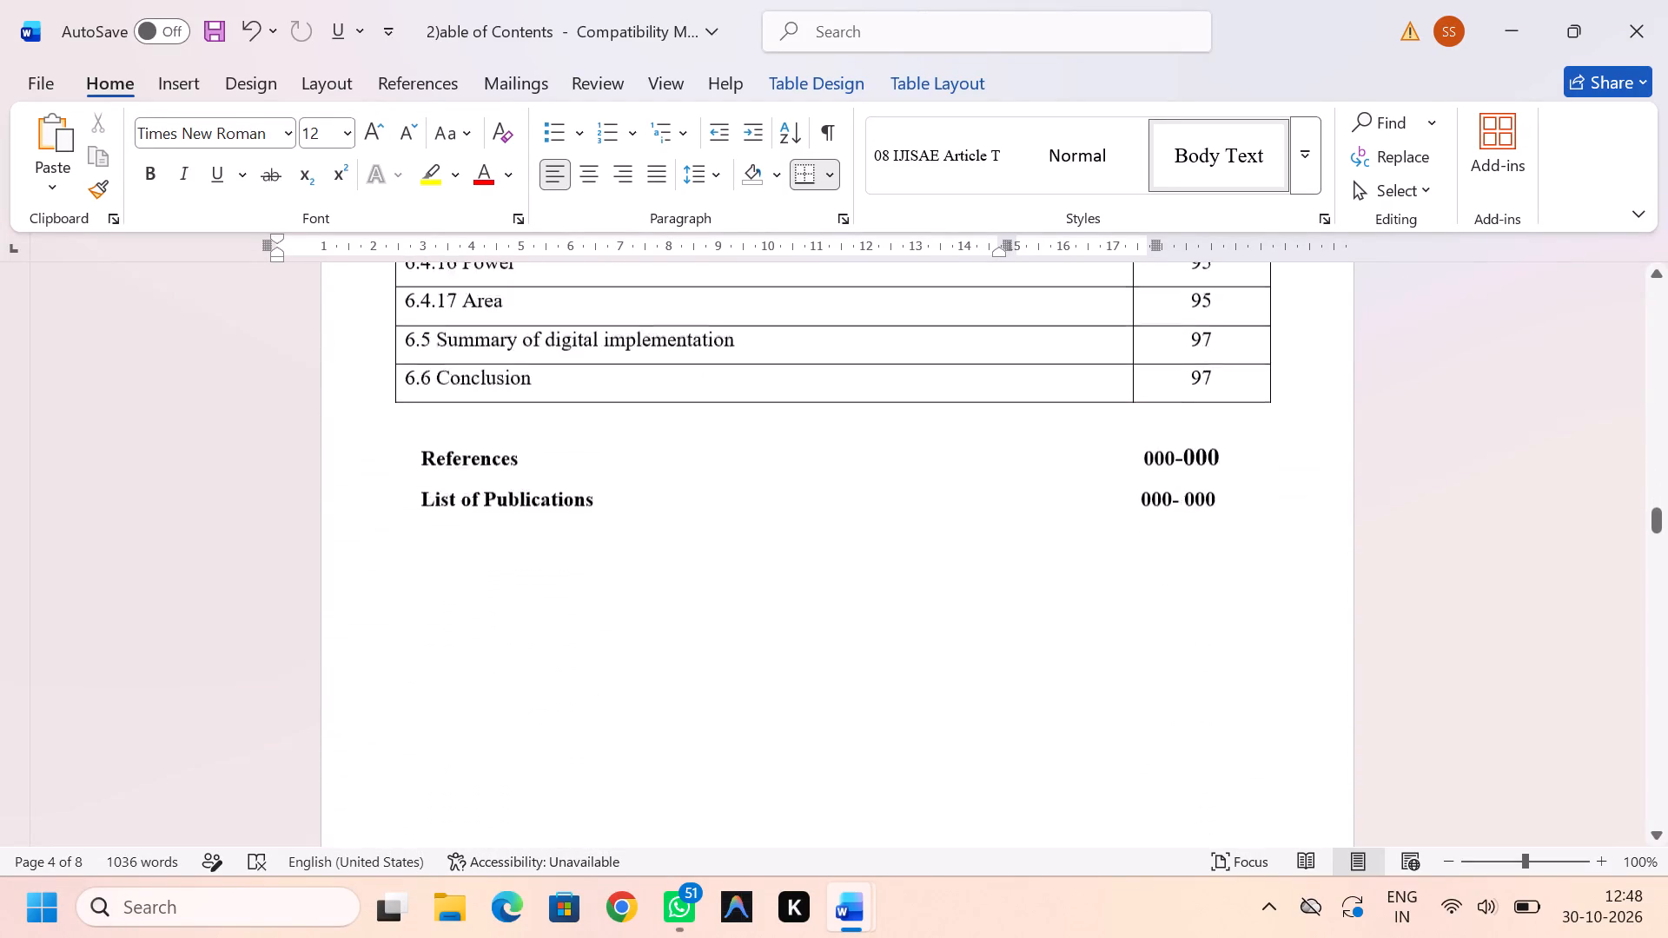
{"action": "scroll", "coordinate": [804, 803], "scroll_direction": "up", "scroll_amount": 1}
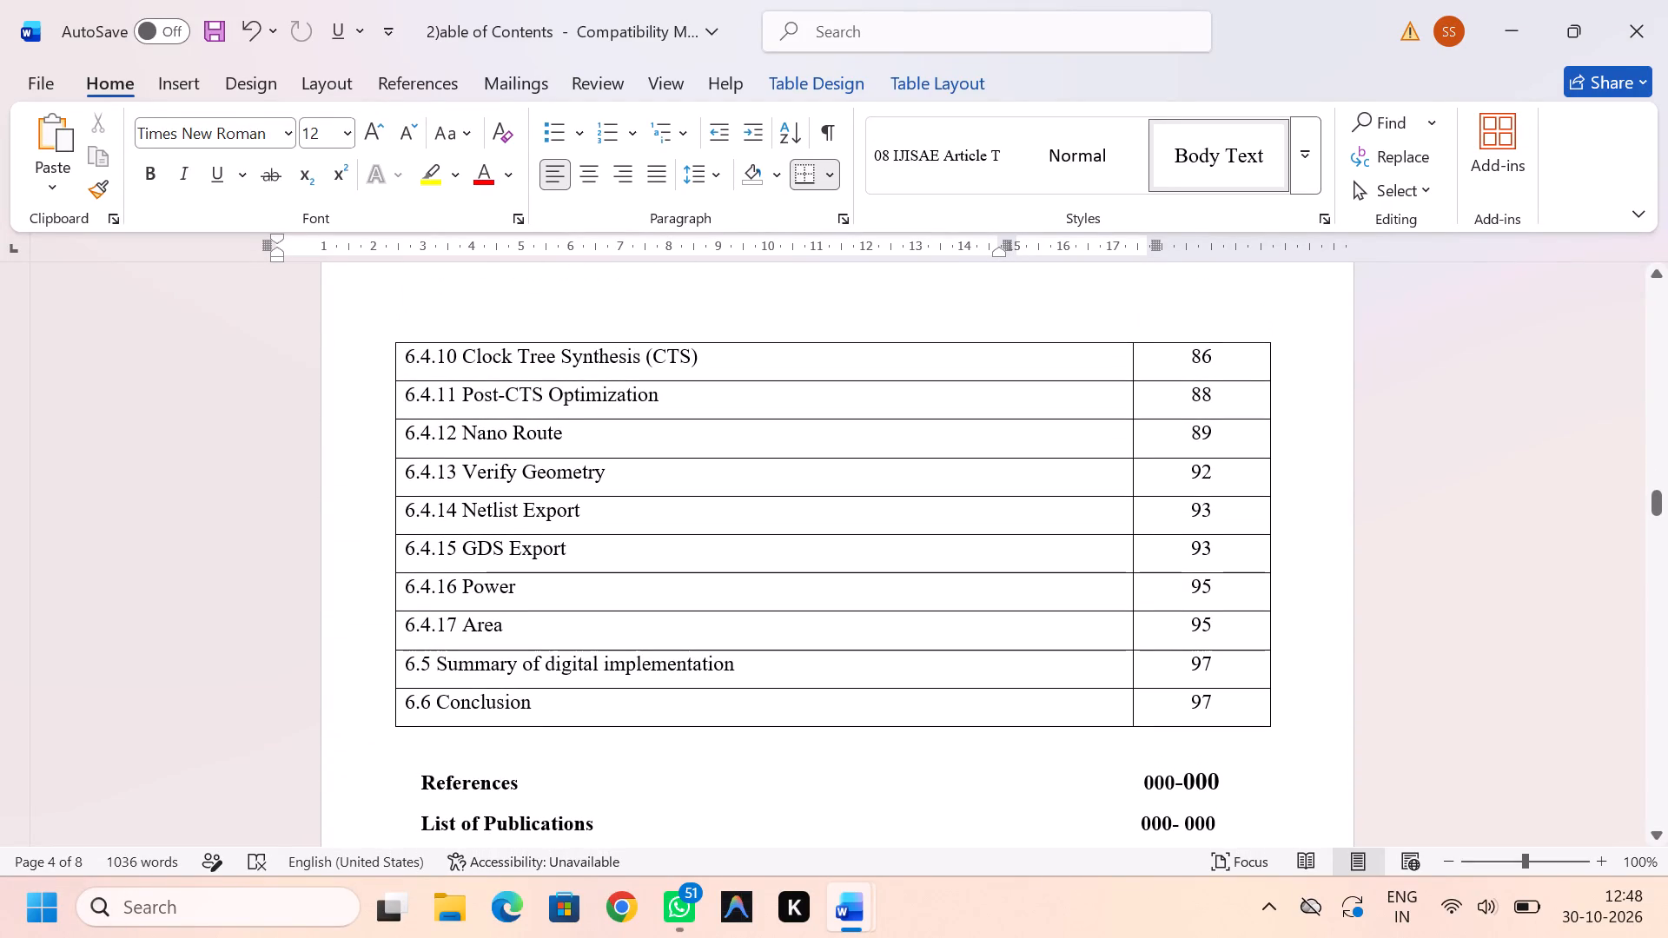
Return to the Chapter 1 Introduction contents table and review its entries from 1.1 through the unfilled 1.7 to 1.10 rows.
{"action": "scroll", "coordinate": [961, 597], "scroll_direction": "up", "scroll_amount": 11}
{"action": "scroll", "coordinate": [961, 597], "scroll_direction": "down", "scroll_amount": 2}
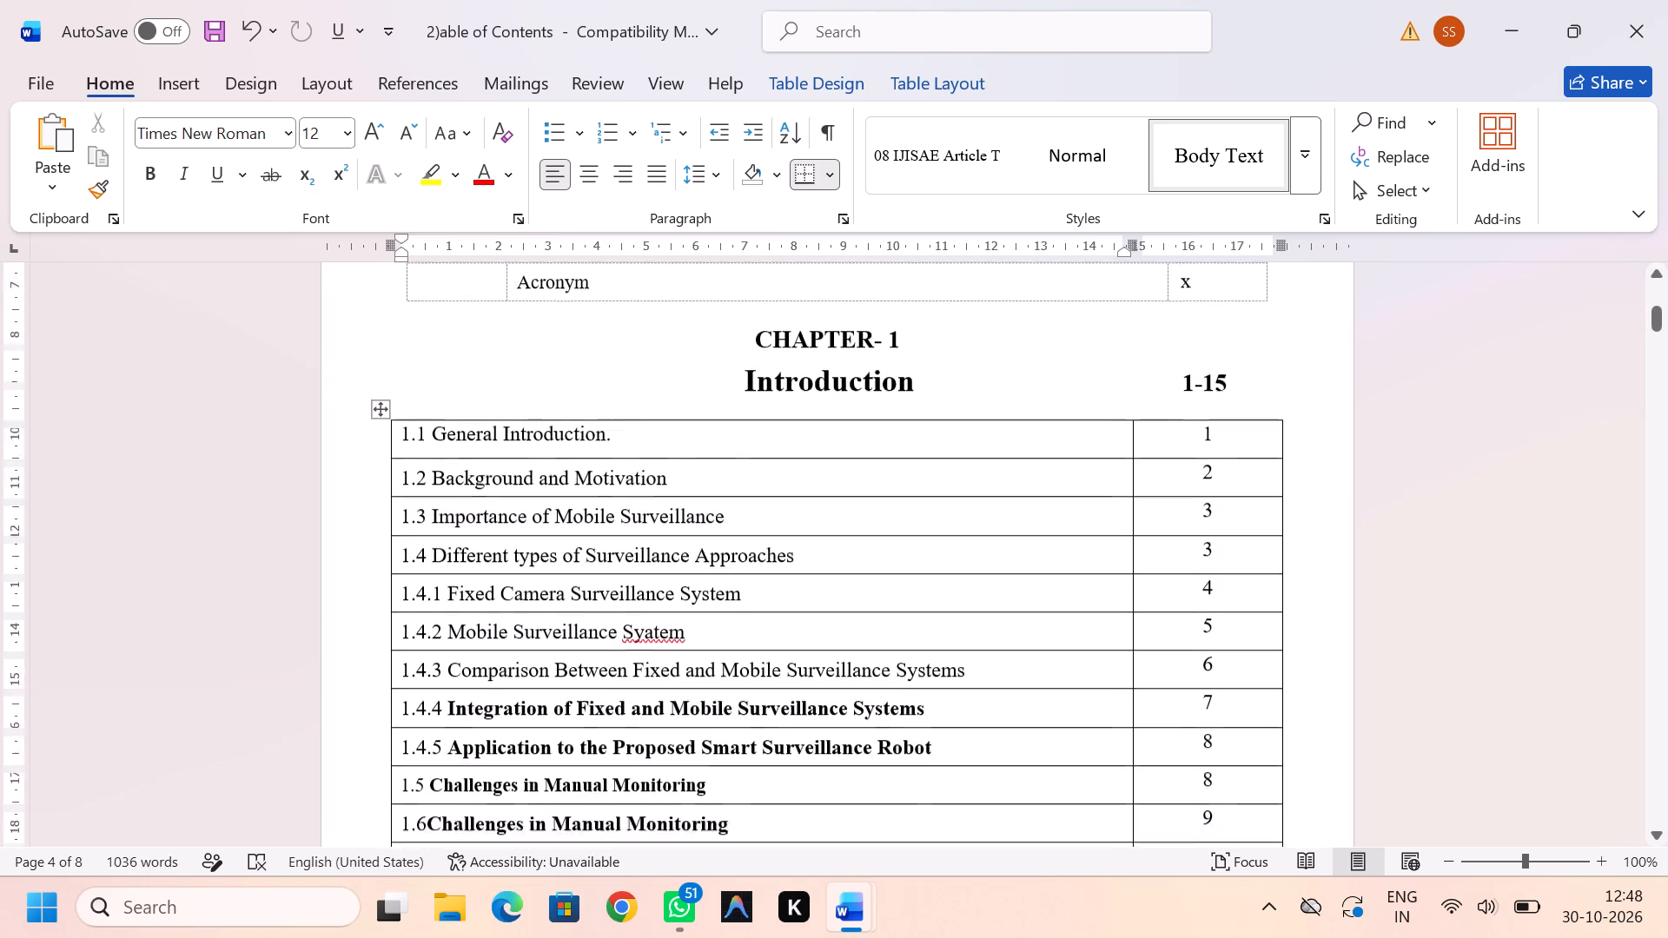
{"action": "scroll", "coordinate": [961, 597], "scroll_direction": "down", "scroll_amount": 1}
{"action": "scroll", "coordinate": [961, 597], "scroll_direction": "up", "scroll_amount": 1}
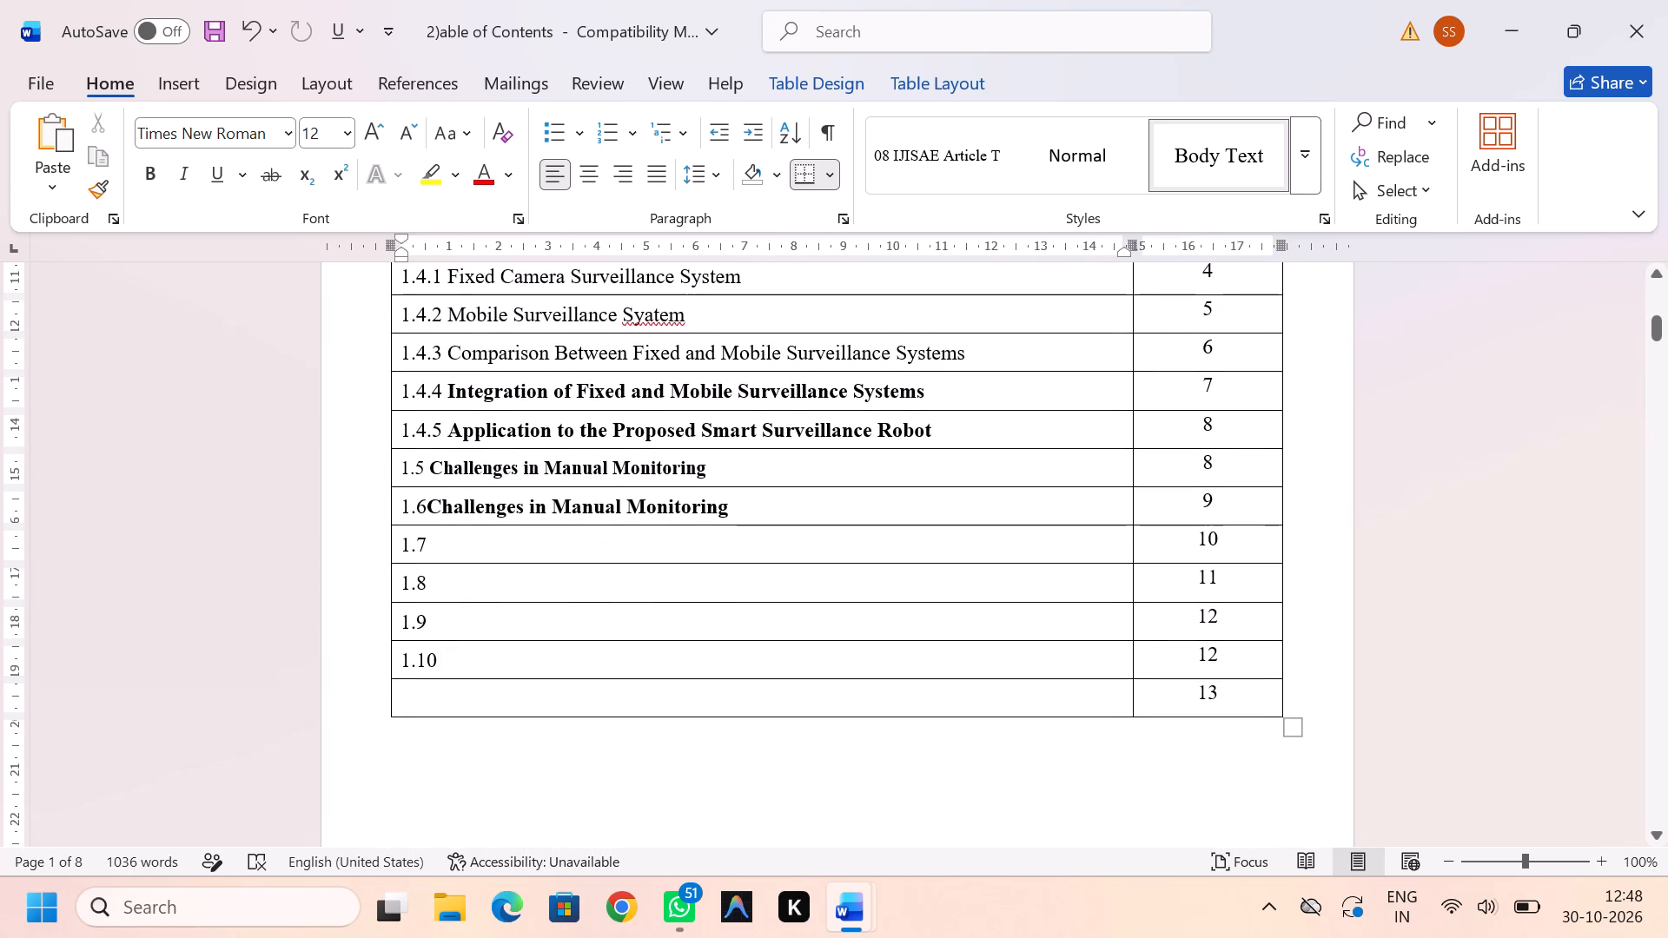
{"action": "scroll", "coordinate": [961, 597], "scroll_direction": "up", "scroll_amount": 1}
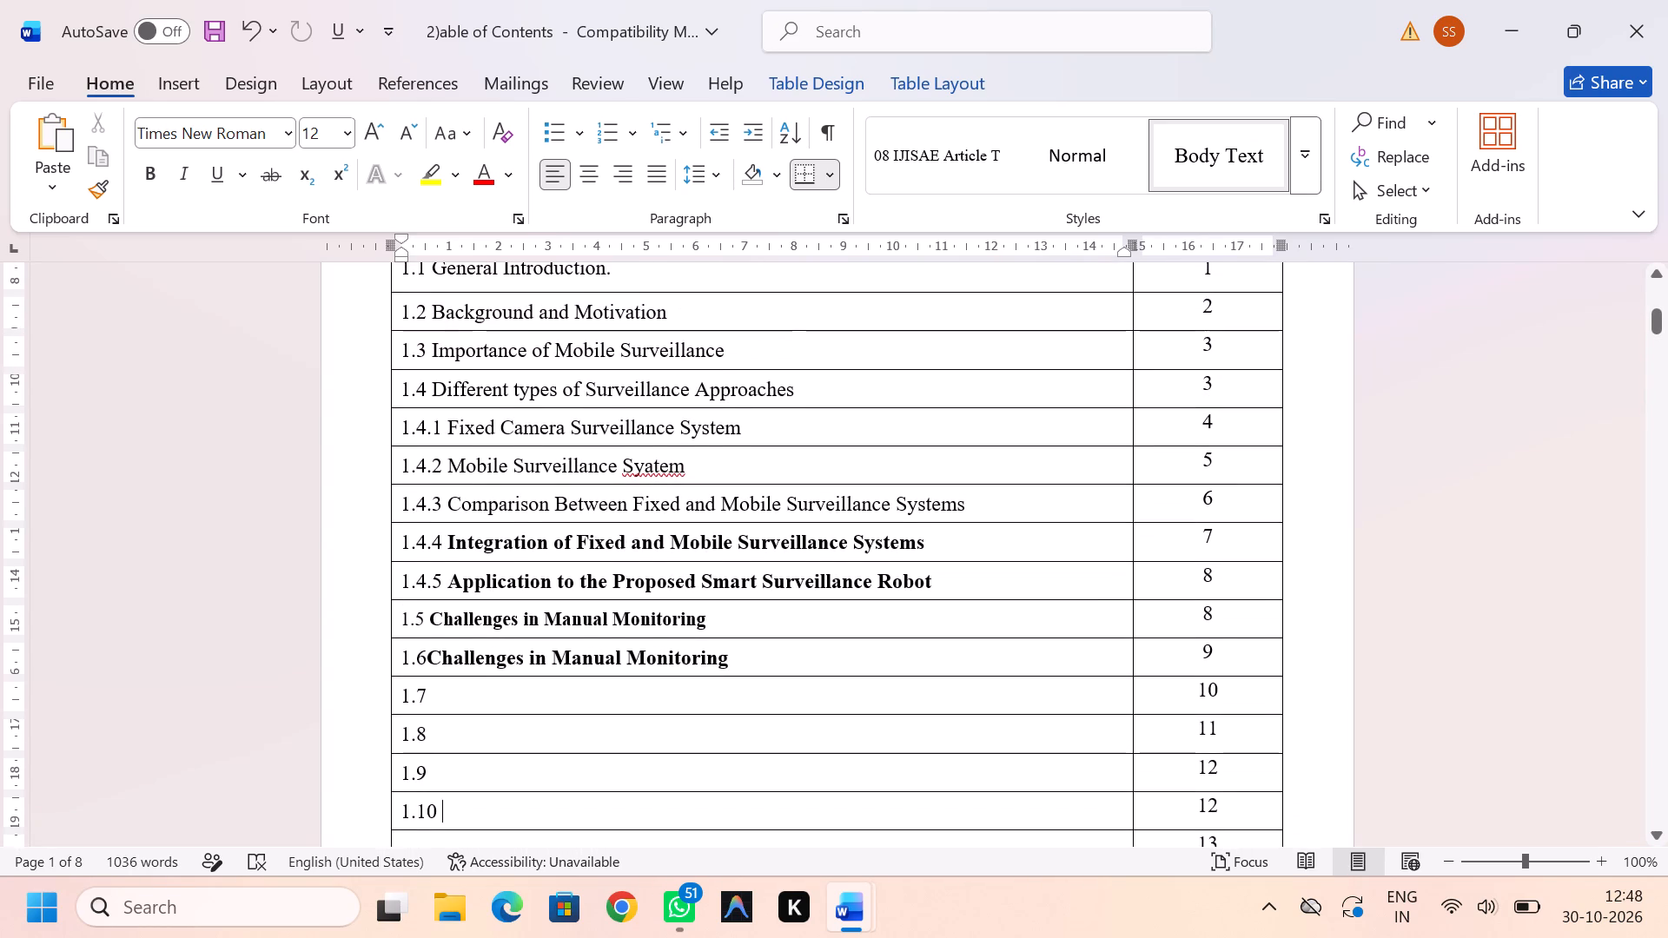
{"action": "scroll", "coordinate": [961, 597], "scroll_direction": "up", "scroll_amount": 1}
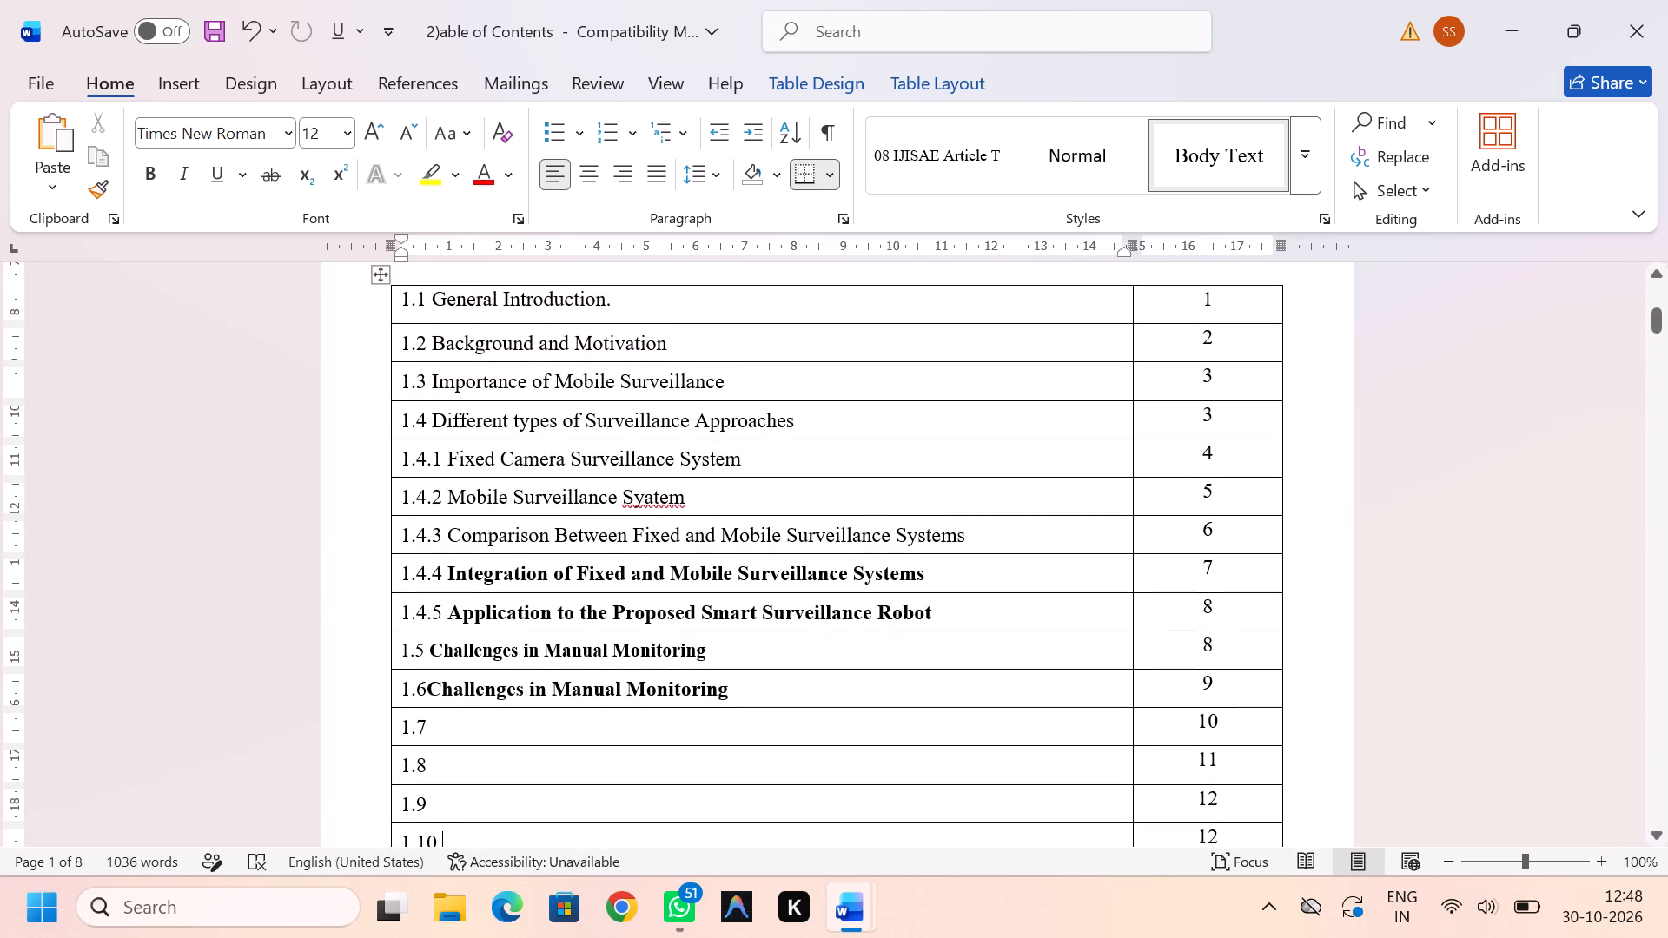
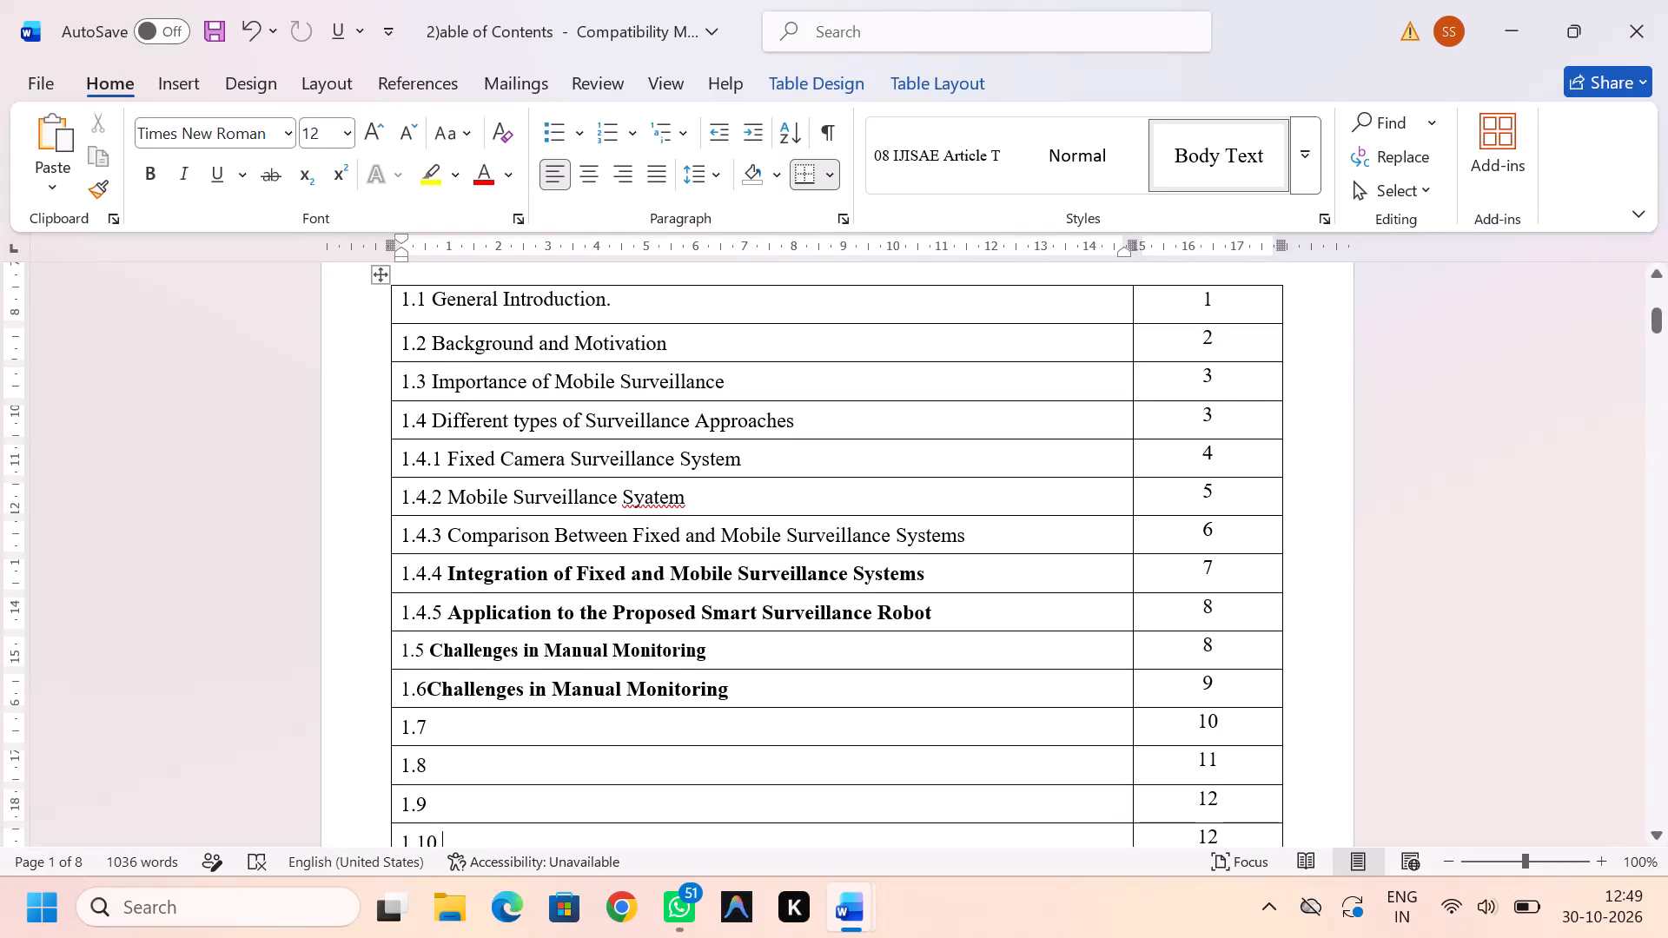
Close the table of contents document without saving its changes.
{"action": "left_click", "coordinate": [1666, 14]}
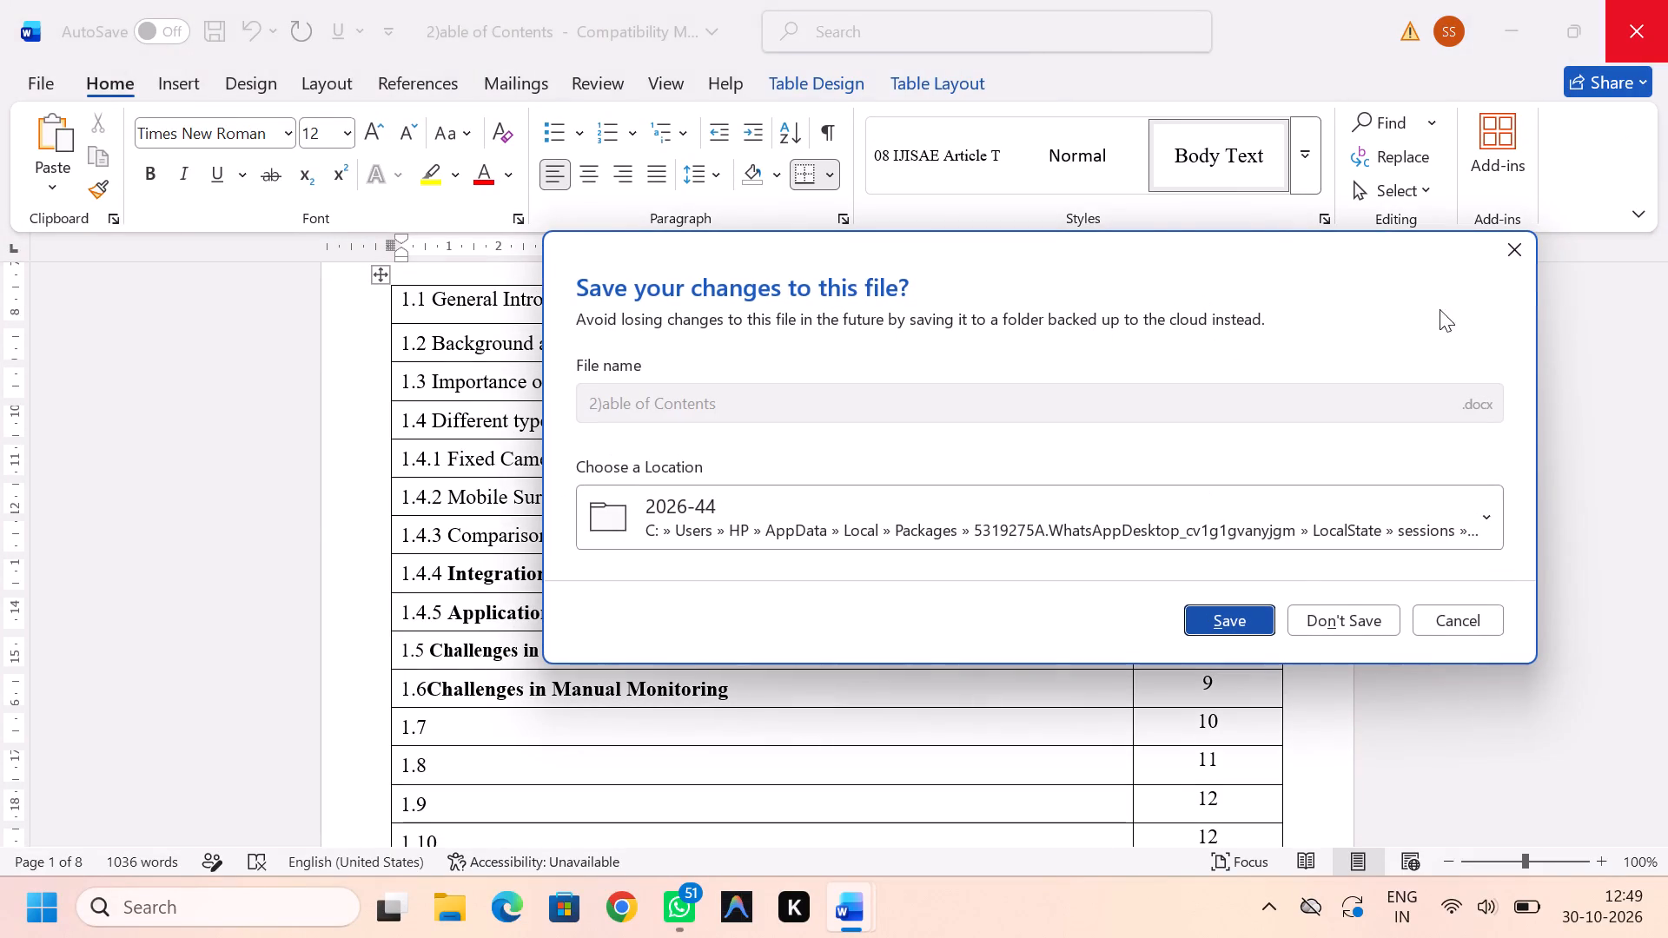
{"action": "left_click", "coordinate": [1327, 618]}
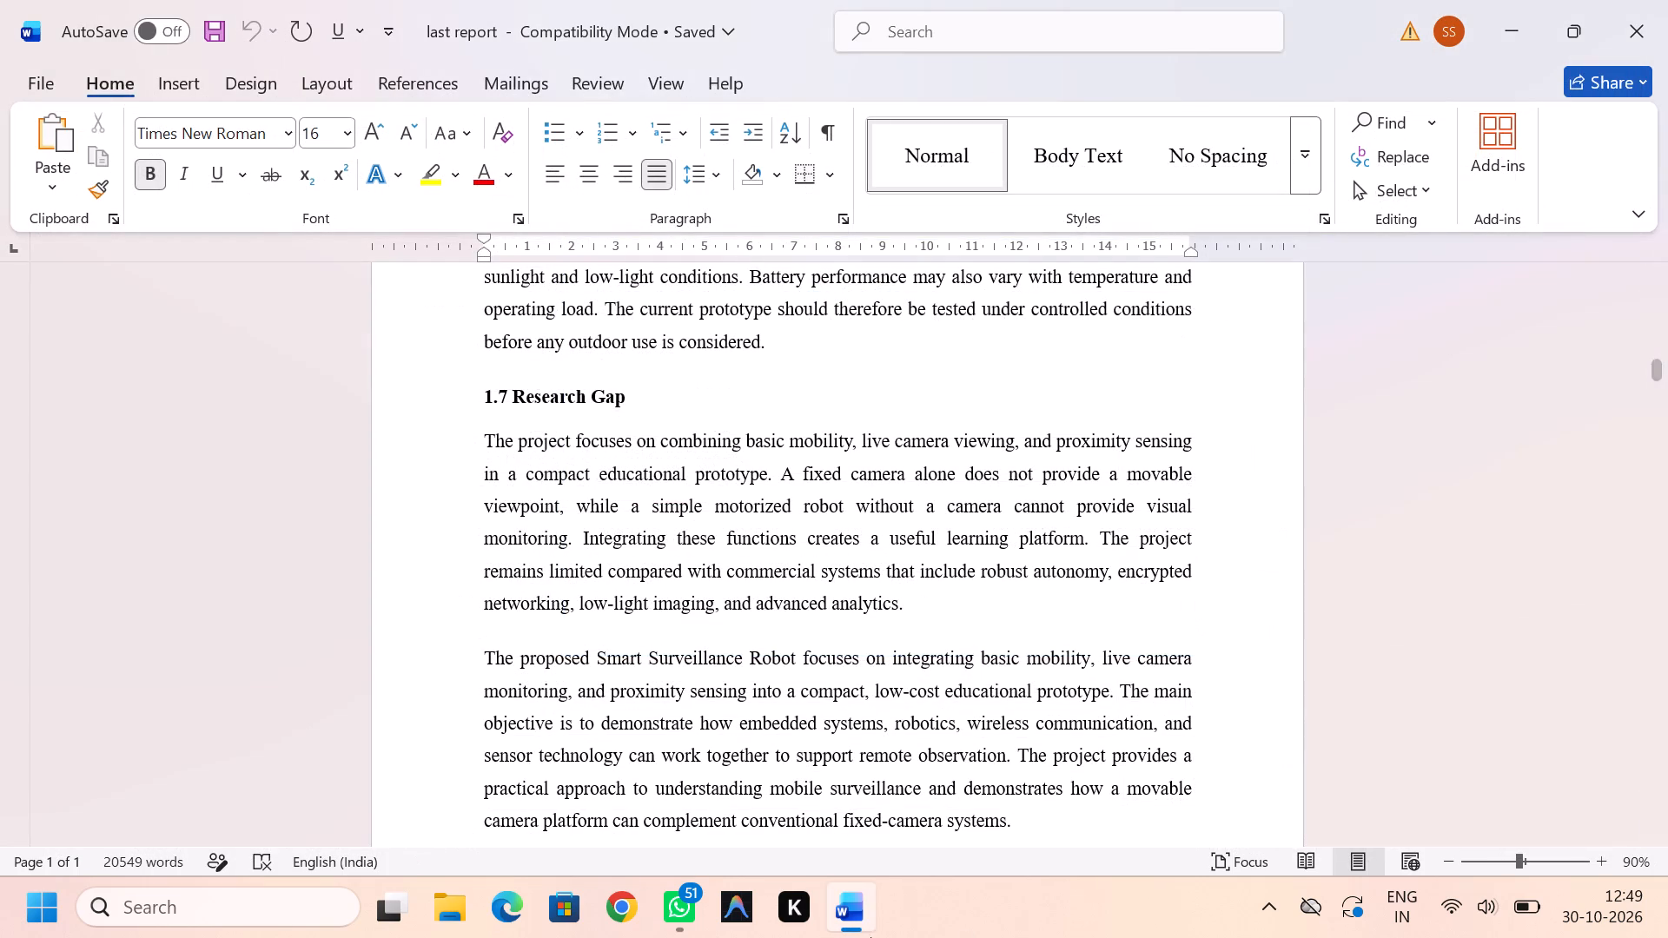